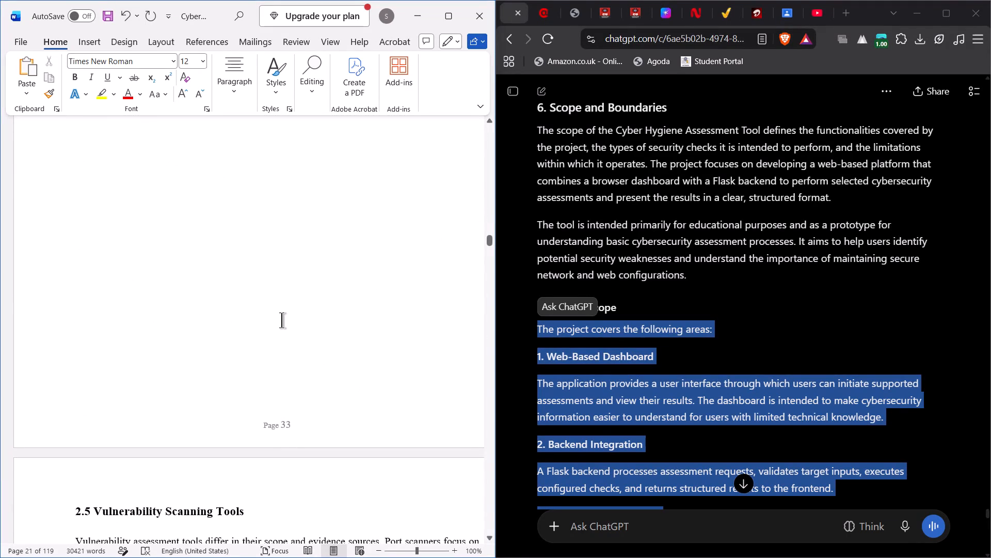
scroll(281, 320, down, 5)
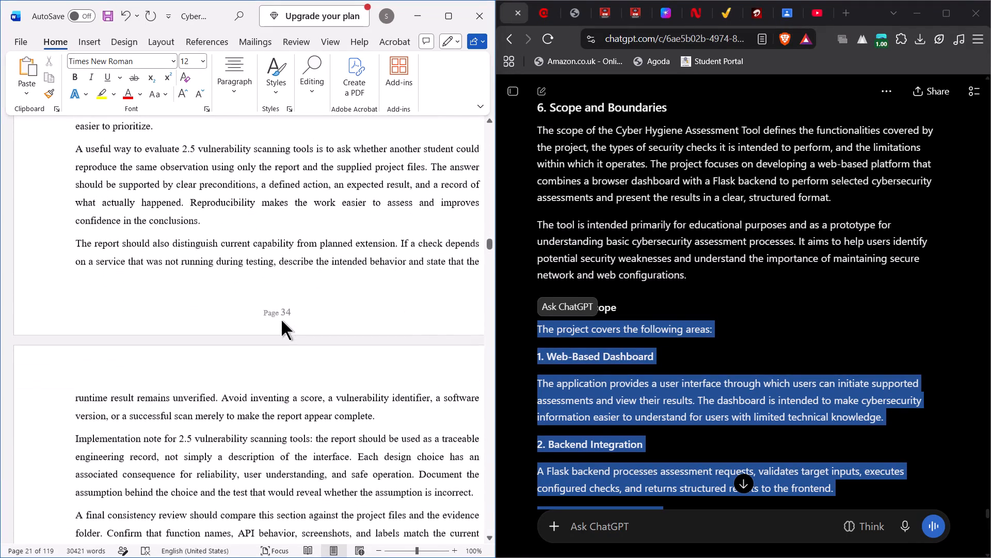
scroll(281, 320, down, 10)
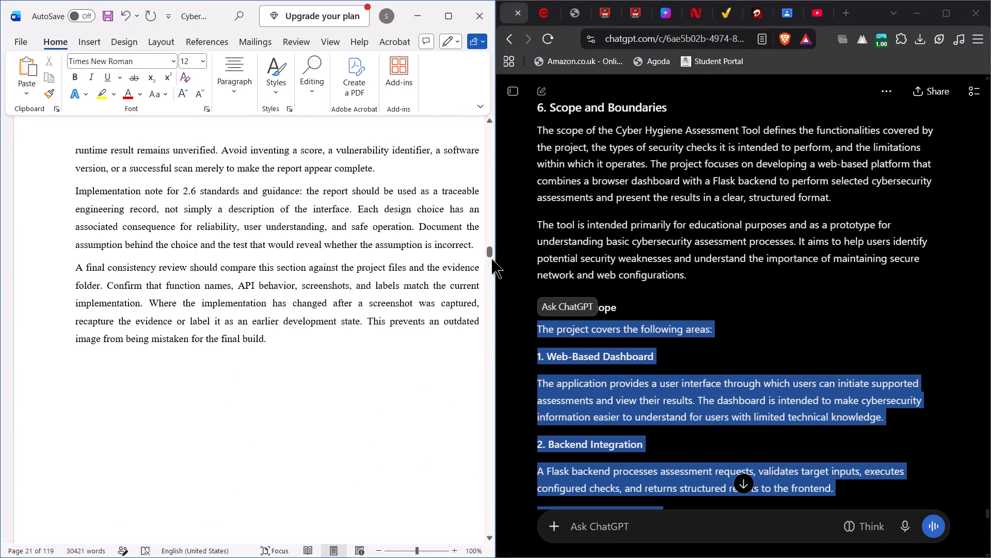
Return to the start of the report, enlarge its window and skim the front matter from the title page through the list of figures.
drag(489, 252, 487, 133)
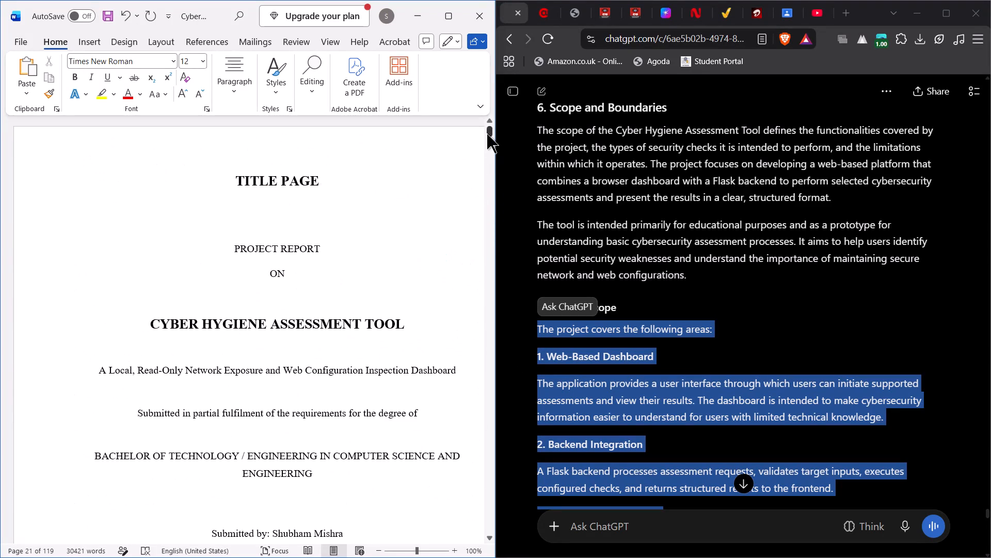
click(451, 17)
scroll(518, 309, down, 5)
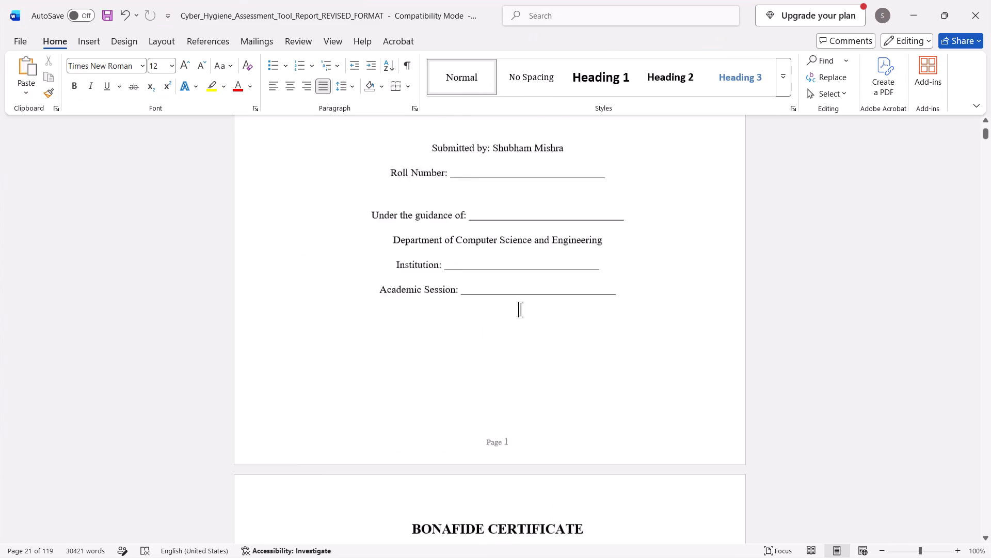
scroll(518, 309, down, 3)
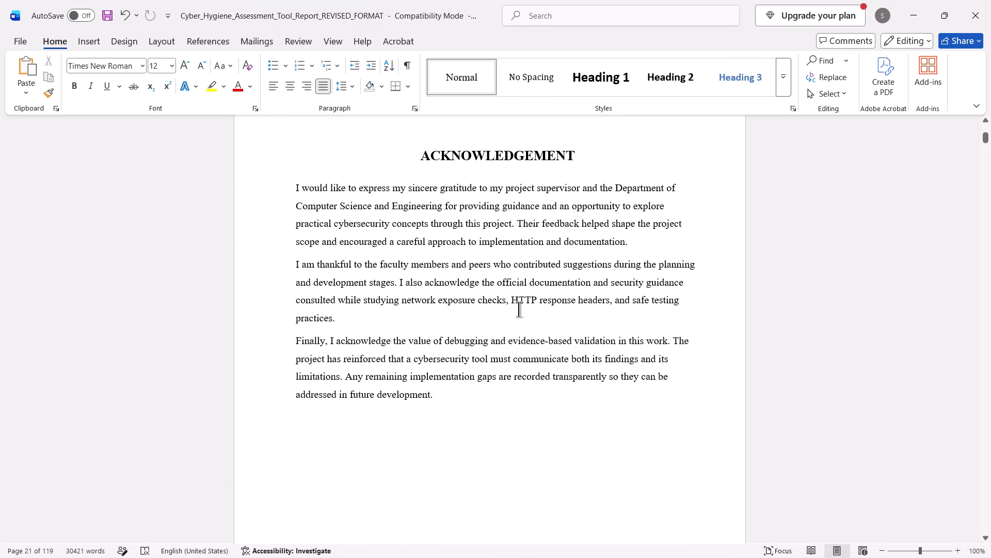
scroll(518, 309, down, 2)
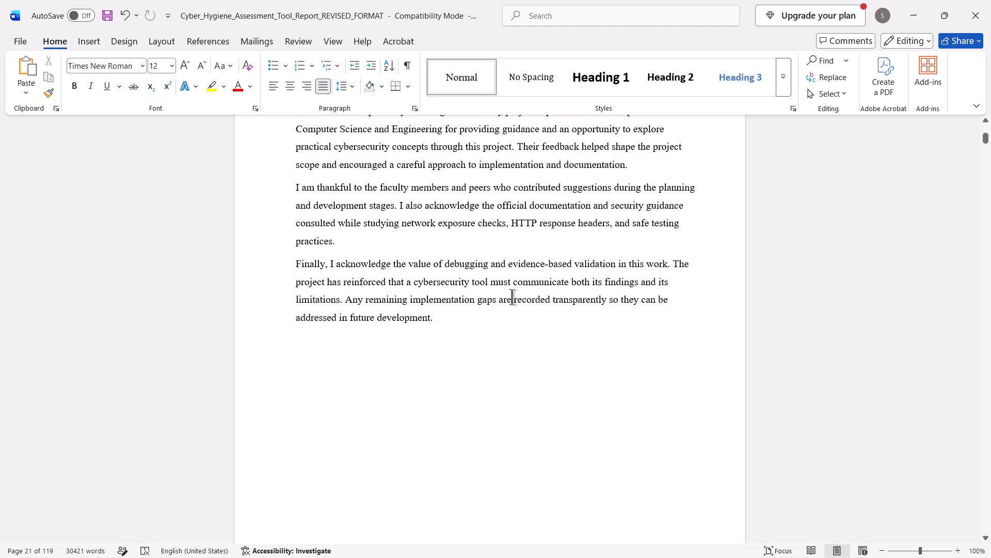
scroll(512, 297, down, 7)
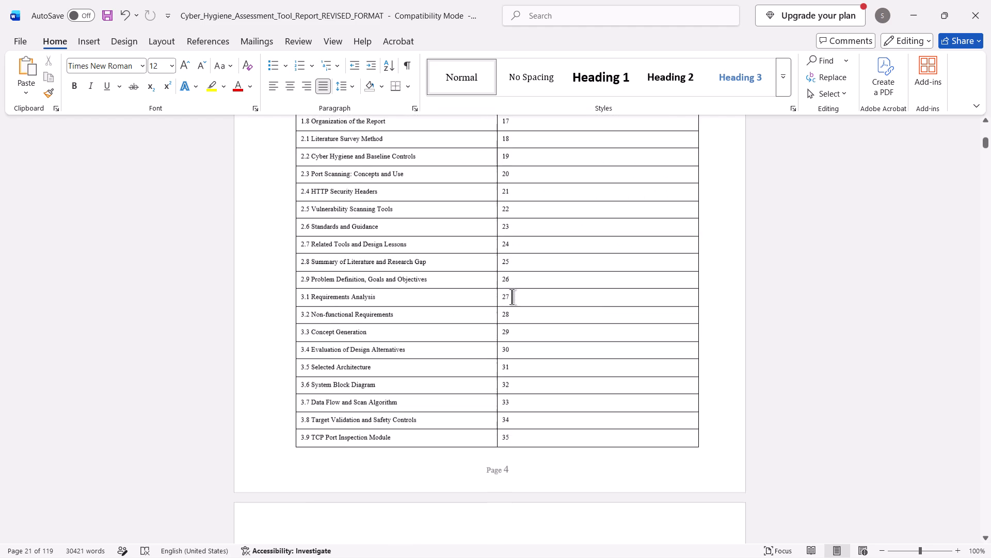
scroll(512, 297, down, 6)
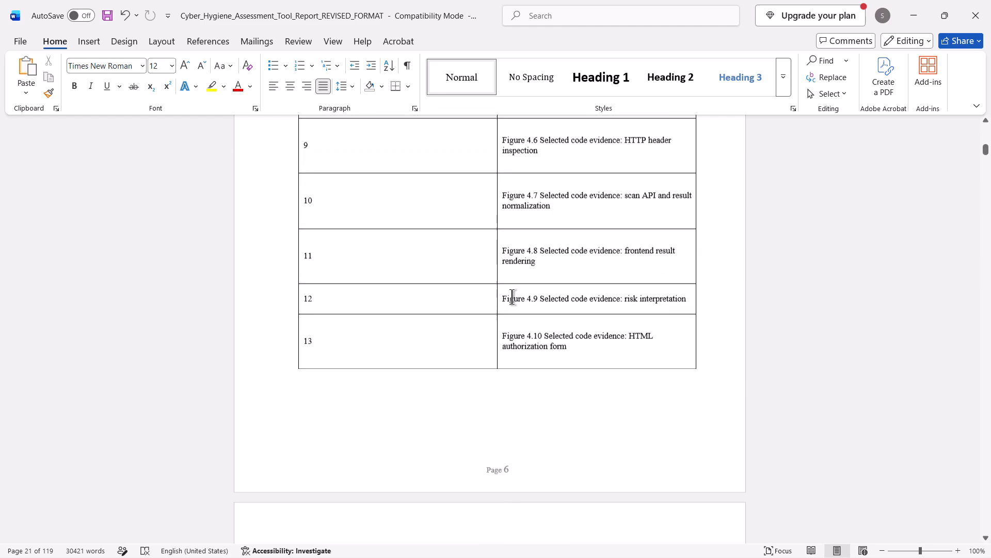
Skim the report's abstract, graphical abstract figures and abbreviations table up to the start of section 1.1.
scroll(512, 297, down, 5)
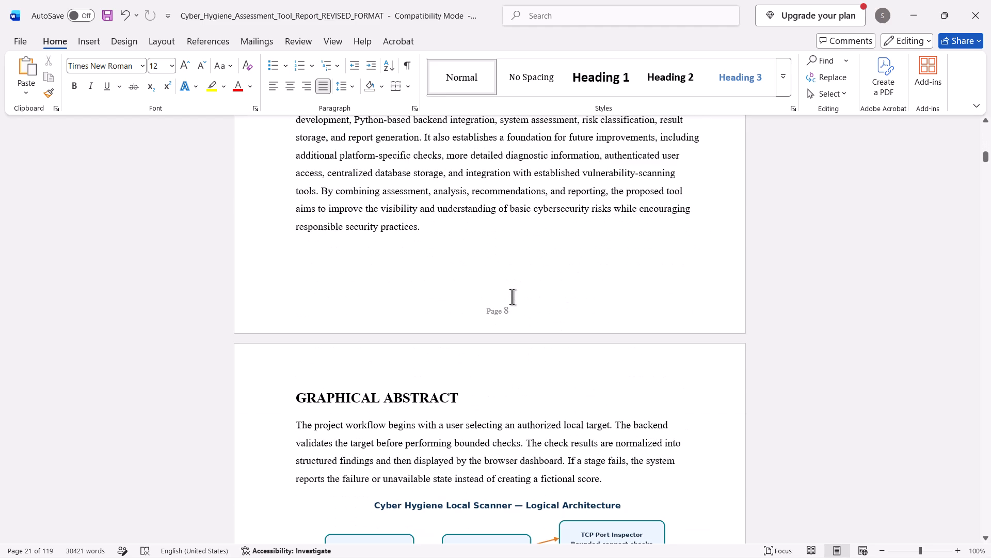
scroll(512, 297, down, 3)
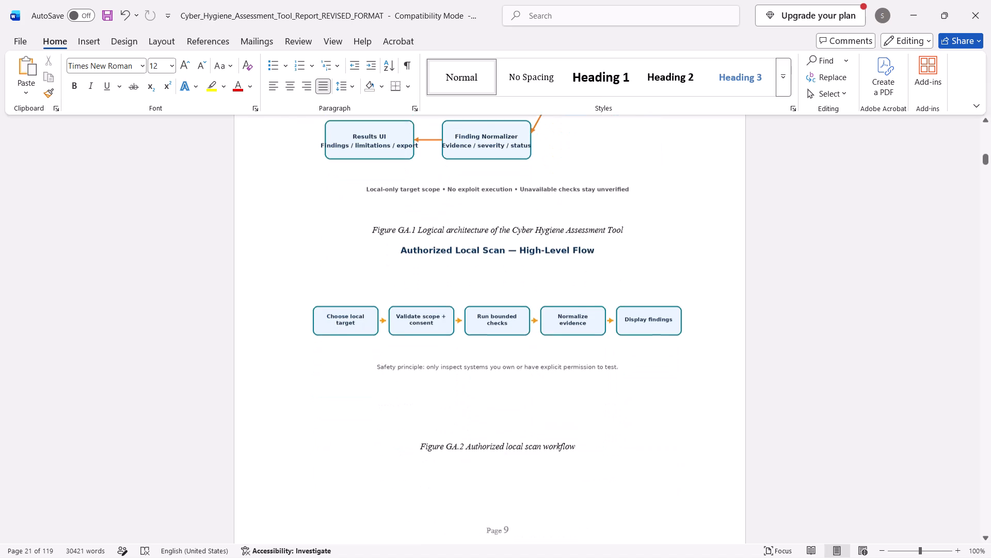
scroll(512, 297, down, 5)
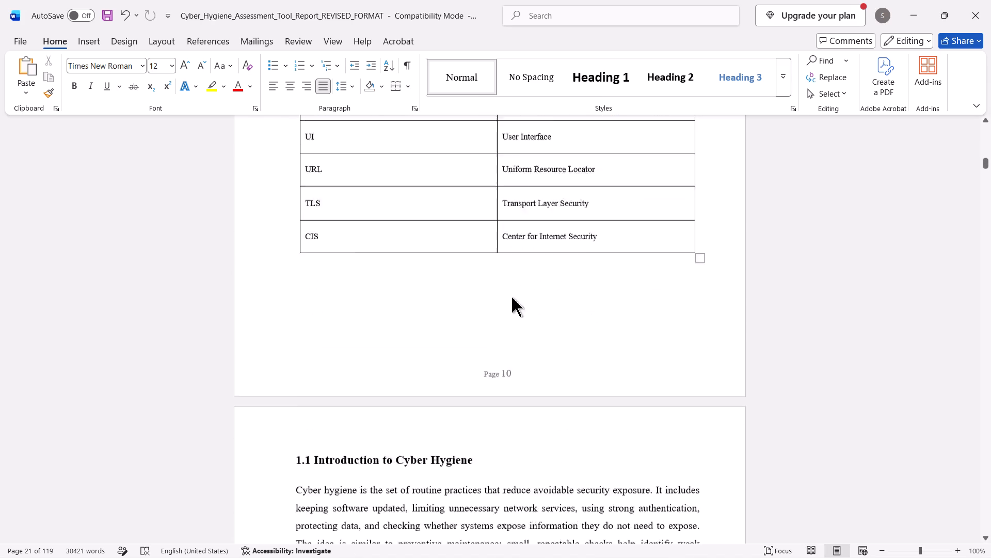
Review sections 1.1 through 1.4 of the report, including the inserted list of main client requirements.
scroll(512, 297, down, 4)
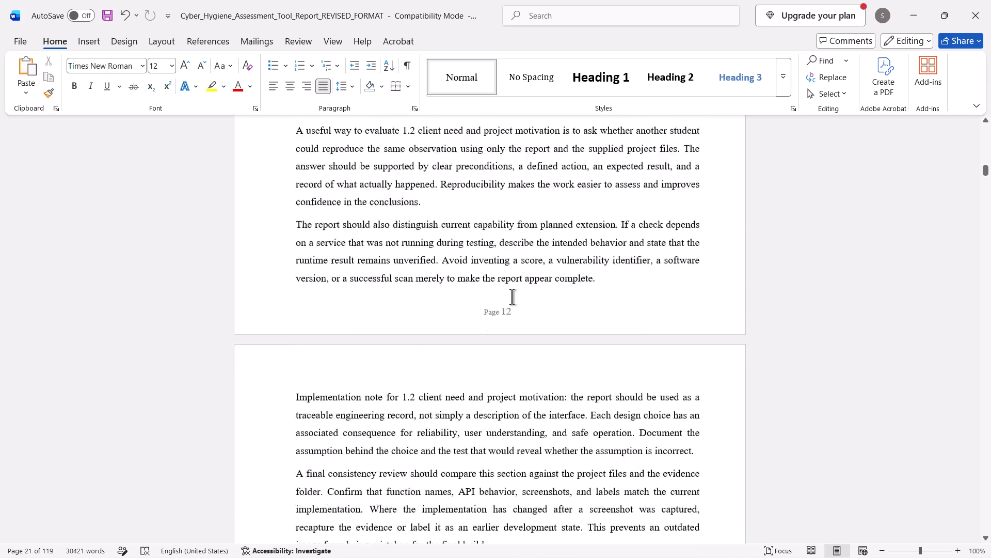
scroll(512, 297, down, 4)
scroll(512, 297, up, 1)
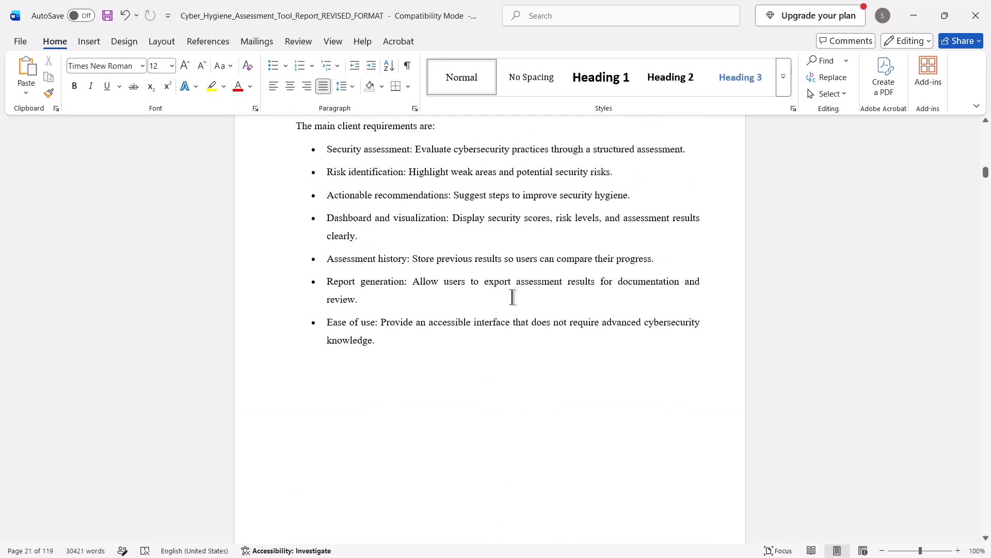
scroll(512, 297, down, 3)
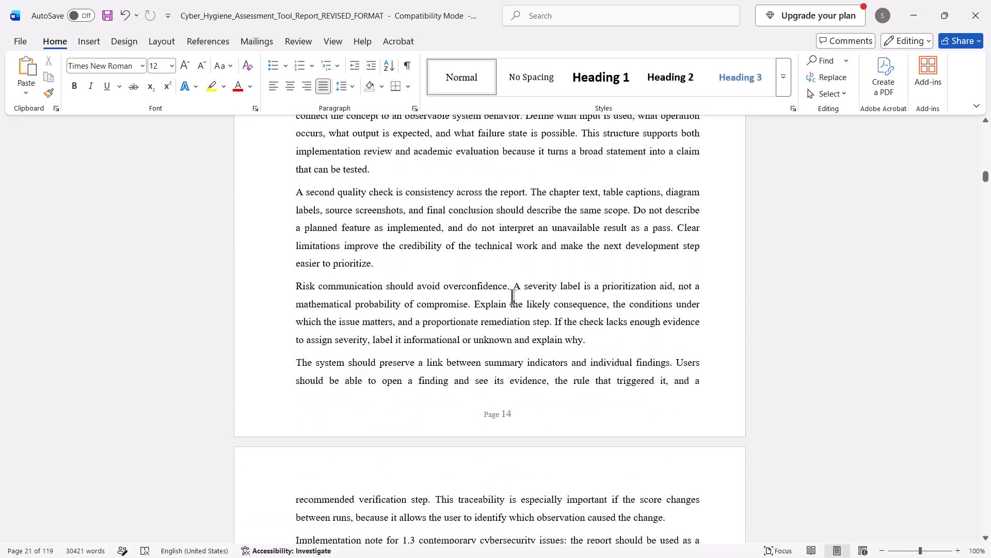
scroll(512, 297, down, 5)
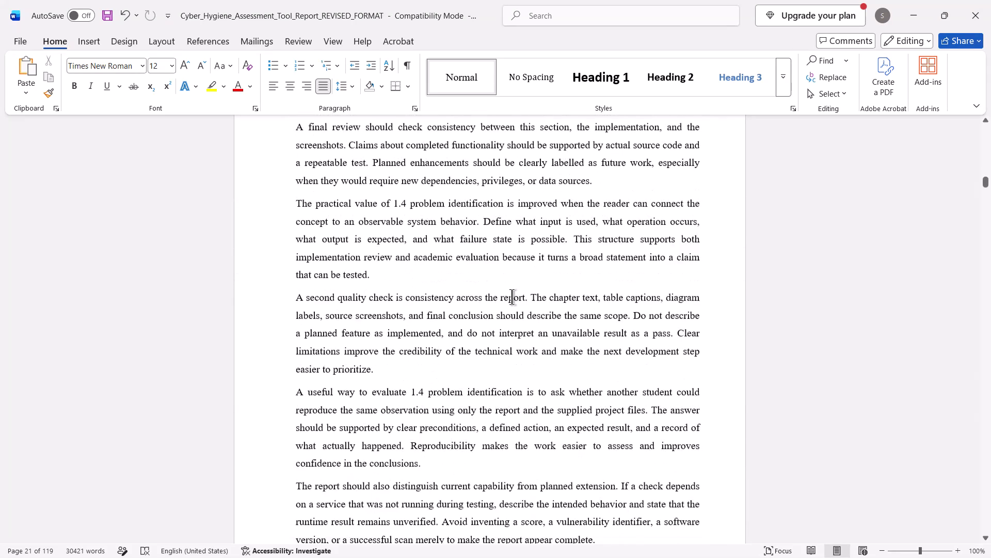
scroll(512, 297, down, 7)
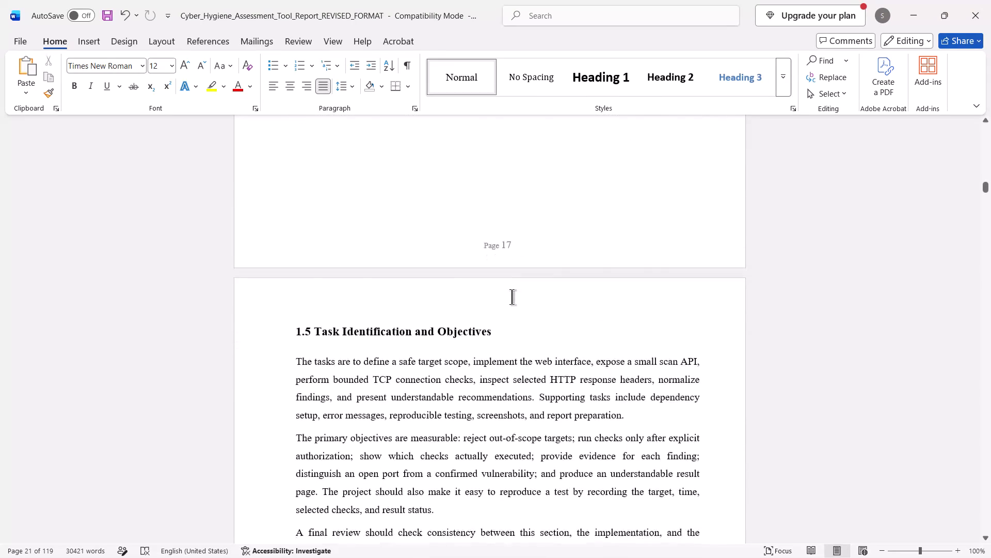
Review sections 1.5 through 1.7 of the report, including the project areas inserted at the end of section 1.6.
scroll(512, 297, down, 1)
scroll(512, 297, up, 6)
scroll(512, 297, down, 5)
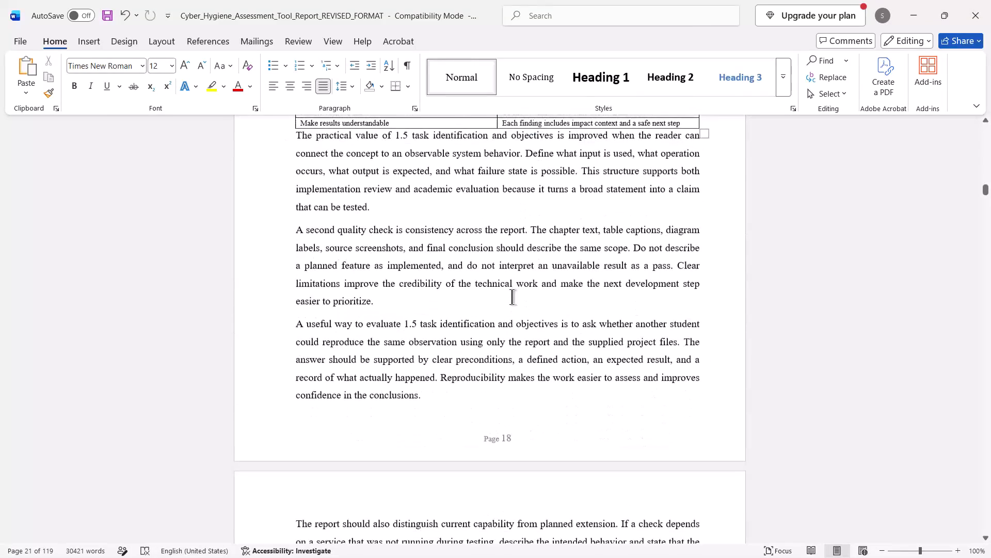
scroll(512, 297, down, 7)
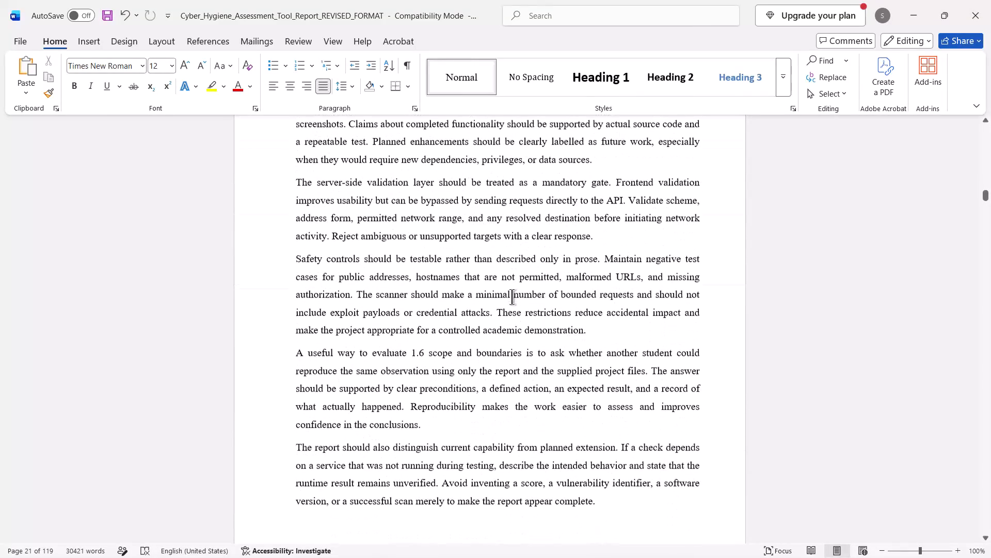
scroll(512, 297, down, 6)
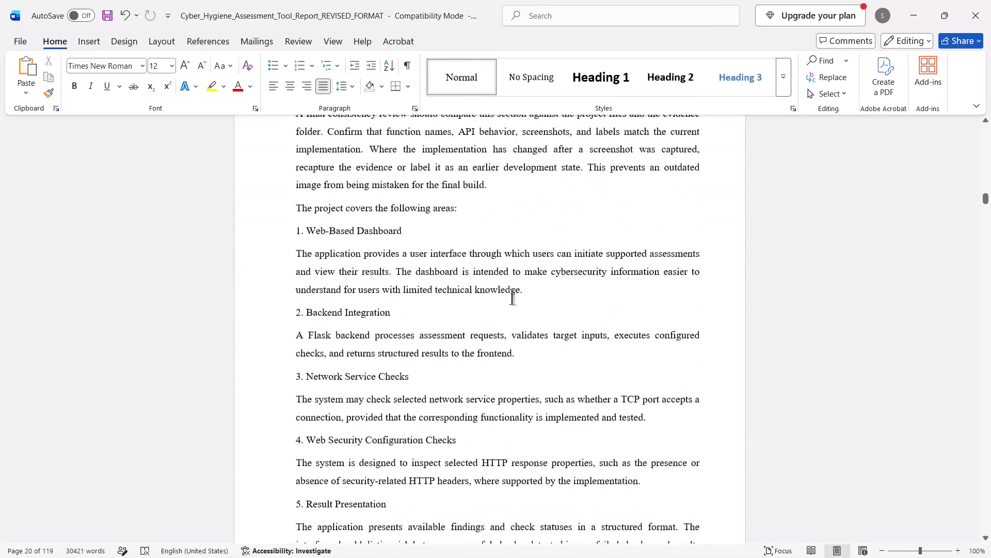
scroll(512, 297, down, 4)
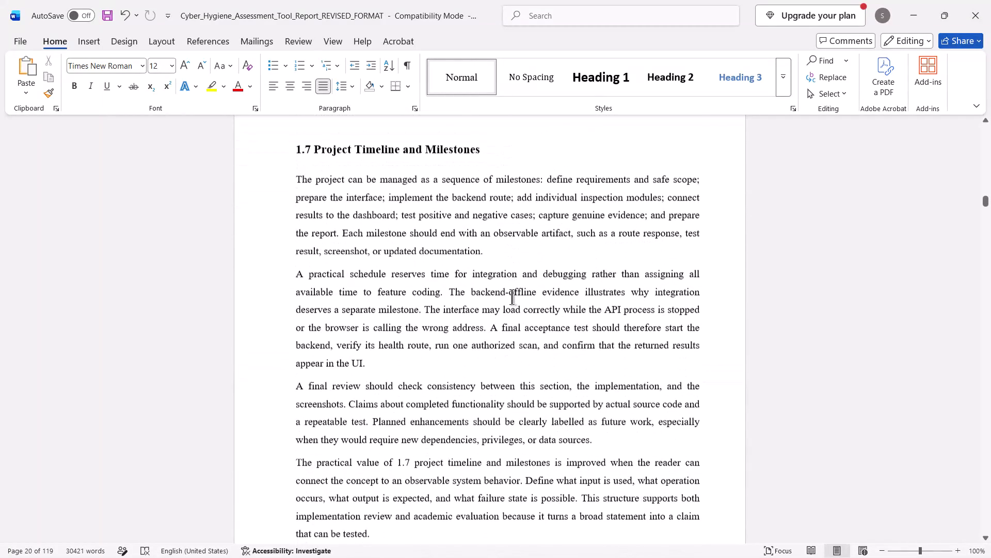
scroll(512, 297, down, 7)
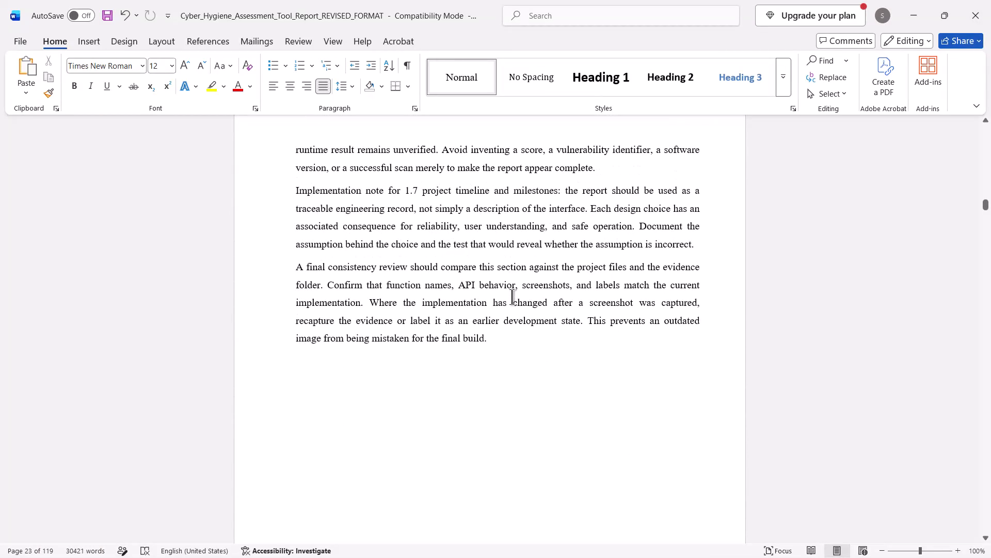
scroll(512, 297, down, 1)
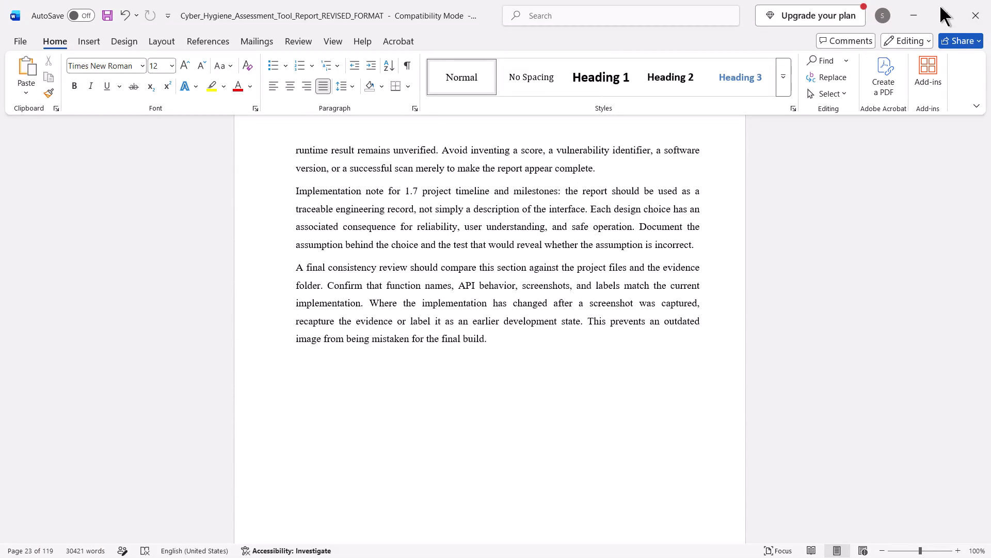
click(882, 43)
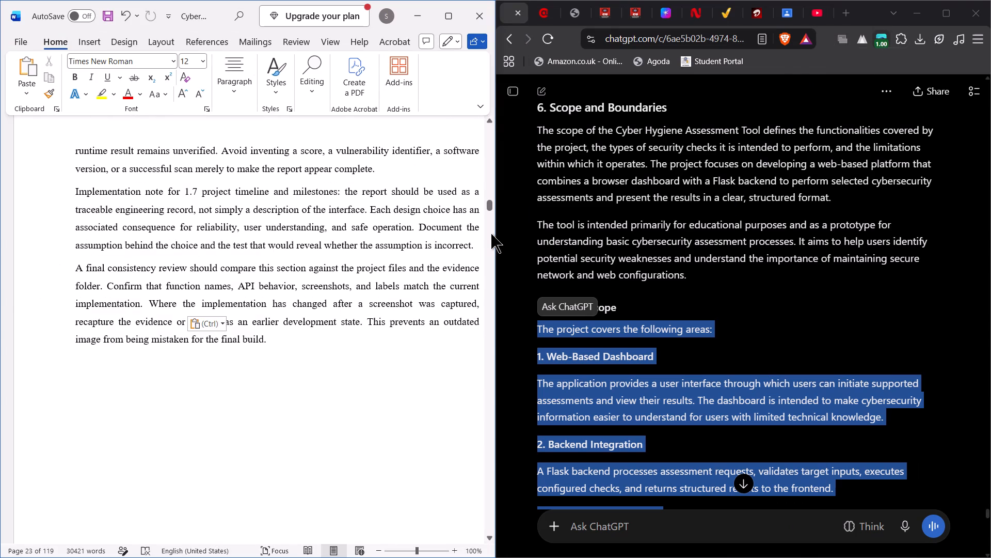
scroll(297, 336, up, 4)
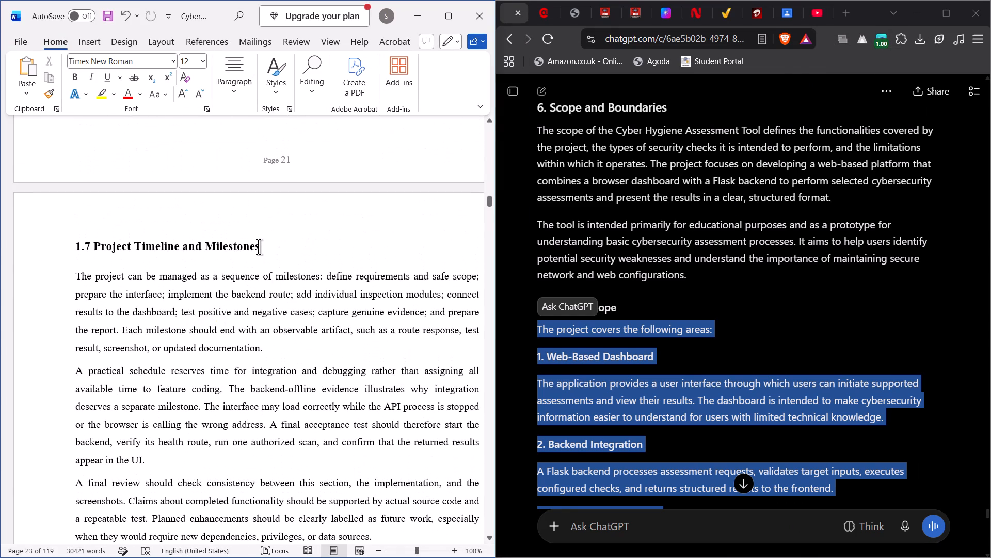
drag(264, 246, 115, 249)
key(ctrl+c)
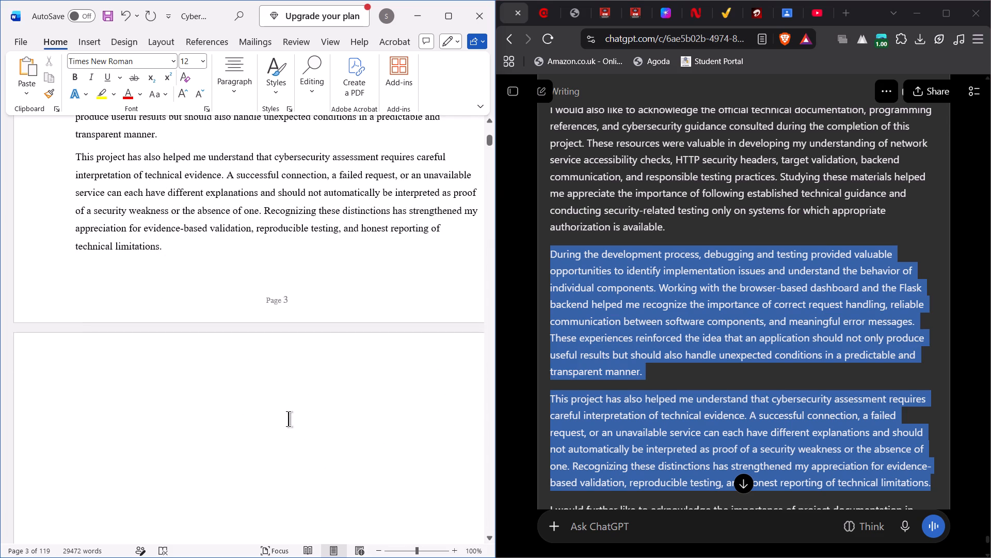
scroll(288, 419, down, 1)
click(226, 424)
key(BackSpace)
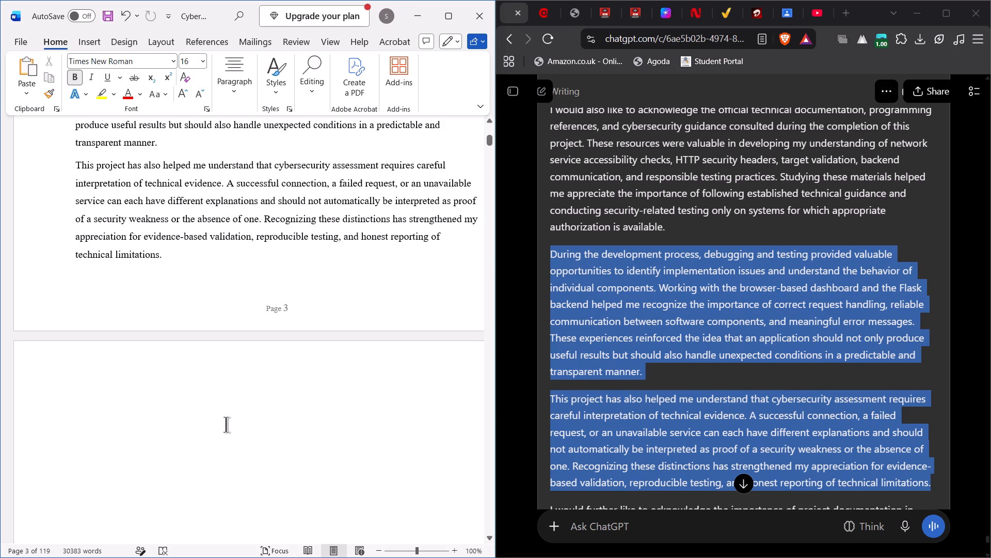
key(BackSpace)
key(BackSpace)
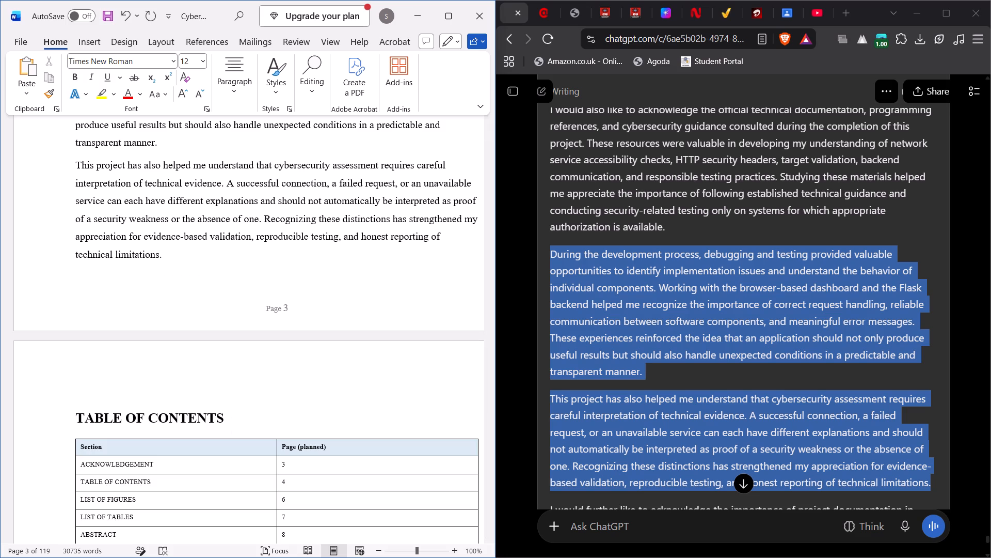
Maximize the Word window and review the layout of the extended Acknowledgement page.
click(450, 12)
scroll(483, 249, up, 3)
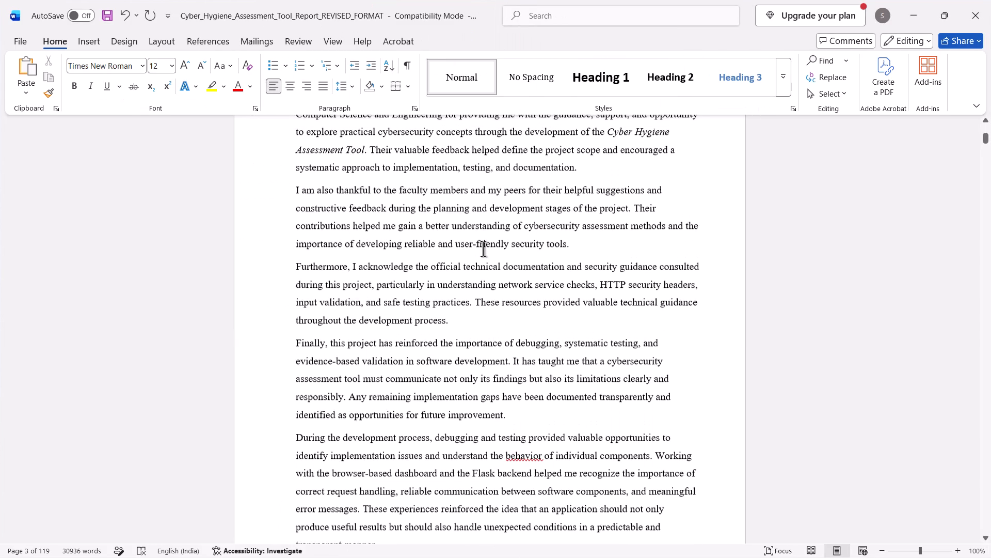
scroll(483, 249, up, 2)
scroll(483, 249, down, 1)
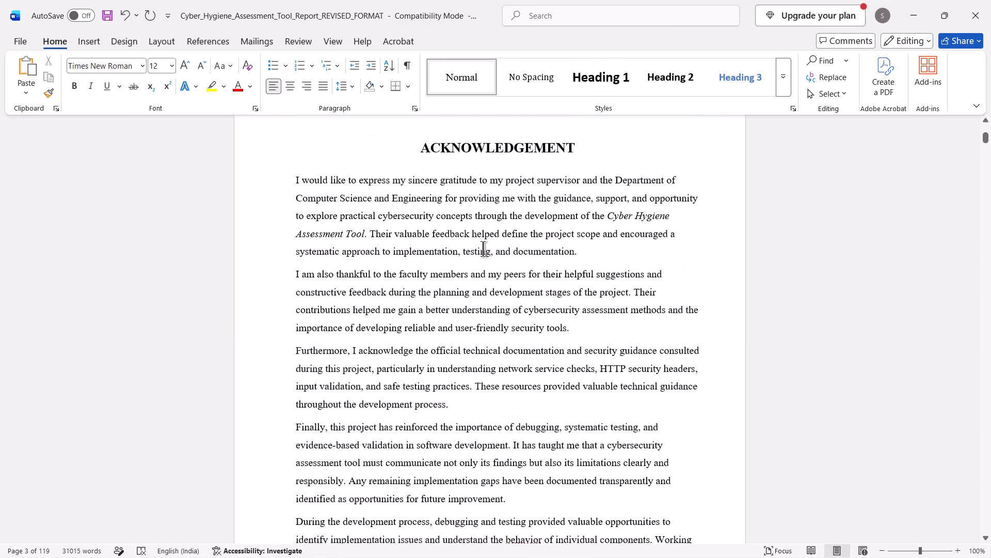
scroll(483, 249, down, 3)
scroll(483, 249, up, 6)
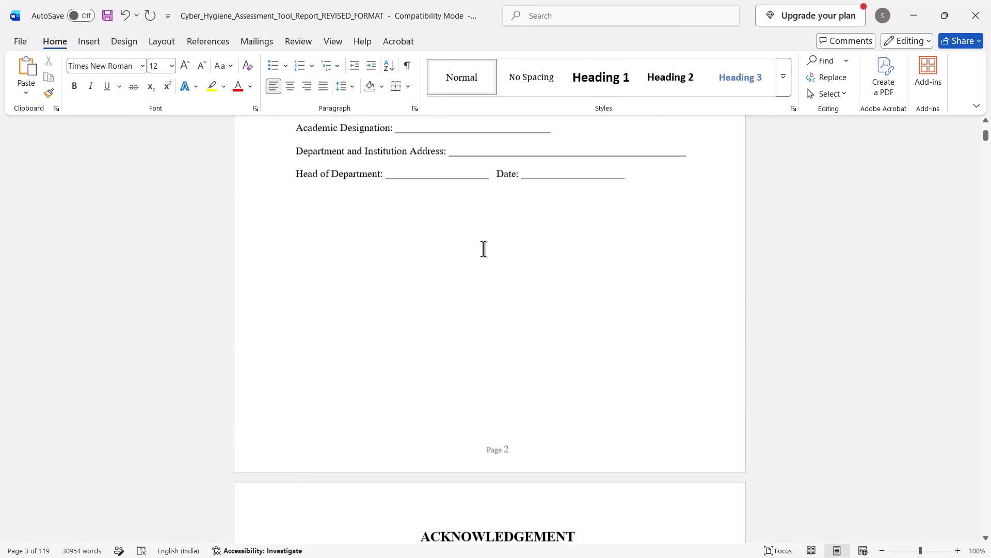
scroll(483, 249, down, 6)
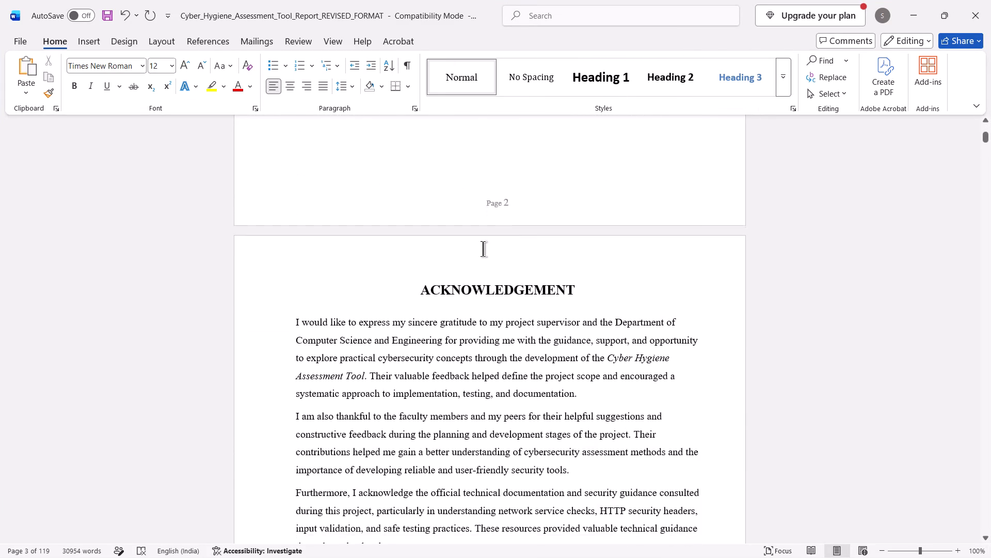
scroll(483, 249, down, 4)
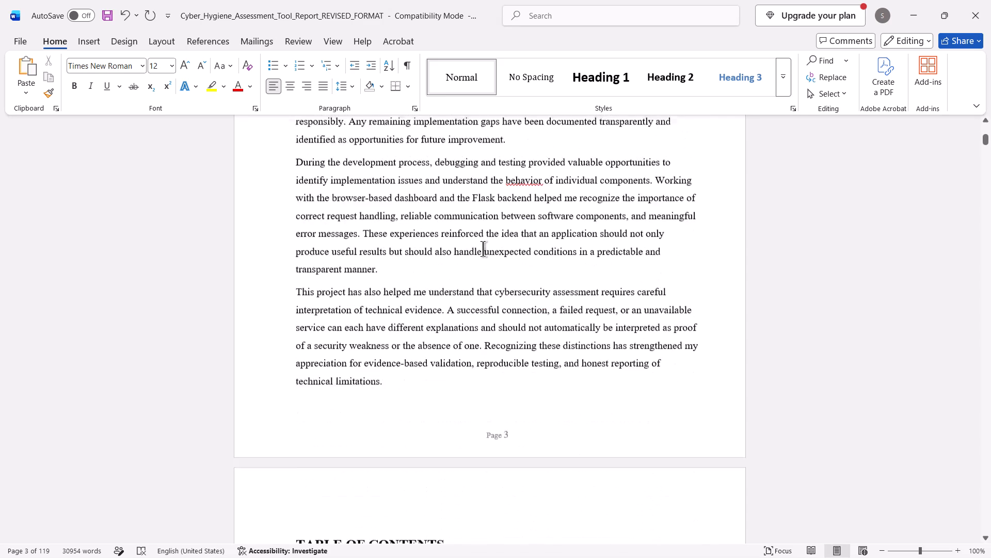
Review the front matter from the Table of Contents through the lists, Abstract, Graphical Abstract, and Abbreviations and Symbols.
scroll(483, 249, down, 6)
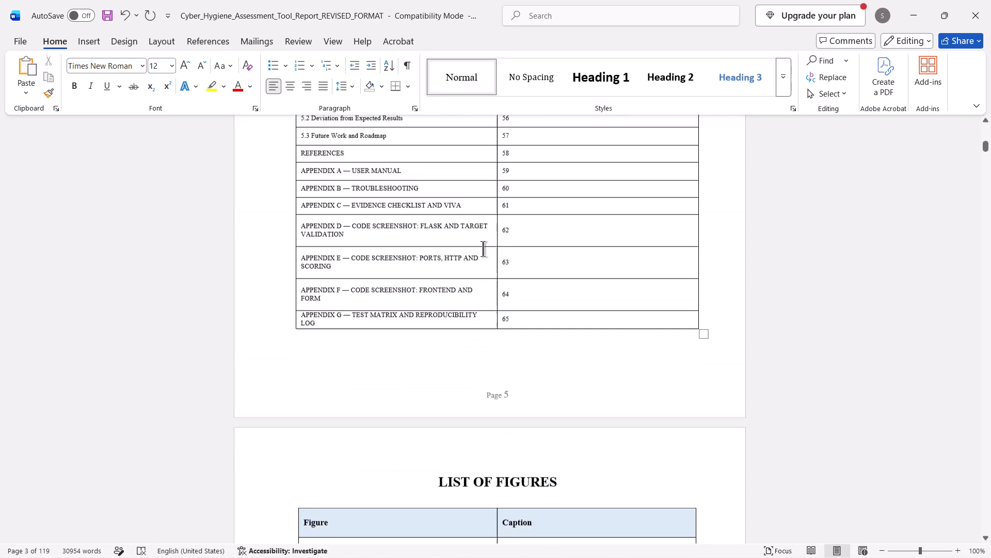
scroll(483, 249, down, 1)
scroll(483, 249, up, 6)
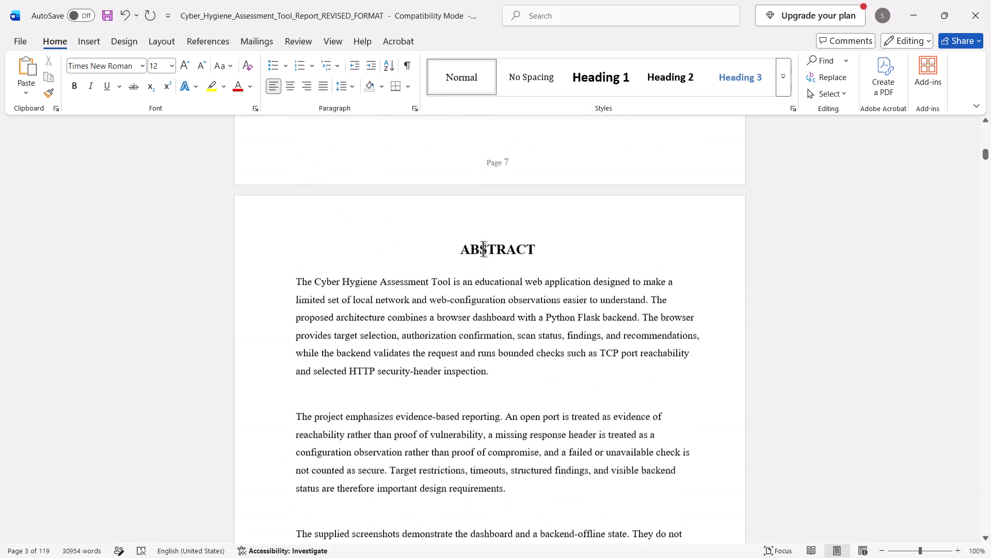
scroll(483, 249, down, 3)
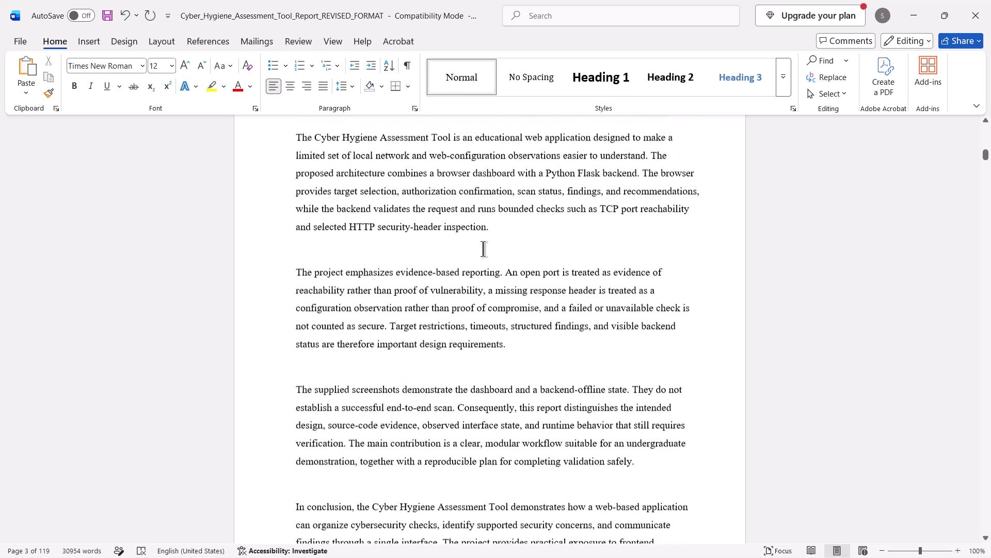
scroll(483, 249, down, 3)
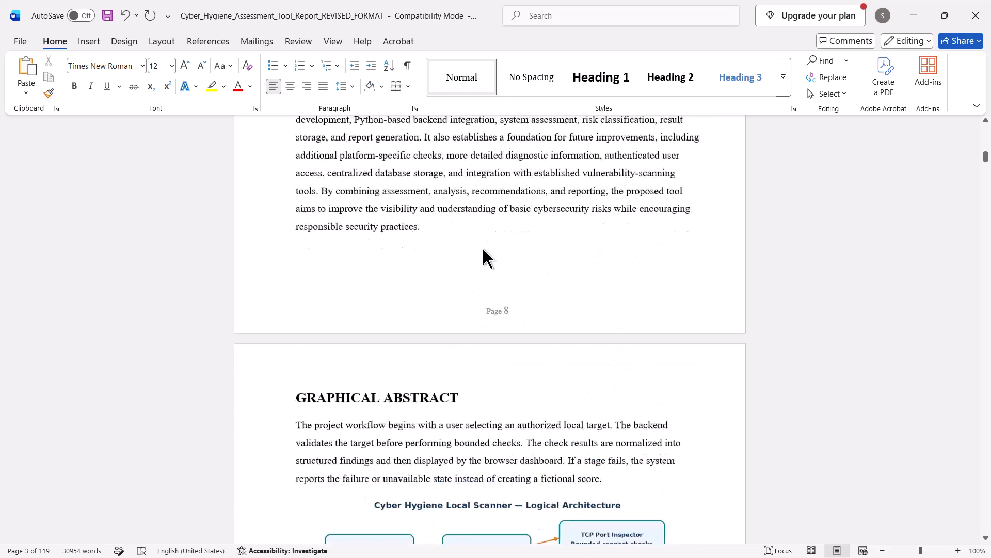
scroll(483, 249, down, 5)
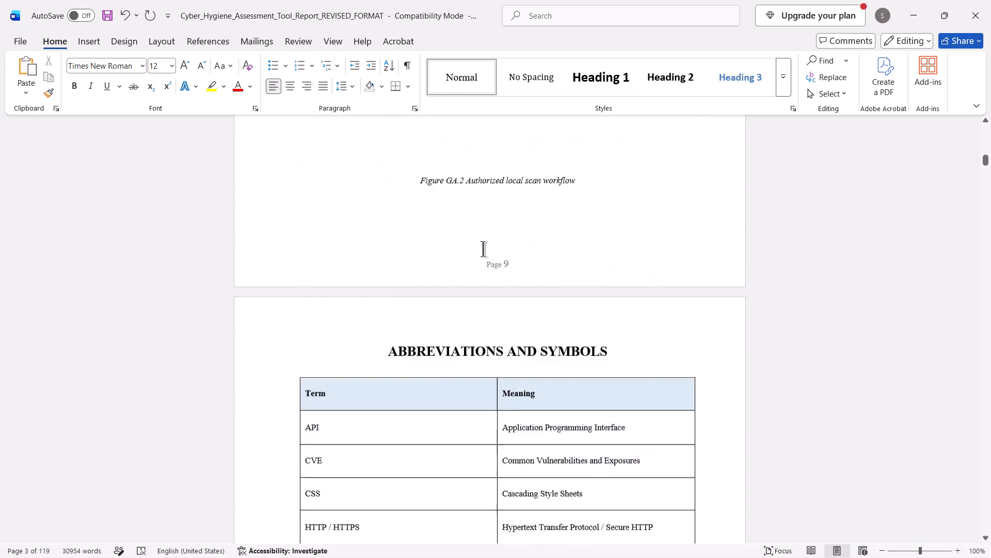
scroll(483, 249, down, 7)
Look through Chapter 1, from the introduction to cyber hygiene to 1.8 Organization of the Report, checking content and page gaps.
scroll(483, 249, down, 3)
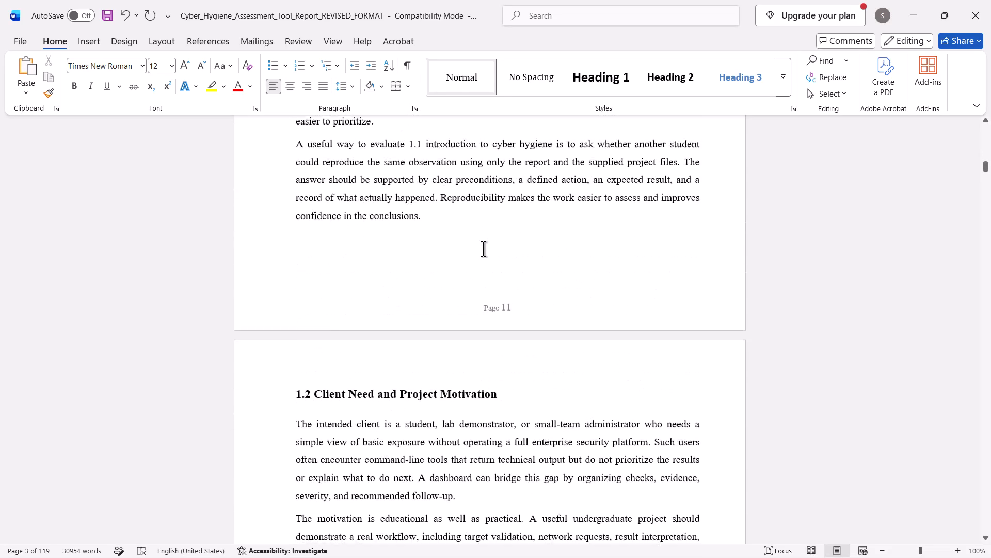
scroll(483, 249, down, 9)
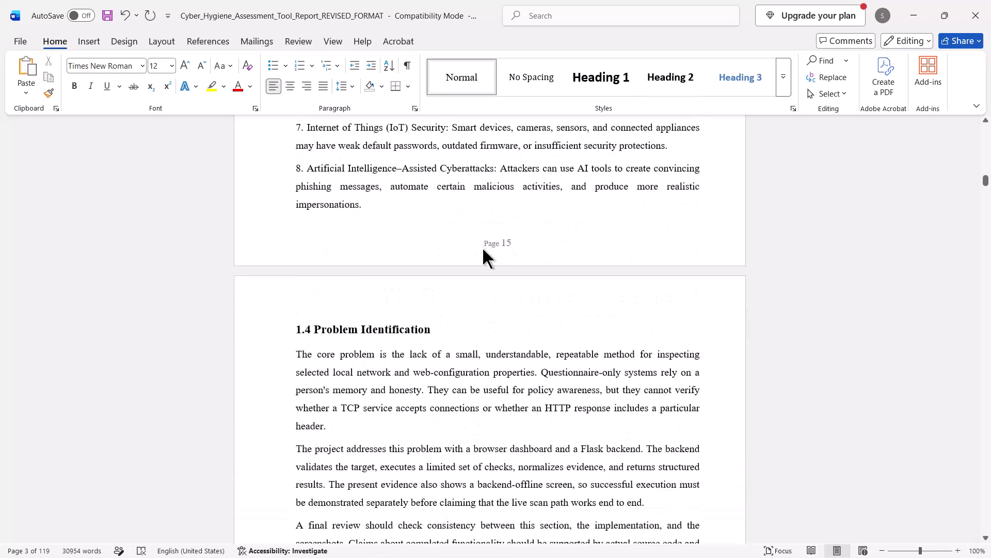
scroll(483, 249, down, 6)
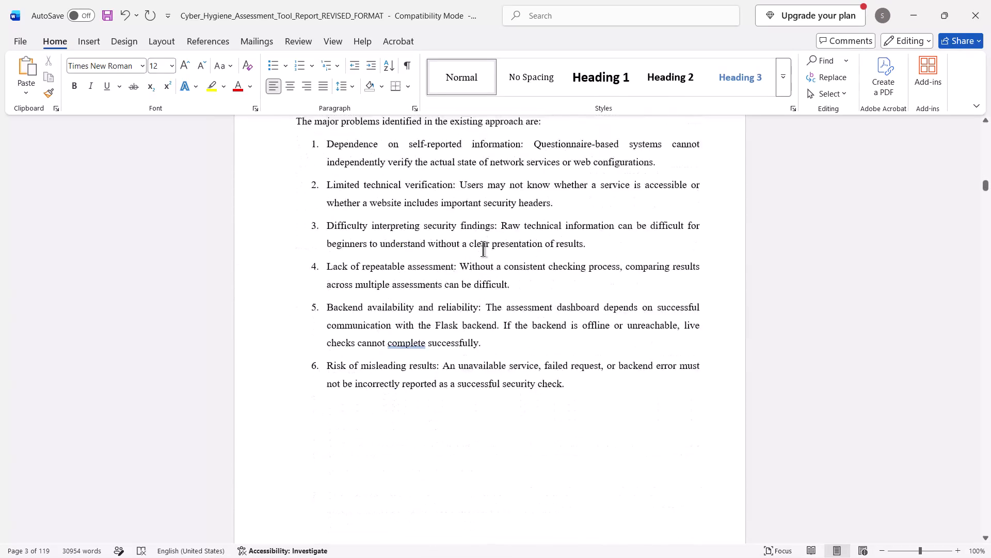
scroll(483, 249, down, 3)
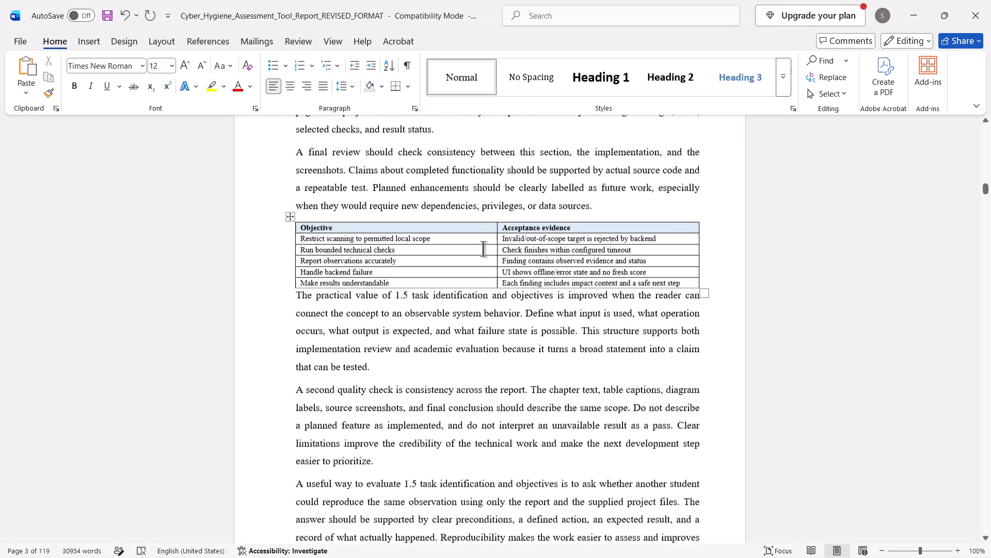
scroll(483, 249, down, 8)
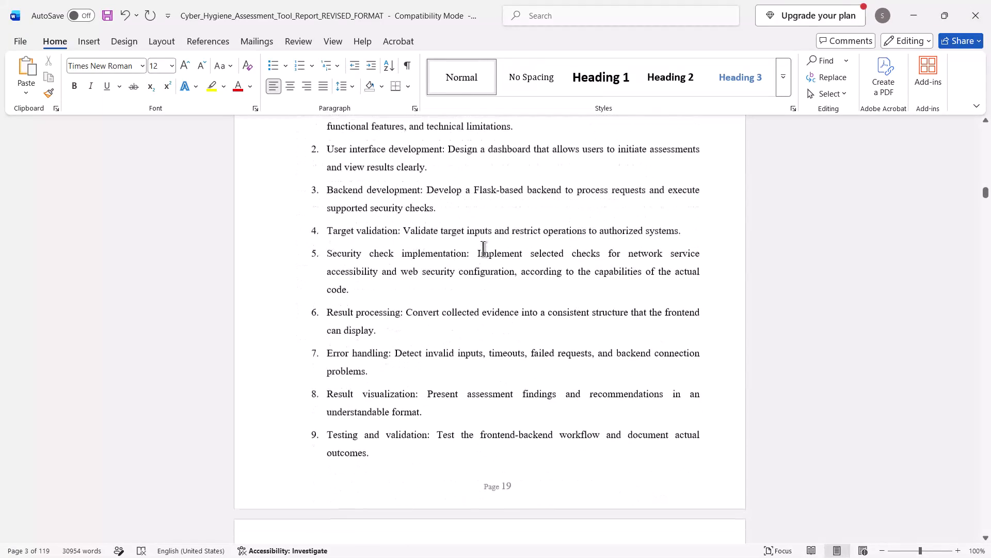
scroll(483, 249, down, 10)
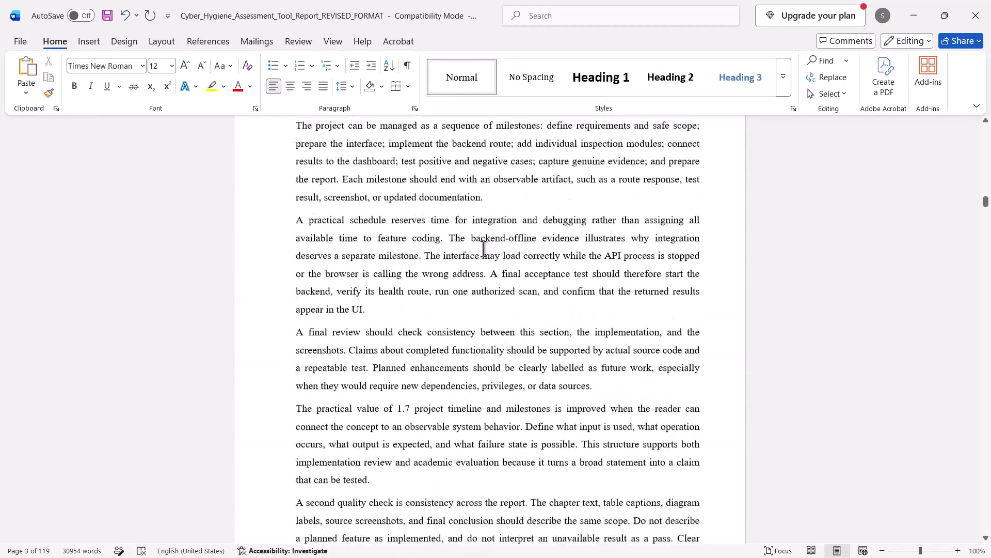
scroll(483, 249, down, 7)
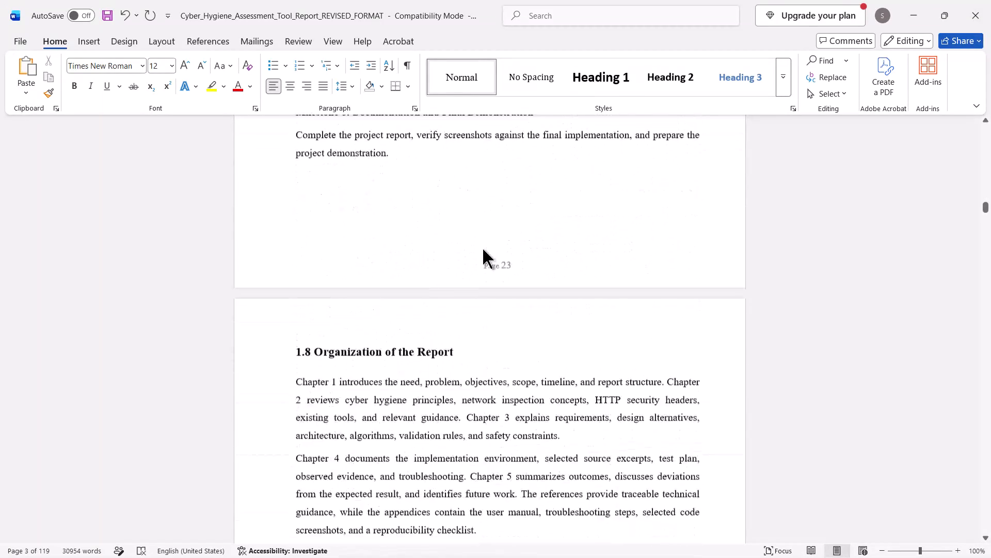
scroll(483, 249, down, 6)
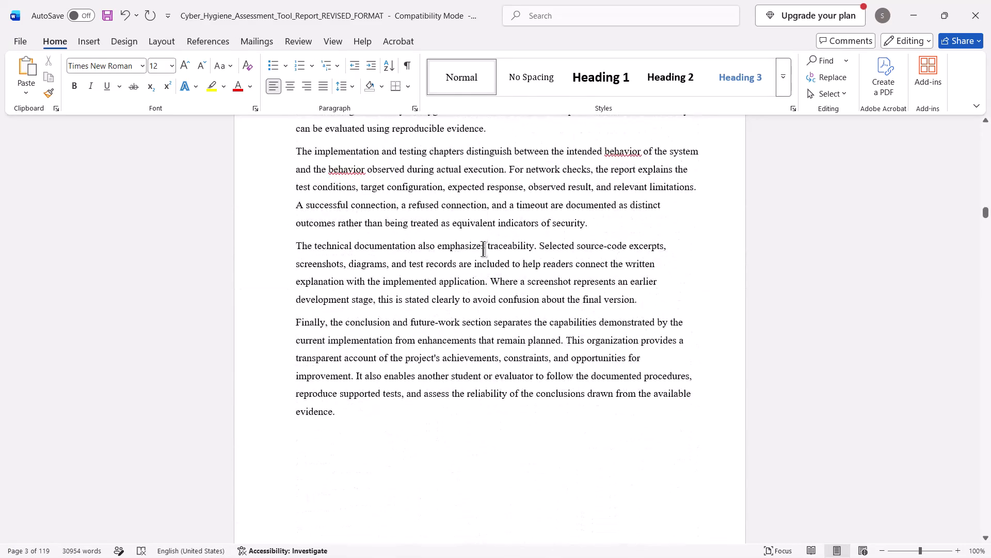
Look through the Chapter 2 sections, including 2.2 Cyber Hygiene and Baseline Controls through 2.9, checking how full their pages are.
scroll(483, 249, down, 7)
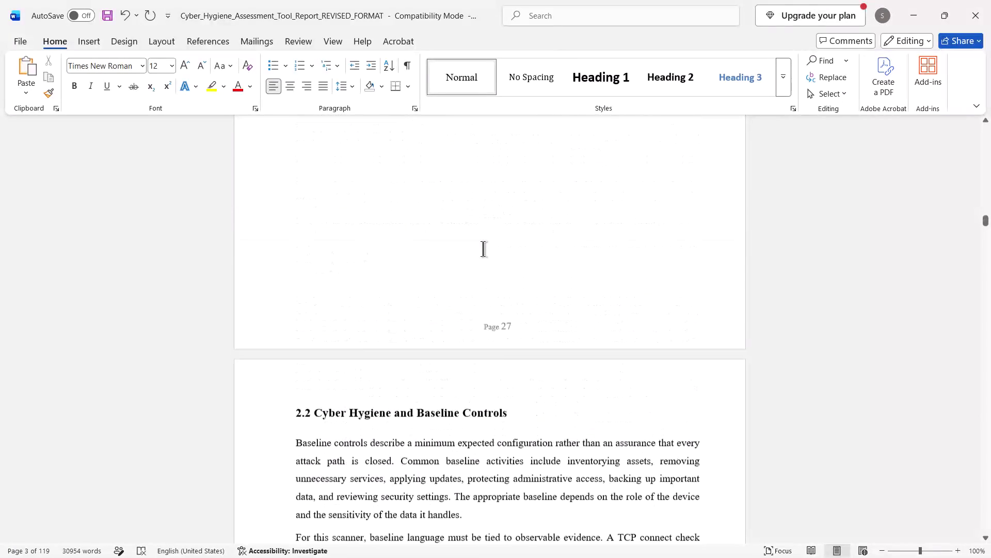
scroll(483, 249, down, 8)
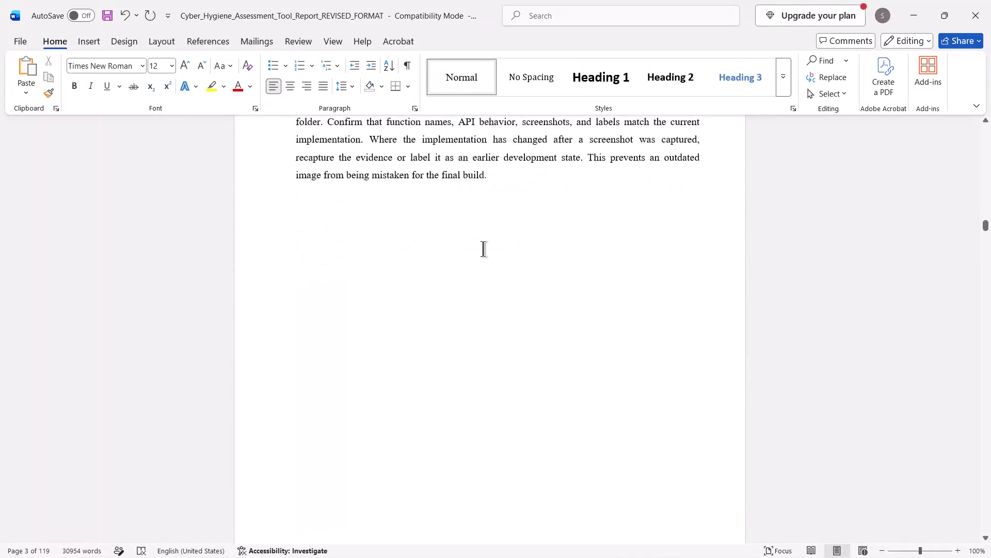
scroll(483, 249, down, 10)
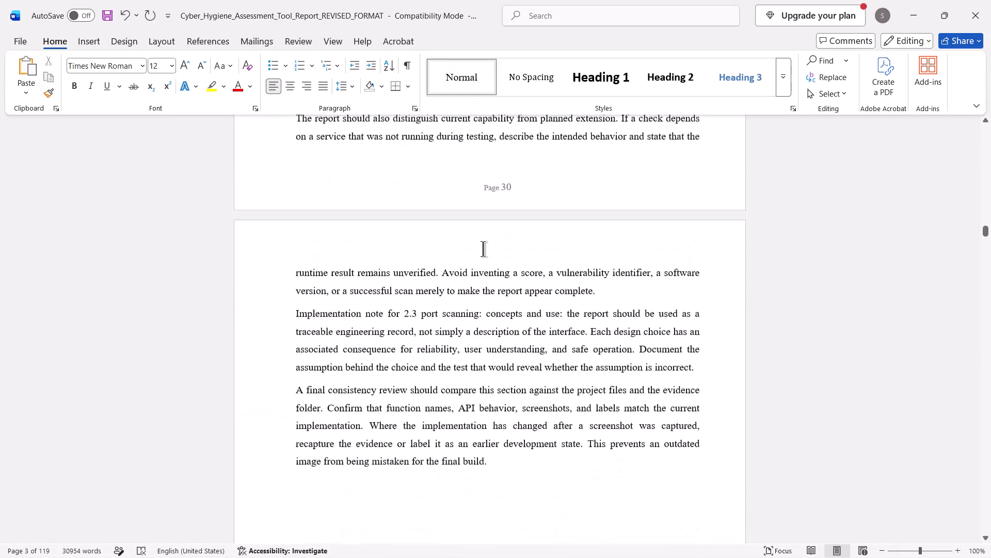
scroll(483, 249, down, 7)
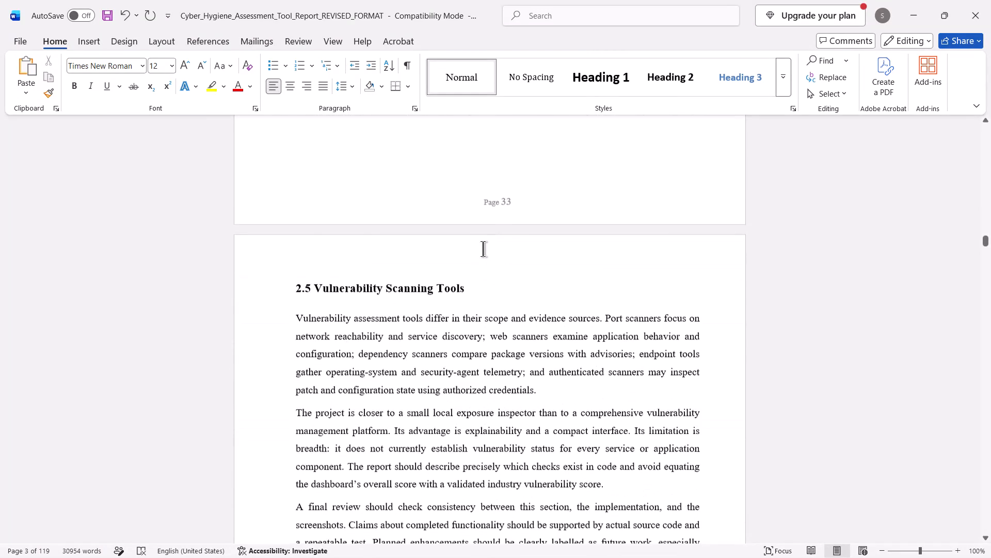
scroll(483, 249, down, 8)
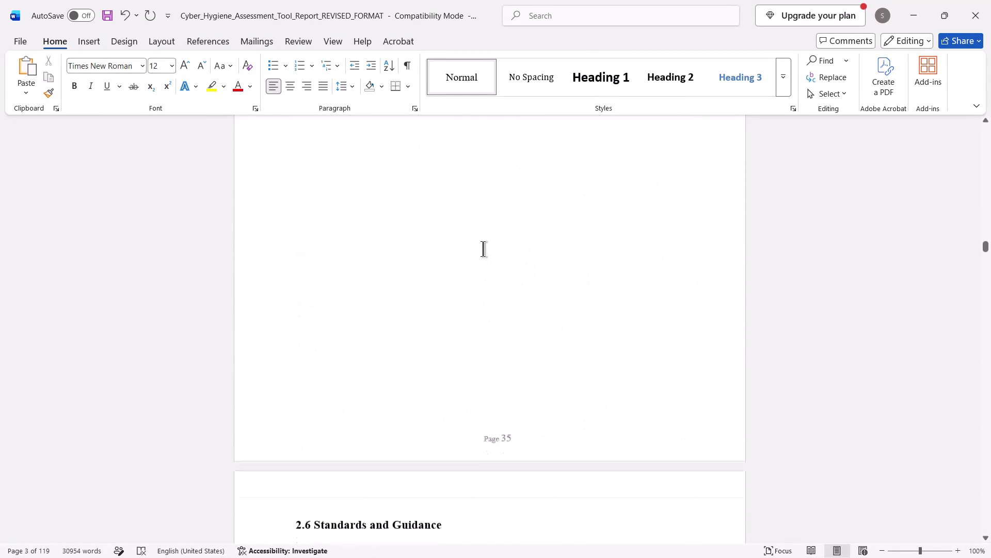
scroll(483, 249, down, 8)
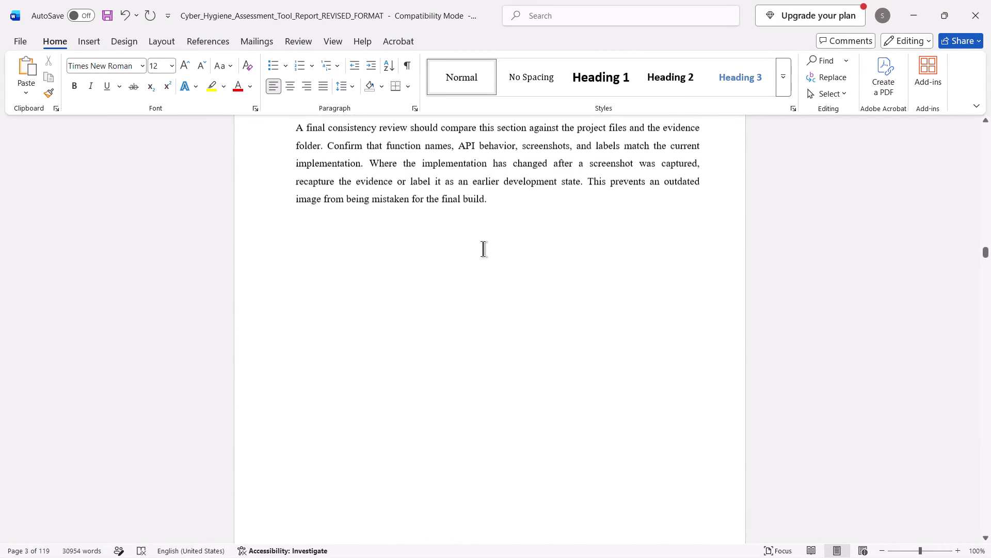
scroll(483, 249, down, 7)
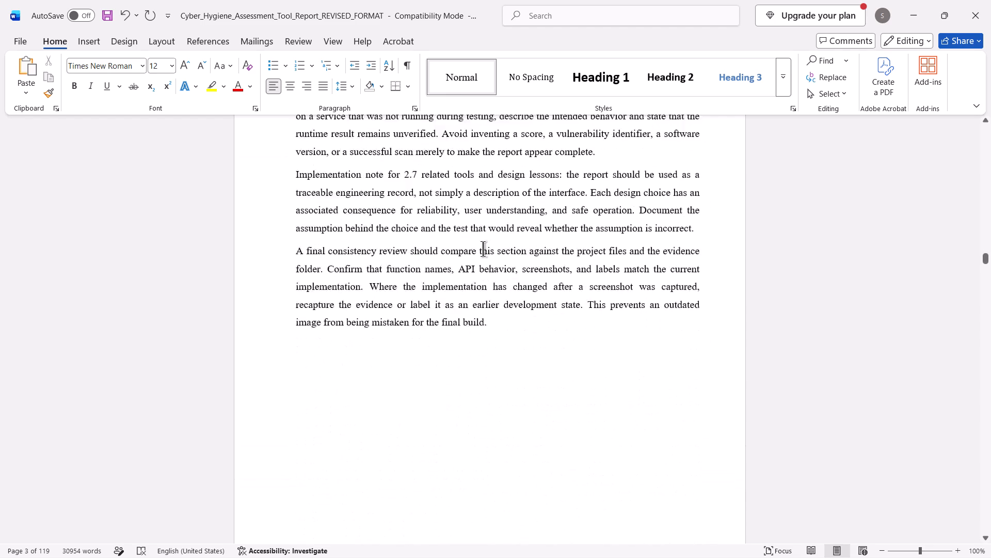
scroll(483, 249, down, 11)
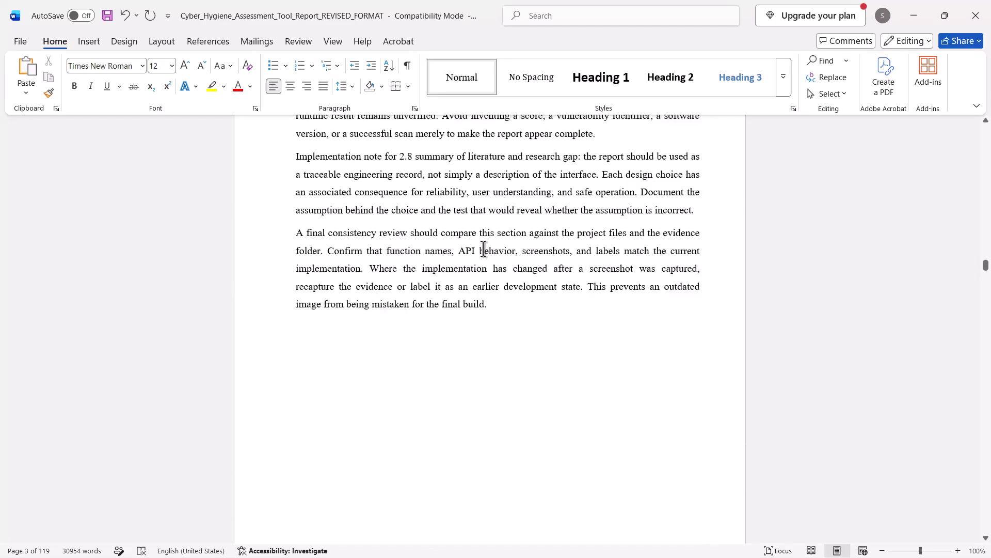
scroll(483, 249, down, 8)
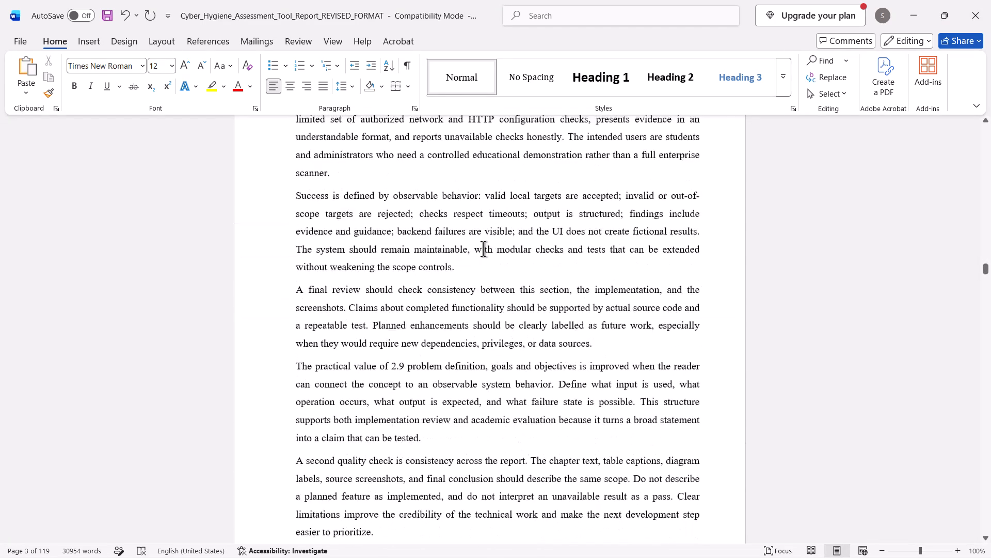
scroll(483, 249, down, 7)
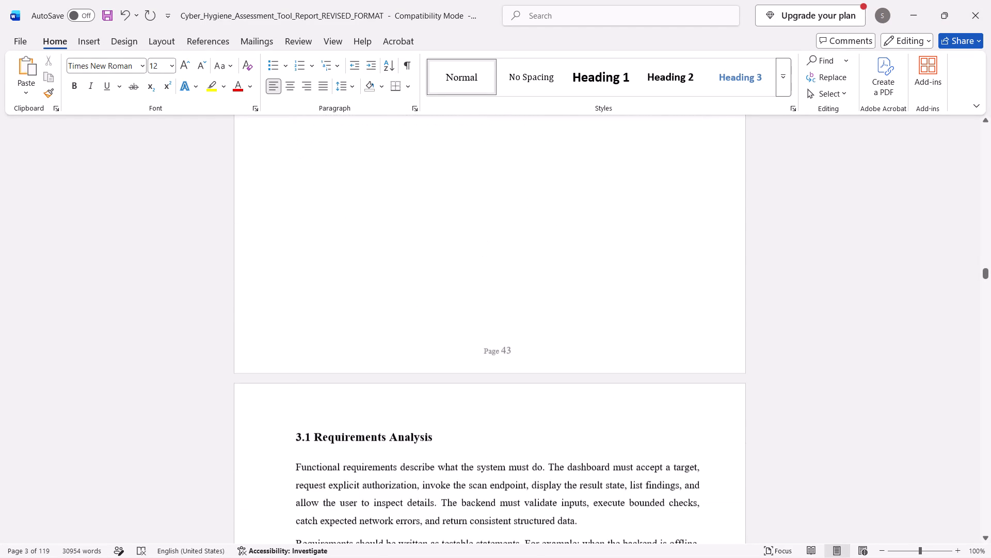
Look through Chapter 3 from 3.1 Requirements Analysis to 3.4 Evaluation of Design Alternatives, checking content and page gaps.
scroll(483, 249, down, 9)
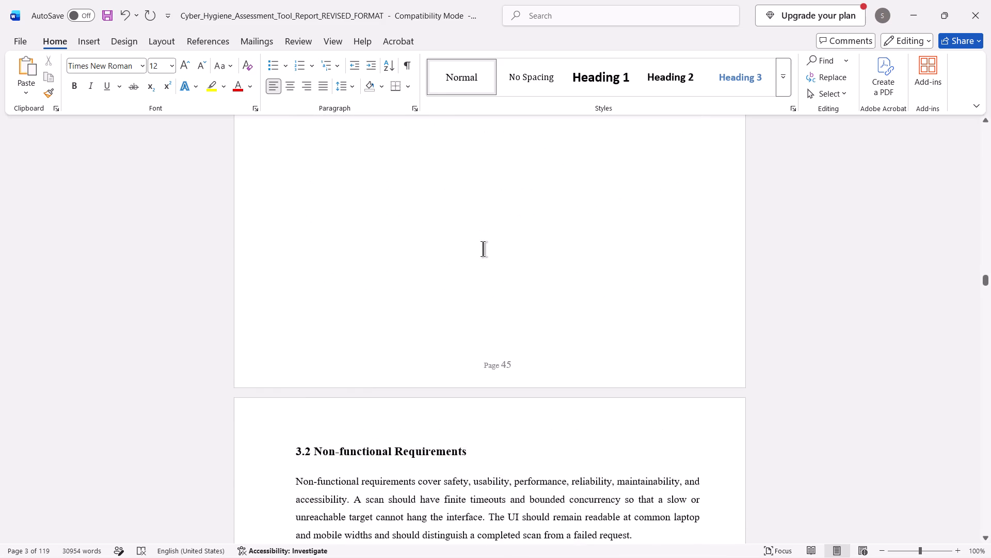
scroll(483, 249, down, 8)
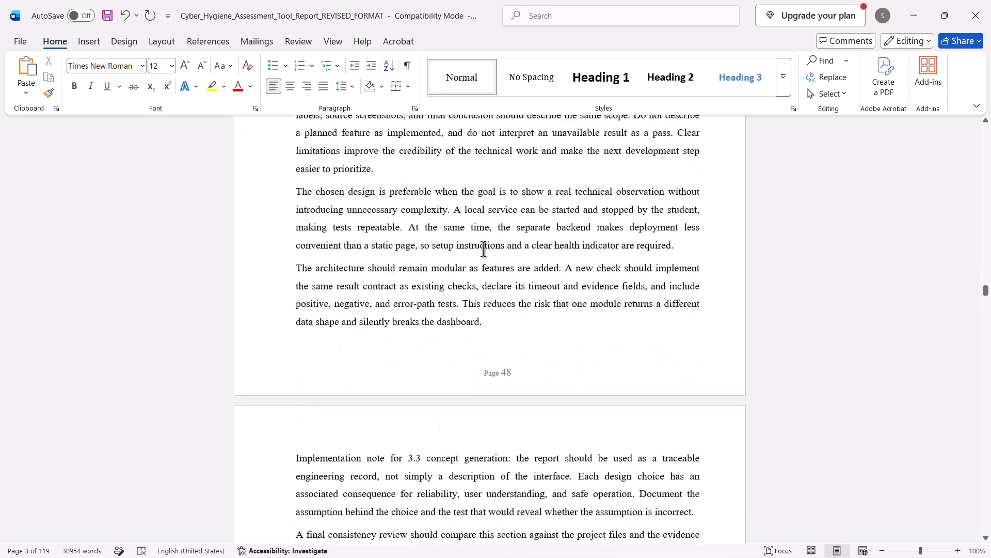
scroll(483, 249, down, 8)
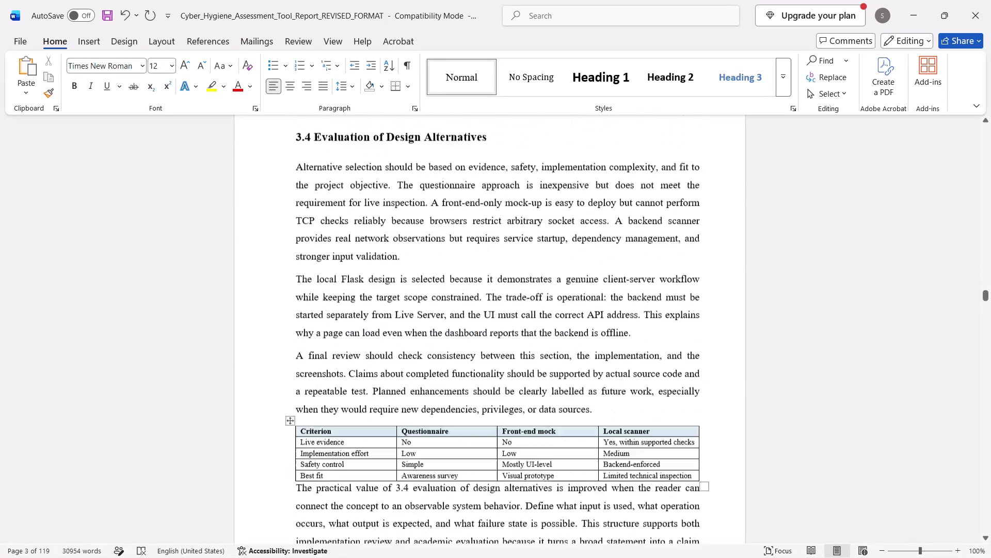
Examine sections 3.5 Selected Architecture to 3.7 Data Flow and Scan Algorithm, including the architecture and workflow figures and page gaps.
scroll(483, 249, down, 3)
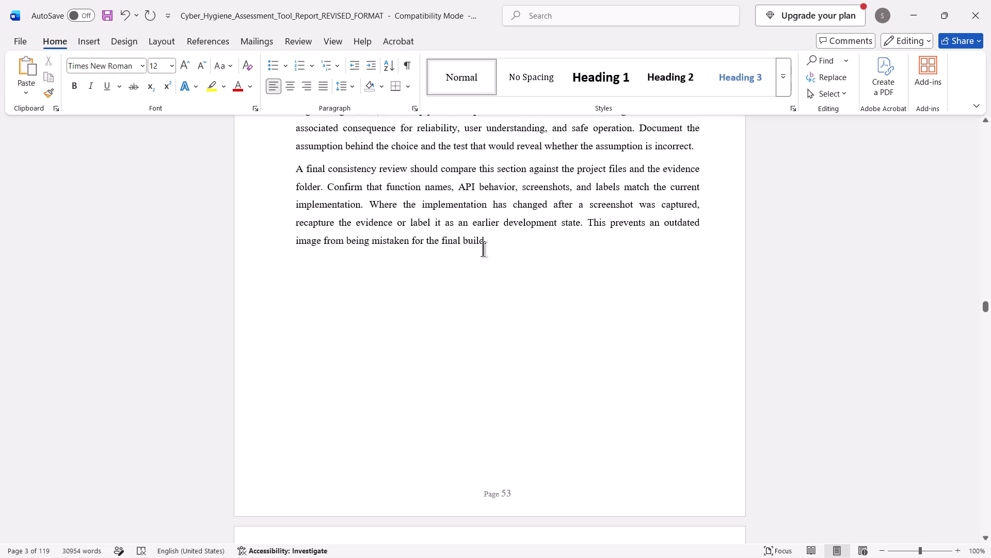
scroll(483, 249, up, 5)
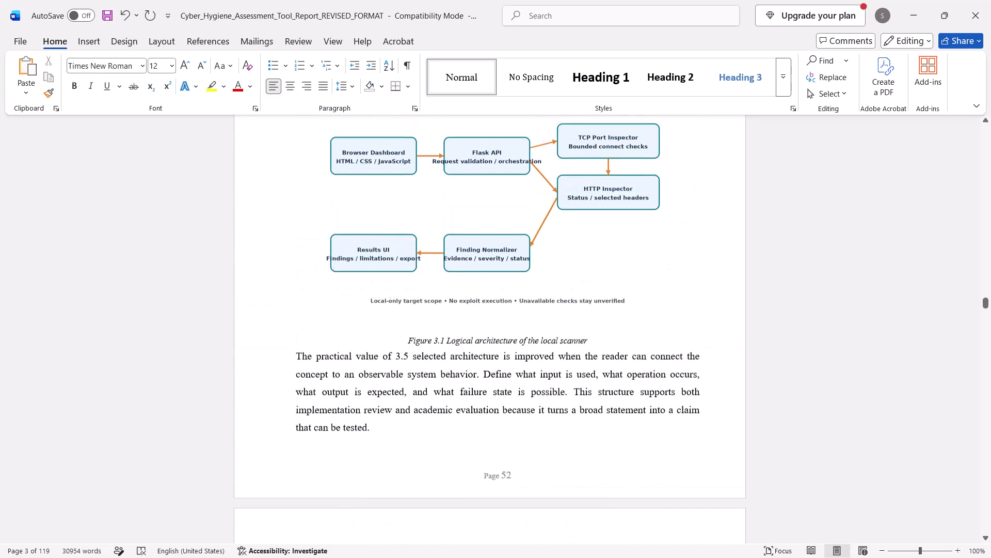
scroll(483, 249, down, 3)
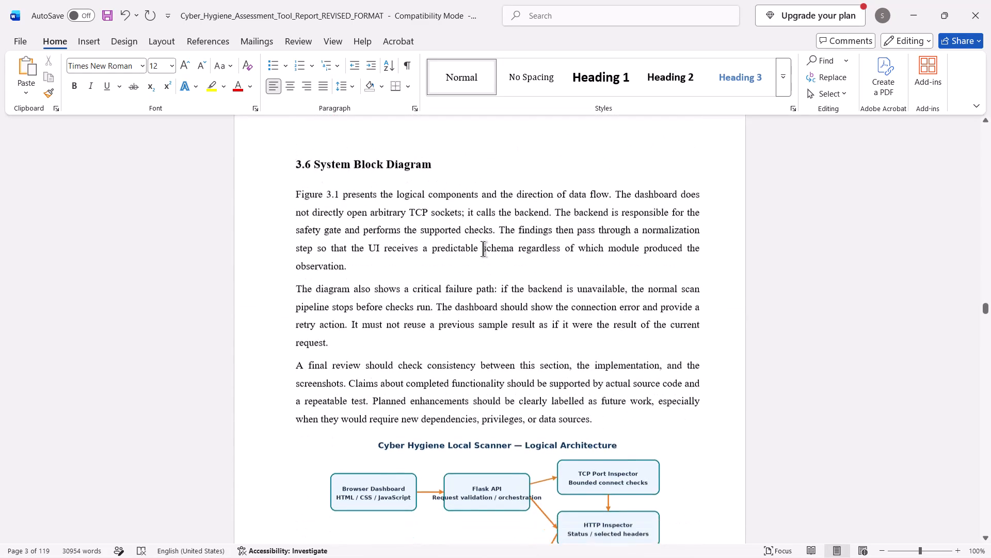
scroll(483, 249, down, 6)
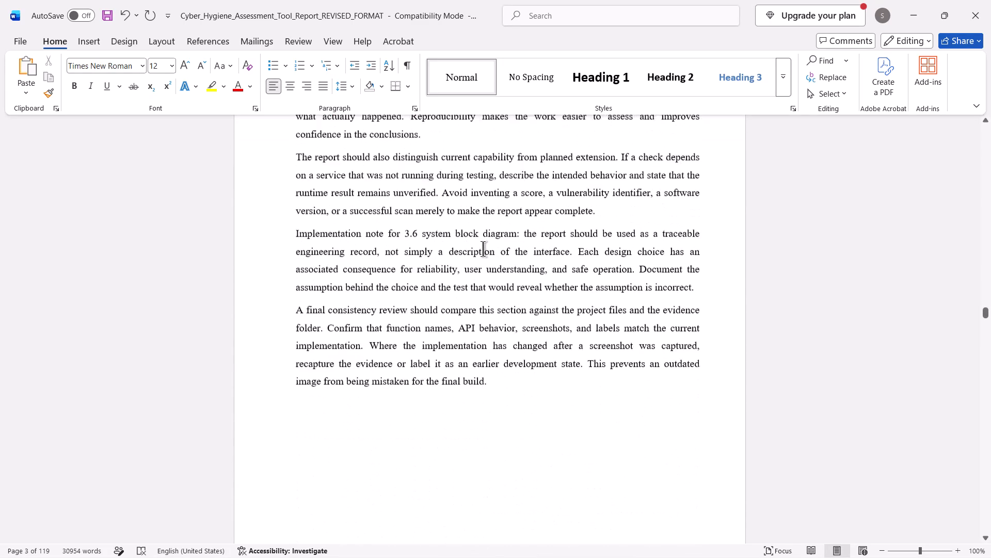
scroll(483, 249, down, 1)
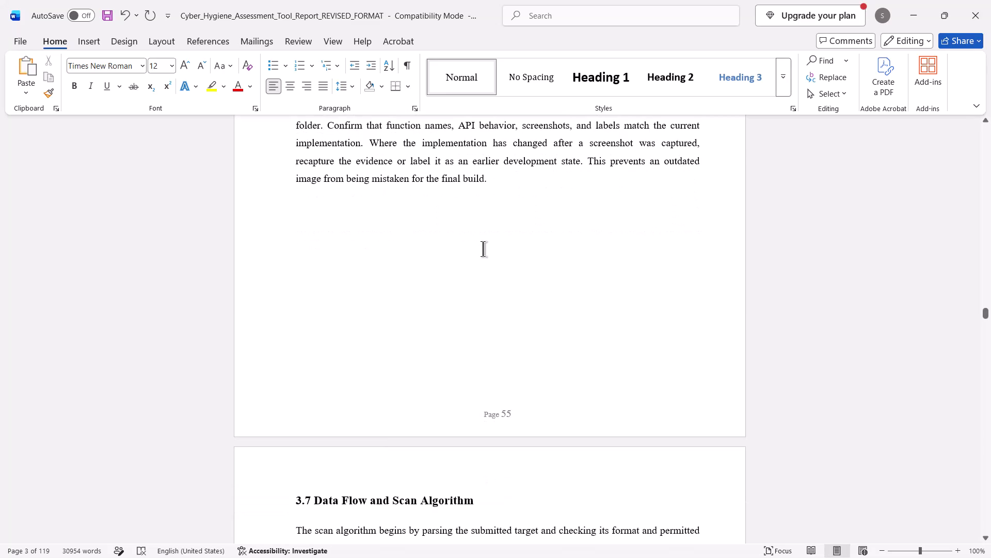
scroll(483, 249, down, 4)
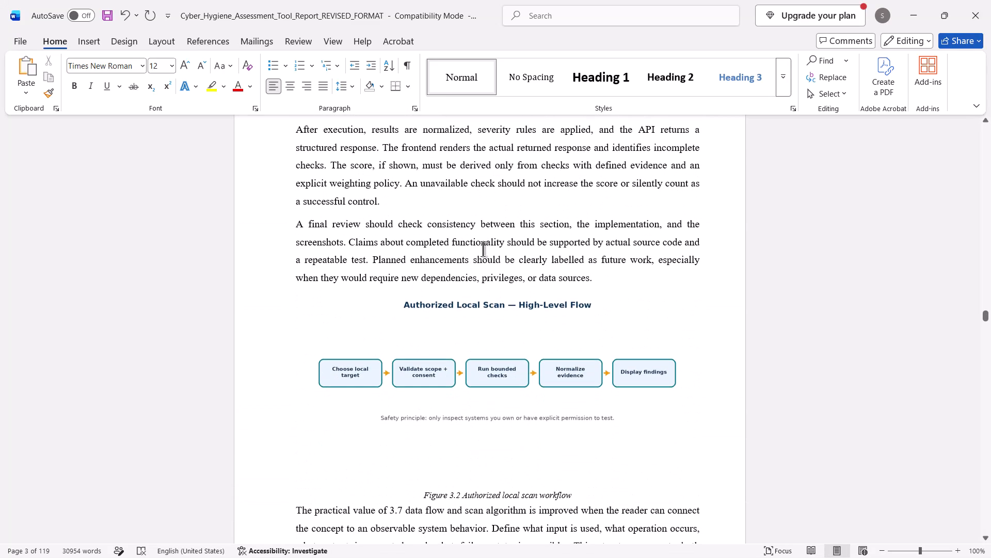
scroll(483, 249, down, 7)
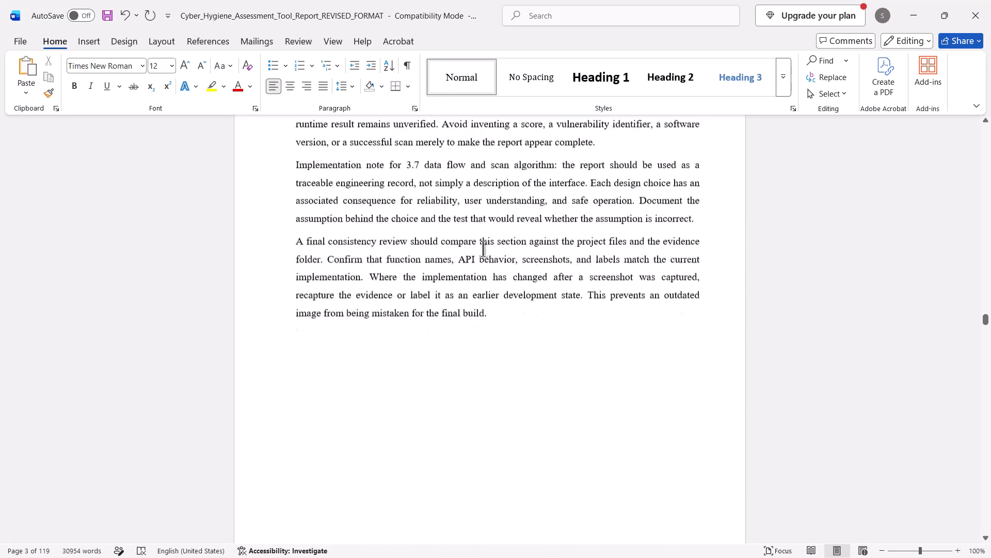
Look through sections 3.8 Target Validation and Safety Controls to 3.14 Implementation Plan and Design Flow, checking how full their pages are.
scroll(483, 249, down, 13)
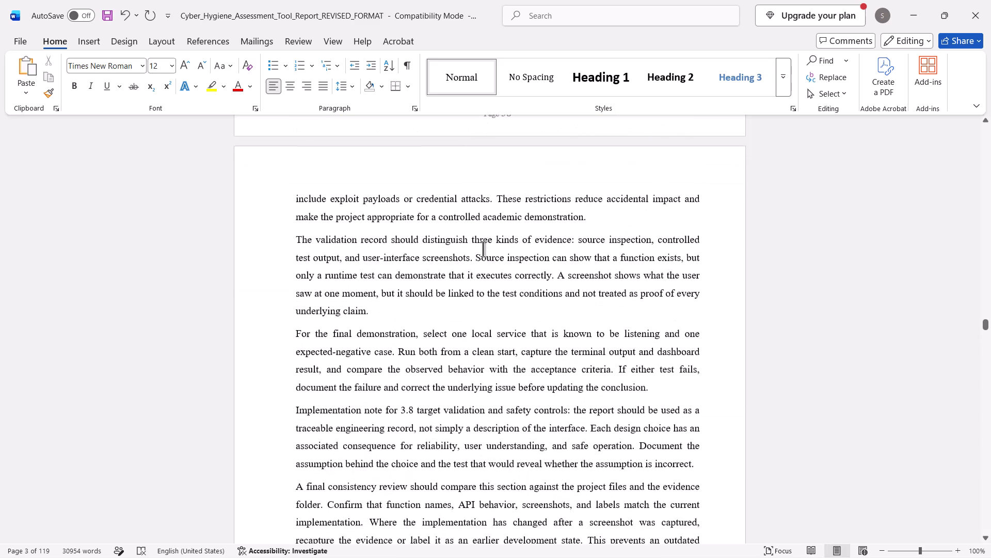
scroll(483, 249, down, 13)
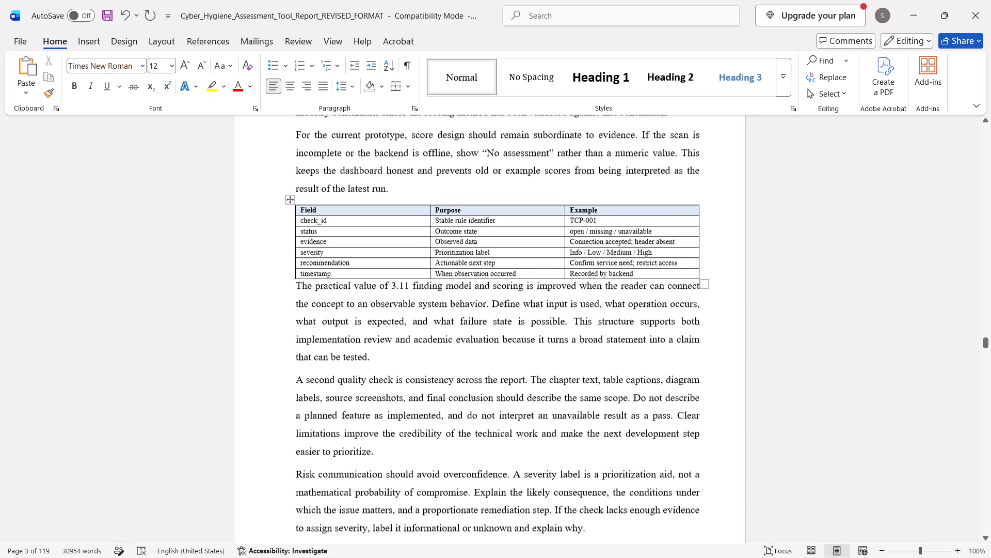
scroll(483, 249, down, 7)
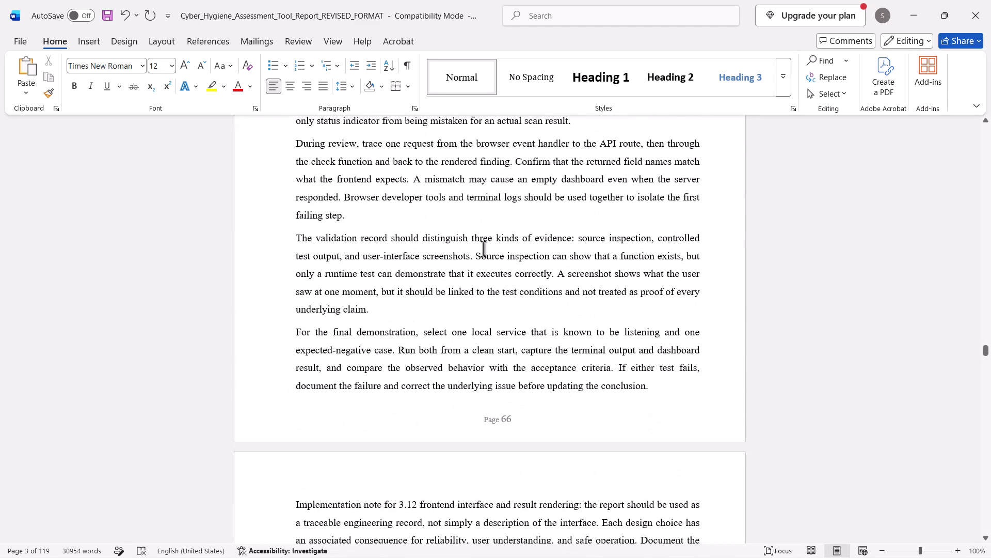
scroll(483, 249, down, 6)
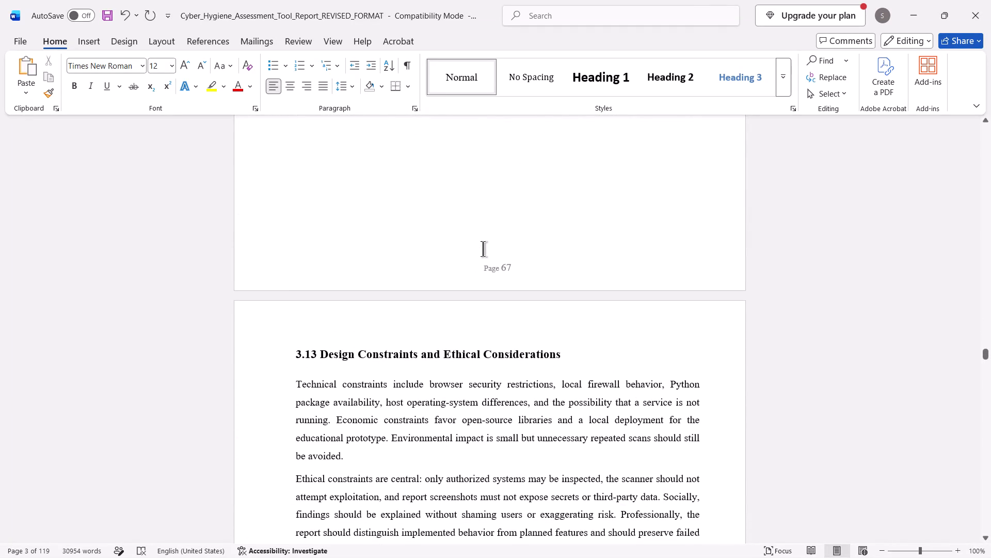
scroll(483, 249, down, 7)
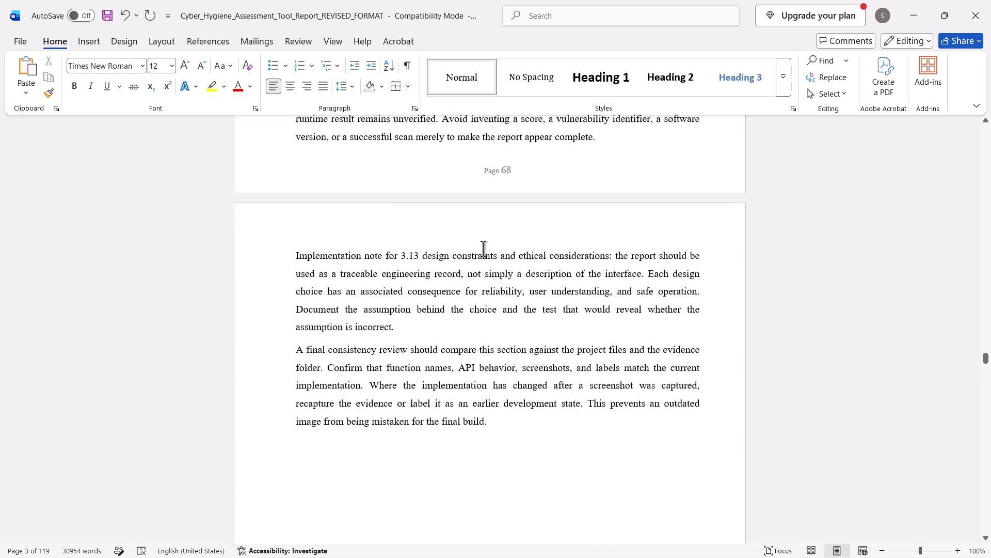
scroll(483, 249, down, 7)
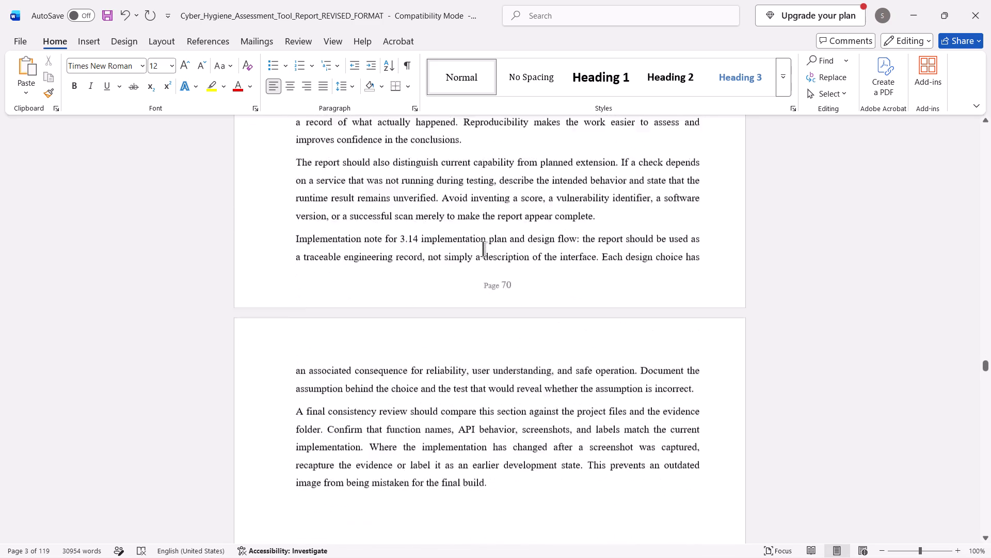
Skim the report from Chapter 4 through the 5.1 conclusion to the validation log table on the last page.
scroll(483, 249, down, 15)
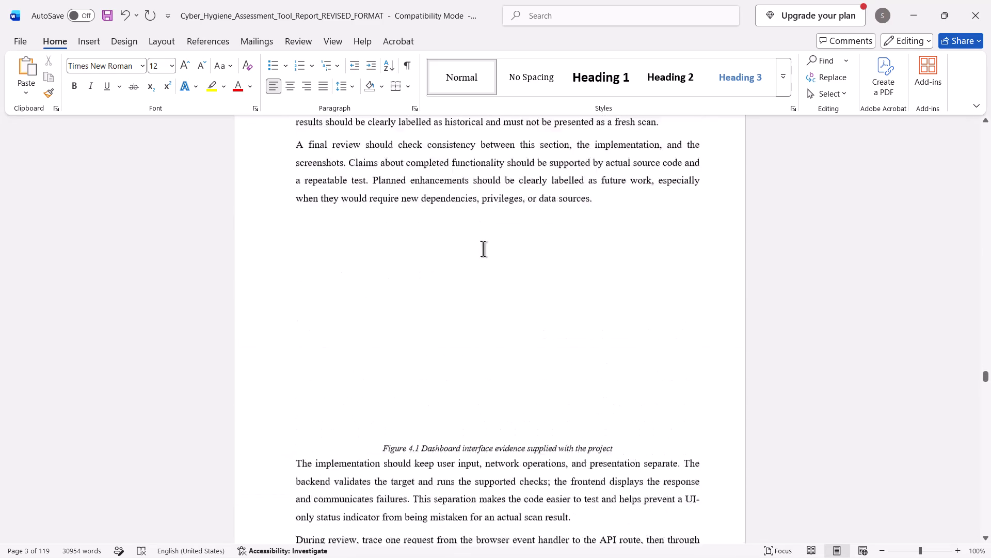
scroll(483, 249, down, 19)
scroll(483, 249, down, 10)
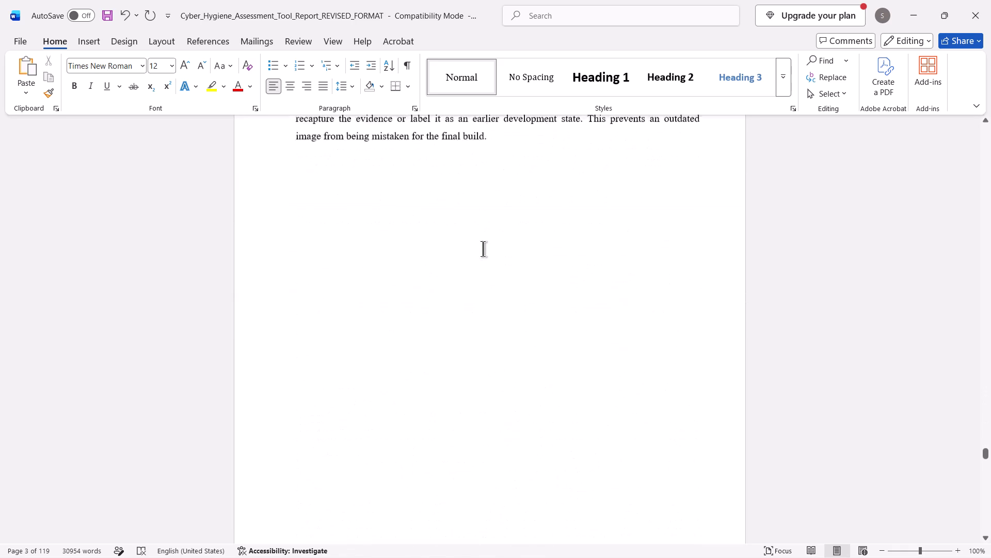
scroll(483, 249, up, 1)
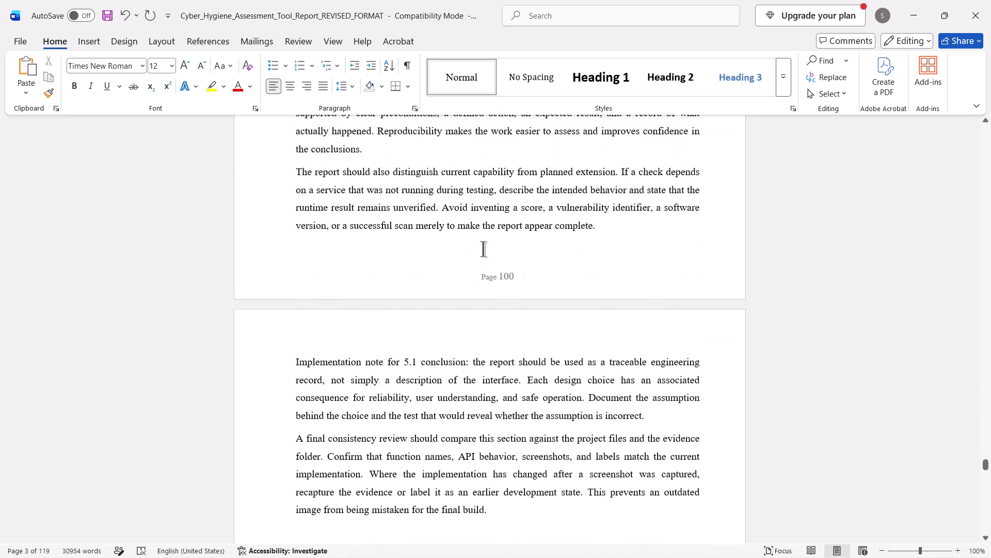
scroll(483, 249, down, 13)
scroll(483, 249, down, 19)
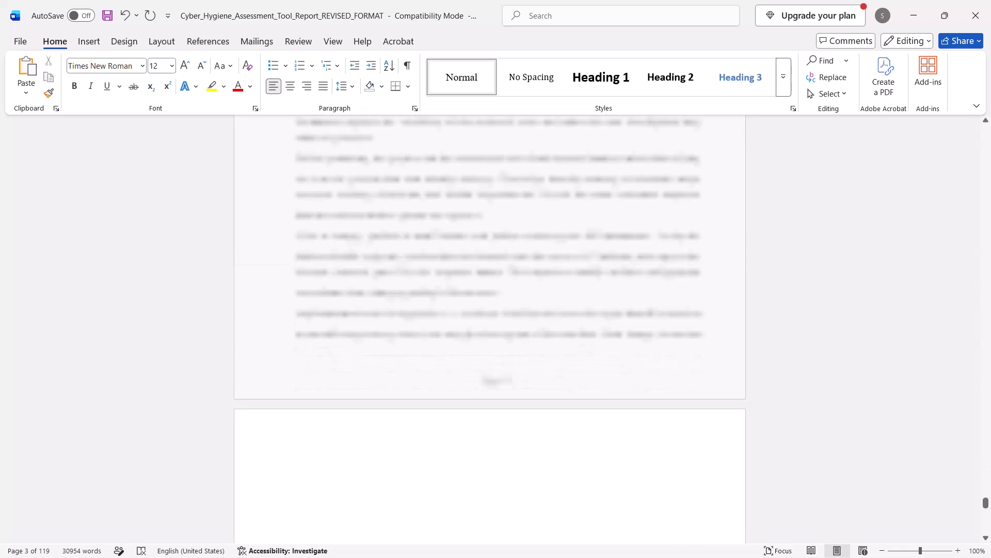
scroll(483, 249, down, 9)
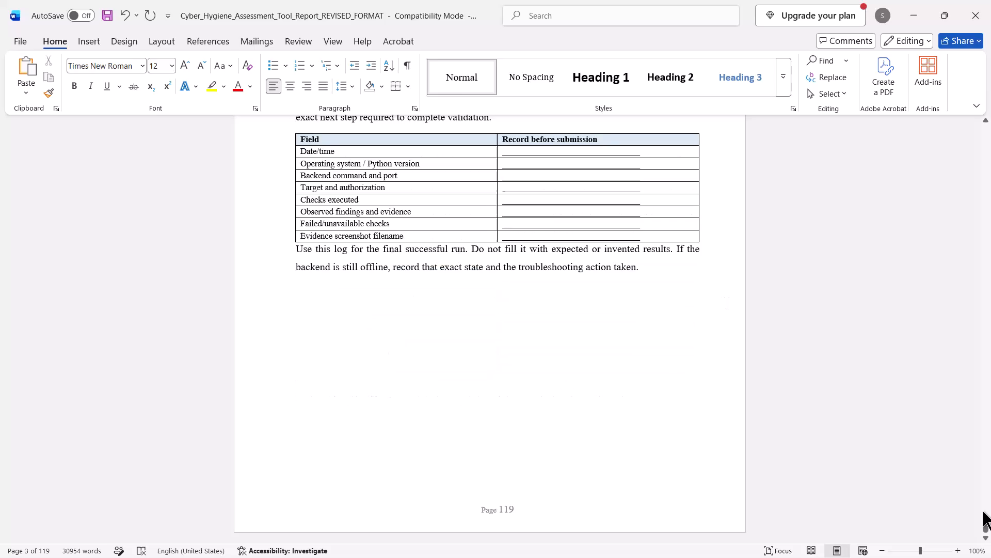
Go back to the front matter, dismissing the low-battery notice, and review the Table of Contents and Abstract again.
drag(985, 526, 965, 207)
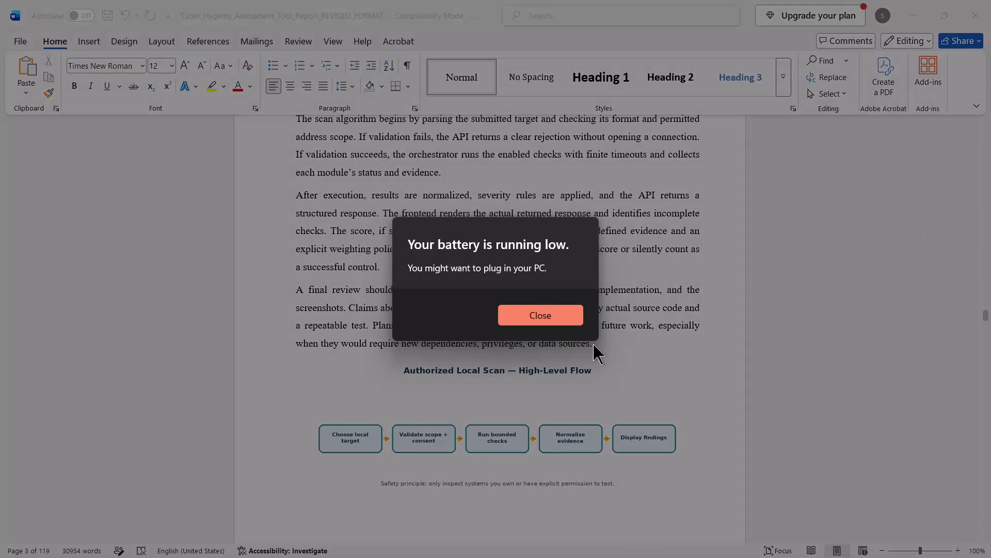
click(543, 316)
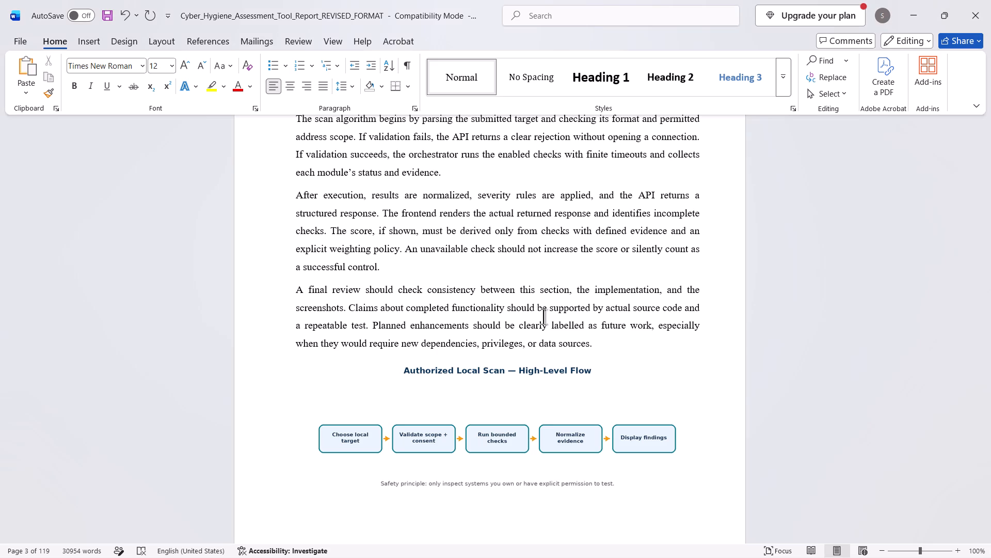
scroll(543, 316, up, 15)
scroll(543, 316, up, 20)
scroll(543, 316, up, 19)
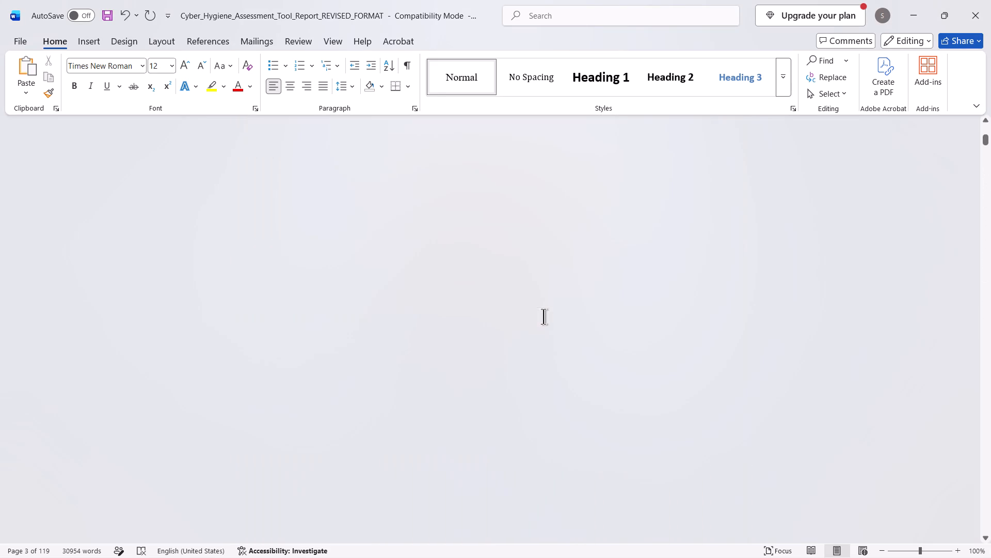
scroll(543, 316, up, 8)
scroll(543, 316, down, 11)
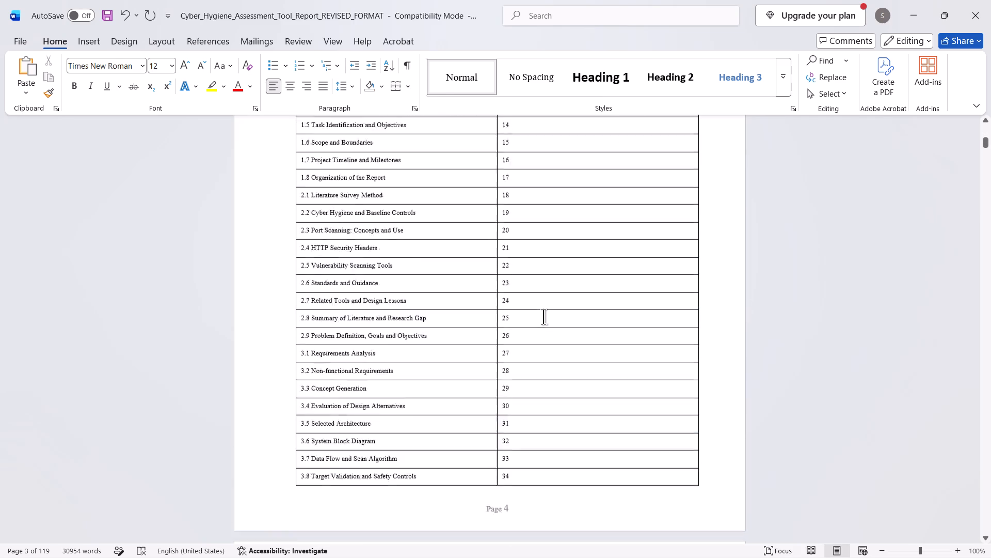
scroll(543, 316, down, 11)
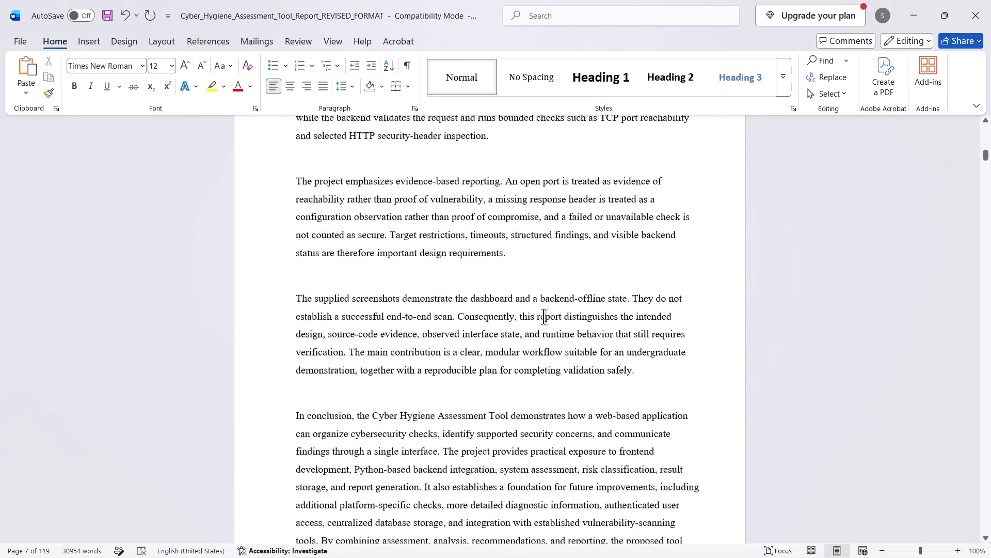
Reread the body text from 1.2 Client Need and Project Motivation through the project milestones to 2.2 Cyber Hygiene and Baseline Controls.
scroll(543, 316, down, 10)
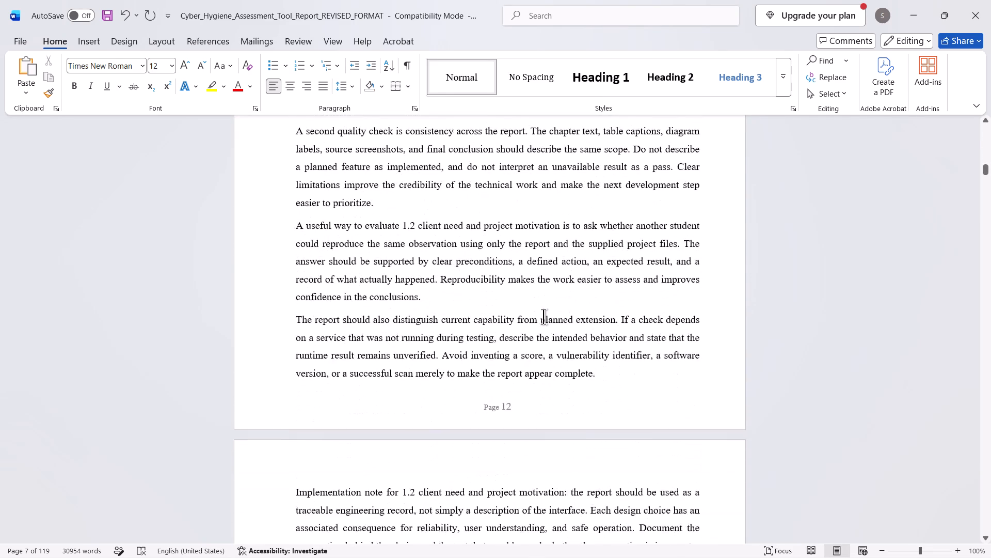
scroll(543, 316, down, 6)
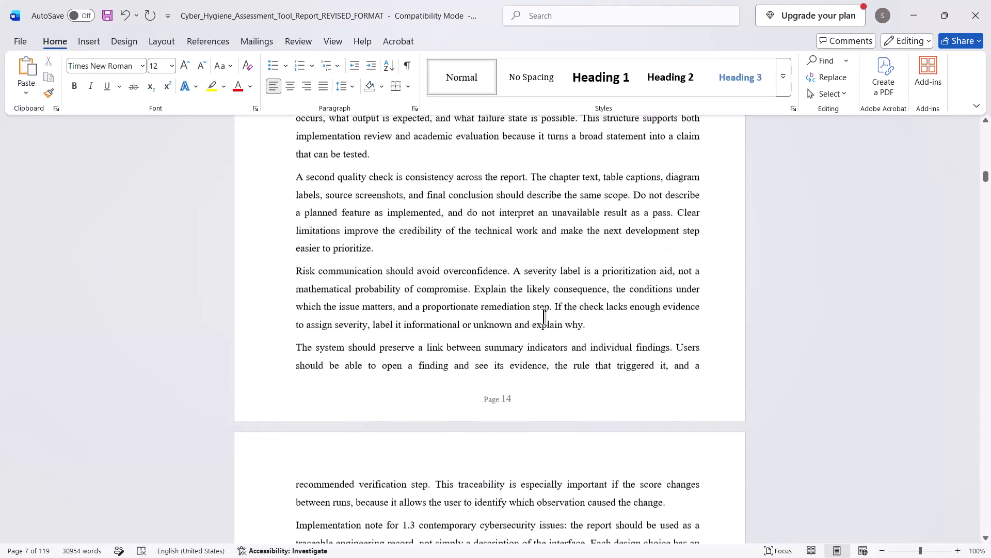
scroll(543, 316, down, 10)
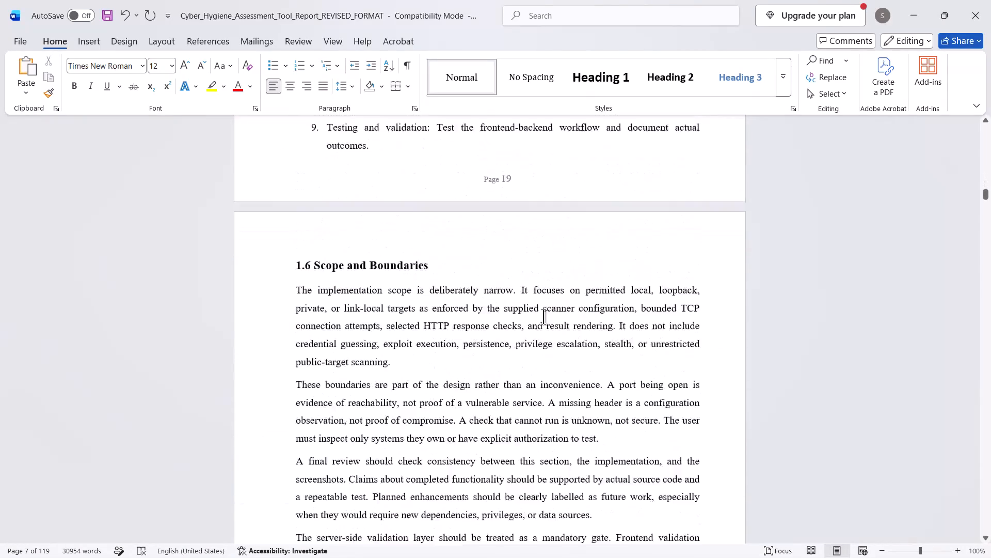
scroll(543, 316, down, 4)
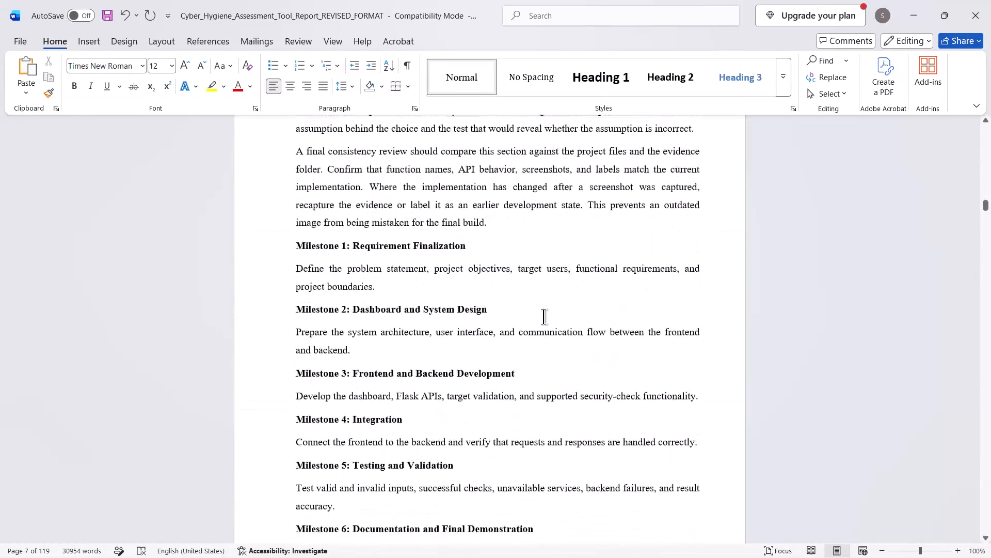
scroll(543, 316, down, 6)
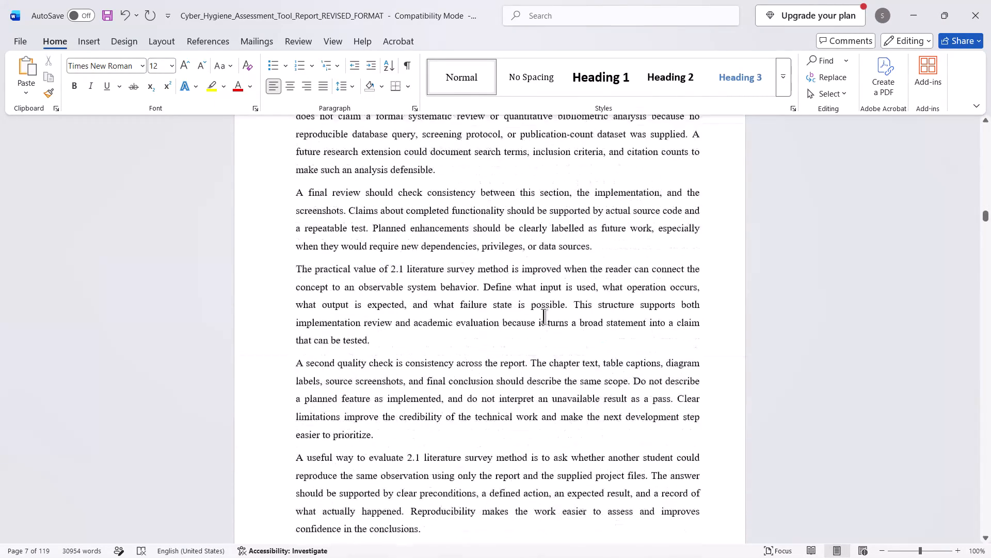
scroll(543, 316, down, 5)
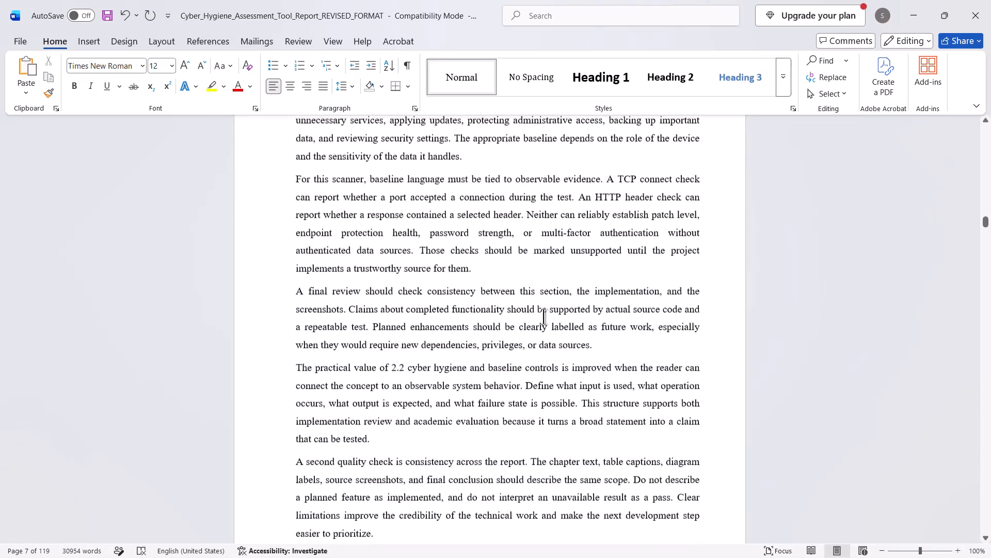
Delete section 2.1's closing text from "The report should also distinguish" through the final consistency review, and insert a blank line before the 2.2 heading.
scroll(543, 316, up, 7)
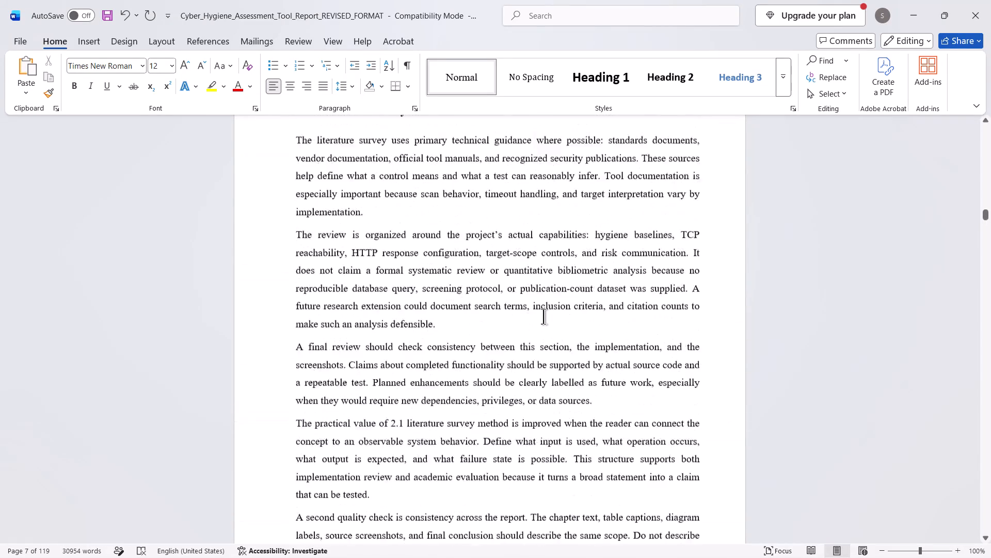
scroll(543, 316, up, 1)
scroll(543, 316, down, 2)
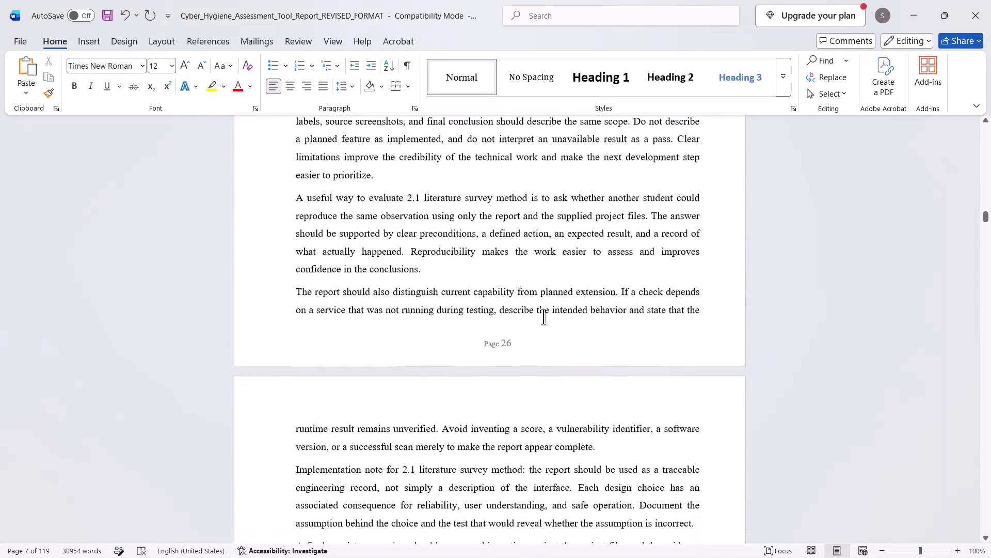
scroll(543, 316, down, 1)
drag(296, 291, 454, 475)
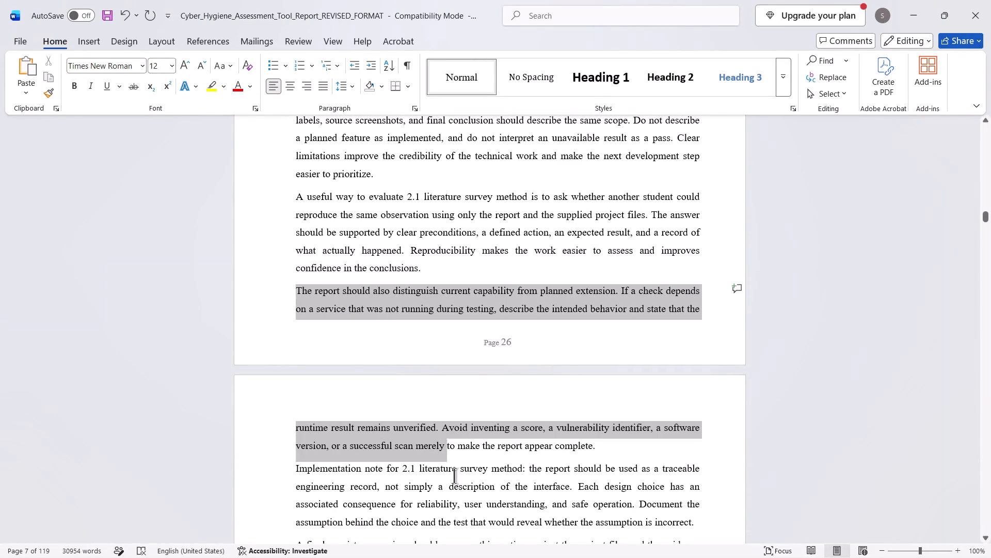
drag(454, 475, 500, 498)
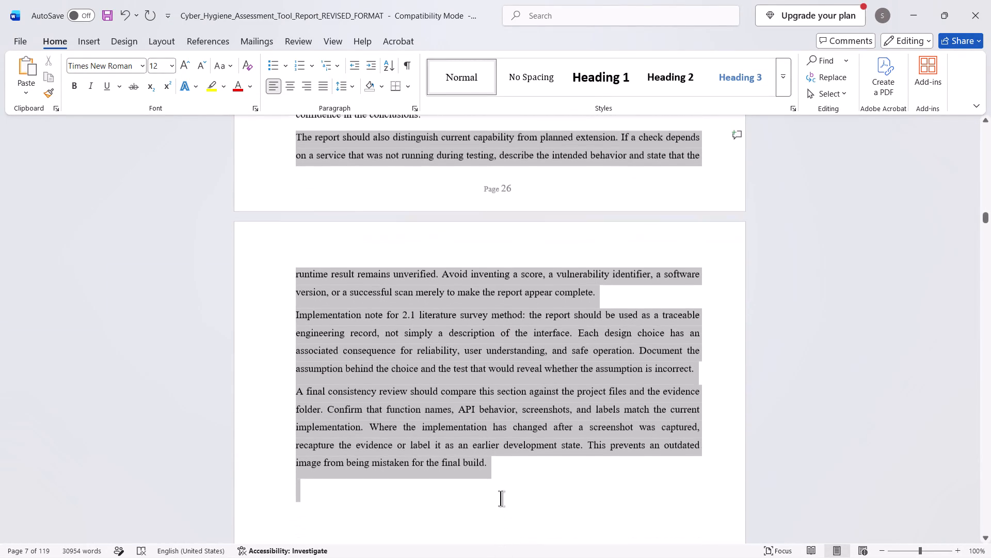
drag(500, 498, 500, 493)
key(Delete)
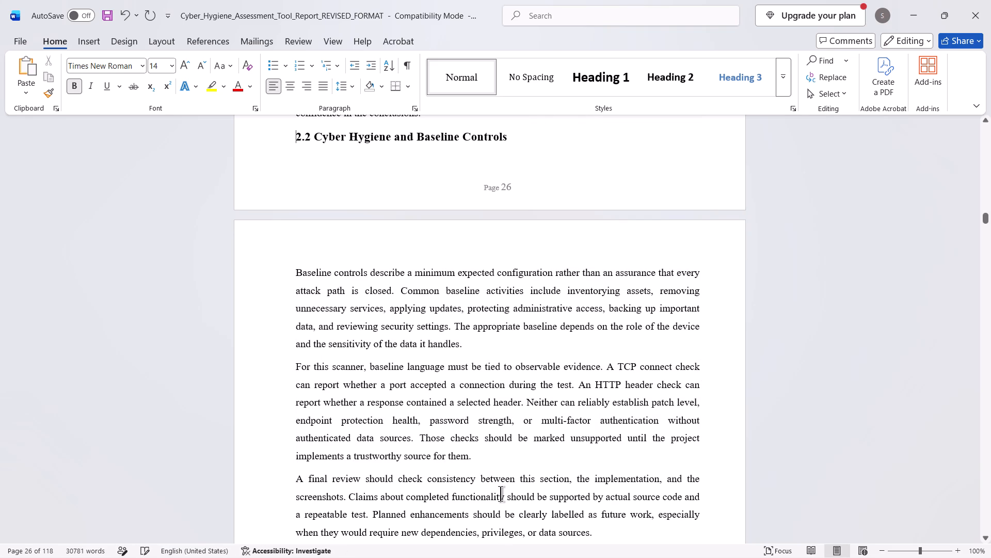
key(Return)
Delete section 2.2's closing paragraphs from "The report should also distinguish current capability" through the final consistency review.
scroll(500, 493, down, 4)
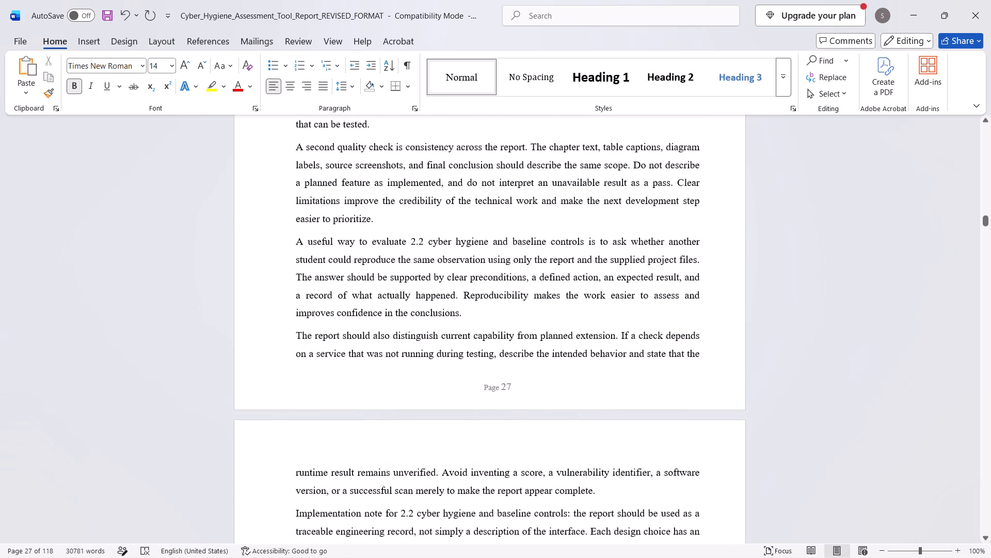
scroll(500, 493, down, 1)
drag(498, 405, 334, 329)
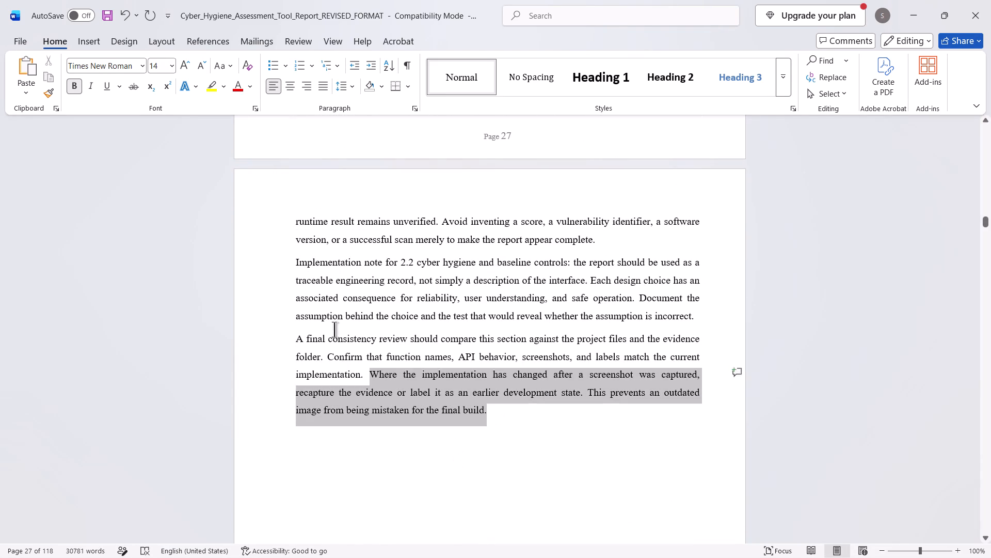
drag(334, 329, 274, 203)
key(Delete)
scroll(274, 203, up, 1)
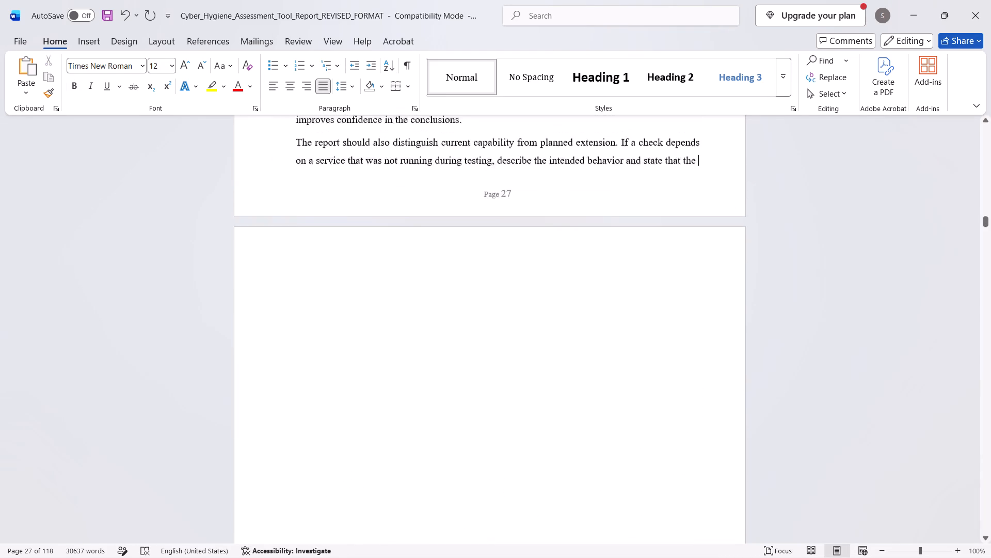
scroll(274, 203, up, 1)
drag(291, 223, 660, 263)
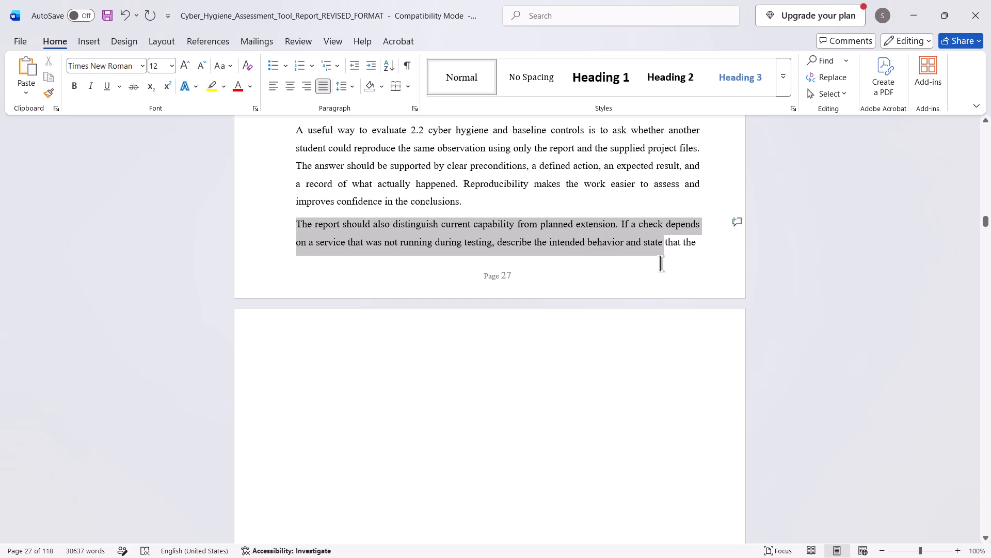
drag(660, 263, 724, 259)
key(Delete)
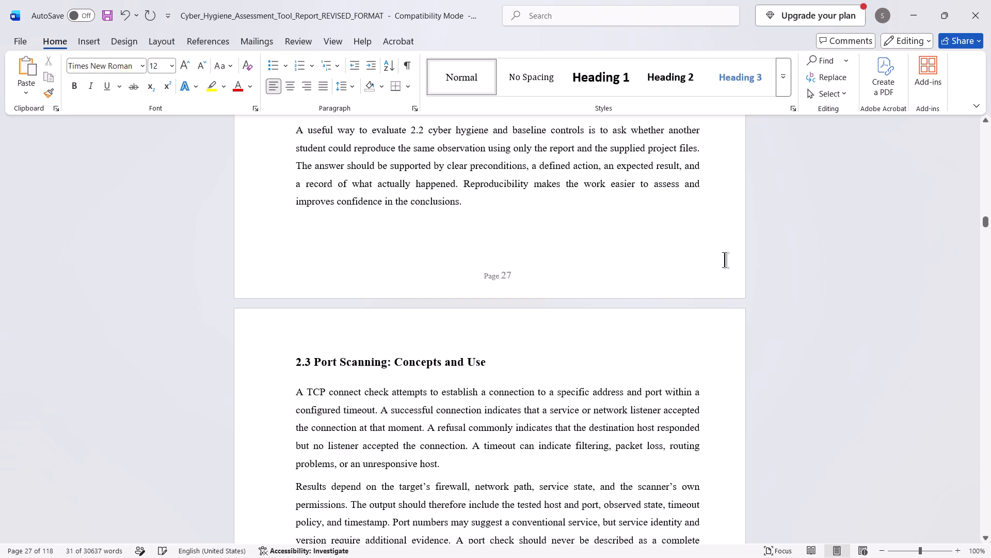
Delete section 2.3's closing paragraphs from "The report should also distinguish" onward, and insert two blank lines before the 2.4 HTTP Security Headers heading.
scroll(533, 336, down, 7)
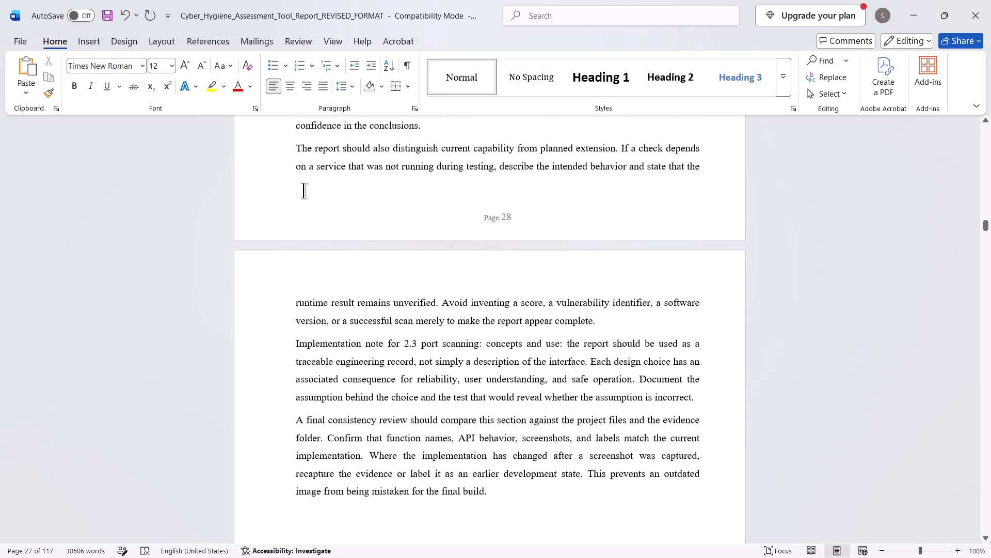
drag(294, 144, 519, 519)
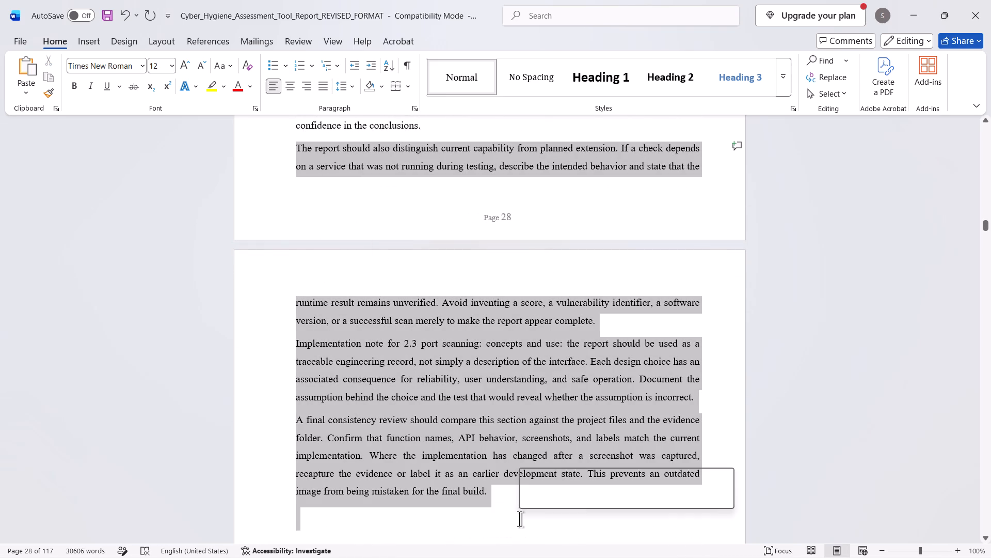
key(Delete)
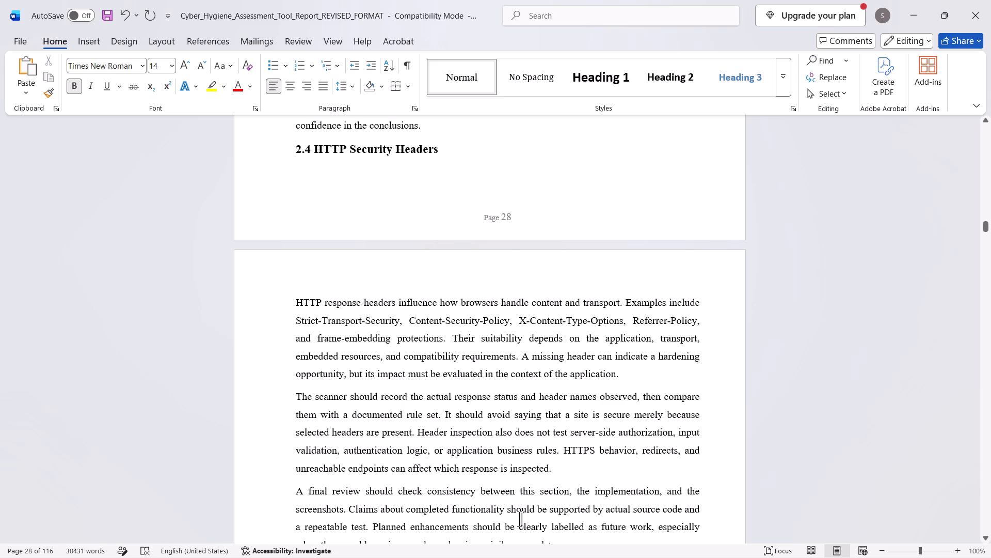
key(Return)
key(Return)
Delete the implementation note and final consistency review paragraphs that end section 2.4, including the leftover empty line.
scroll(519, 519, down, 3)
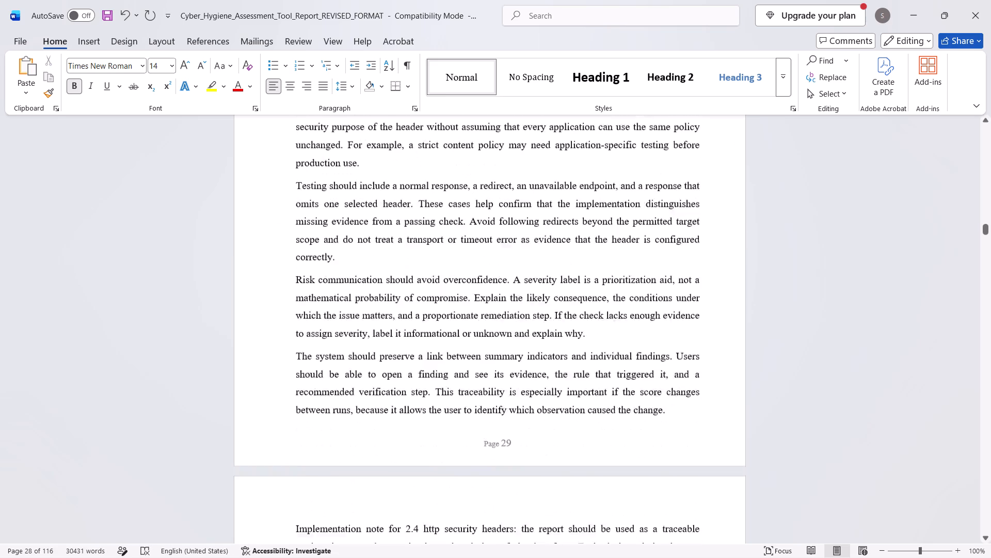
scroll(519, 519, down, 1)
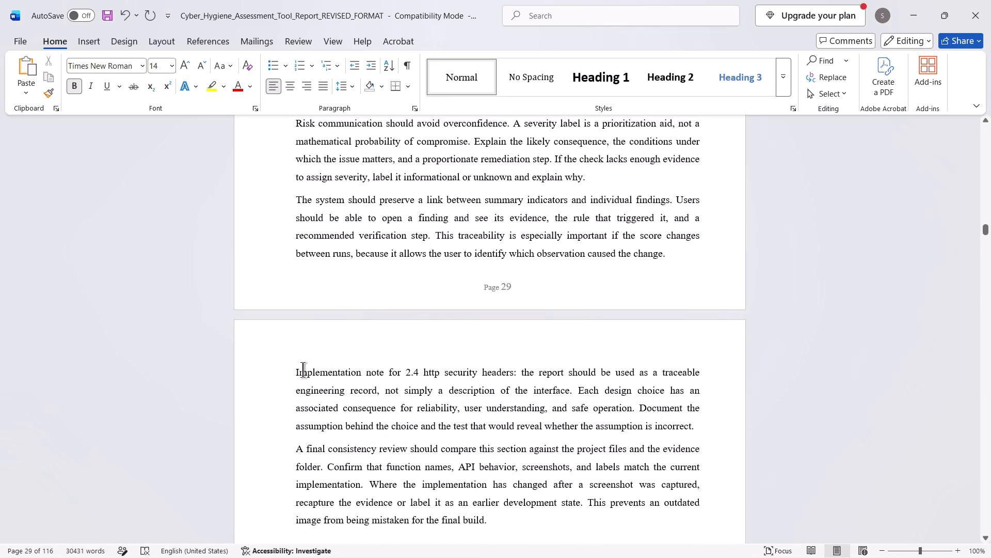
drag(292, 374, 501, 521)
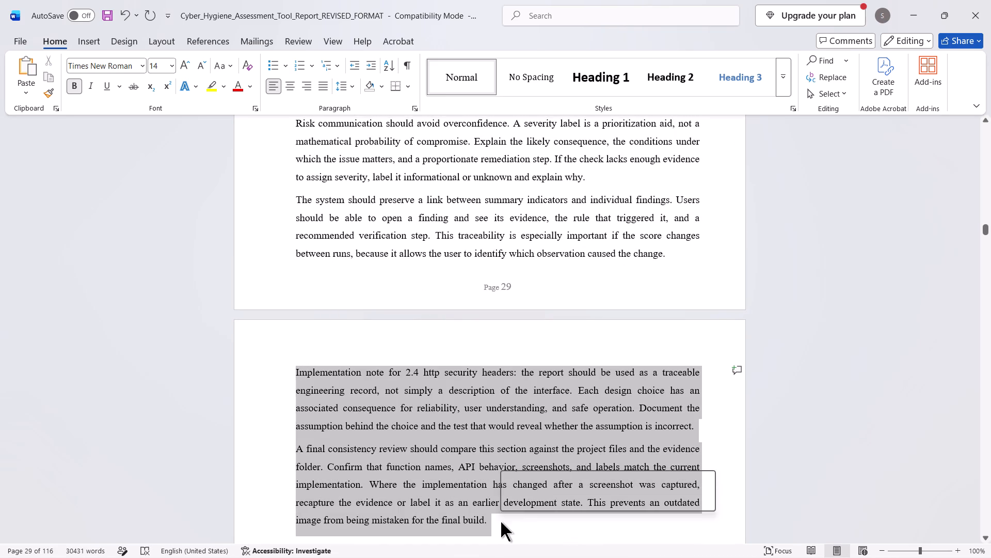
key(Delete)
key(BackSpace)
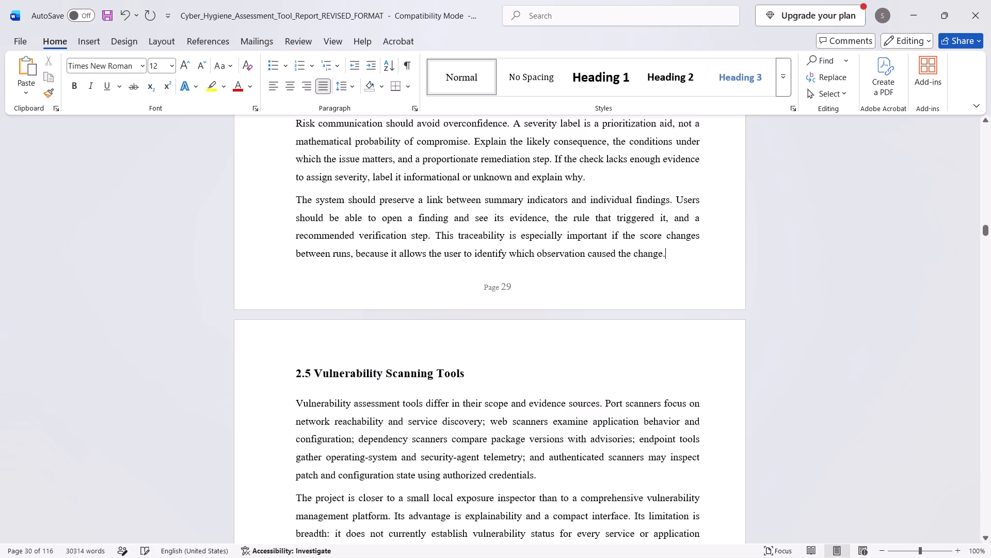
Delete section 2.5's closing paragraphs from "The report should also distinguish" onward, and insert two blank lines before the 2.6 Standards and Guidance heading.
scroll(501, 521, down, 6)
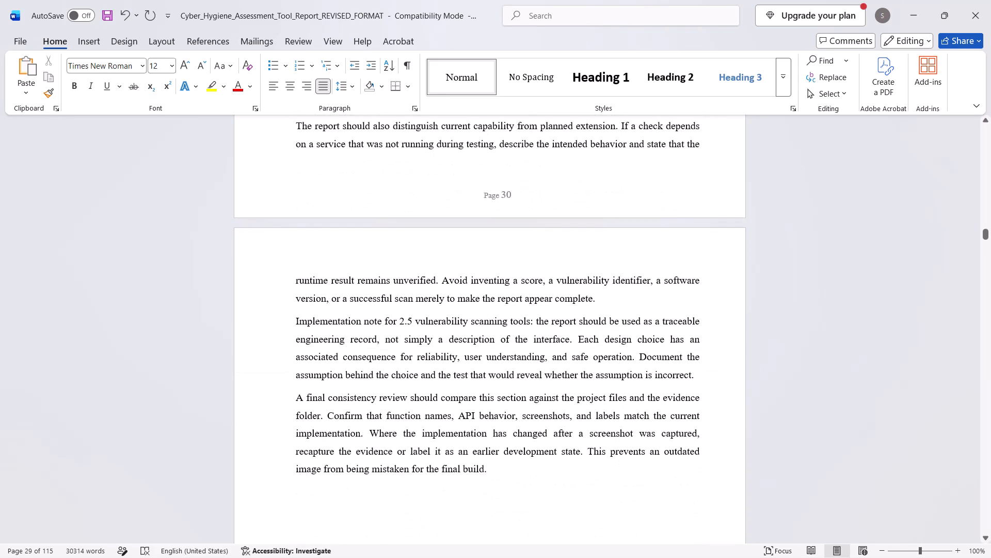
drag(295, 130, 316, 145)
drag(316, 145, 497, 526)
key(Delete)
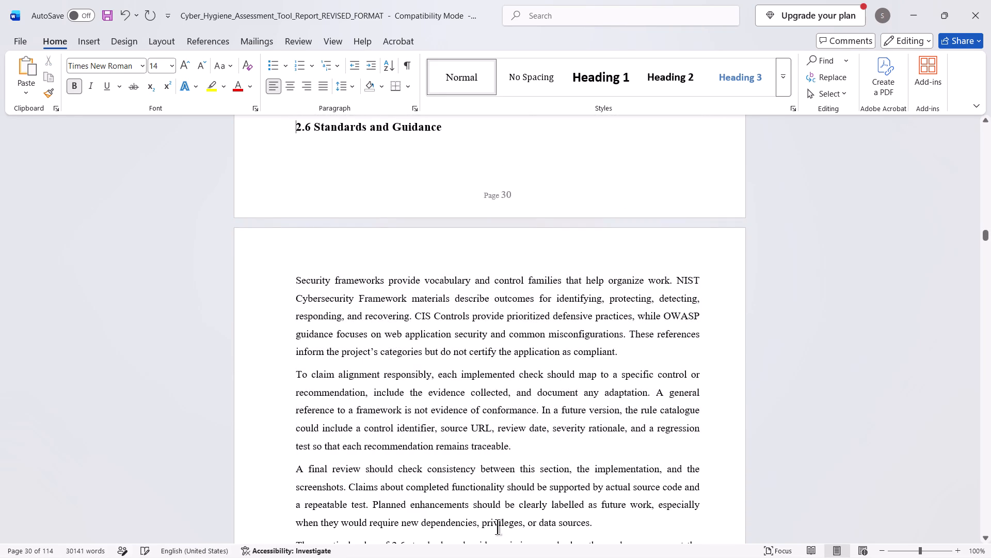
key(Return)
key(Return)
Delete section 2.6's closing paragraphs from "The report should also distinguish current capability" through the final consistency review.
scroll(497, 526, down, 5)
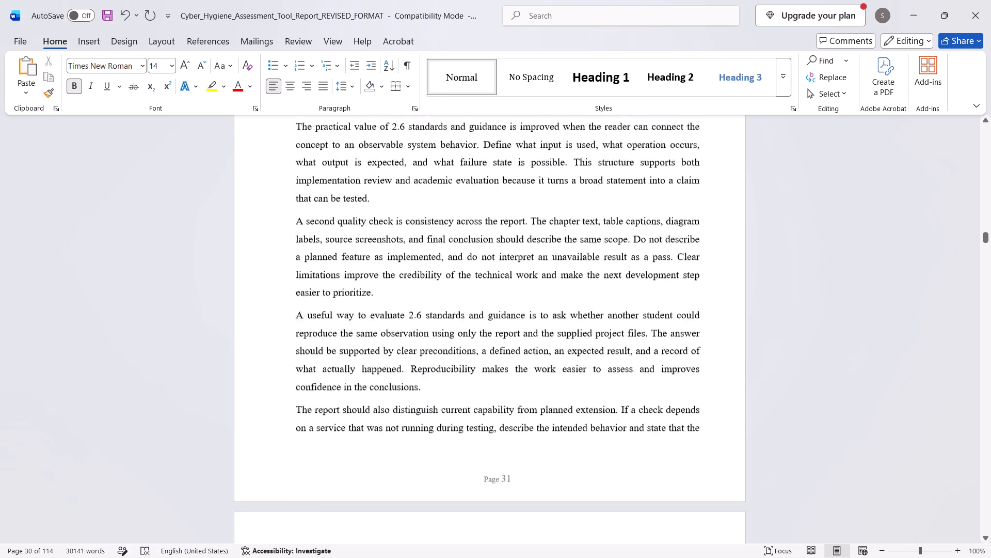
scroll(497, 526, down, 1)
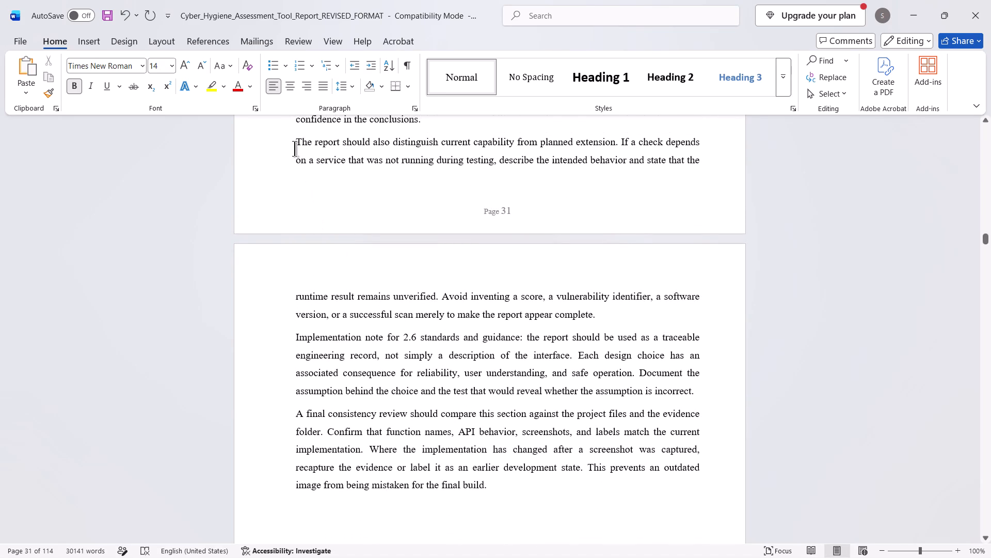
drag(294, 146, 543, 496)
key(Delete)
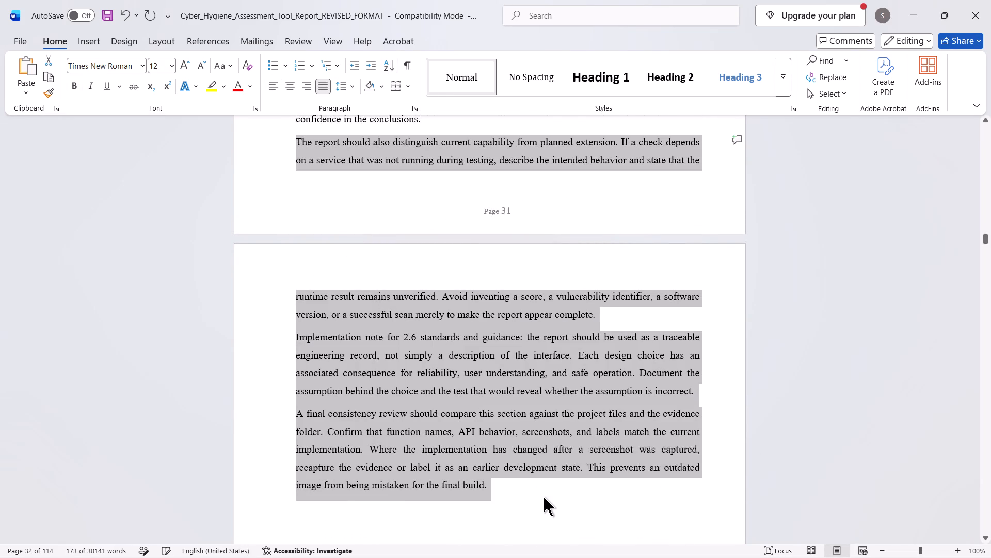
scroll(543, 496, up, 1)
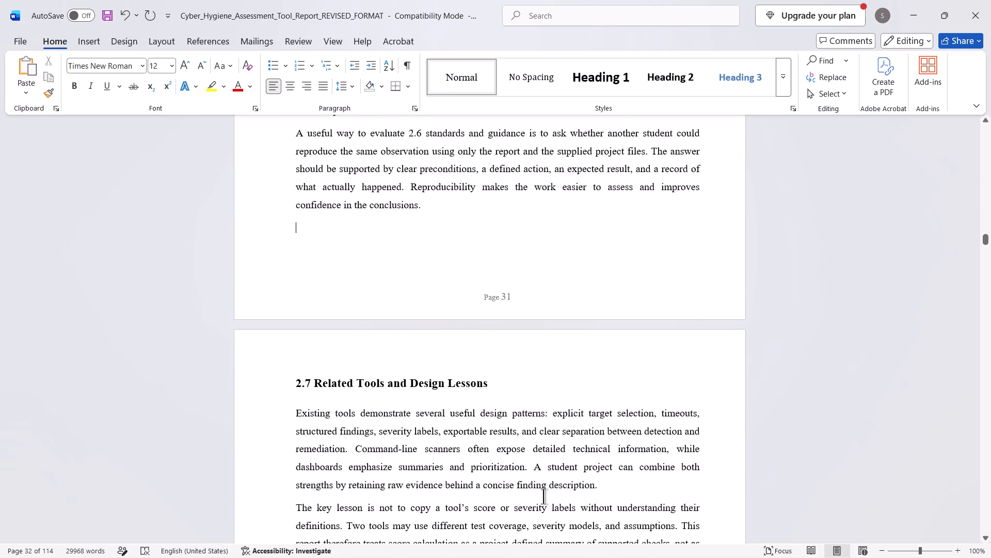
Delete the last three paragraphs of section 2.7, from "The report should also distinguish" through the final consistency review.
scroll(543, 496, down, 2)
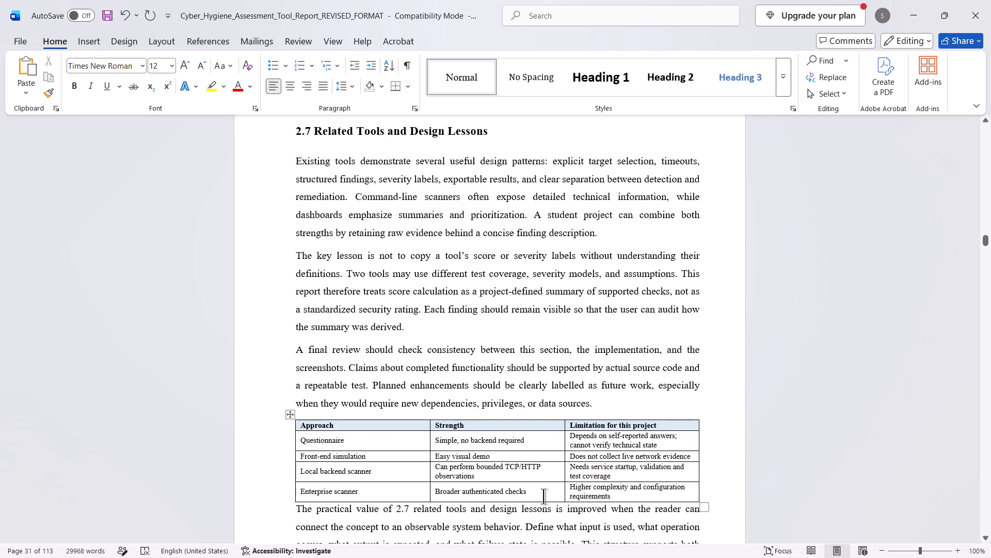
scroll(543, 496, down, 5)
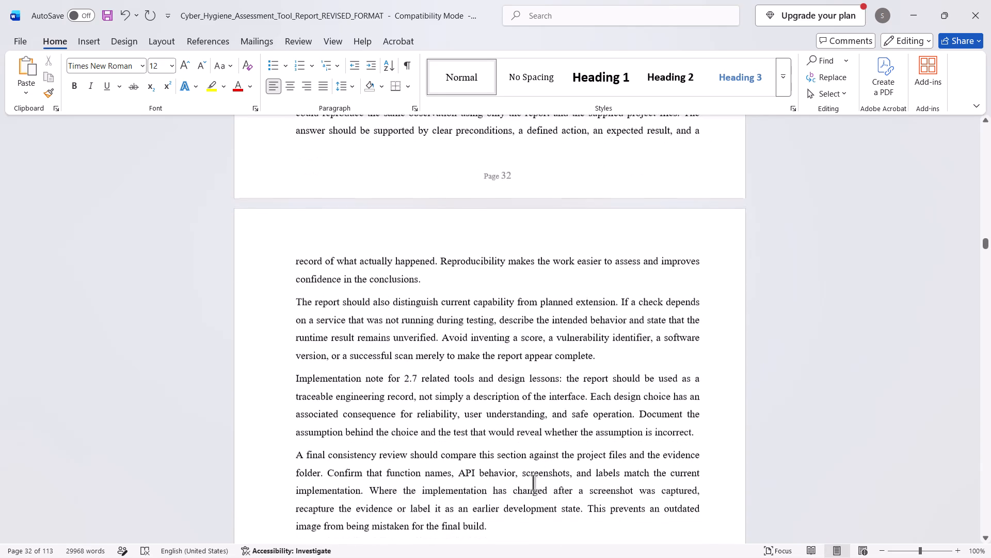
scroll(533, 482, up, 1)
scroll(533, 482, down, 2)
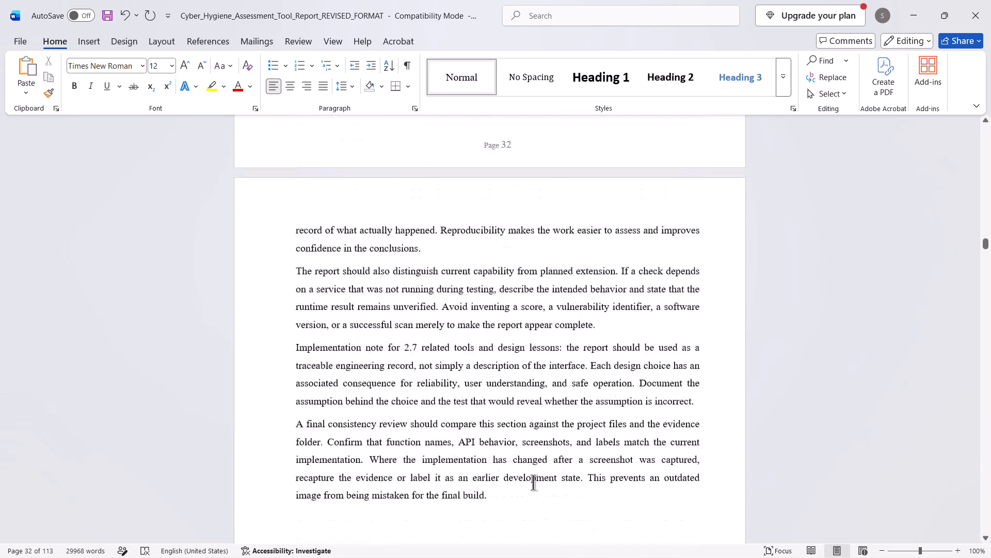
scroll(533, 482, down, 1)
scroll(493, 344, up, 1)
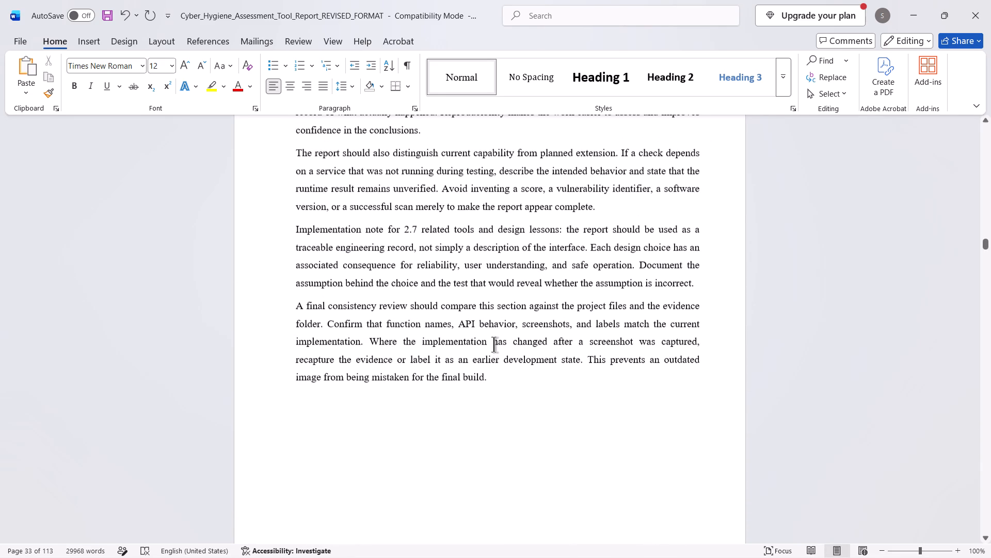
scroll(493, 344, up, 1)
drag(494, 388, 285, 173)
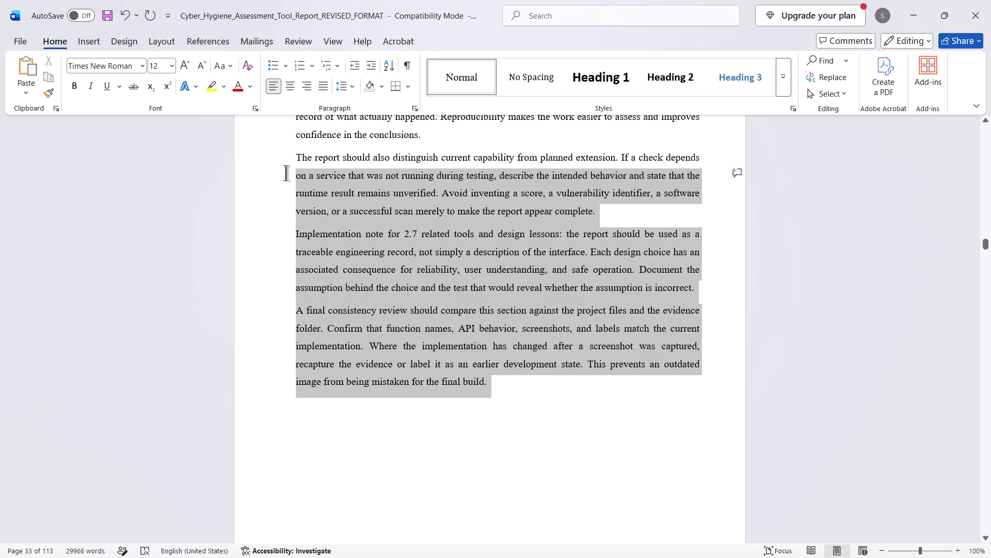
drag(285, 173, 288, 162)
key(BackSpace)
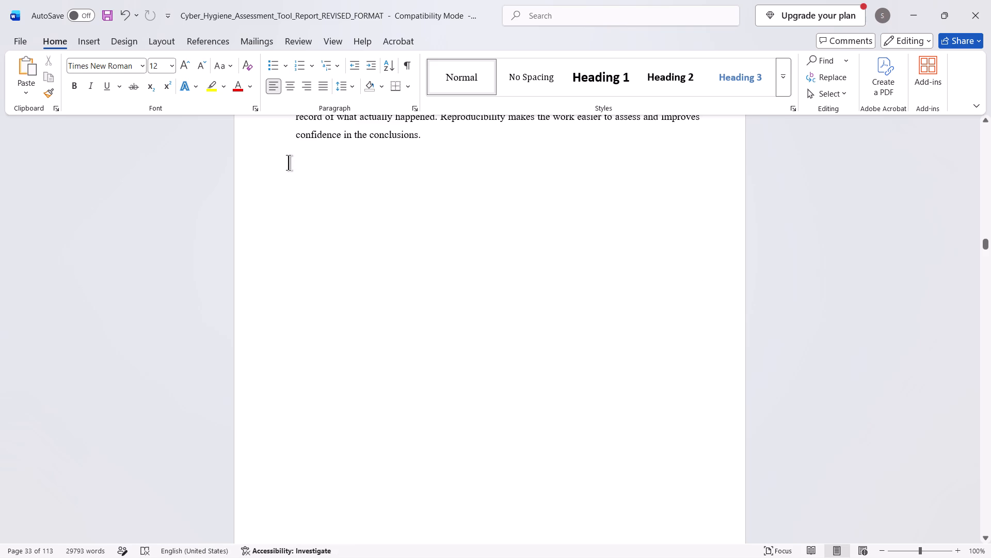
Remove and re-enter the paragraph break between the 2.7 Related Tools and Design Lessons heading and the "Existing tools" paragraph.
scroll(288, 162, up, 6)
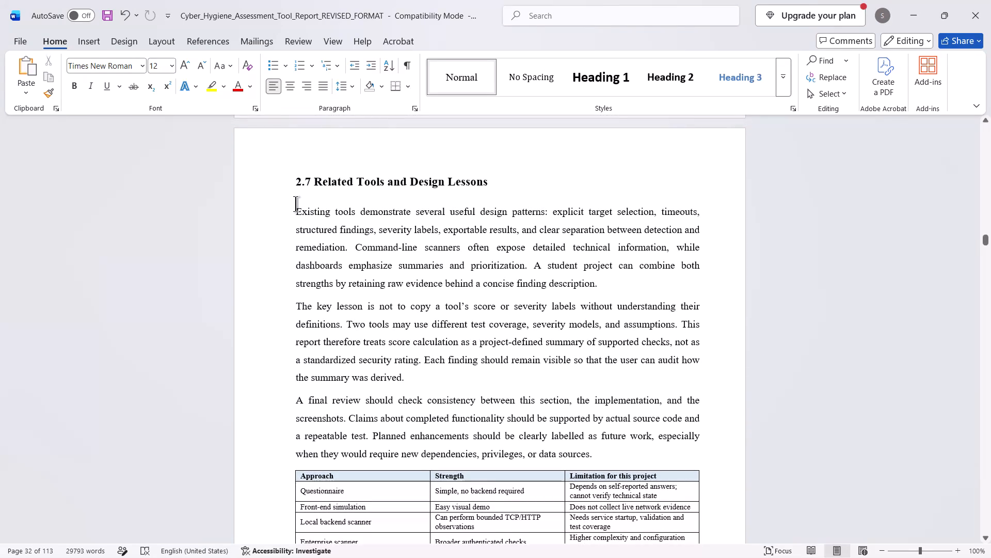
click(295, 206)
key(BackSpace)
key(Return)
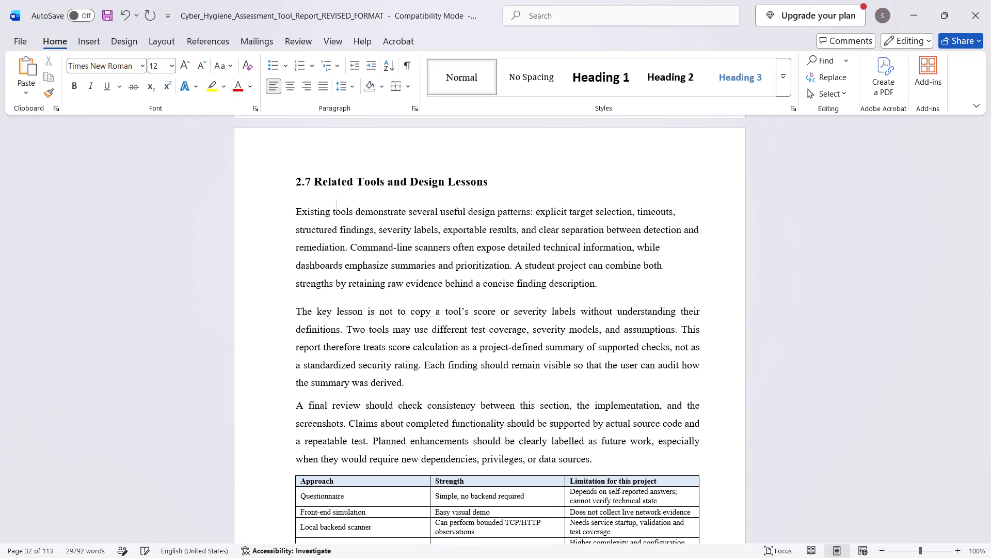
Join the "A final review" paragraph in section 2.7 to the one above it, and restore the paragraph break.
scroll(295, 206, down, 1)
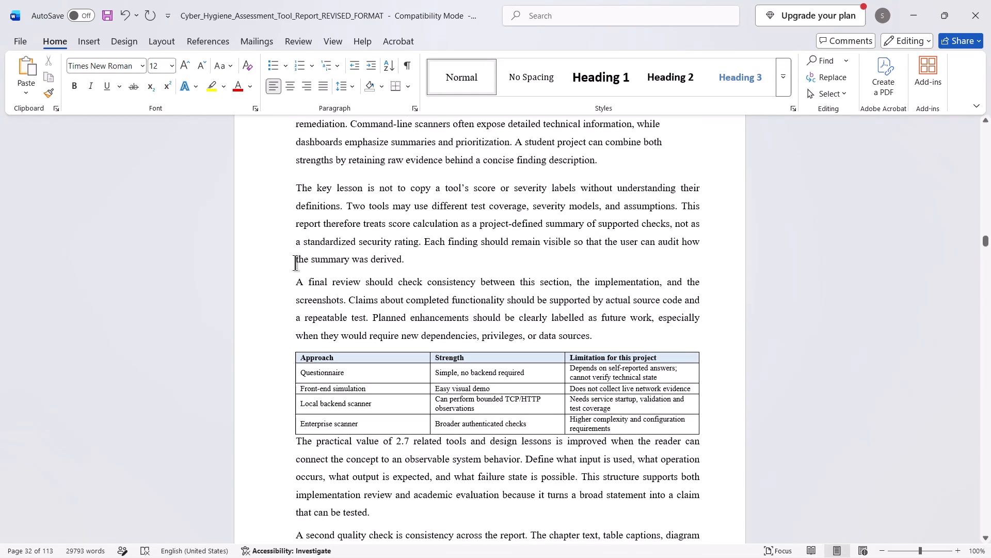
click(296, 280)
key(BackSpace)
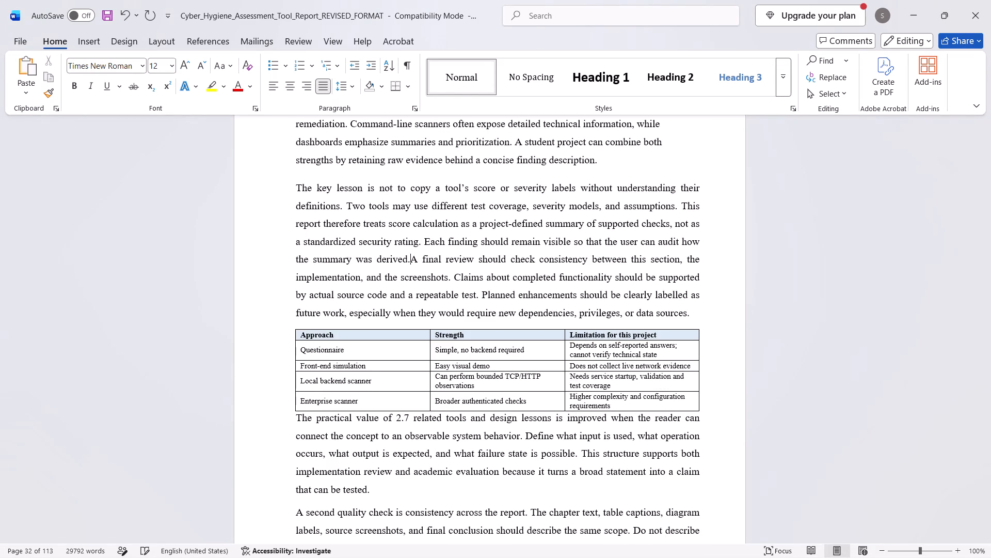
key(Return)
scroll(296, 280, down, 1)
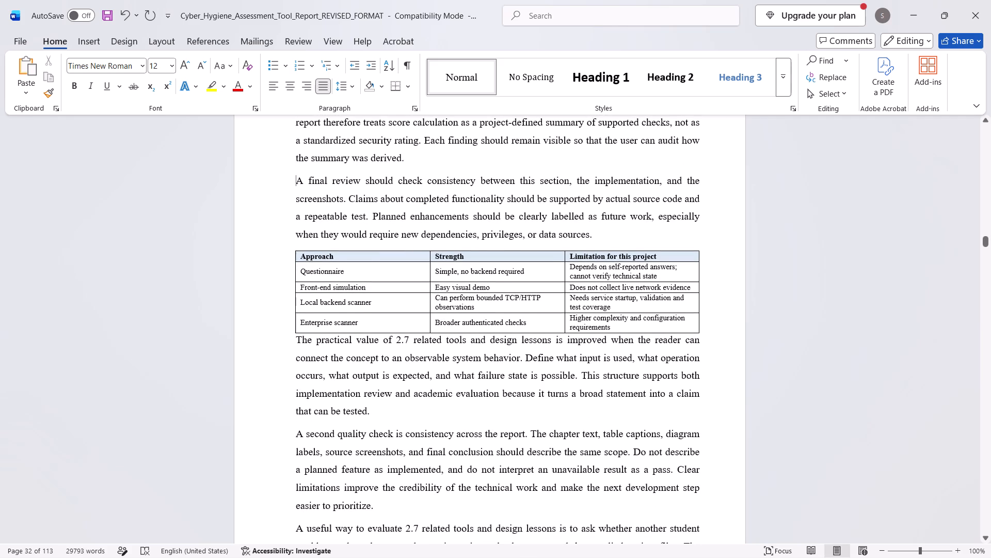
In section 2.7's last paragraph, remove "and a" after "an expected result" and end the sentence there with a period.
scroll(317, 303, down, 3)
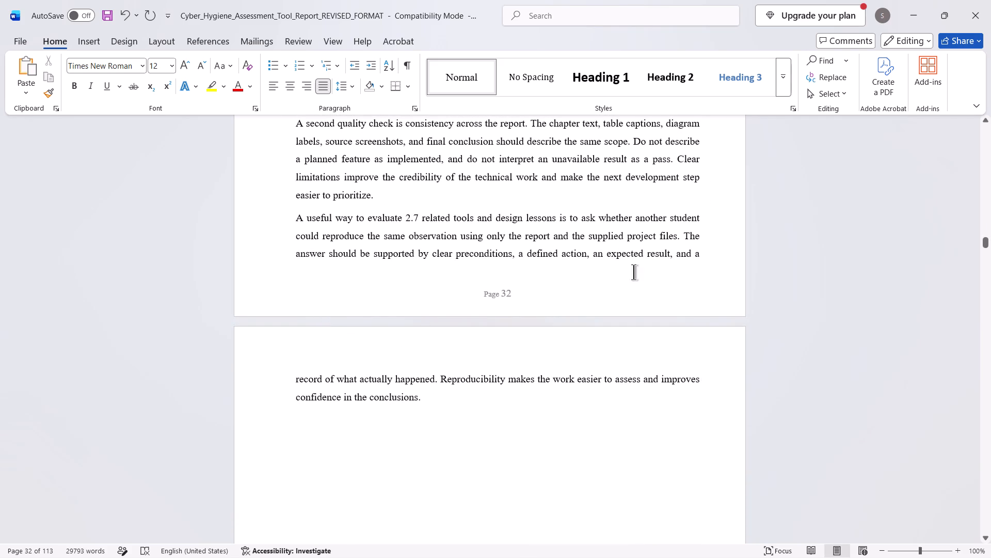
click(697, 253)
key(BackSpace)
key(BackSpace)
key(BackSpace)
key(BackSpace)
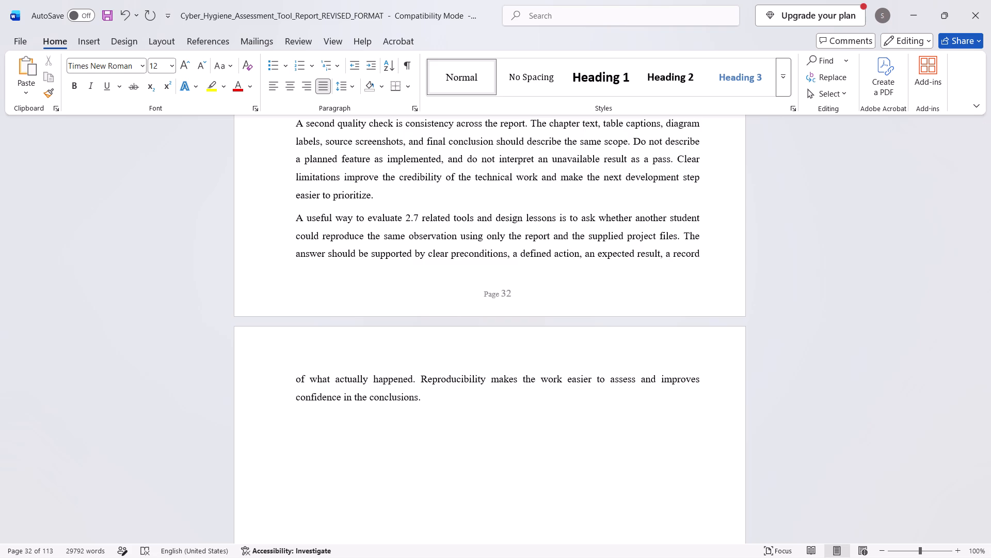
key(BackSpace)
key(BackSpace)
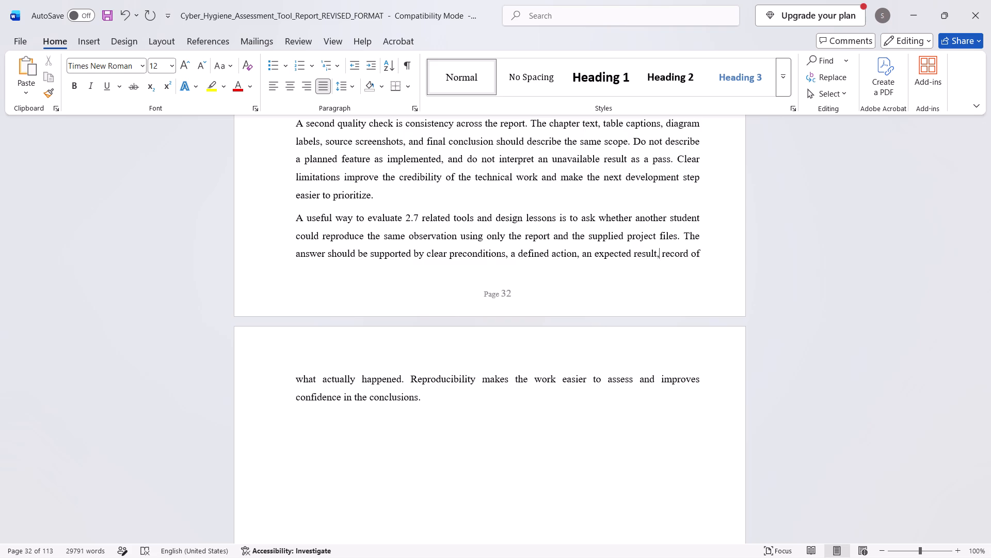
key(BackSpace)
key(period)
Delete the leftover text after "an expected result." in section 2.7, from "record of what actually happened" through "confidence in the conclusions.".
drag(702, 251, 675, 252)
key(Delete)
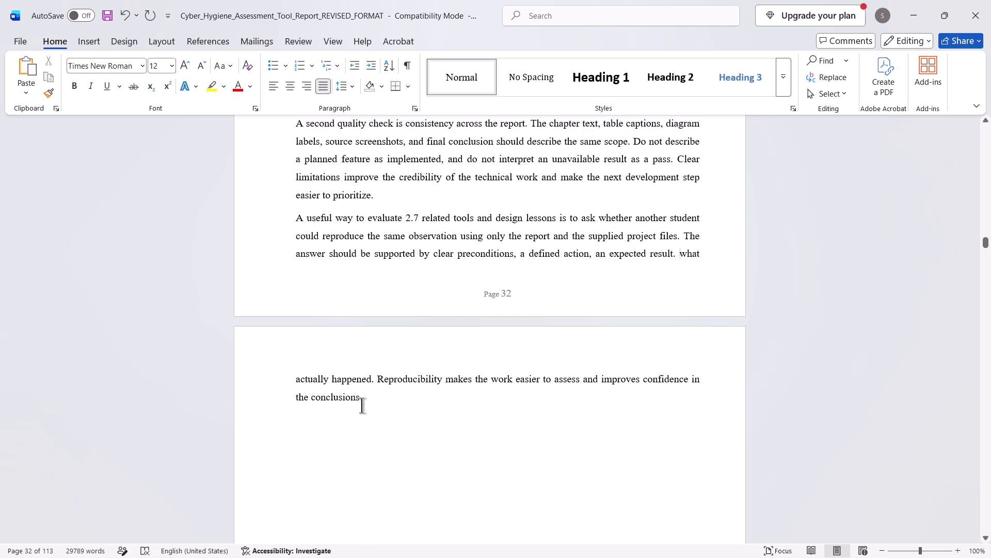
drag(361, 401, 311, 378)
key(Delete)
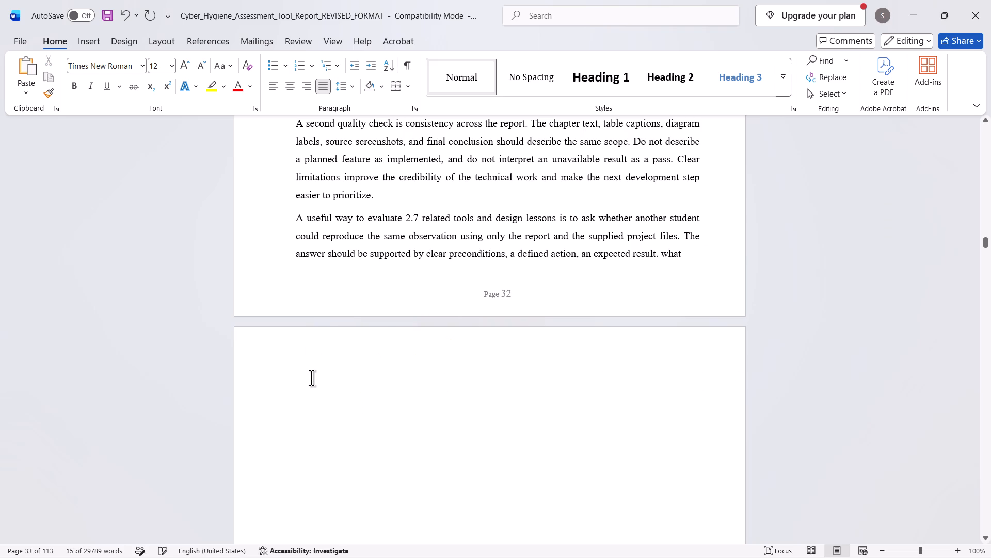
key(BackSpace)
key(BackSpace)
key(BackSpace)
key(BackSpace)
key(BackSpace)
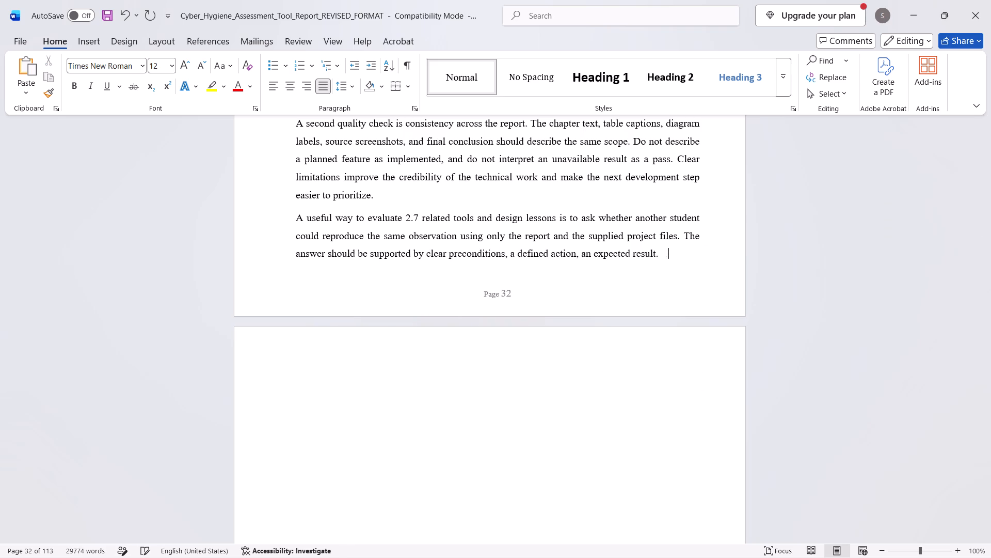
Remove the blank page before the 2.8 Summary of Literature and Research Gap heading.
click(460, 401)
key(BackSpace)
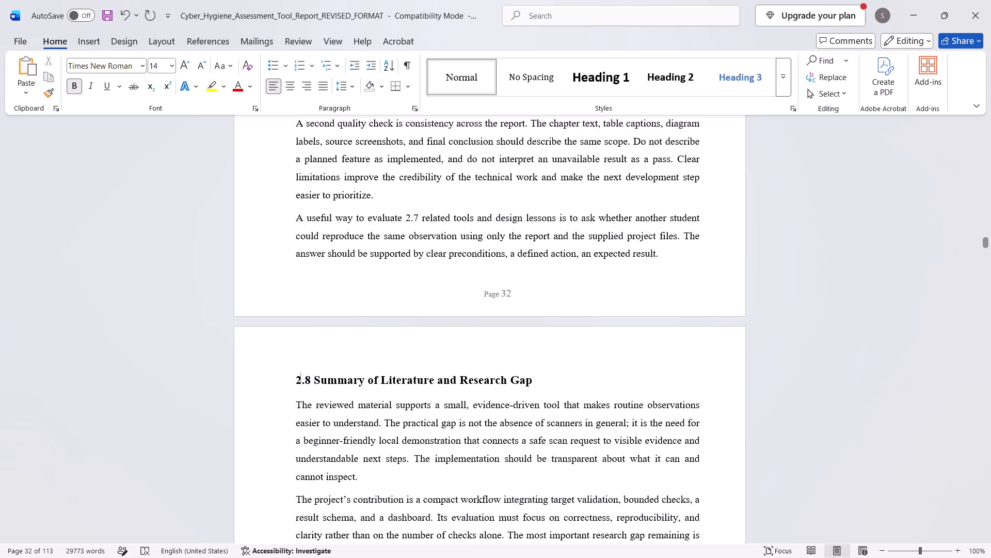
Delete section 2.8's last three paragraphs, from "The report should also distinguish current capability" through the final consistency review.
scroll(460, 401, down, 4)
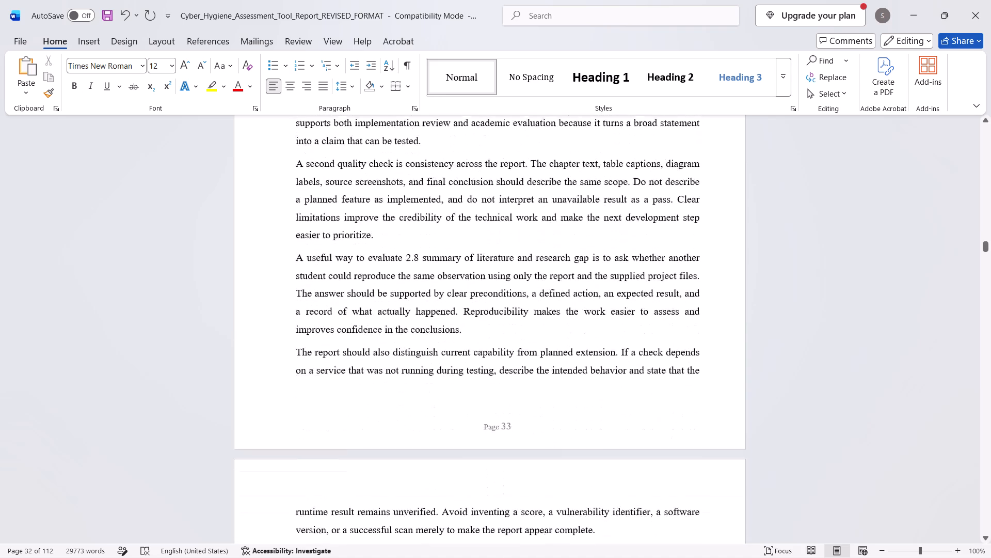
scroll(460, 401, down, 3)
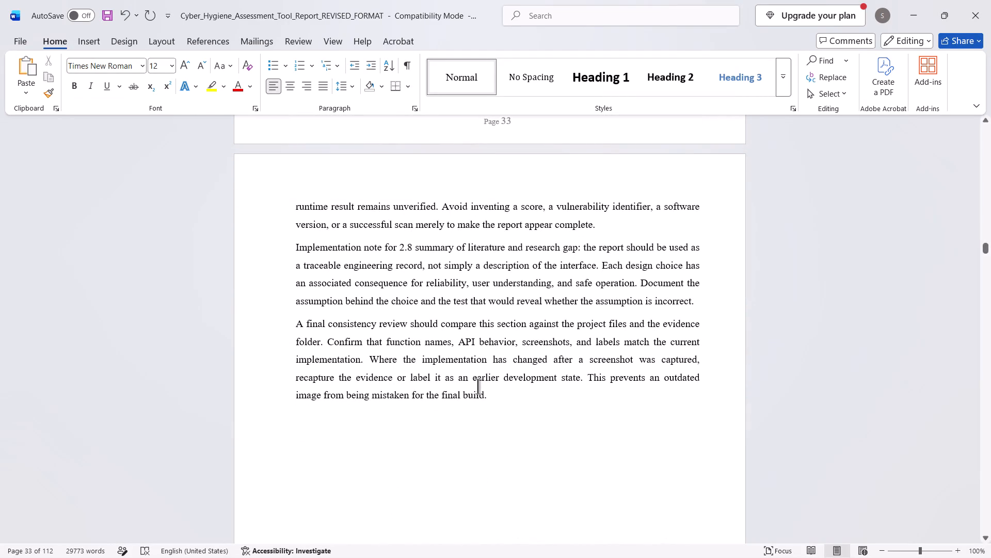
scroll(492, 397, up, 1)
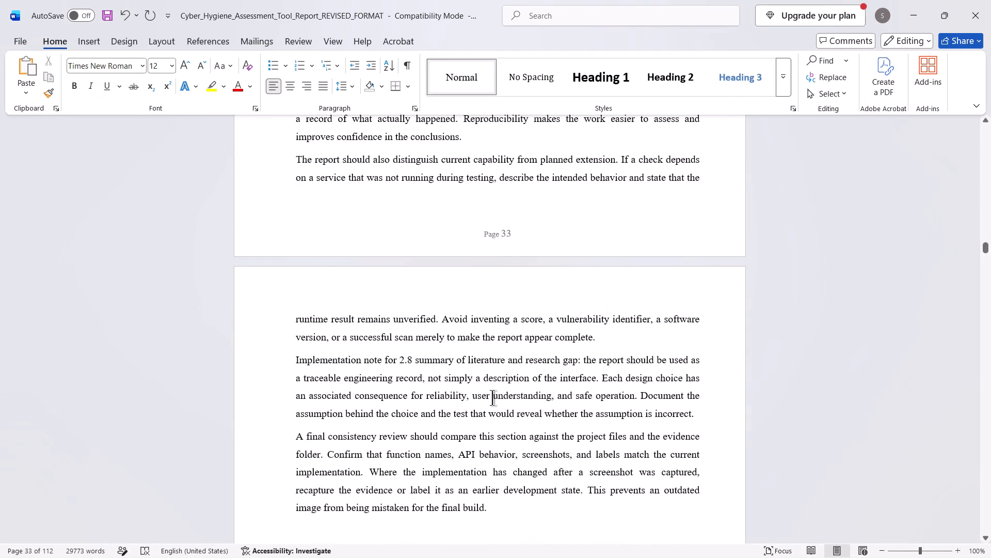
drag(295, 162, 420, 394)
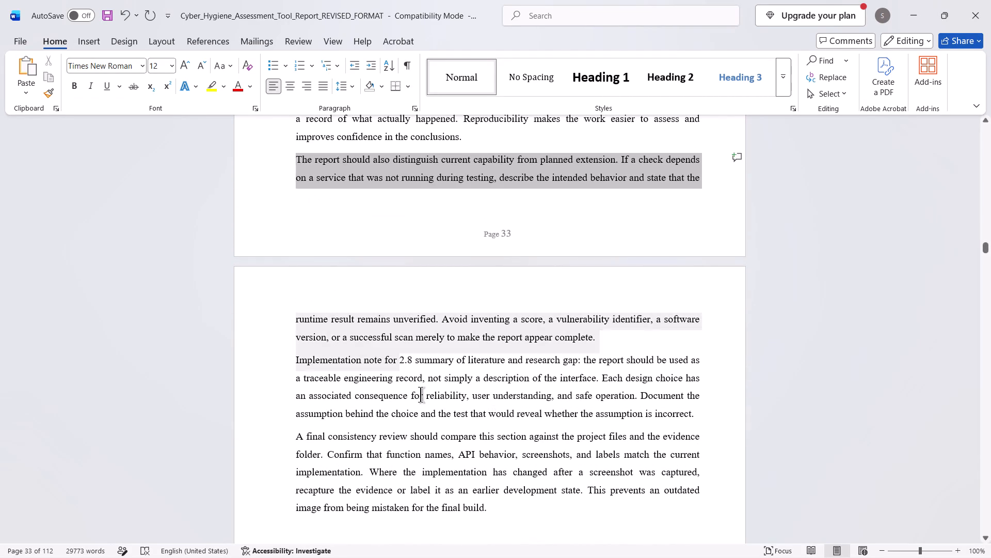
drag(420, 394, 490, 505)
key(Delete)
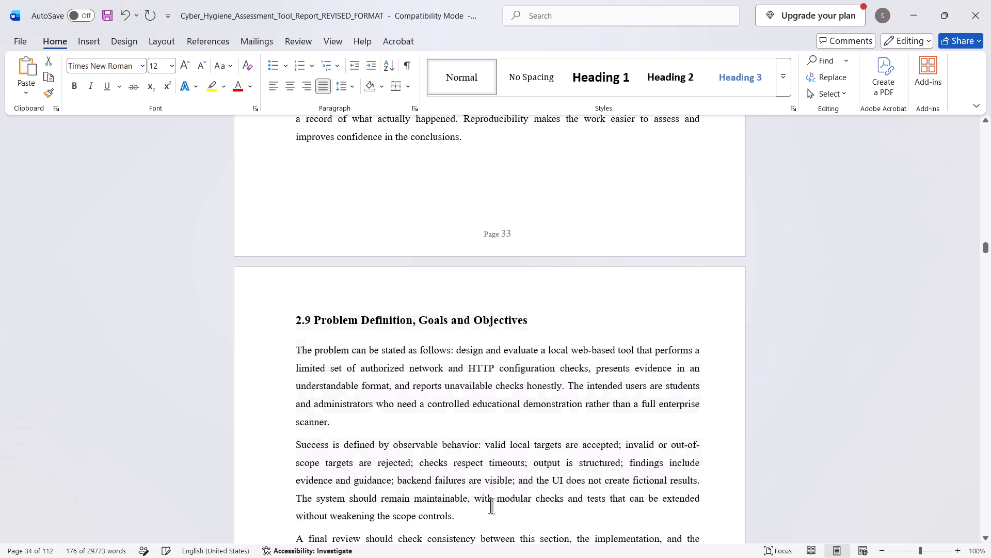
Delete section 2.9's closing paragraphs, from "The report should also distinguish current capability" through the final consistency review.
scroll(490, 505, up, 1)
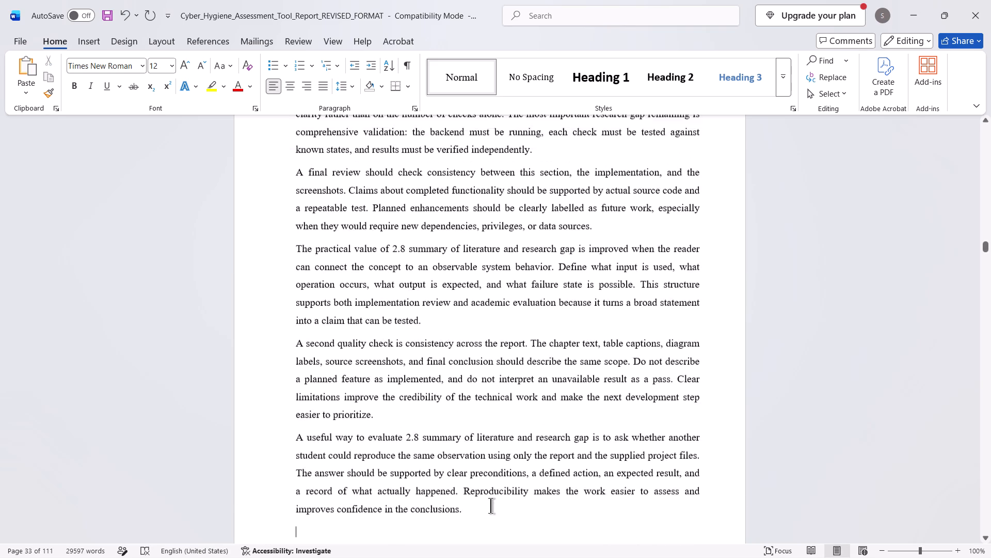
scroll(490, 505, up, 1)
scroll(490, 505, down, 3)
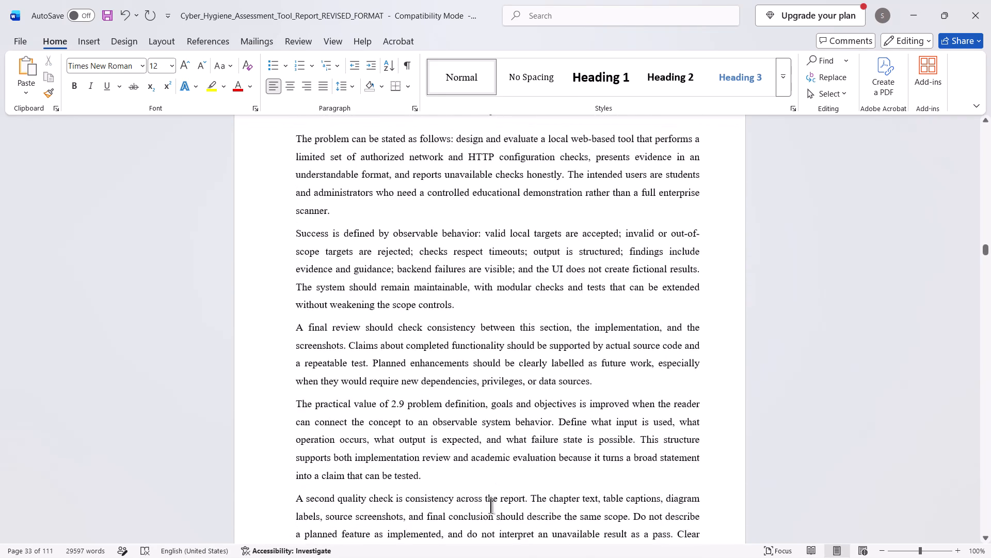
scroll(490, 505, down, 4)
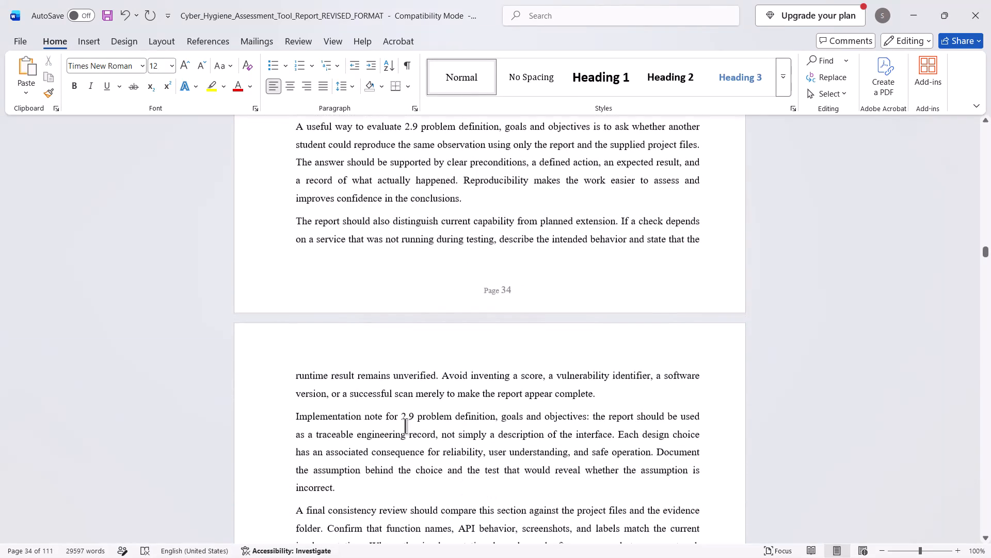
drag(297, 224, 536, 554)
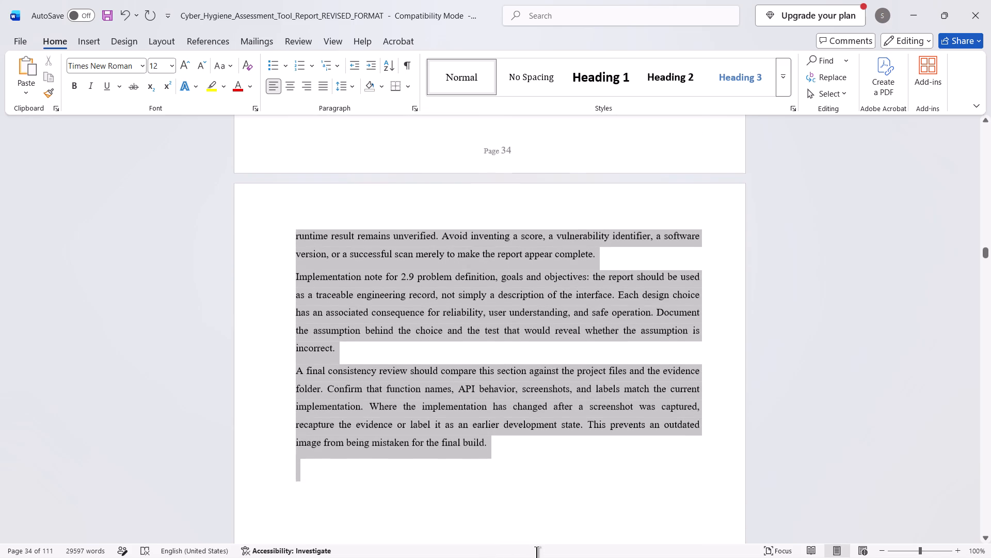
drag(536, 554, 509, 405)
key(BackSpace)
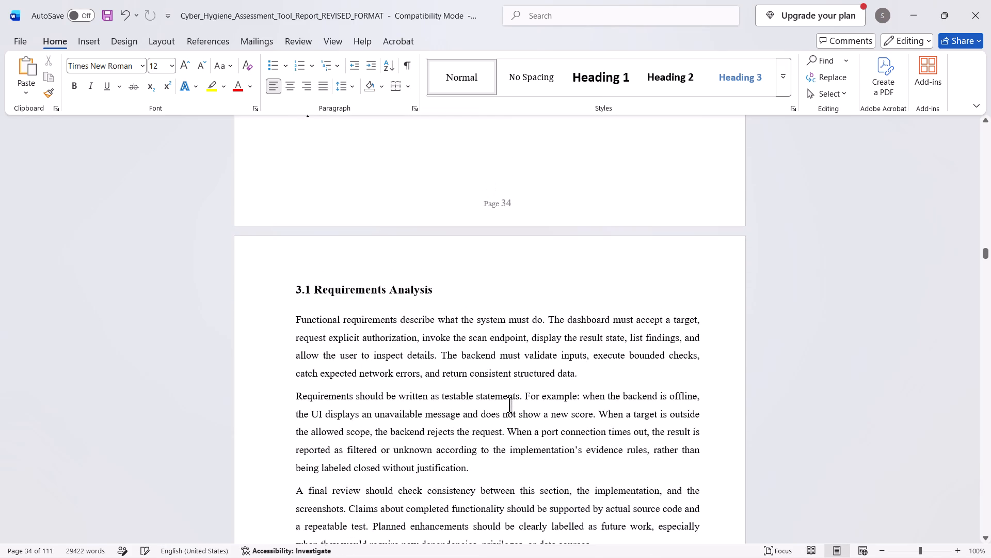
Delete section 3.1's last four paragraphs, from "A useful way to evaluate 3.1 requirements analysis" through the final consistency review.
scroll(509, 405, down, 2)
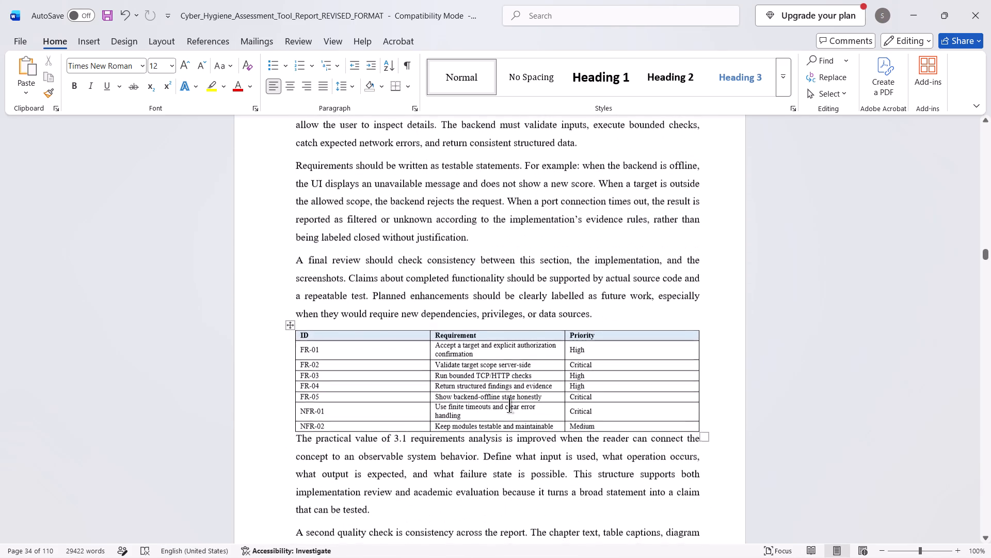
scroll(509, 405, down, 5)
drag(290, 235, 337, 290)
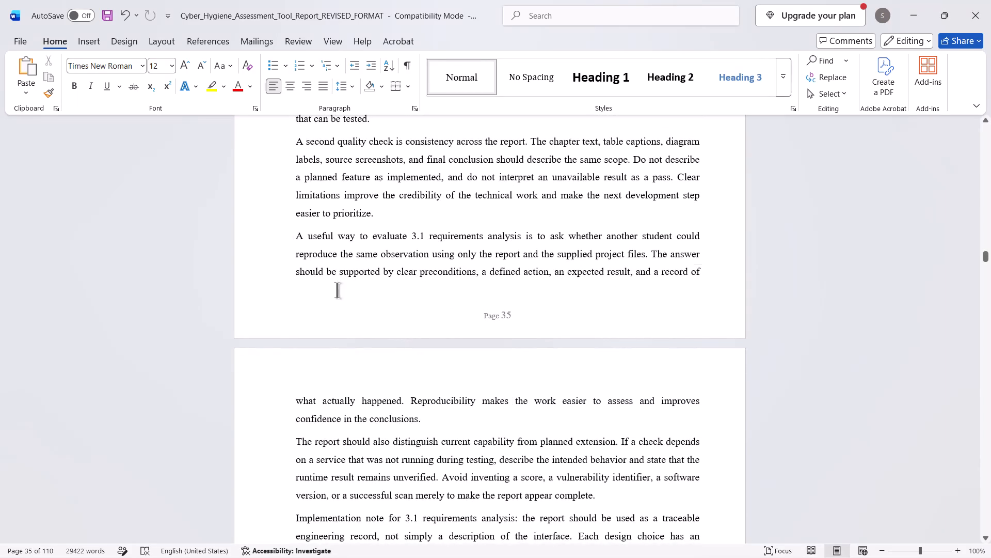
drag(337, 290, 509, 378)
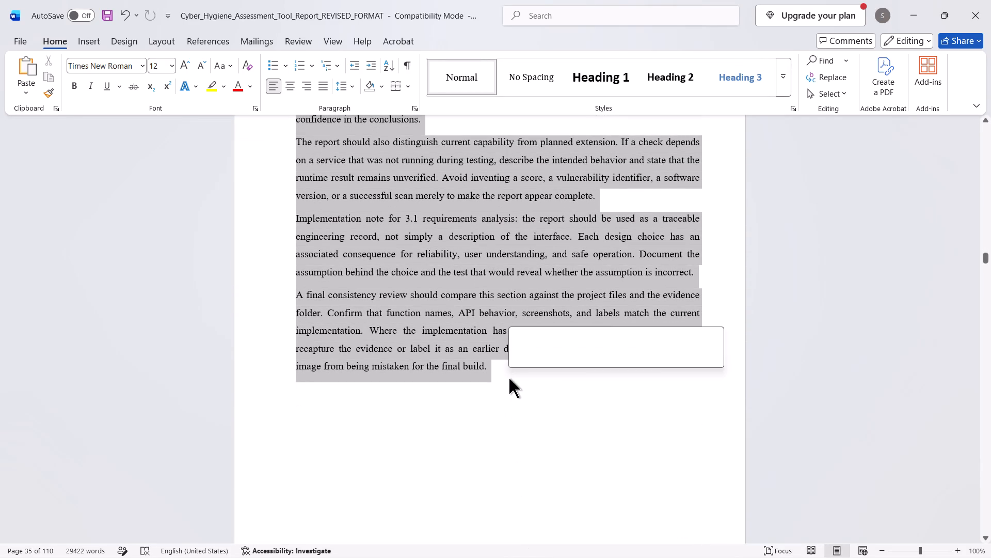
key(BackSpace)
Delete section 3.2's last three paragraphs, from "The report should also distinguish current capability" through the final consistency review.
scroll(509, 378, up, 2)
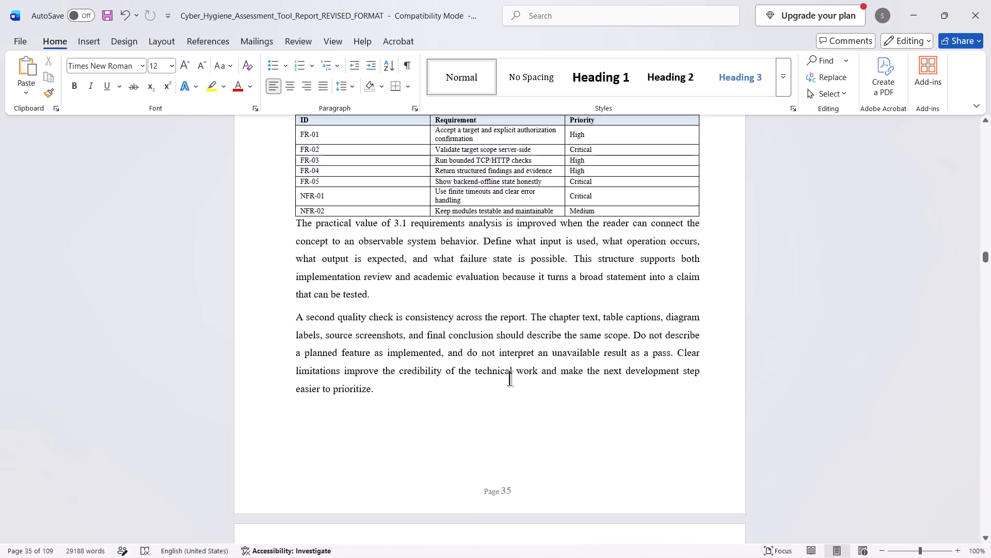
scroll(509, 378, down, 4)
scroll(509, 378, up, 2)
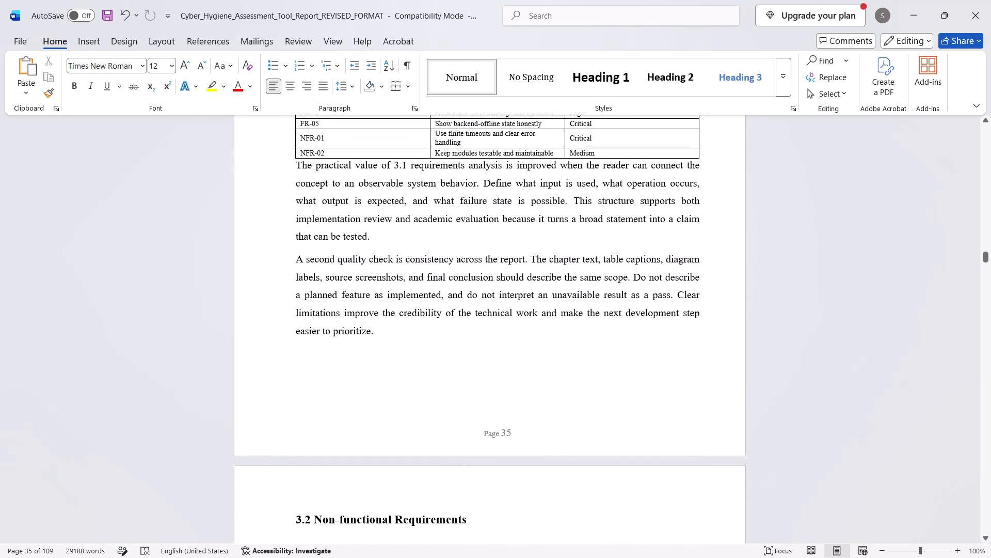
scroll(509, 378, down, 4)
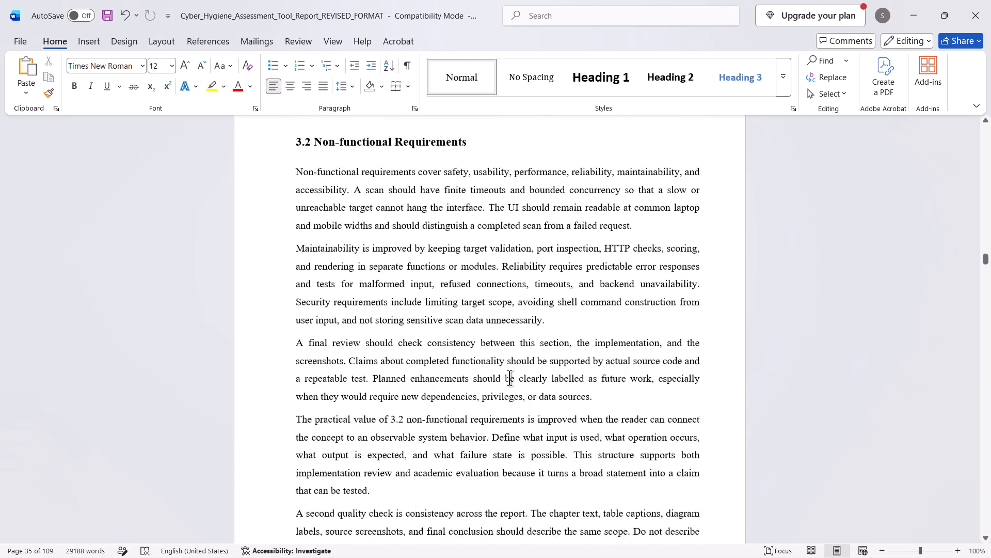
scroll(509, 378, down, 4)
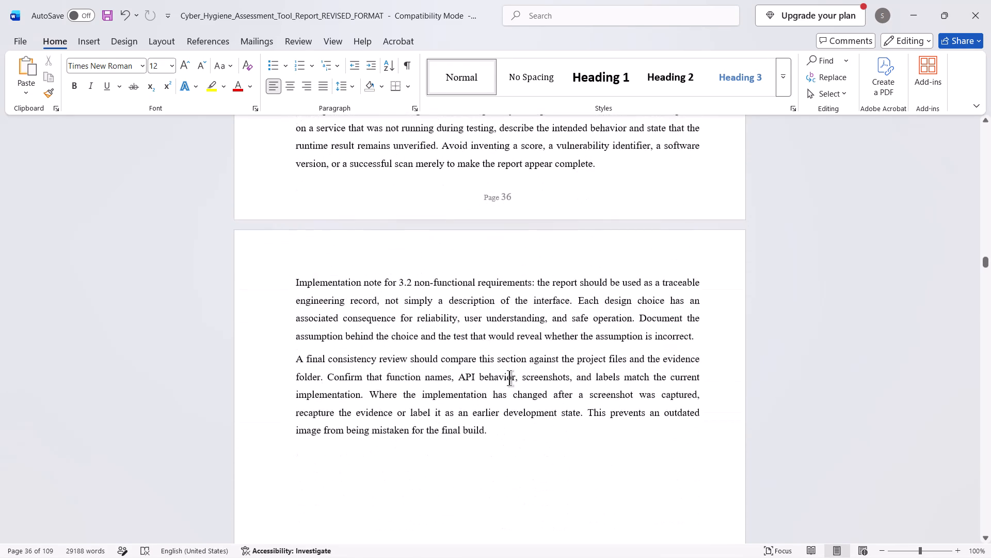
scroll(509, 378, up, 1)
drag(296, 187, 519, 542)
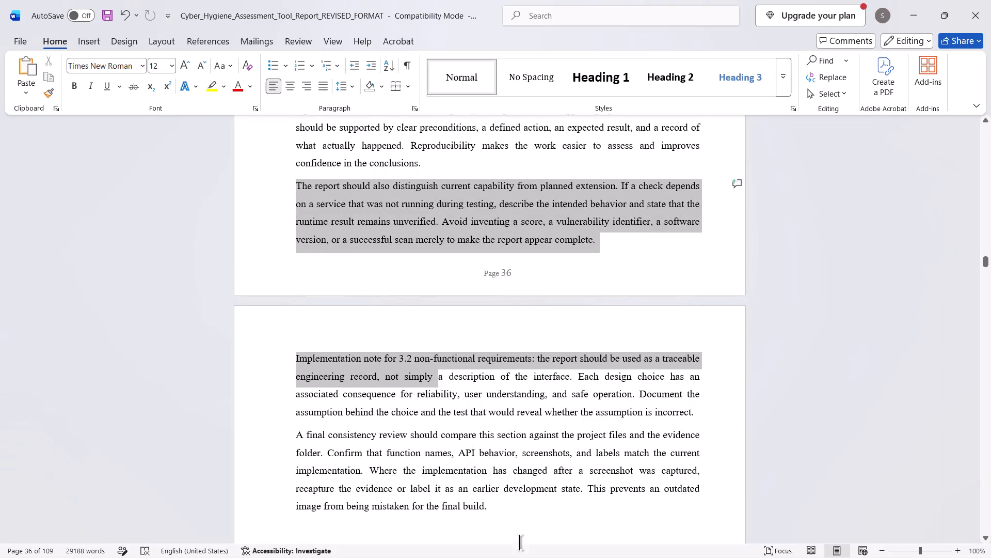
drag(519, 542, 504, 402)
key(BackSpace)
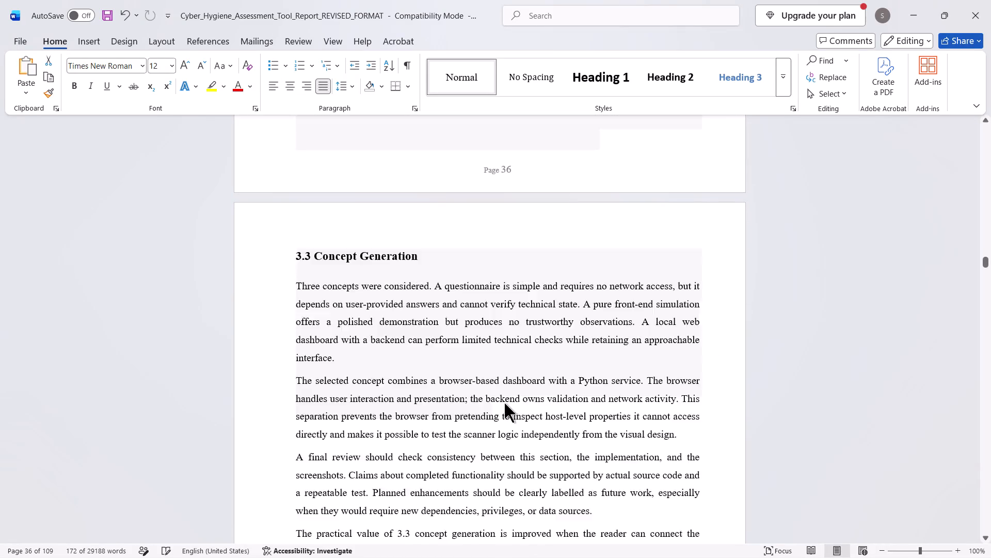
Delete section 3.3's last three paragraphs, from "The architecture should remain modular" through the final consistency review.
scroll(504, 402, down, 7)
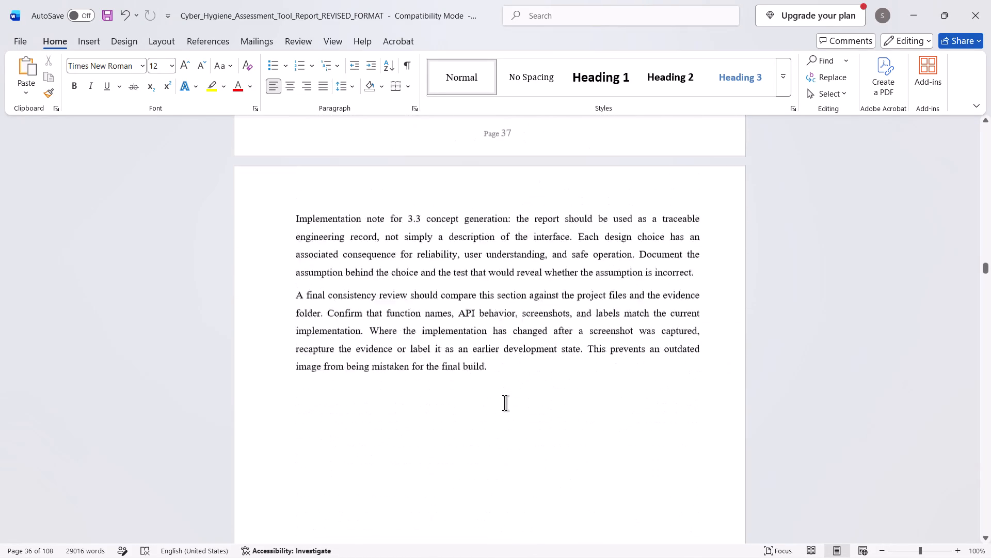
scroll(504, 402, down, 1)
scroll(504, 402, up, 4)
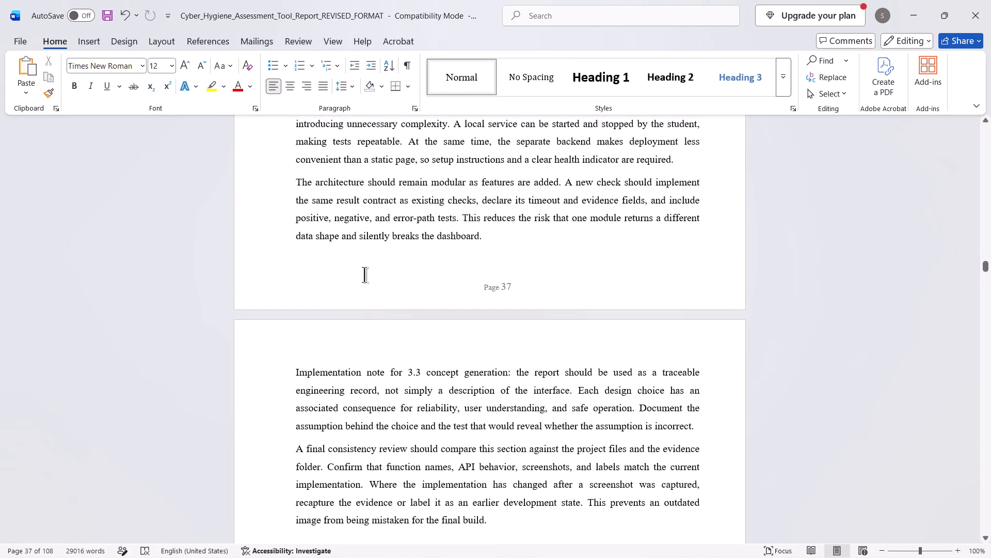
scroll(338, 244, up, 1)
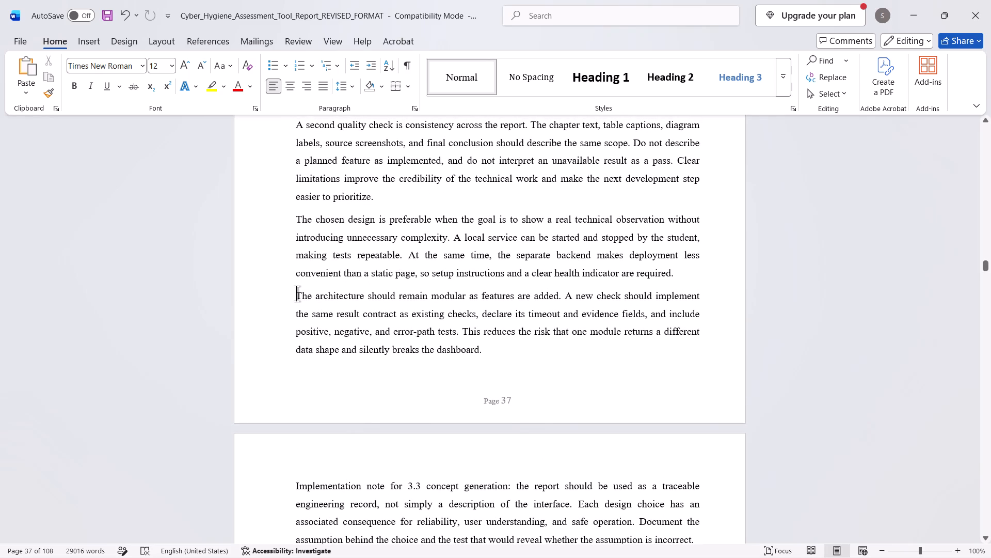
drag(296, 293, 488, 515)
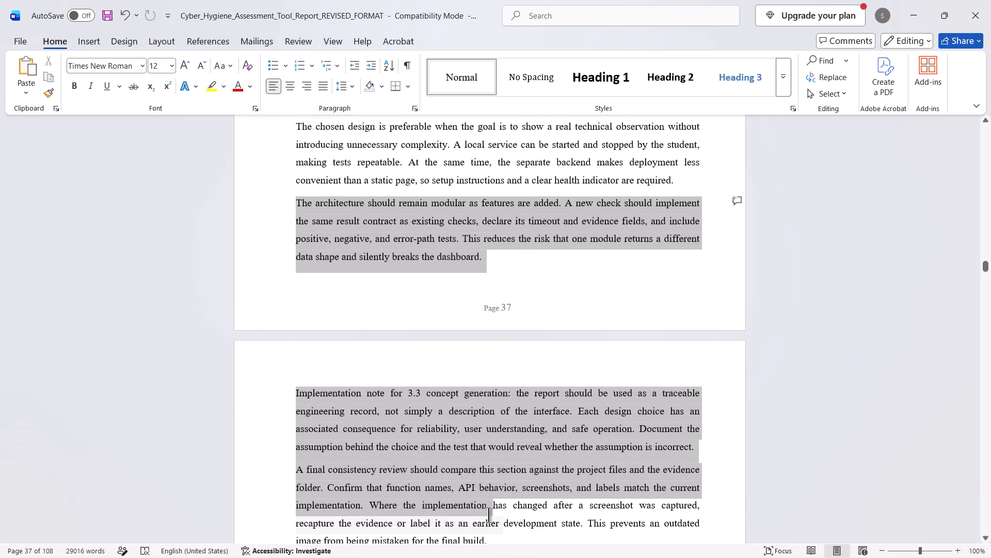
drag(488, 515, 494, 537)
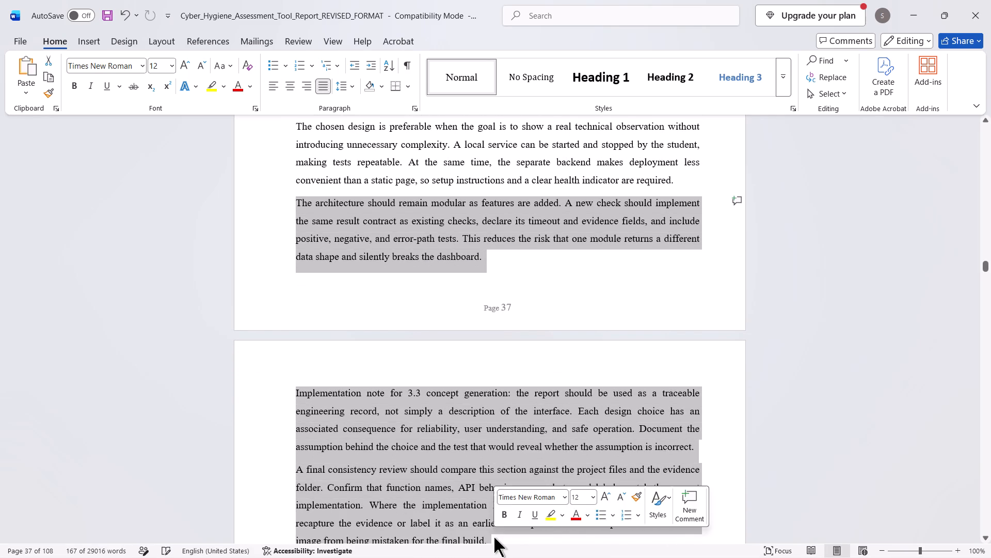
key(backslash)
key(BackSpace)
scroll(494, 537, up, 3)
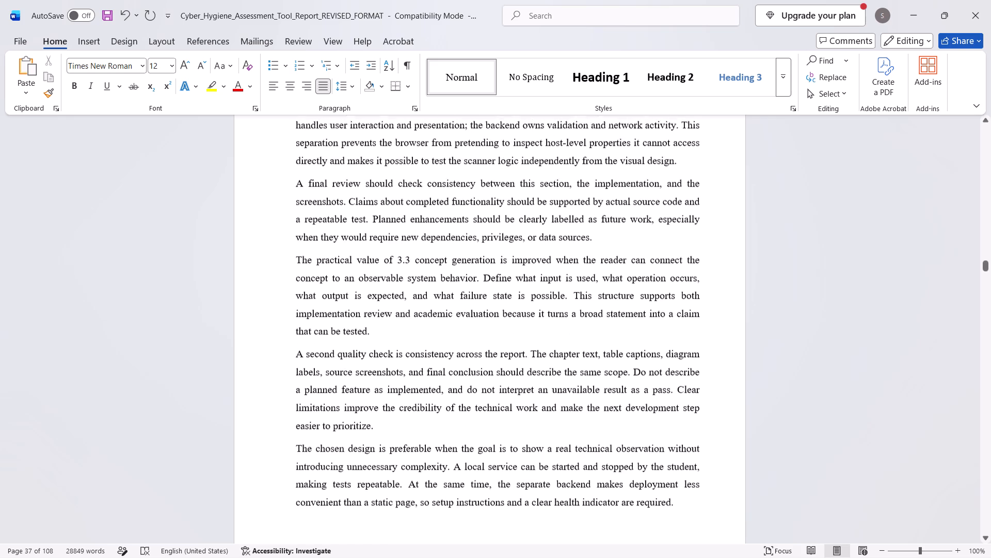
scroll(494, 537, down, 5)
scroll(494, 537, up, 2)
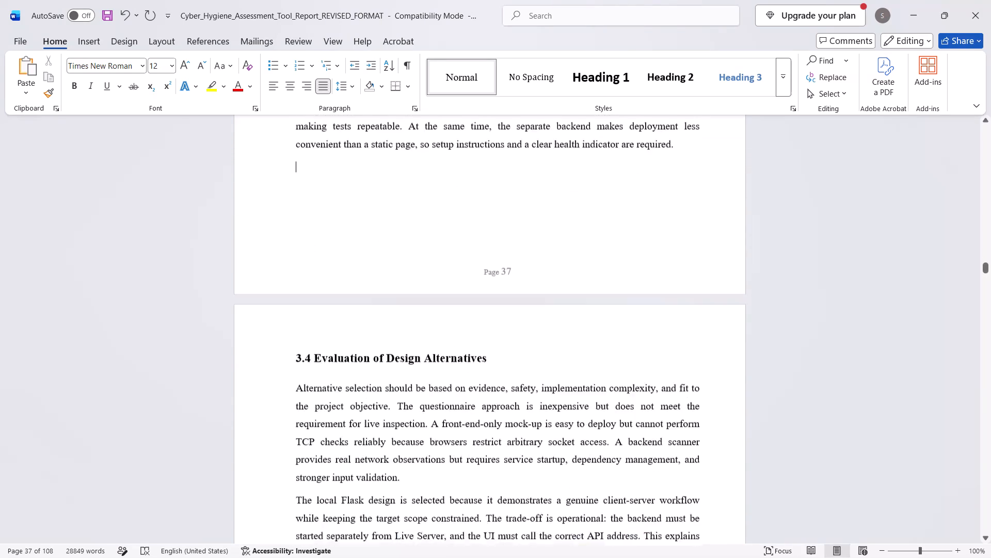
Delete section 3.4's last three paragraphs, from "The architecture should remain modular" through the final consistency review.
scroll(494, 537, down, 3)
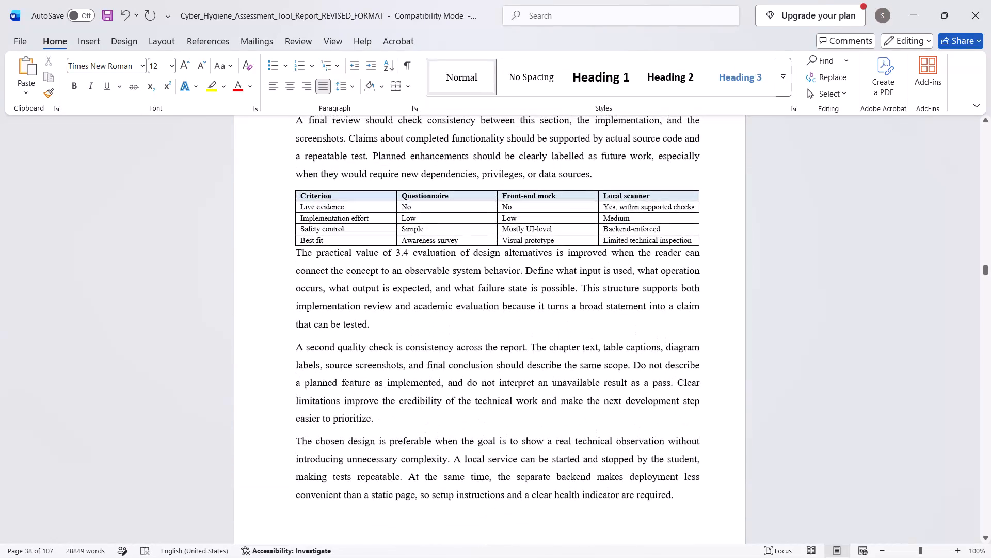
scroll(494, 537, down, 1)
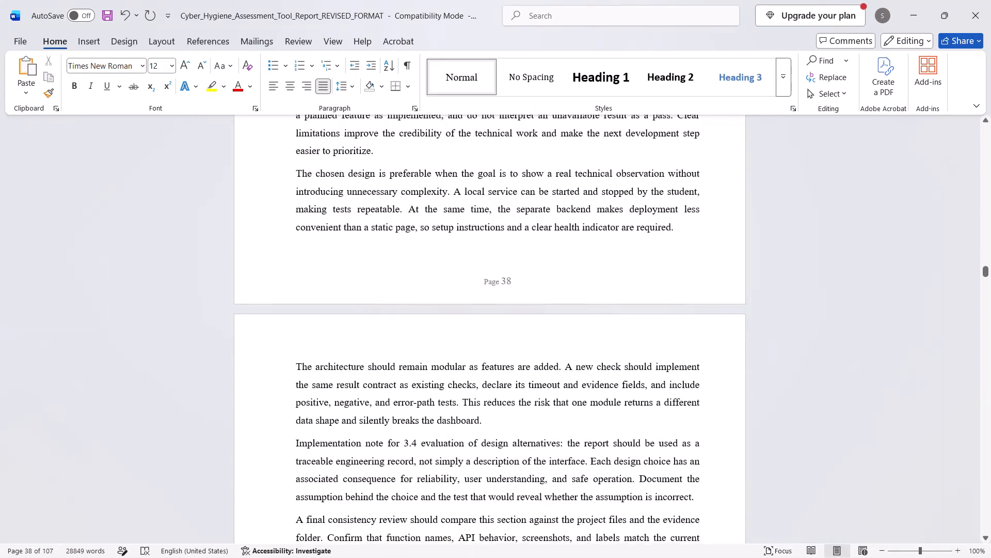
scroll(494, 537, down, 1)
drag(289, 320, 478, 557)
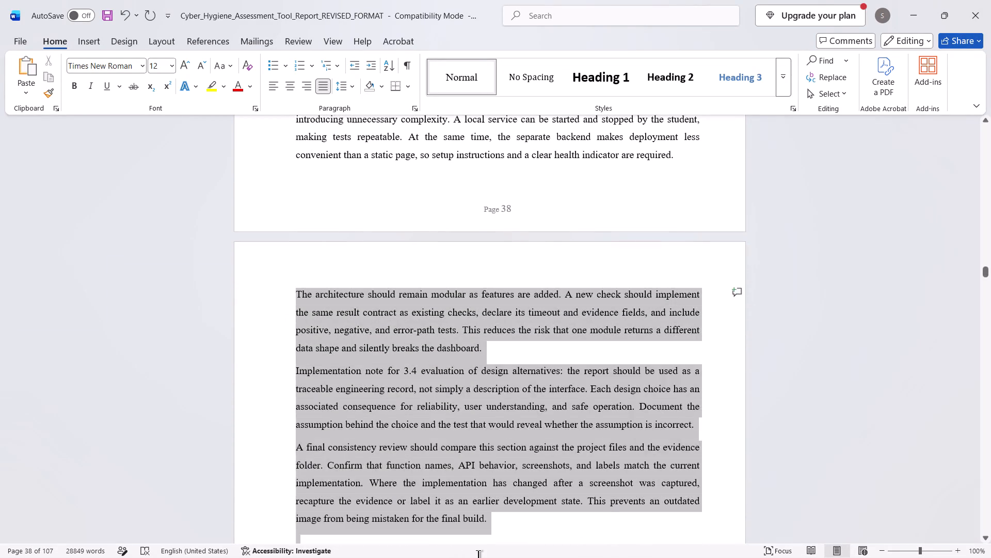
drag(478, 557, 485, 397)
key(BackSpace)
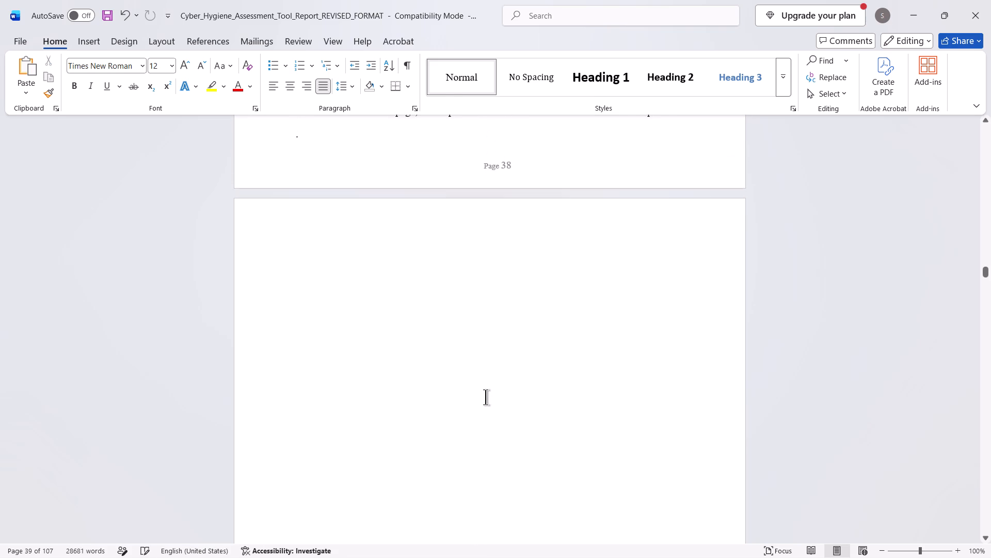
Remove the stray period left at the end of section 3.4 and the blank page before section 3.5.
scroll(485, 397, up, 1)
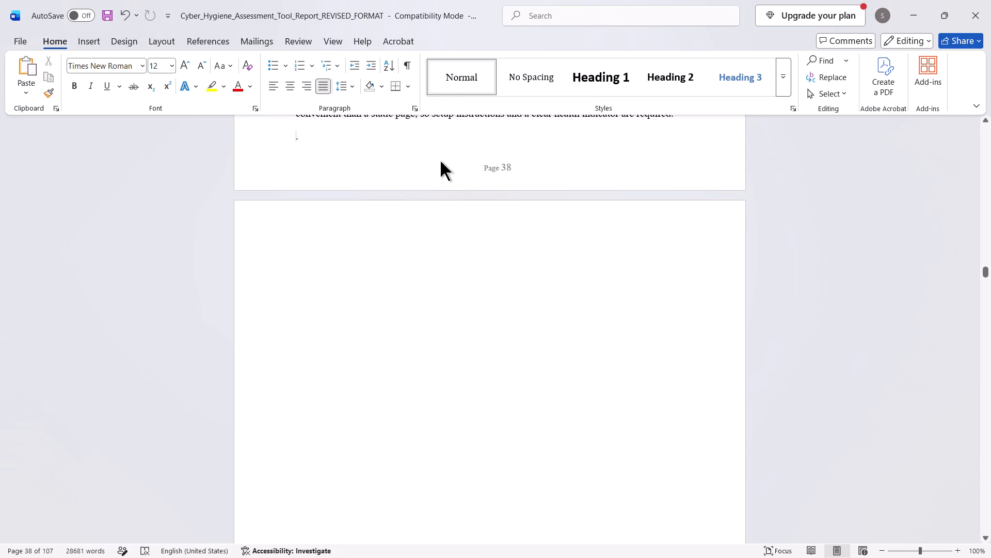
click(440, 161)
key(BackSpace)
click(405, 267)
key(BackSpace)
Delete section 3.5's last five paragraphs, from "A second quality check" through the final consistency review, along with the emptied page.
scroll(405, 267, down, 2)
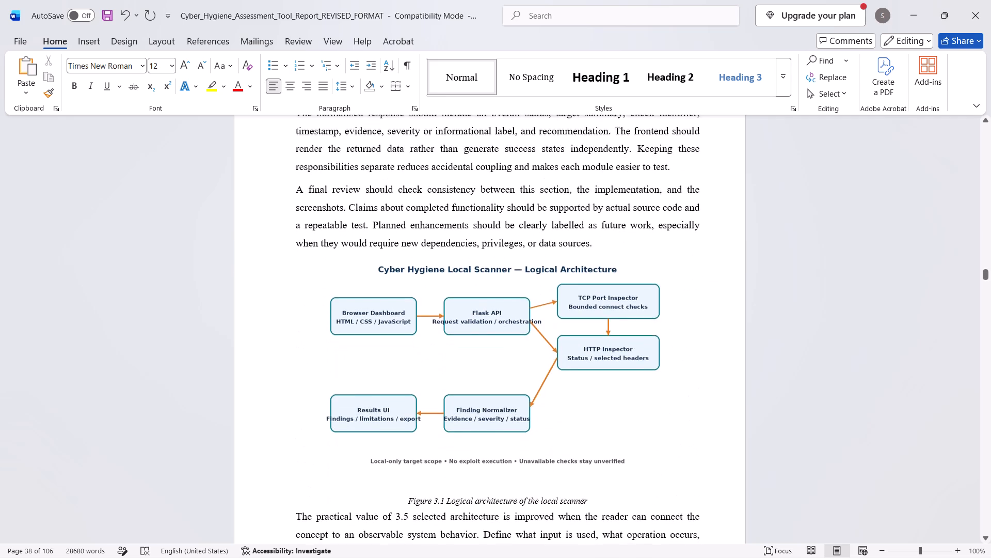
scroll(405, 267, down, 3)
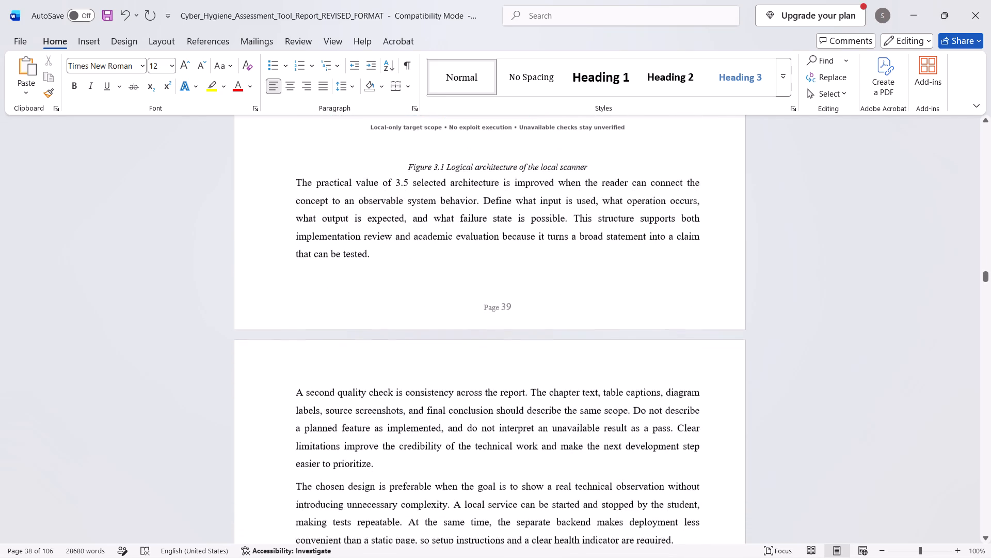
scroll(405, 267, down, 1)
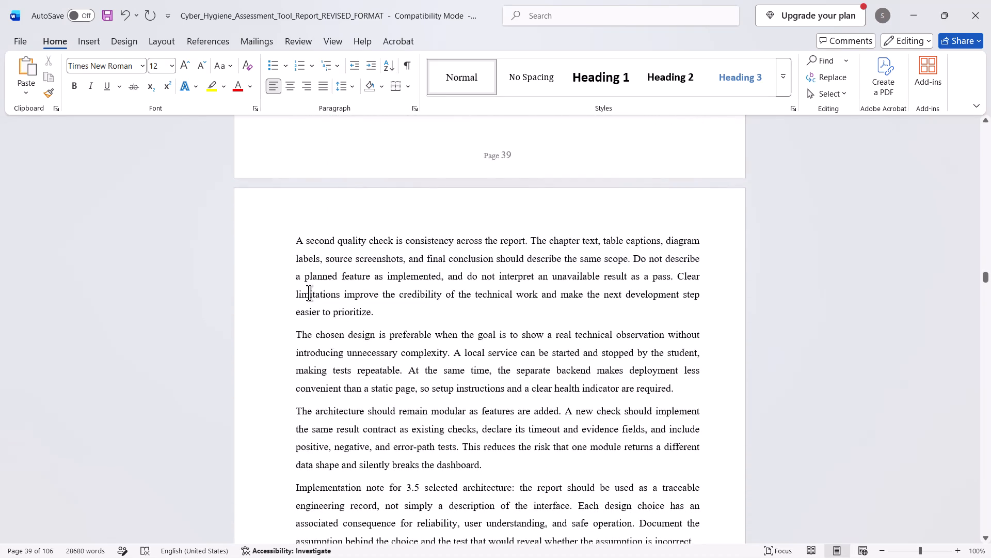
scroll(308, 292, right, 1)
scroll(308, 292, up, 1)
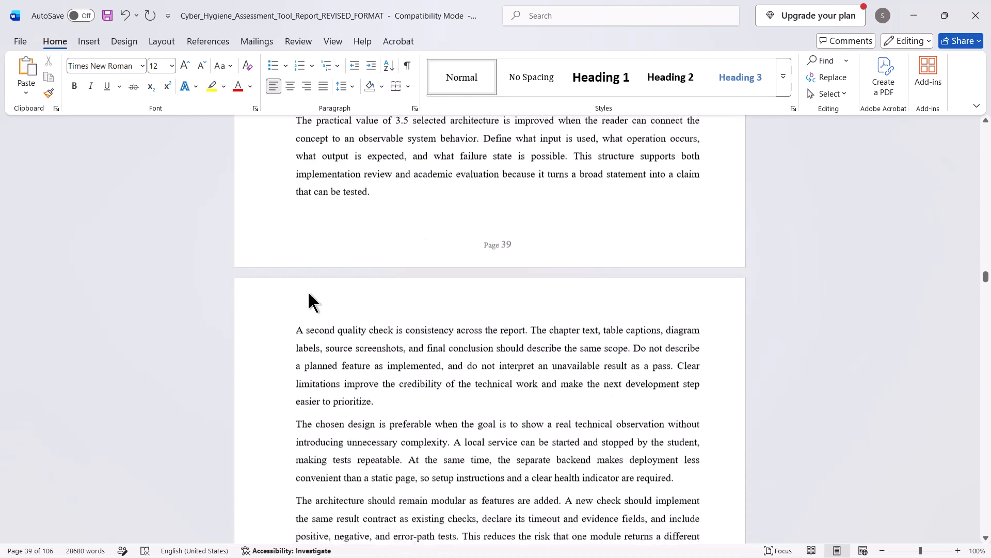
scroll(308, 292, up, 1)
scroll(308, 292, down, 2)
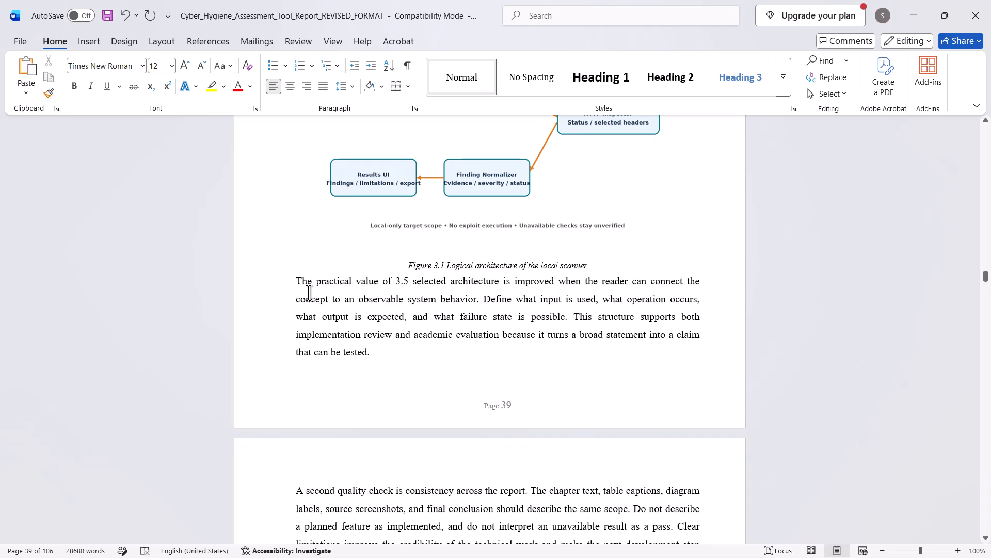
scroll(308, 292, down, 1)
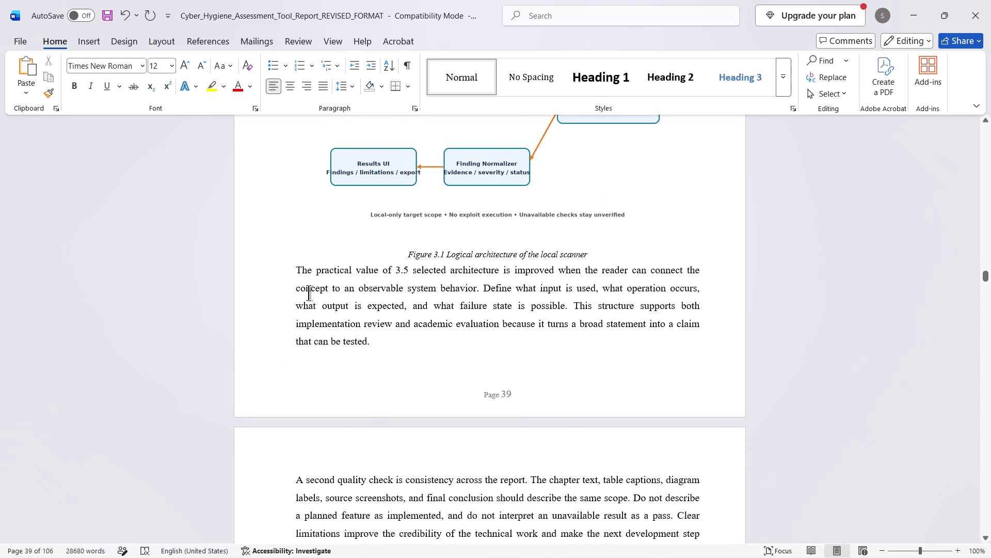
scroll(308, 292, down, 3)
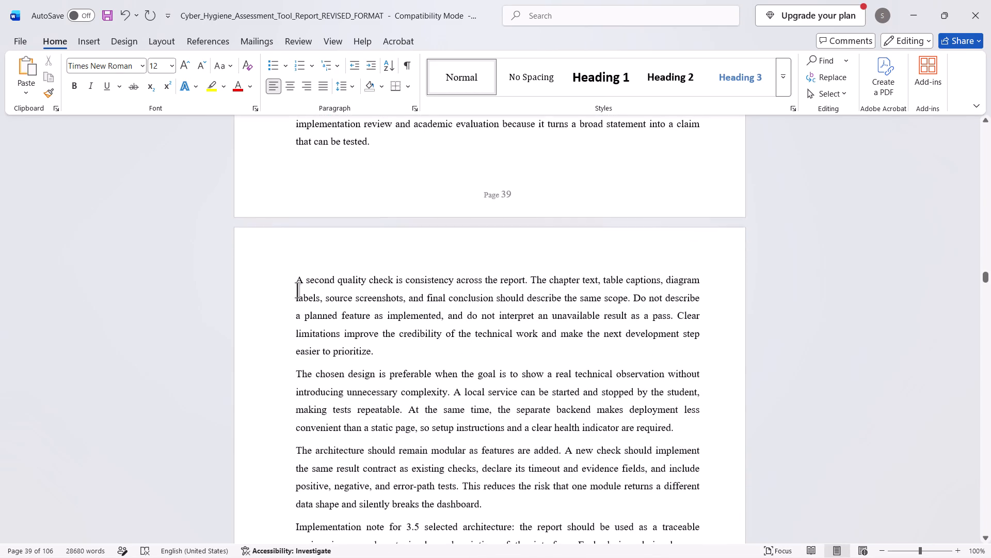
drag(294, 282, 458, 548)
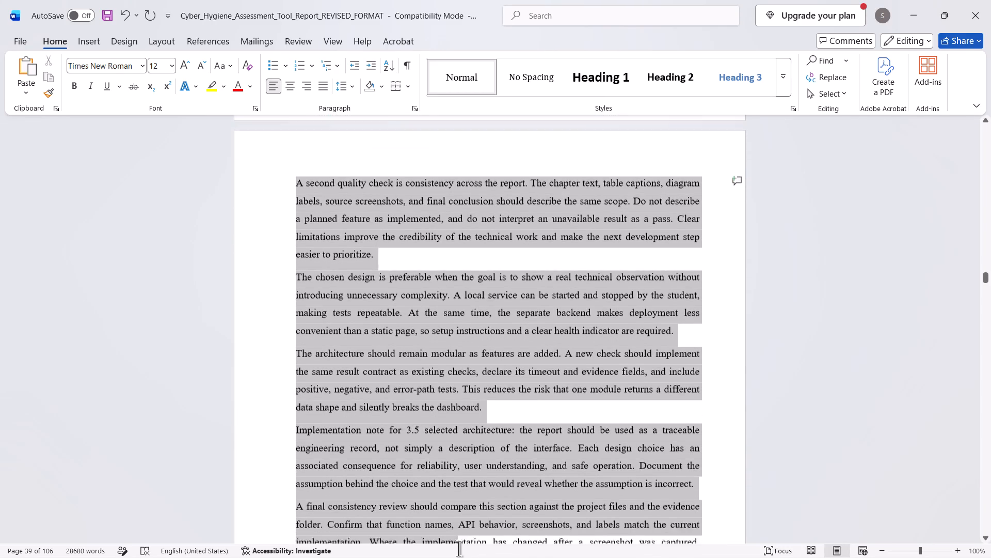
drag(458, 548, 487, 472)
key(BackSpace)
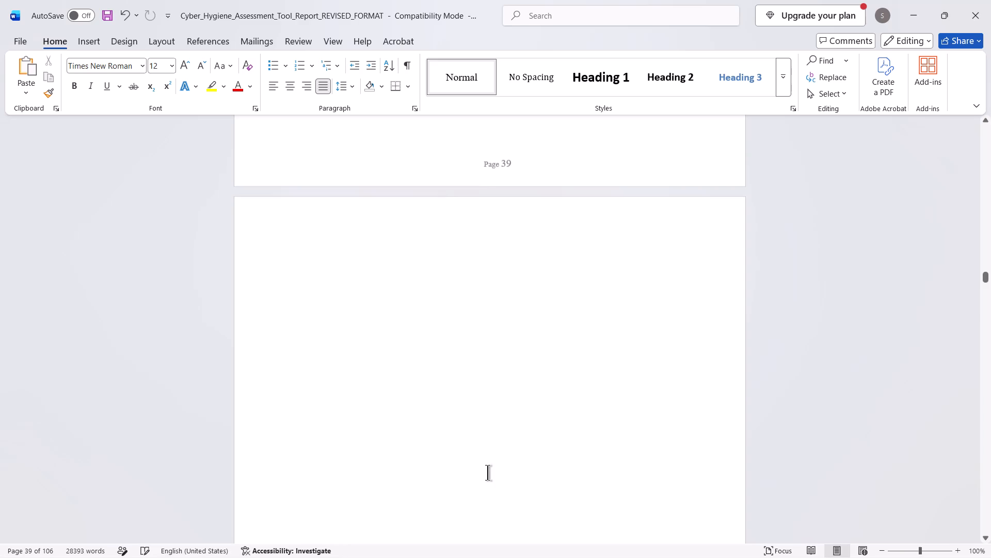
key(BackSpace)
Delete section 3.6's last five paragraphs, from "A second quality check" through the final consistency review, including the trailing blank paragraph.
scroll(487, 472, down, 5)
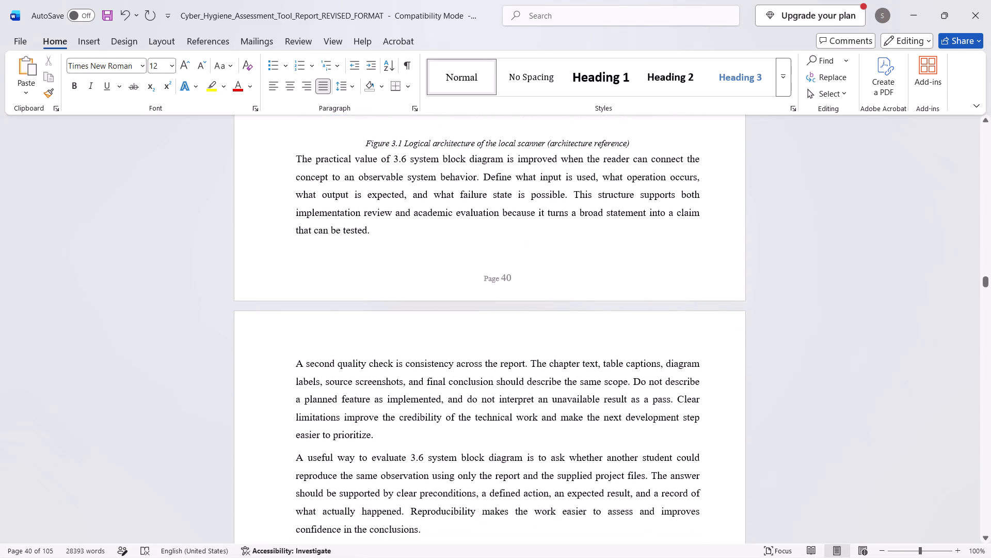
scroll(487, 472, down, 1)
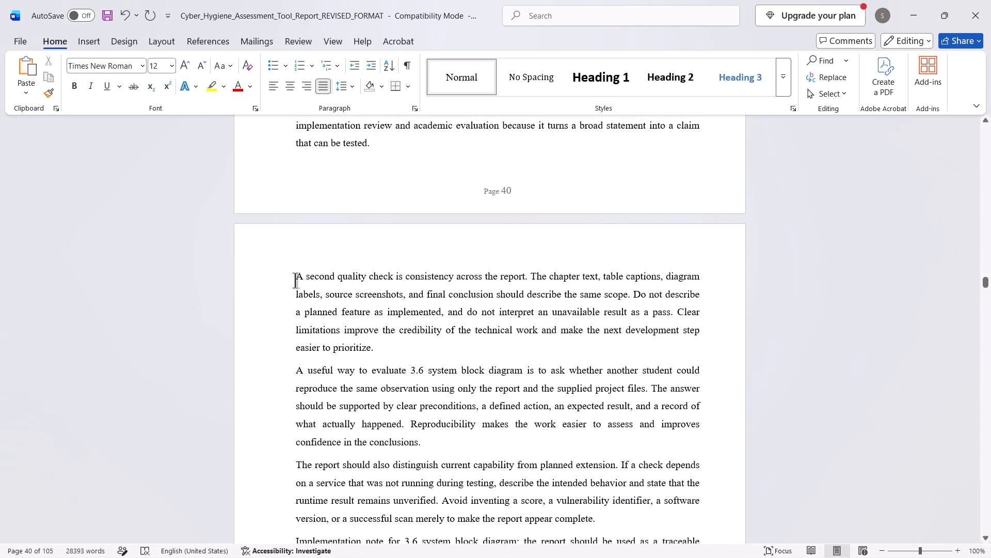
drag(294, 279, 482, 447)
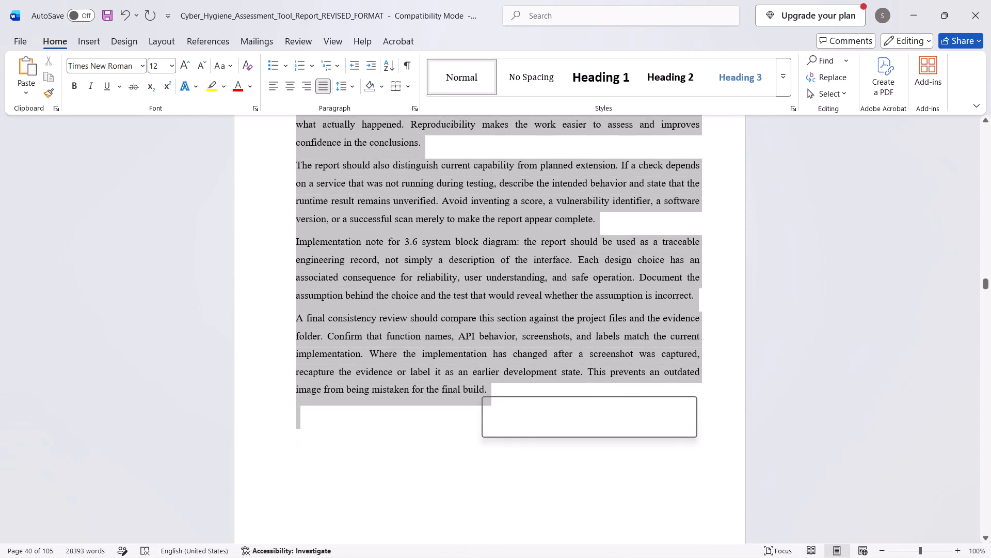
key(BackSpace)
Delete the end of section 3.7, from "limitations improve the credibility" through the final consistency review and its trailing blank paragraph.
scroll(482, 447, down, 3)
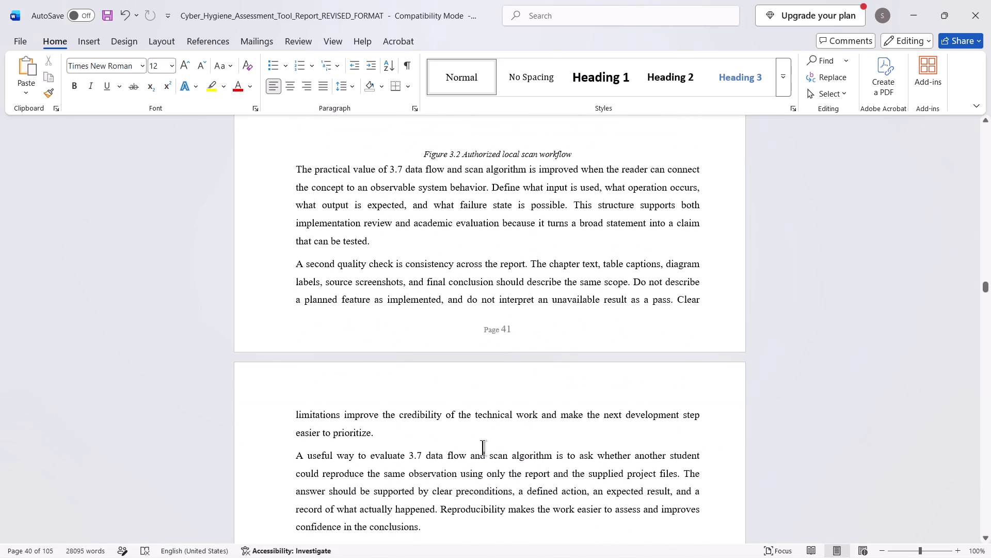
scroll(482, 447, down, 4)
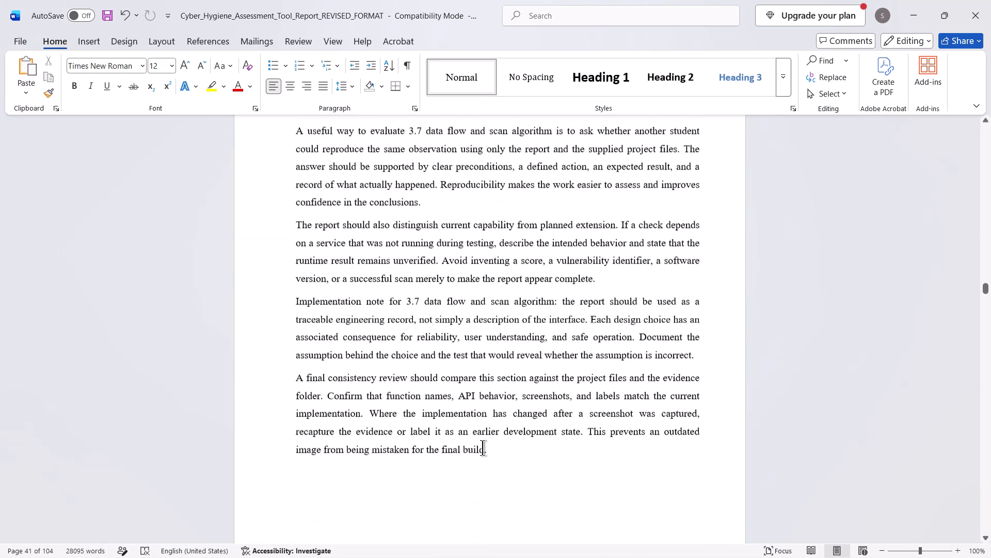
scroll(482, 447, up, 6)
scroll(482, 447, down, 1)
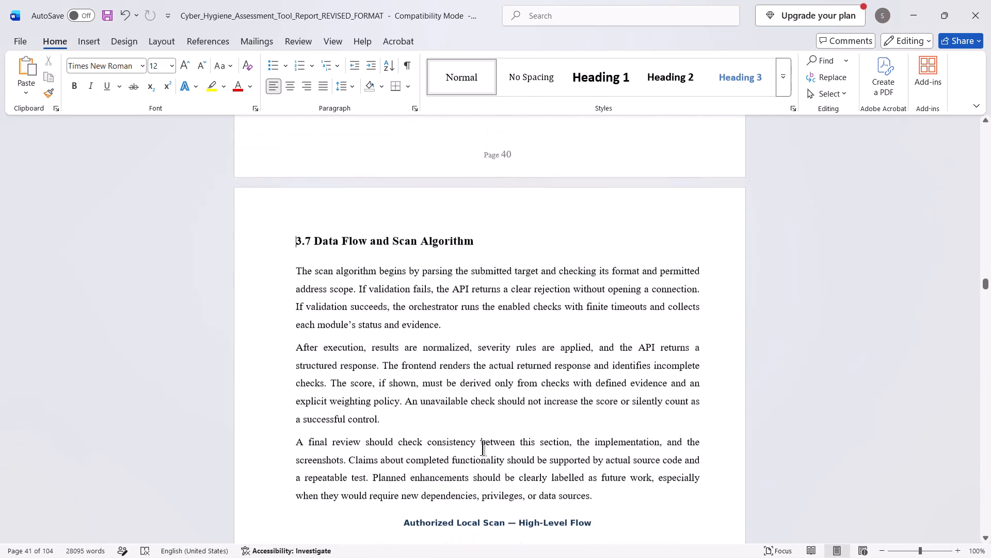
scroll(482, 447, down, 2)
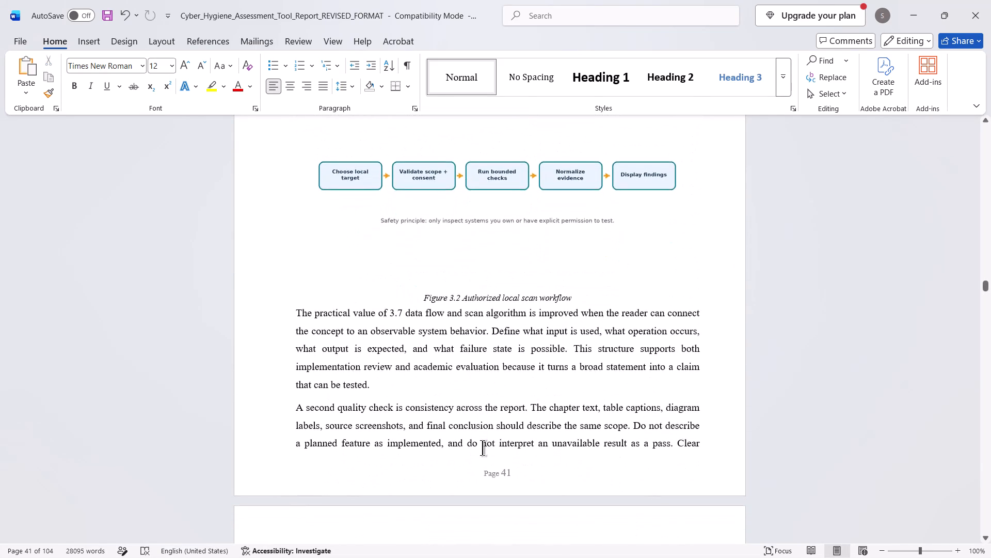
scroll(482, 447, down, 1)
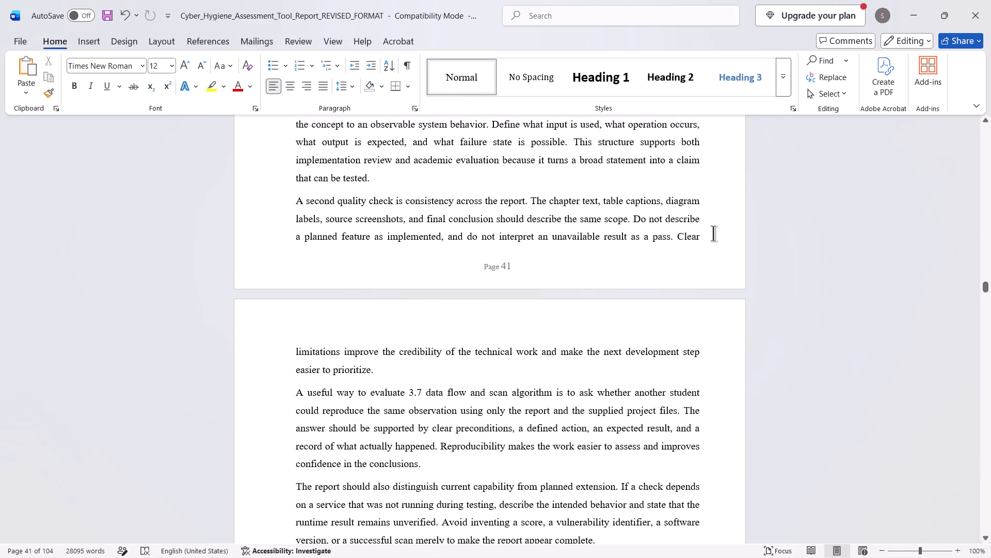
drag(295, 348, 368, 403)
drag(368, 403, 552, 409)
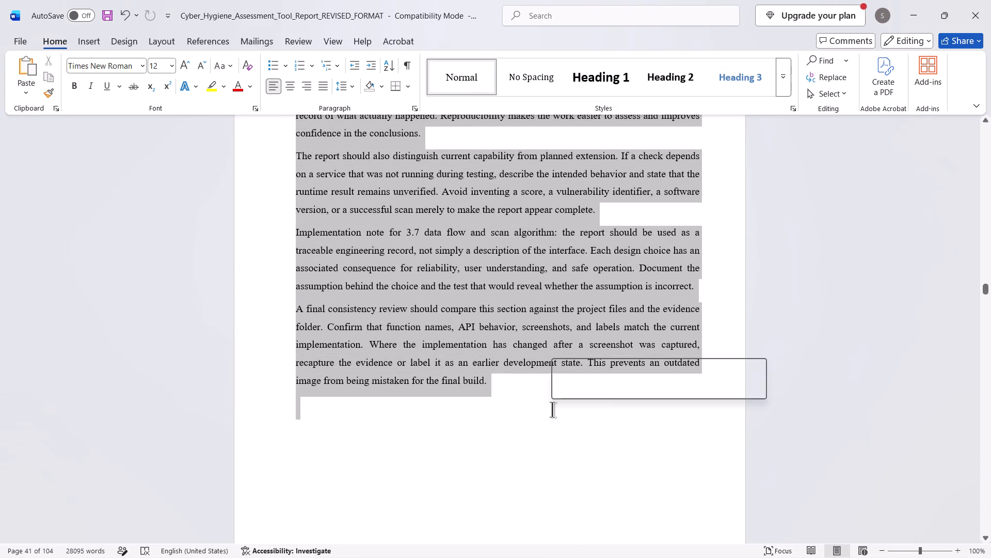
key(BackSpace)
Remove the leftover word "Clear" from the end of section 3.7's "A second quality check" paragraph.
scroll(552, 409, down, 2)
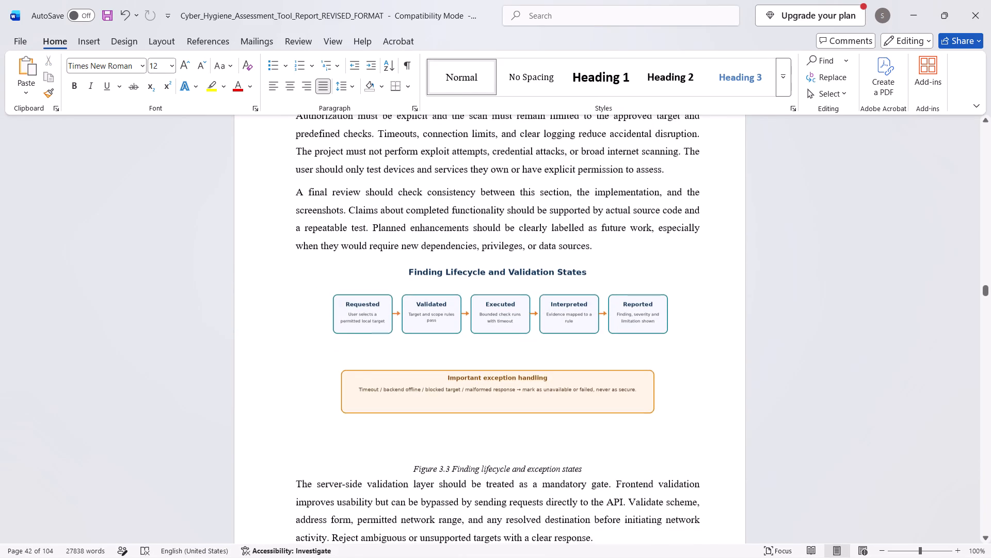
scroll(579, 419, down, 2)
scroll(691, 410, up, 1)
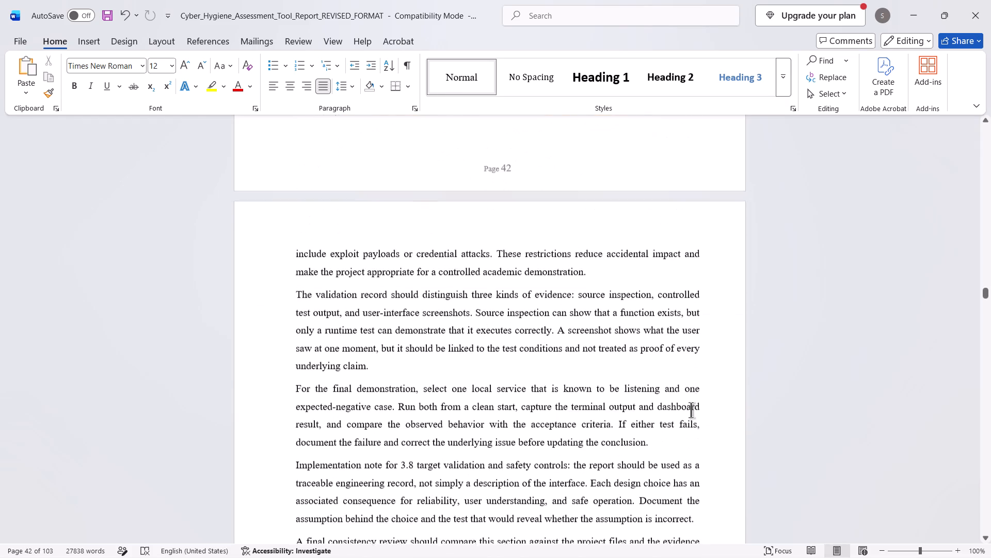
scroll(691, 410, up, 2)
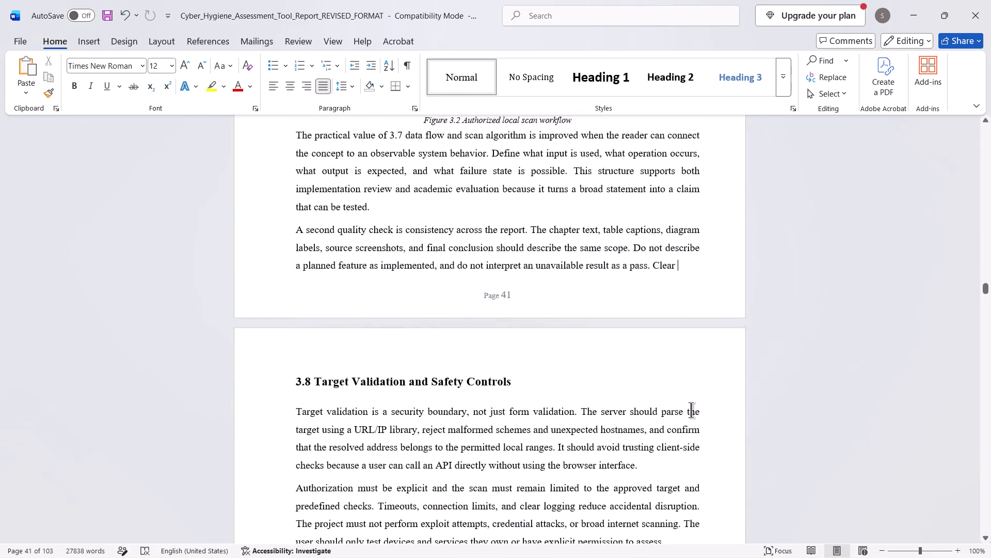
key(BackSpace)
key(BackSpace)
key(BackSpace)
key(BackSpace)
key(BackSpace)
key(BackSpace)
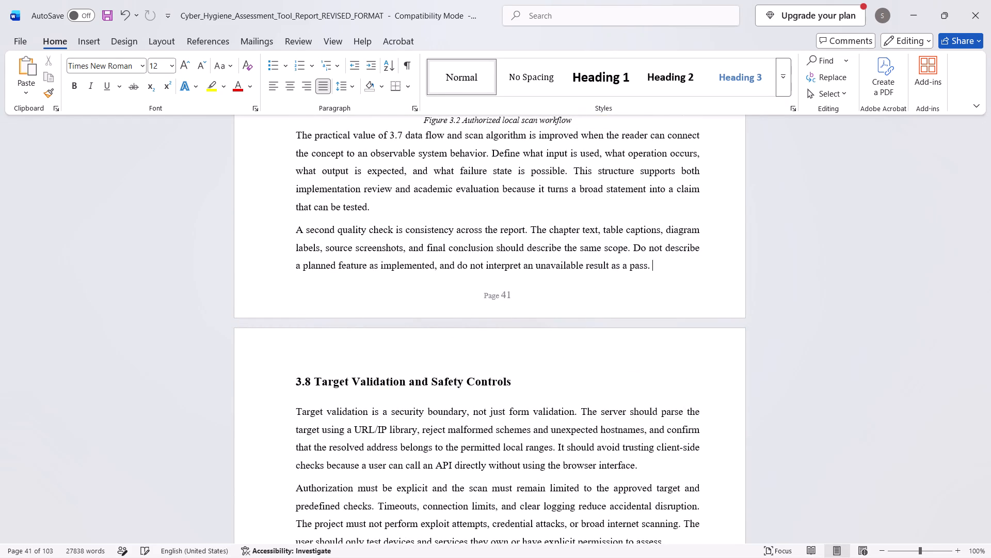
Delete the end of section 3.8, from "include exploit payloads or credential attacks" through the final consistency review.
scroll(681, 400, down, 4)
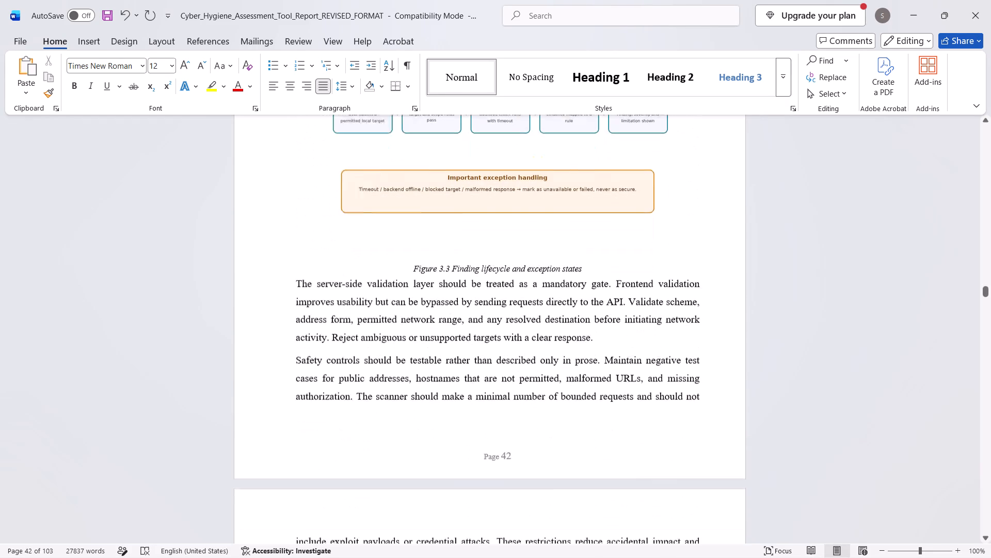
scroll(681, 400, down, 2)
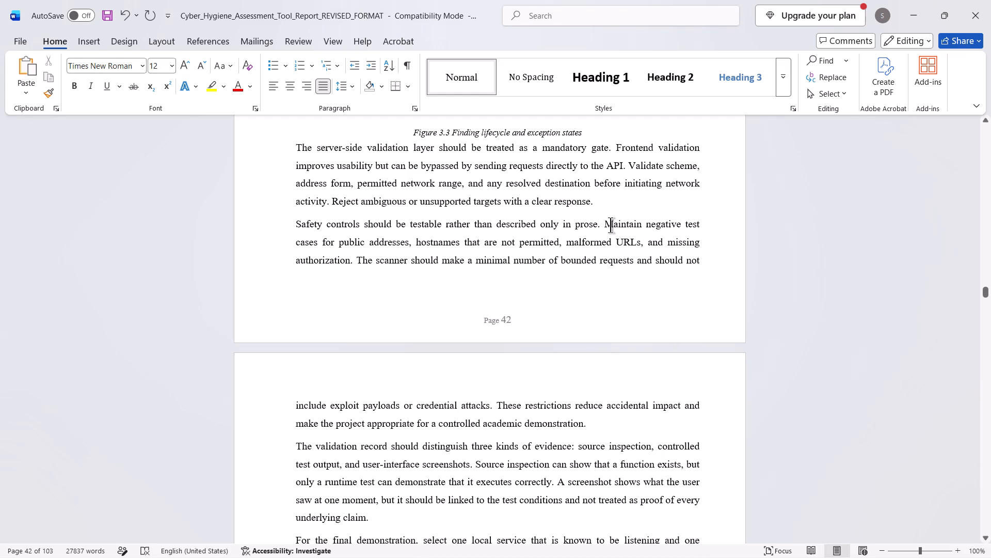
click(705, 260)
drag(294, 406, 507, 557)
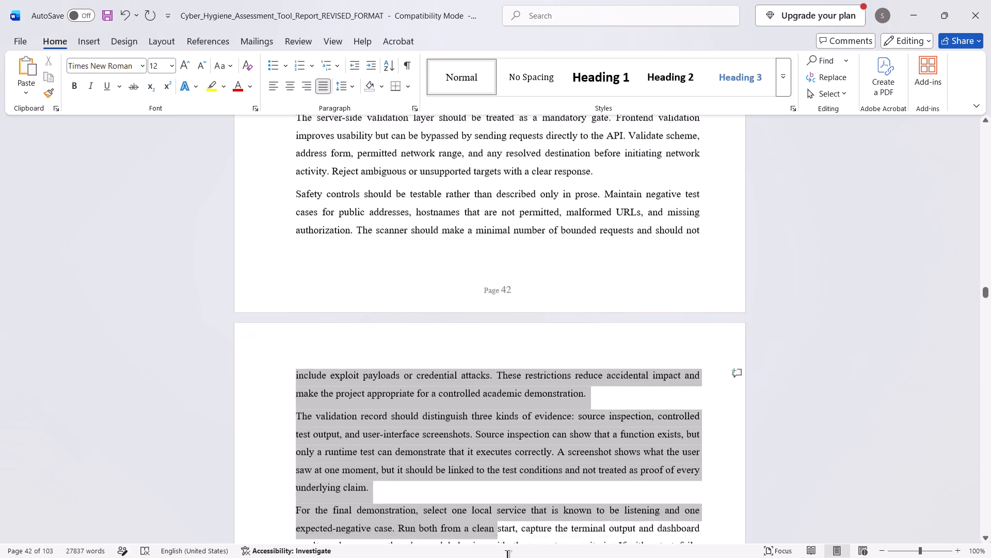
drag(507, 557, 515, 457)
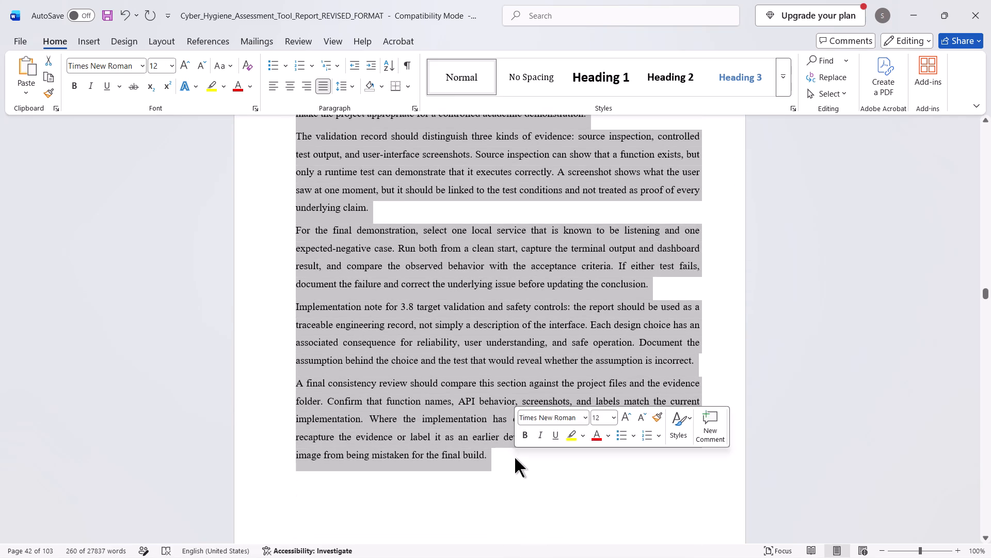
key(Delete)
Delete the leftover fragment "The scanner should make a minimal number of bounded requests and should not" from the end of section 3.8.
scroll(515, 457, up, 1)
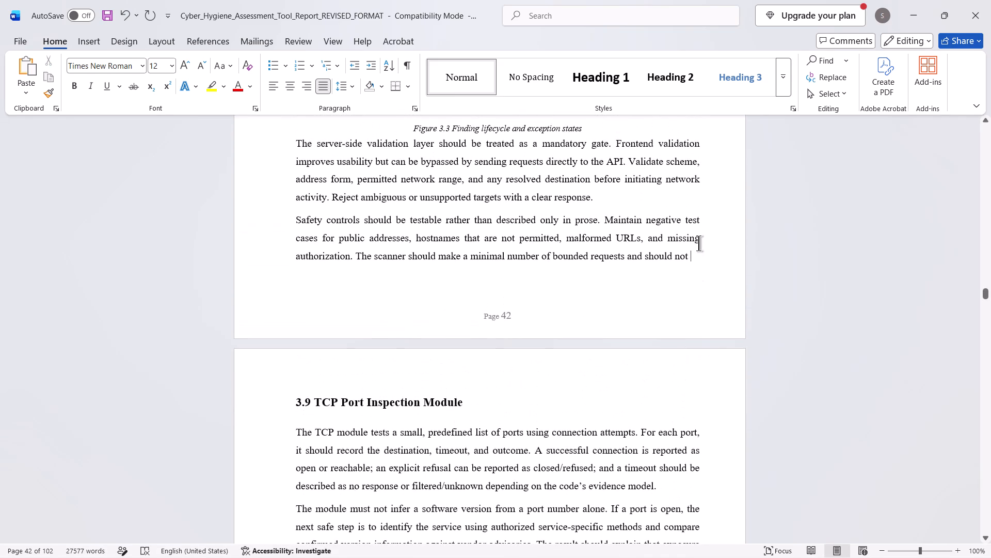
drag(693, 258, 357, 266)
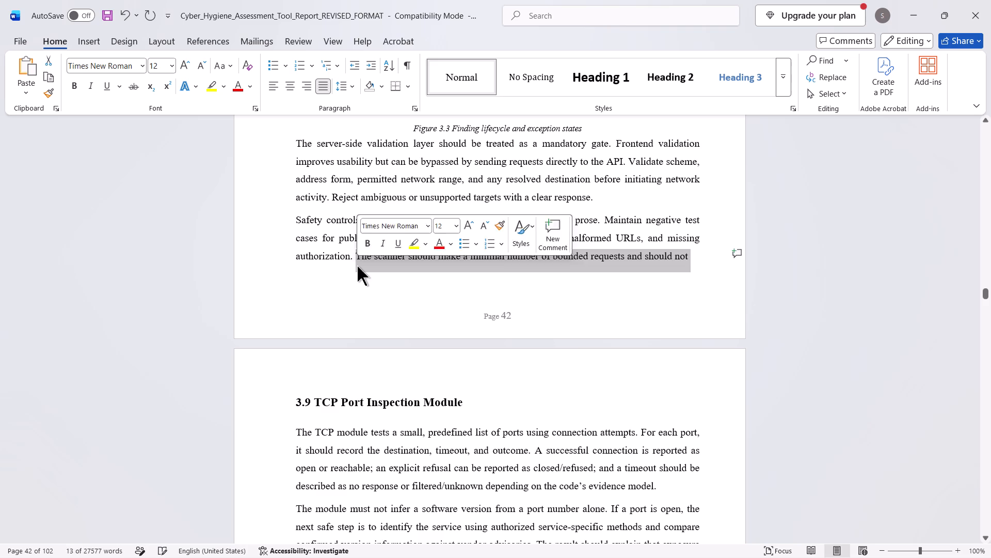
key(BackSpace)
Delete section 3.9's implementation note and final consistency review, along with the leftover period and the blank page before section 3.10.
scroll(357, 266, down, 3)
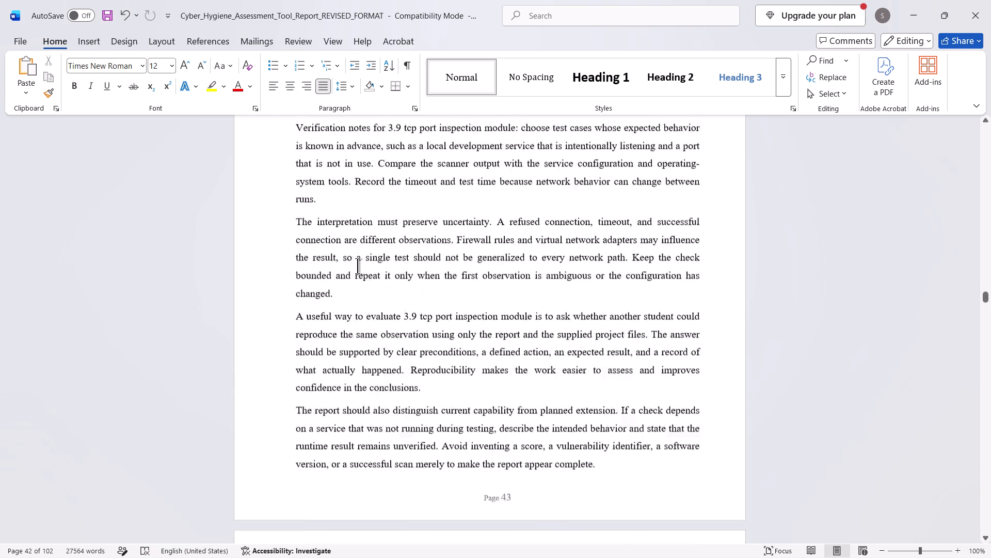
scroll(357, 266, down, 1)
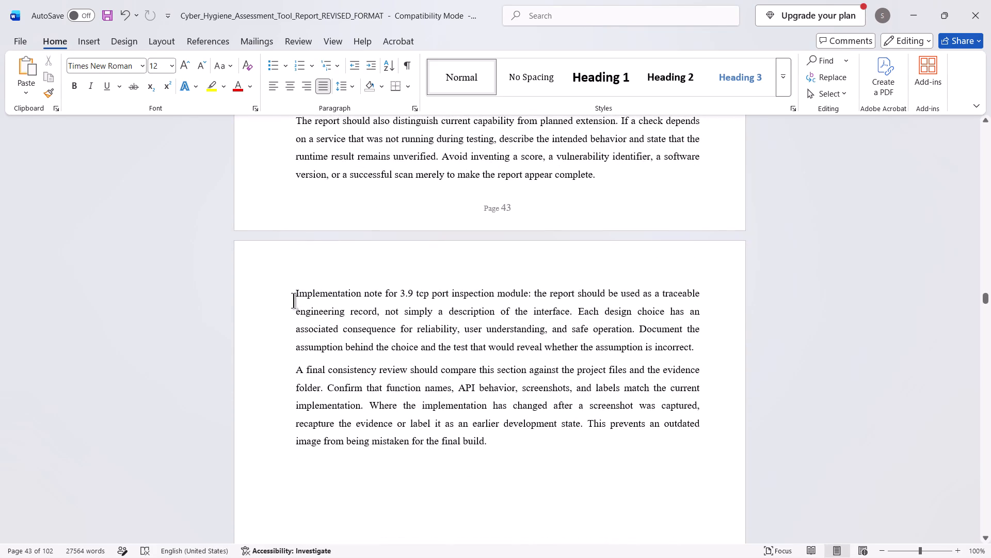
drag(293, 300, 483, 446)
key(BackSpace)
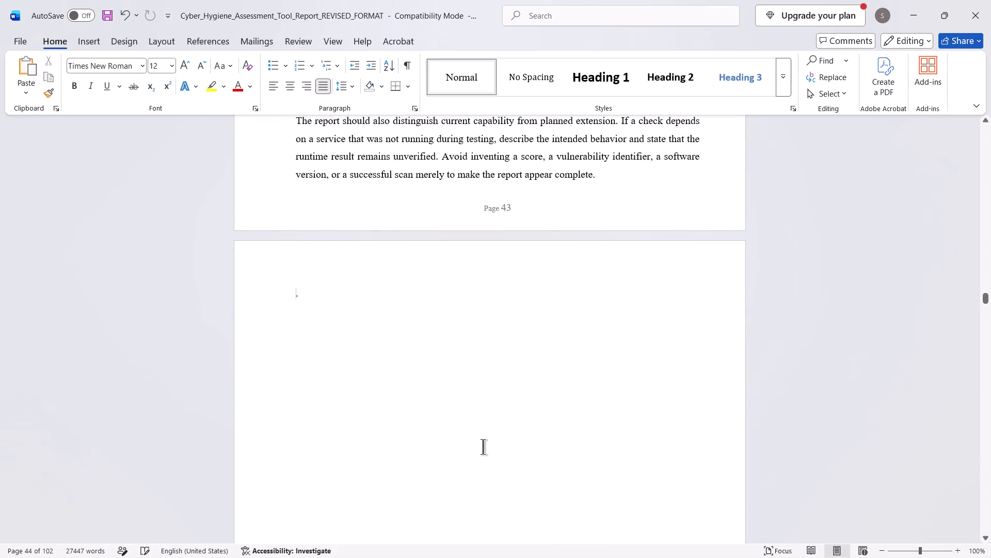
key(BackSpace)
key(BackSpace)
click(458, 492)
key(BackSpace)
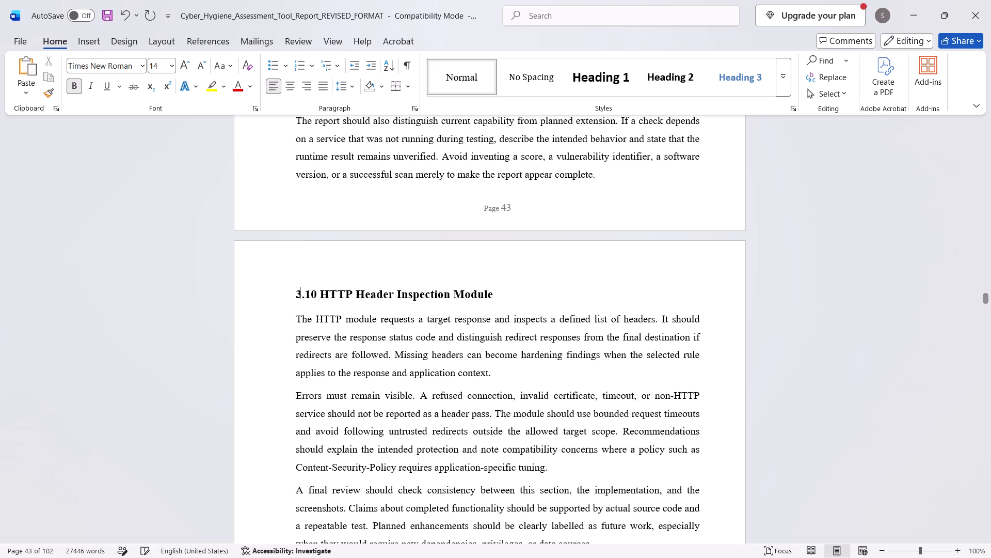
Delete section 3.10's implementation note and final consistency review, along with the blank page before section 3.11.
scroll(458, 492, down, 2)
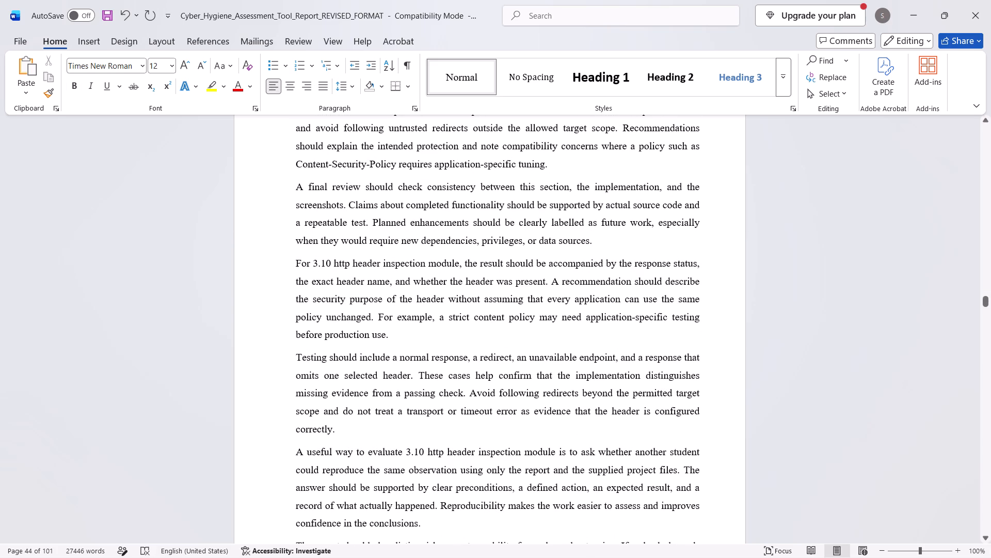
scroll(458, 492, down, 4)
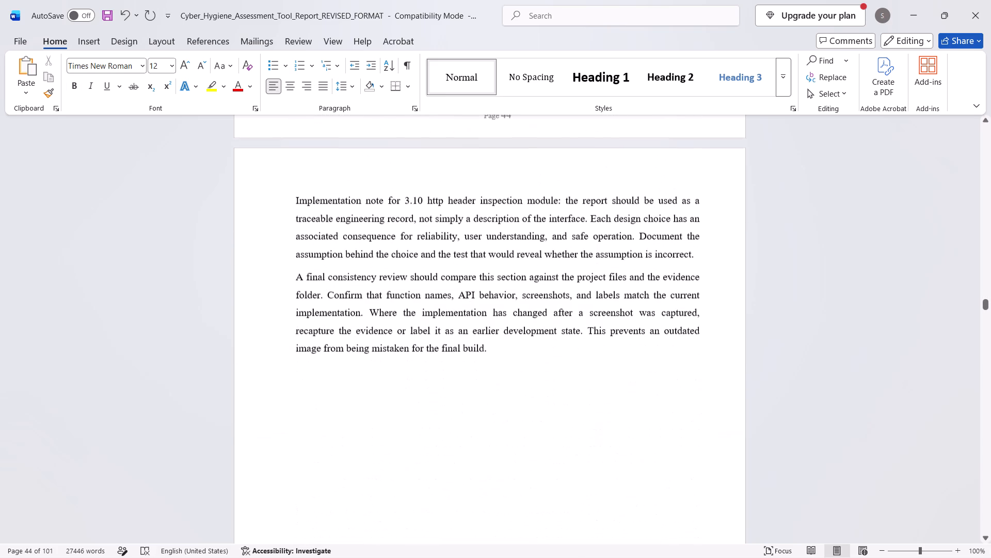
drag(292, 190, 492, 349)
key(Delete)
key(Delete)
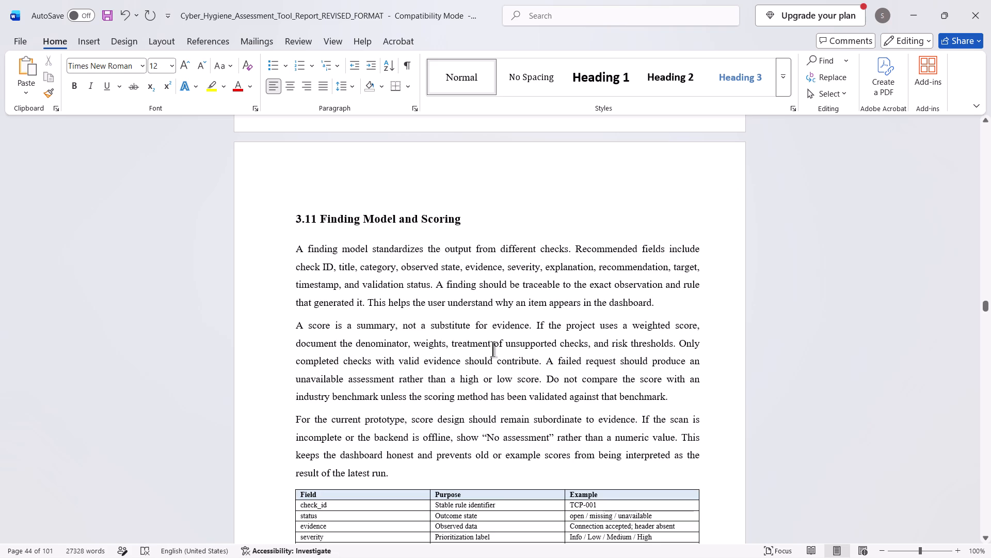
key(BackSpace)
Delete section 3.11's last three paragraphs, from "The system should preserve a link" through the final consistency review.
scroll(506, 421, down, 3)
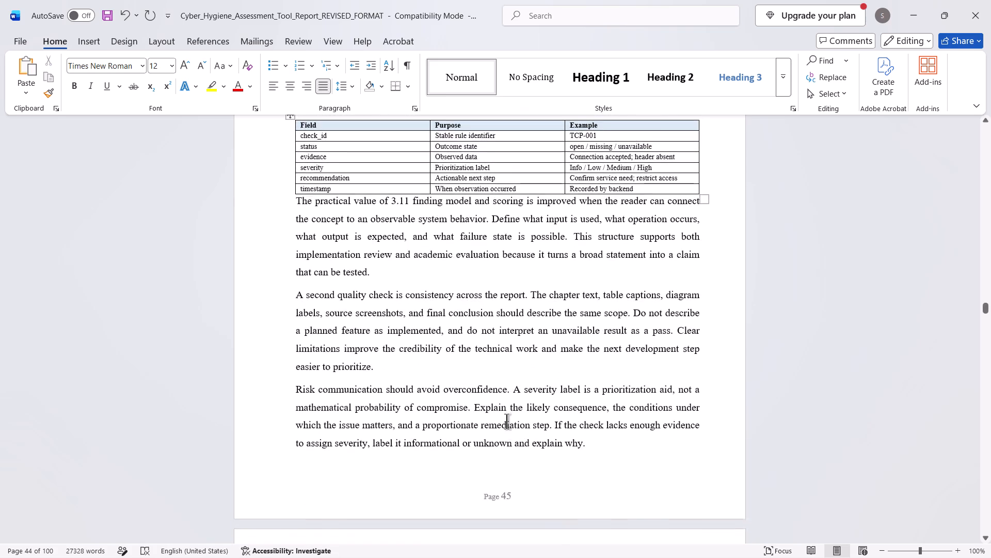
scroll(506, 421, down, 1)
drag(292, 400, 430, 544)
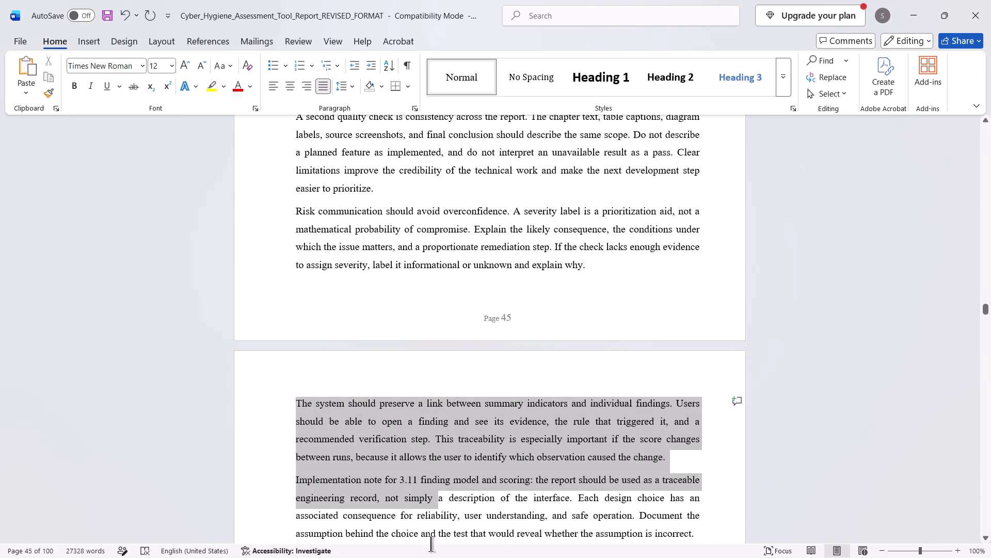
drag(430, 544, 503, 373)
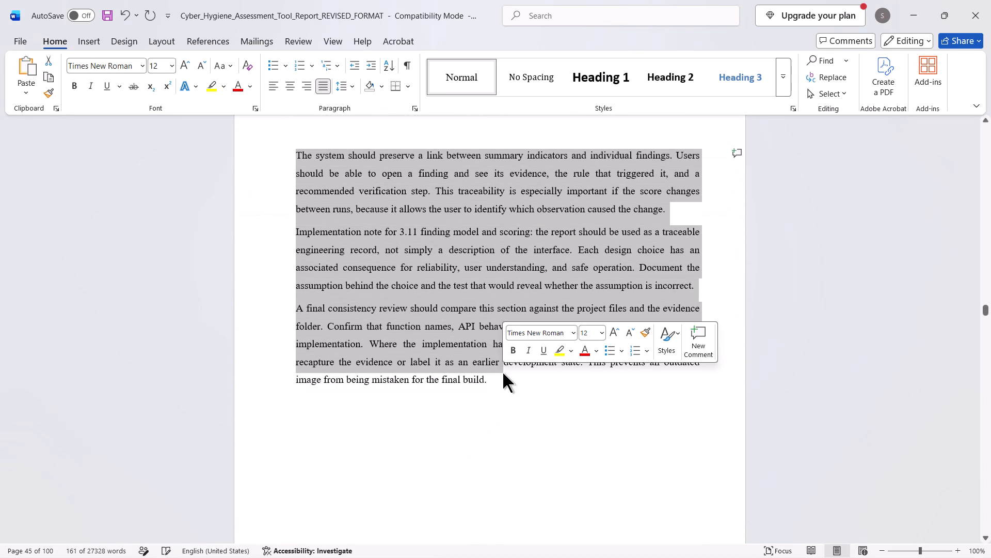
drag(493, 385, 289, 168)
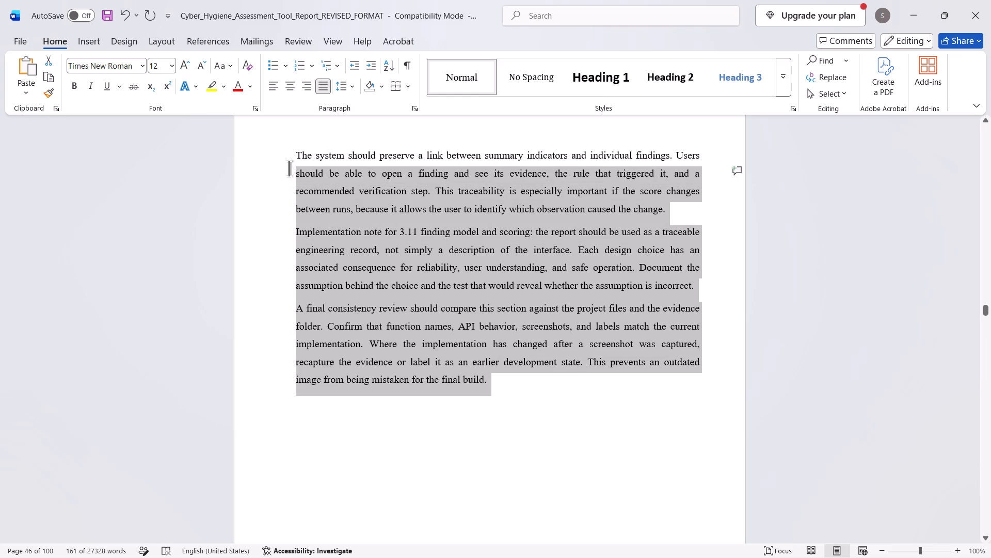
drag(289, 168, 289, 165)
key(BackSpace)
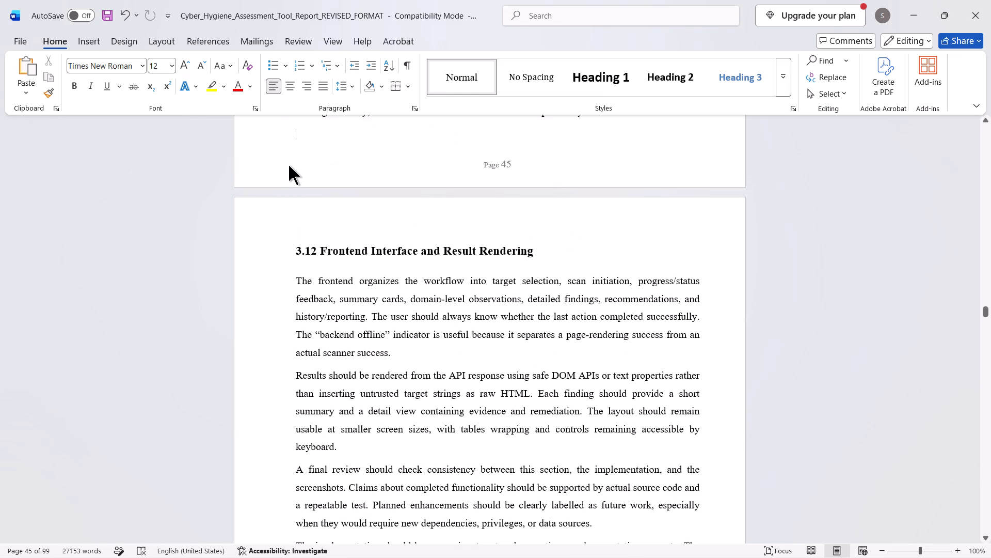
Delete section 3.12's implementation note and final consistency review, along with the blank page before section 3.13.
scroll(409, 285, down, 3)
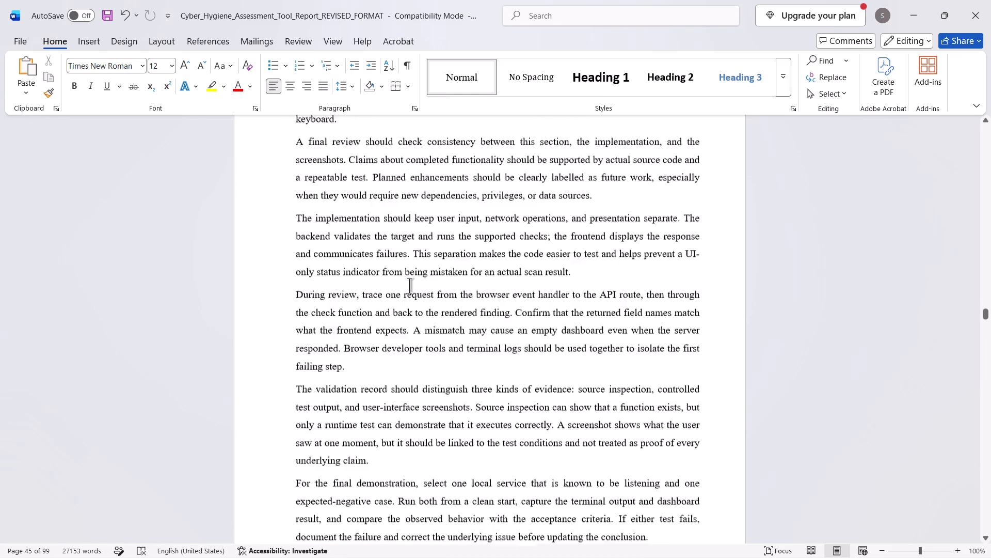
scroll(409, 285, down, 2)
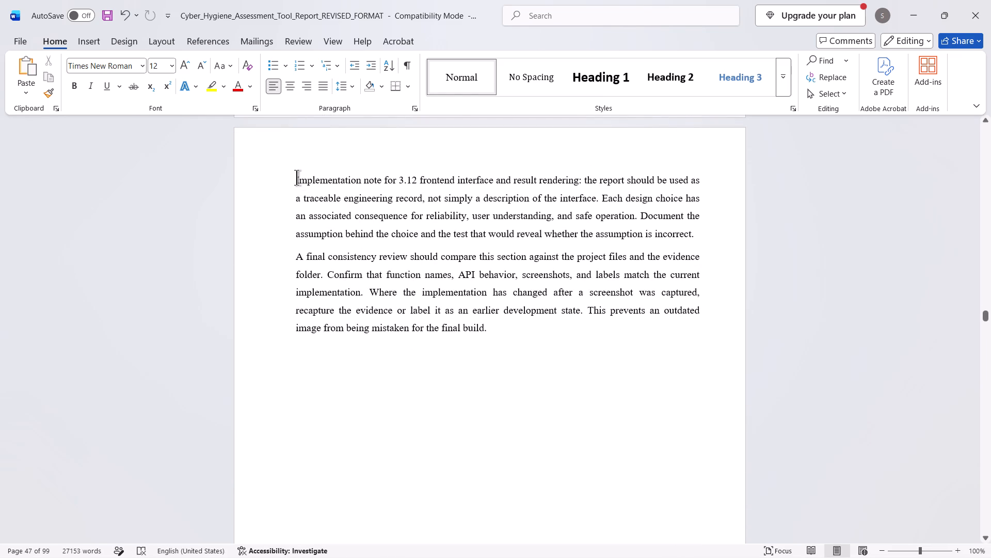
drag(297, 178, 525, 326)
key(BackSpace)
key(BackSpace)
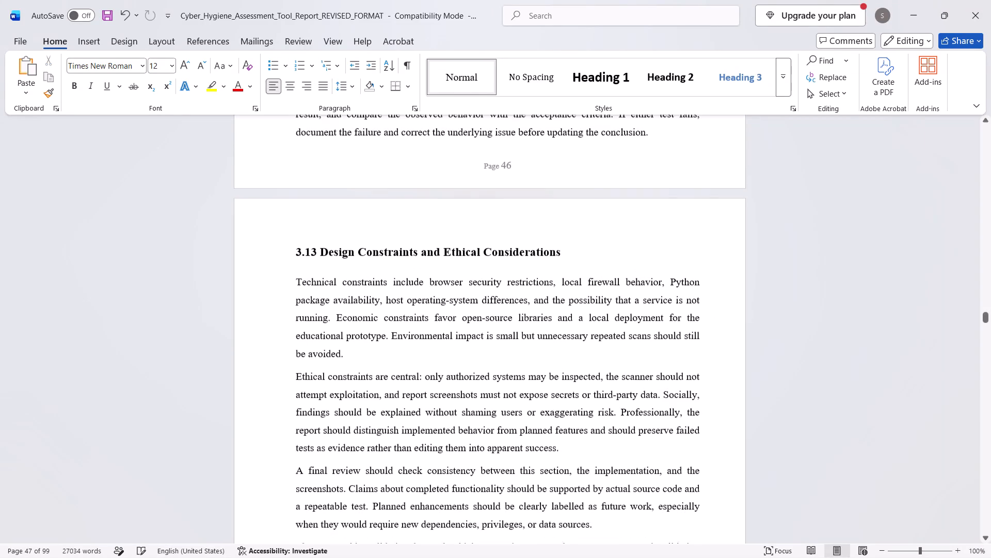
Delete section 3.13's implementation note and final consistency review, along with the blank space left before section 3.14.
scroll(499, 402, down, 7)
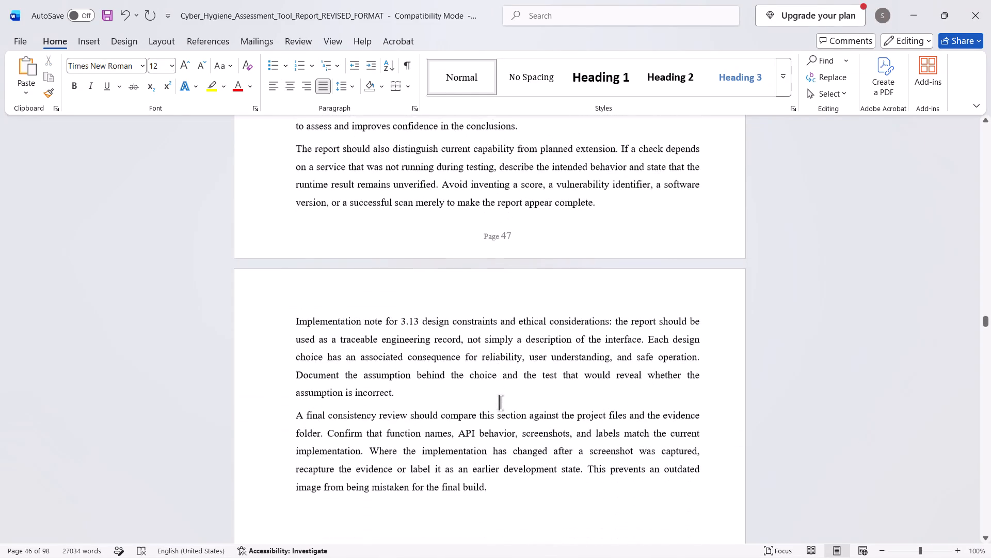
scroll(499, 402, down, 1)
drag(296, 296, 540, 459)
key(BackSpace)
key(BackSpace)
Delete the last two paragraphs of section 3.14, the implementation note and the final consistency review.
scroll(540, 459, down, 1)
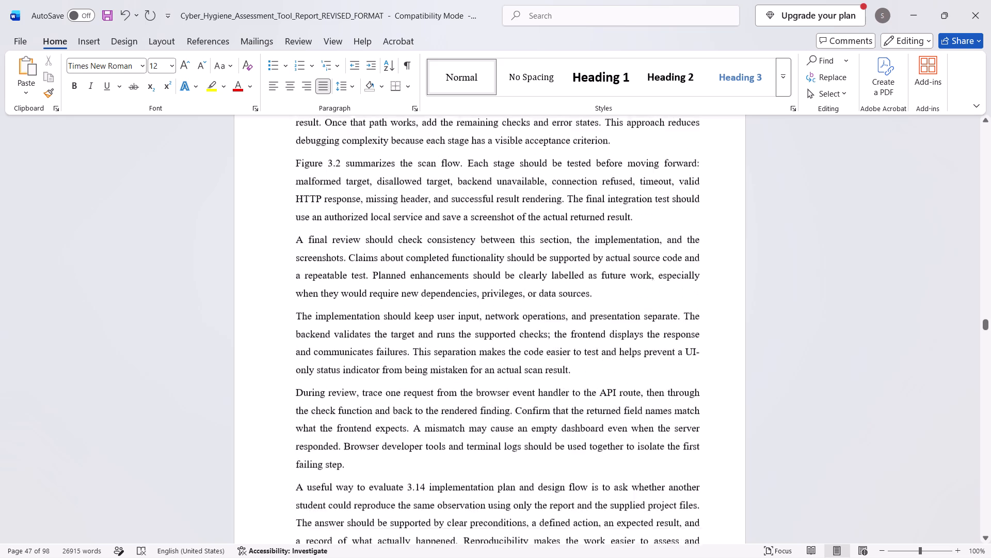
scroll(540, 459, down, 3)
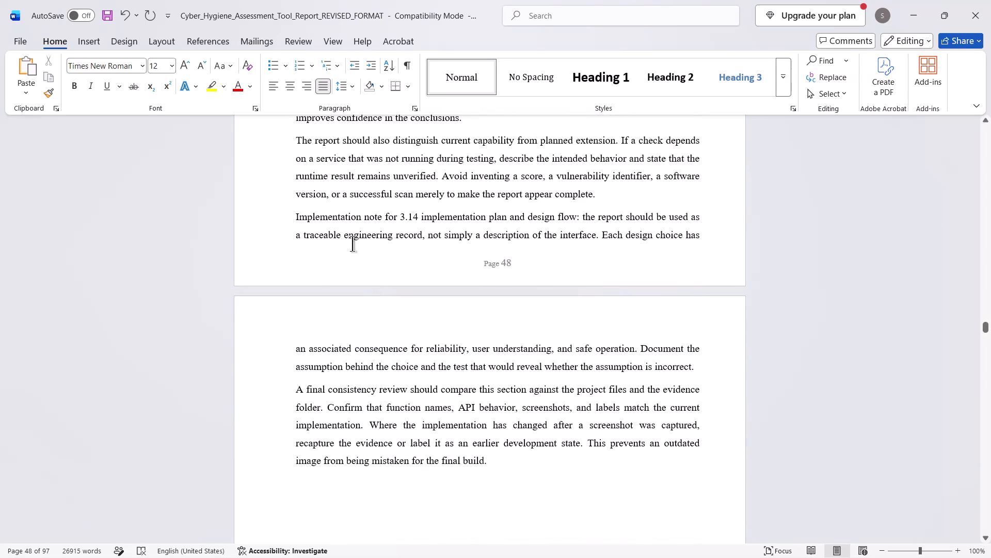
drag(293, 216, 503, 461)
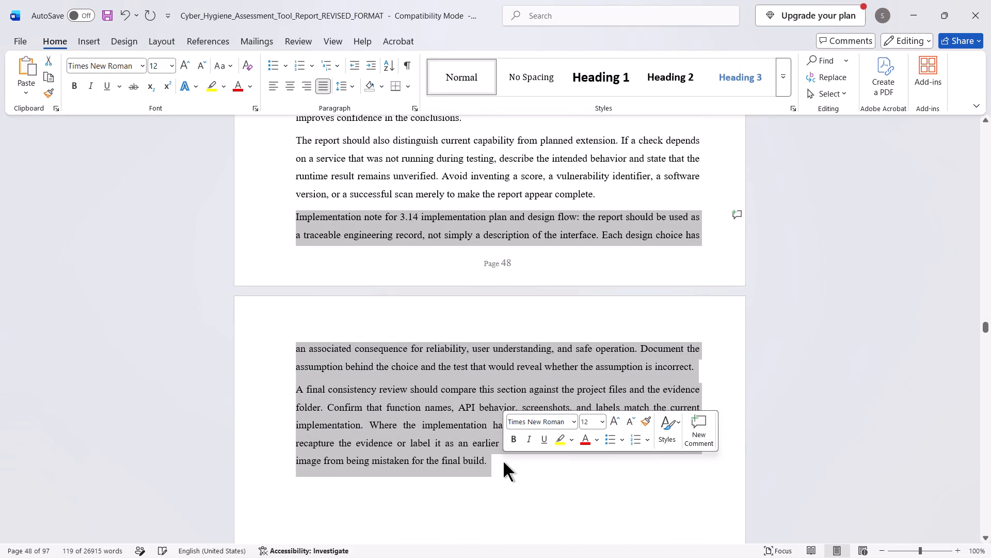
key(BackSpace)
Delete section 4.1's last three paragraphs, from "The report should also distinguish current capability" through the final consistency review.
scroll(503, 461, down, 4)
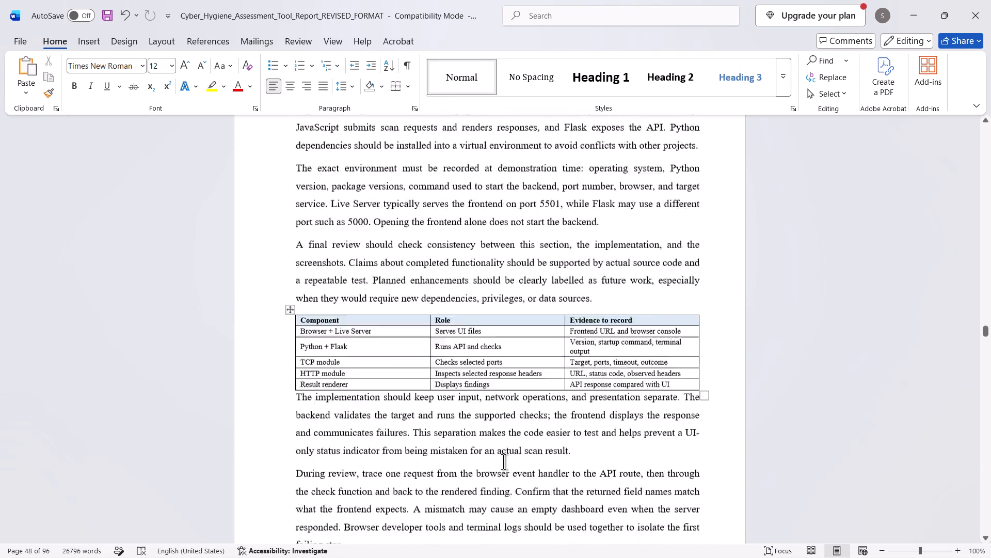
scroll(503, 461, down, 4)
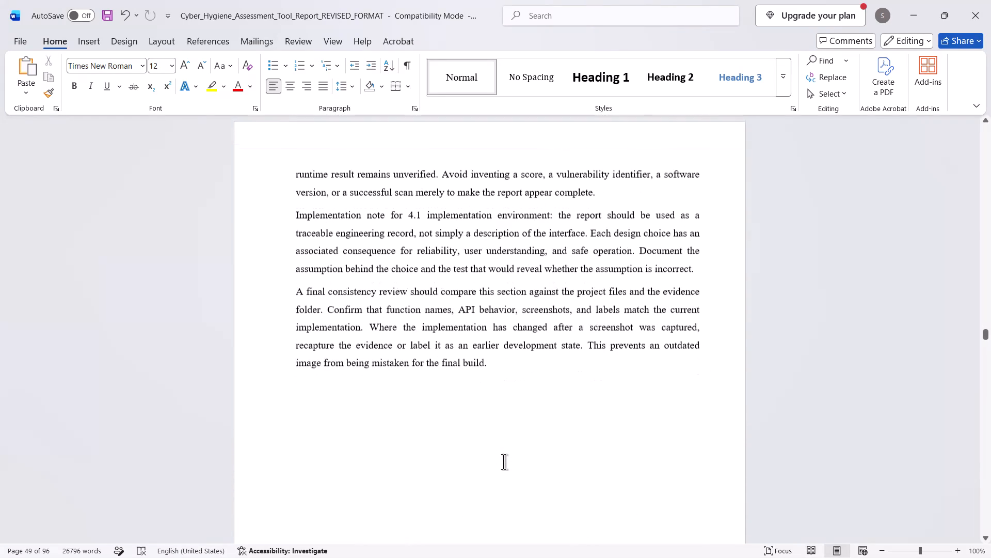
scroll(496, 366, up, 1)
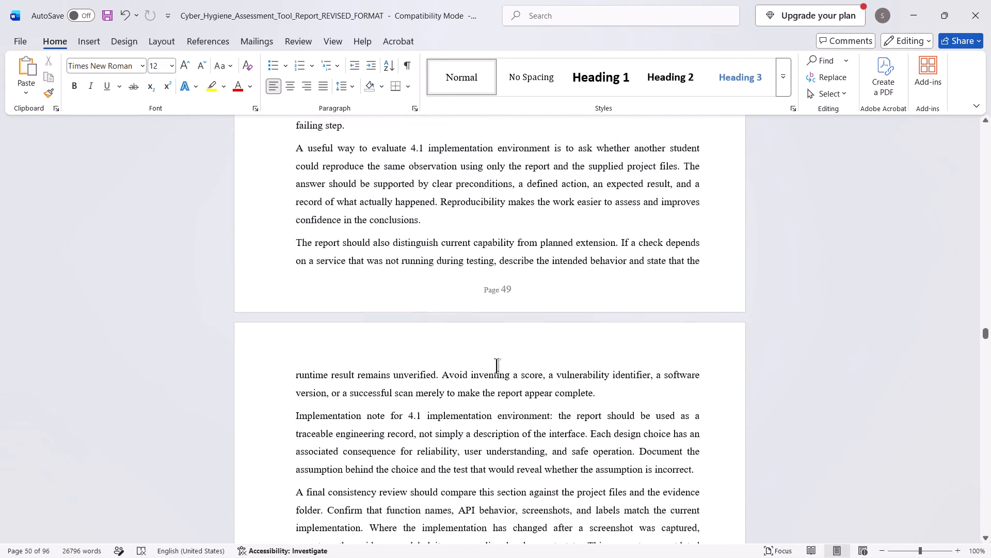
drag(295, 242, 467, 500)
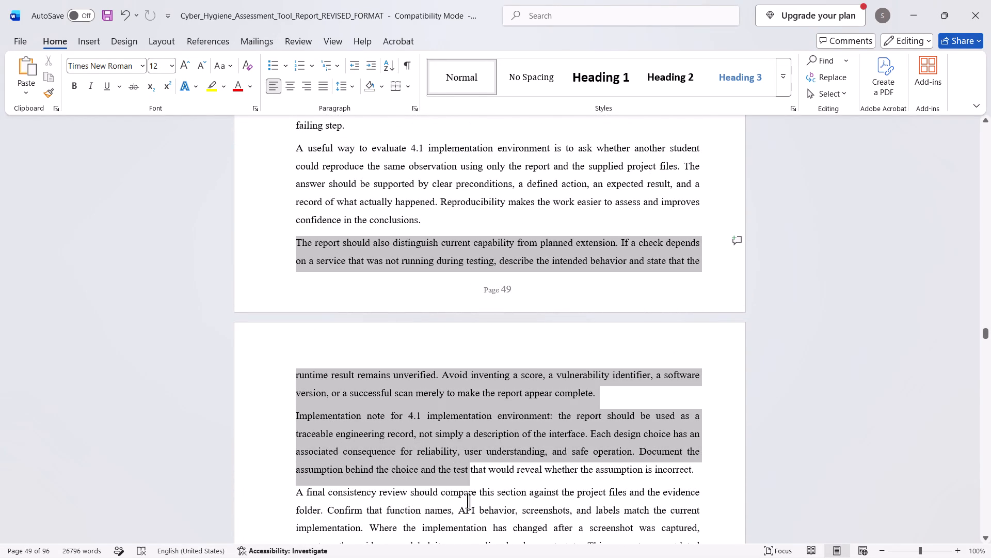
drag(467, 500, 490, 455)
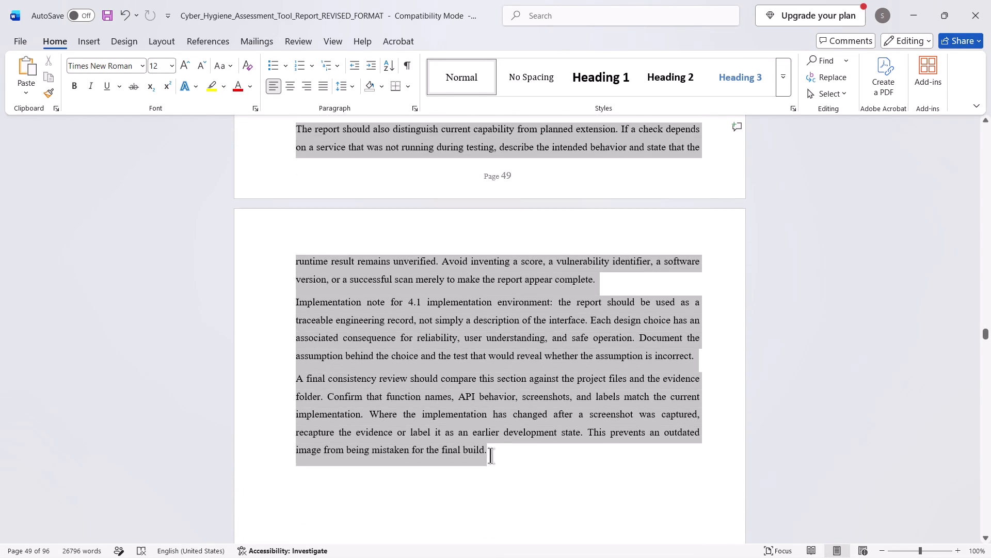
drag(490, 455, 494, 444)
key(BackSpace)
Look through sections 4.2 and 4.3, then examine the report's closing pages in Appendices F and G.
scroll(494, 444, up, 1)
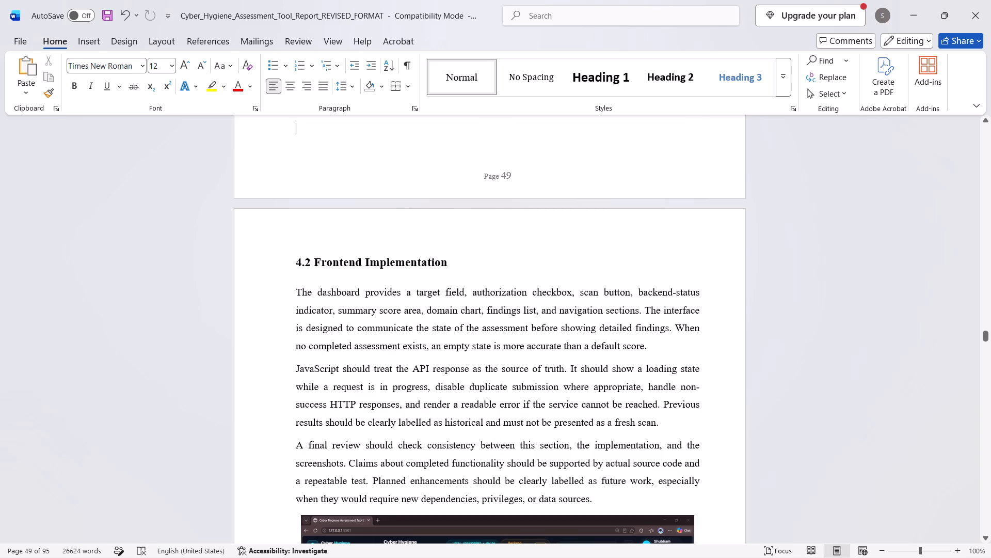
scroll(494, 444, up, 1)
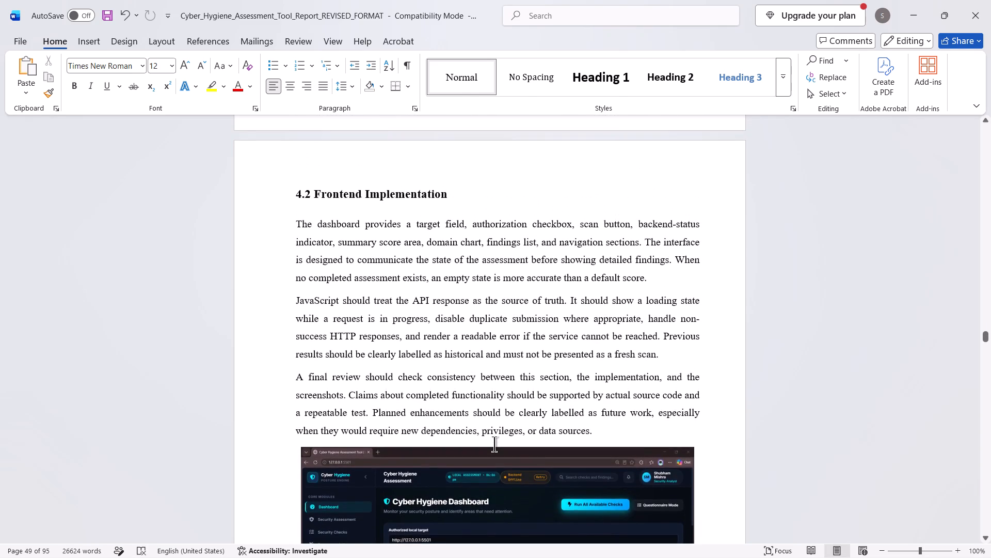
scroll(494, 444, down, 5)
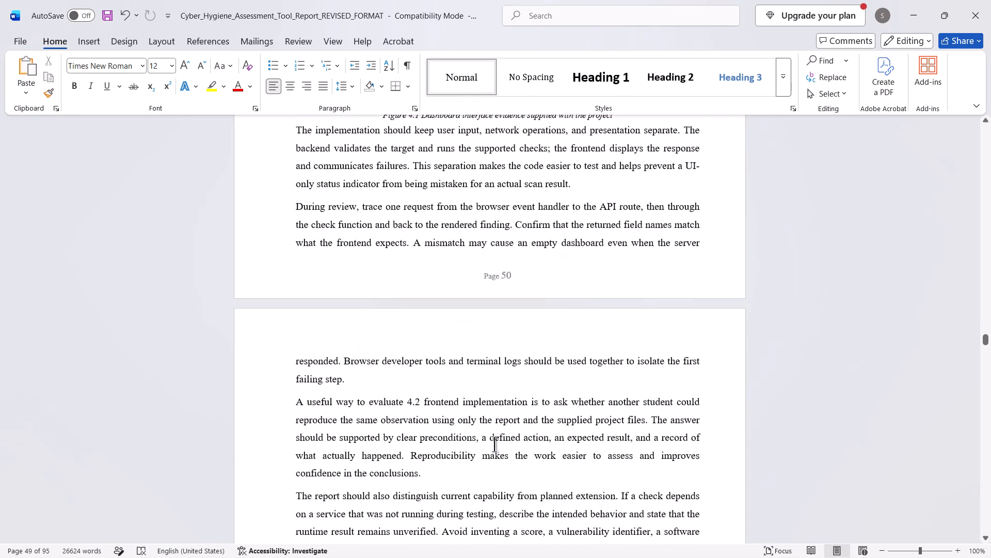
scroll(494, 444, down, 3)
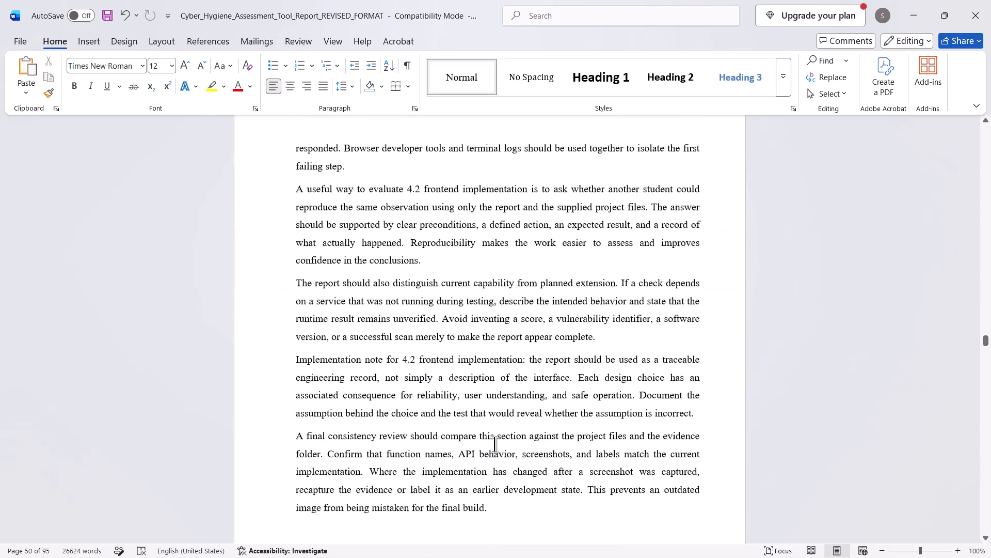
scroll(494, 444, down, 5)
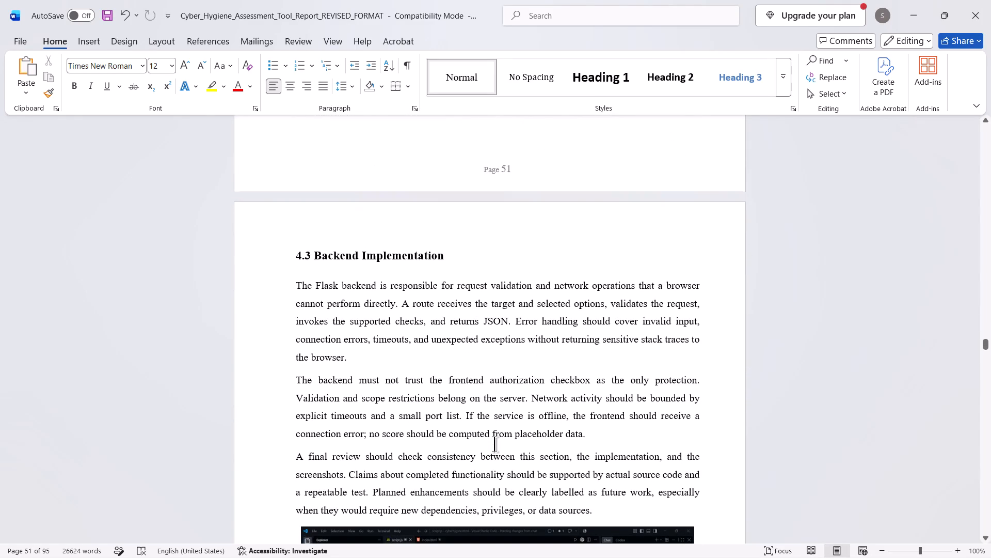
drag(983, 339, 990, 466)
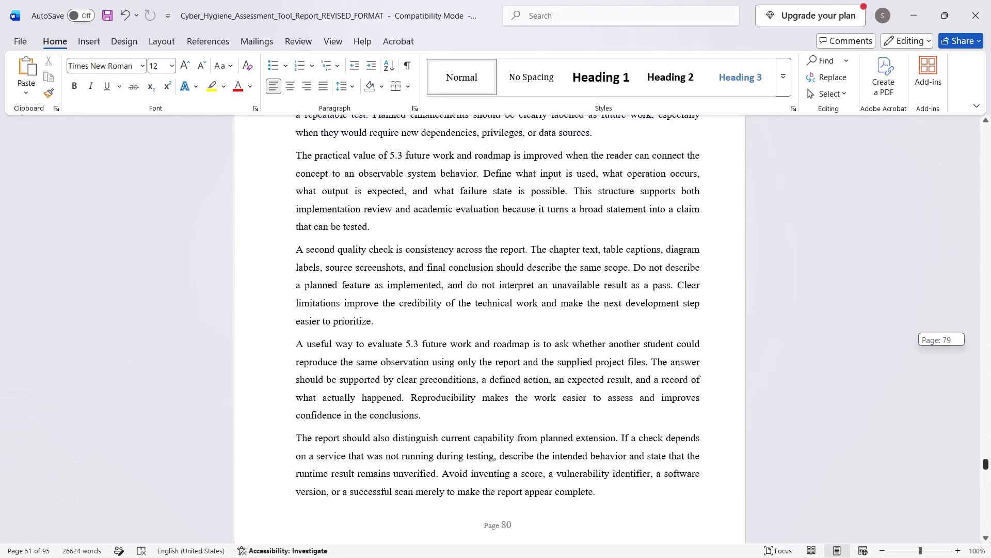
drag(990, 466, 990, 556)
scroll(650, 405, up, 2)
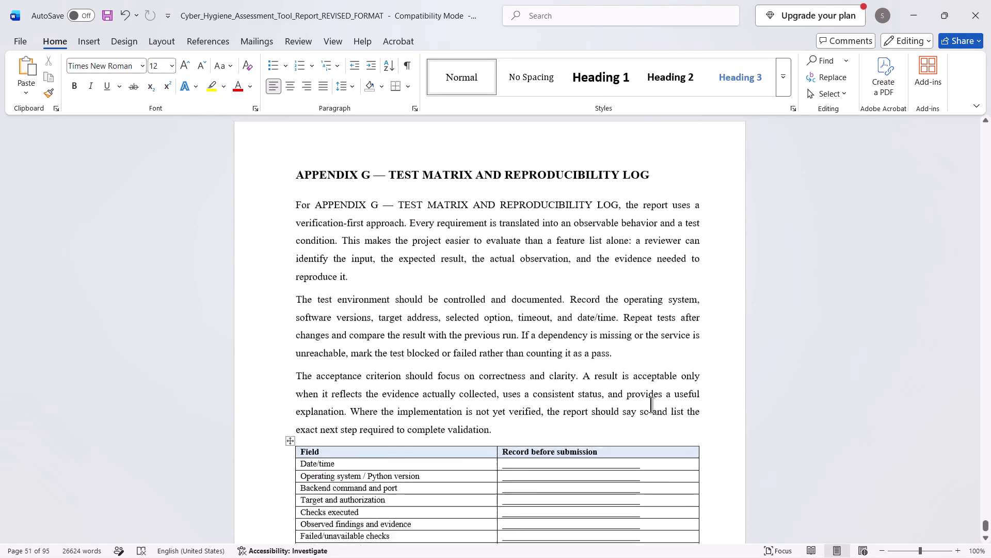
scroll(650, 405, up, 4)
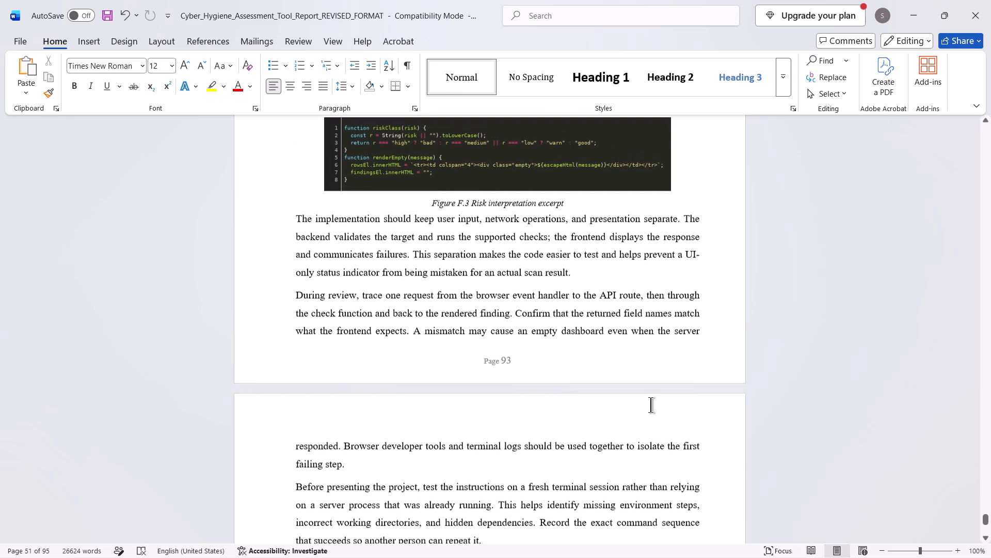
Review the report backwards from Appendix F through the earlier appendices and references to section 5.2.
scroll(650, 405, up, 1)
scroll(650, 405, down, 2)
scroll(650, 405, up, 6)
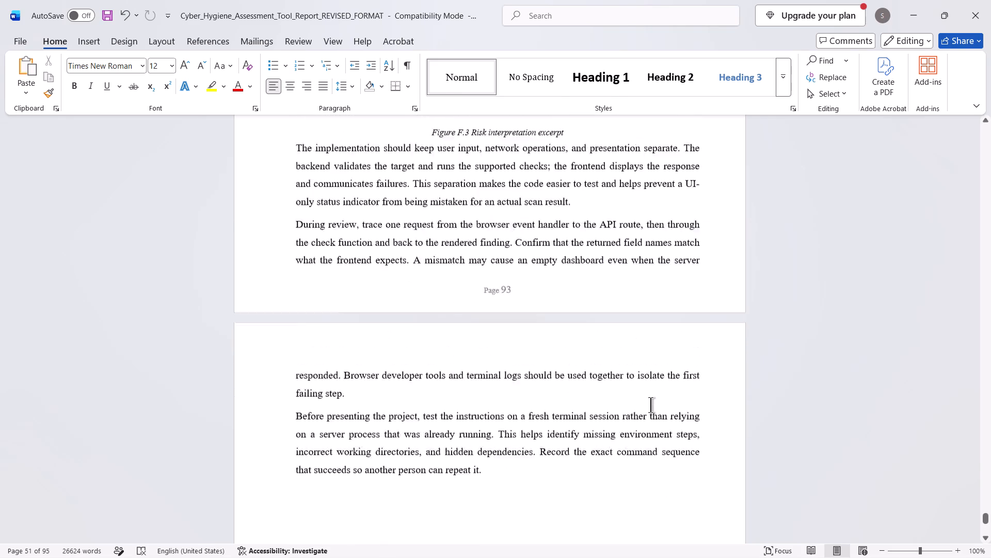
scroll(650, 405, up, 9)
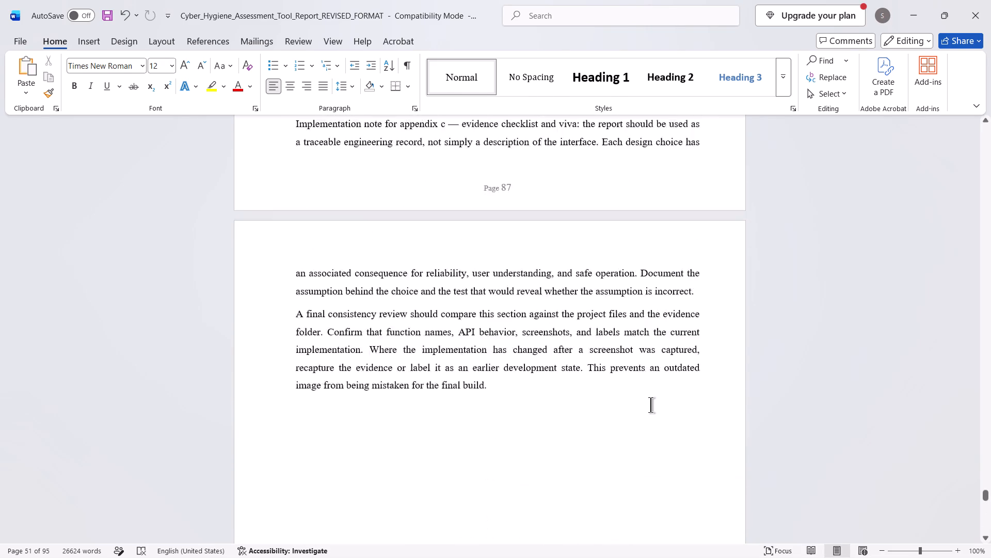
scroll(650, 405, up, 5)
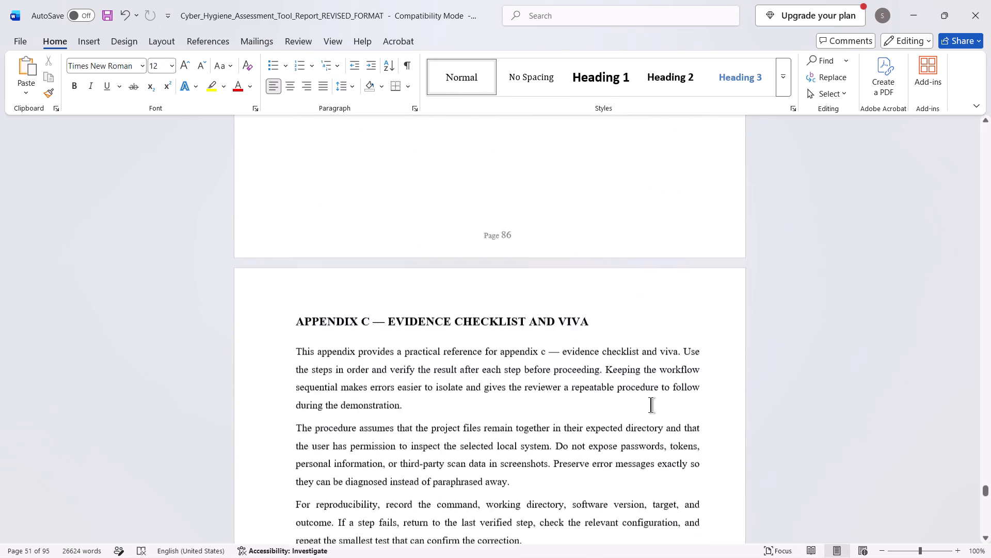
scroll(650, 405, up, 5)
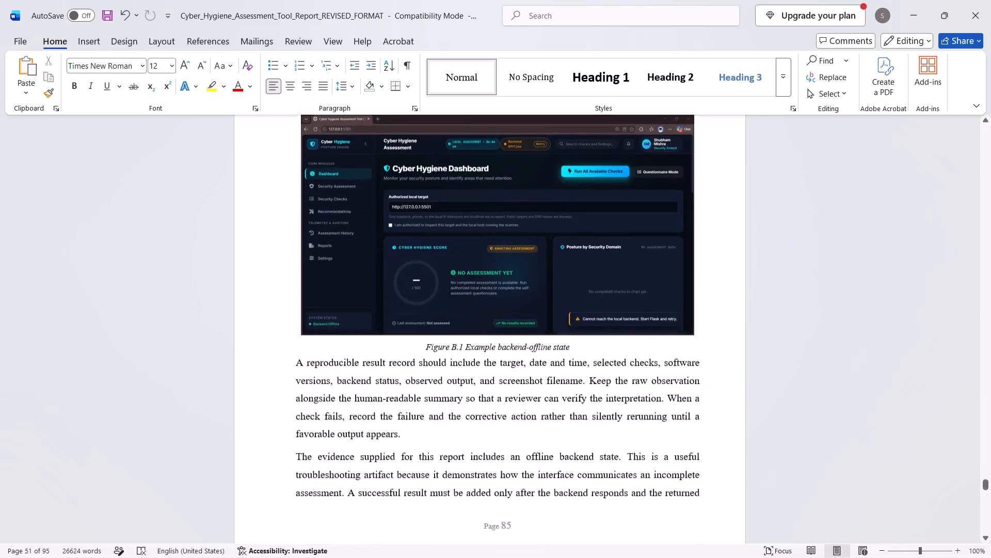
scroll(650, 405, up, 3)
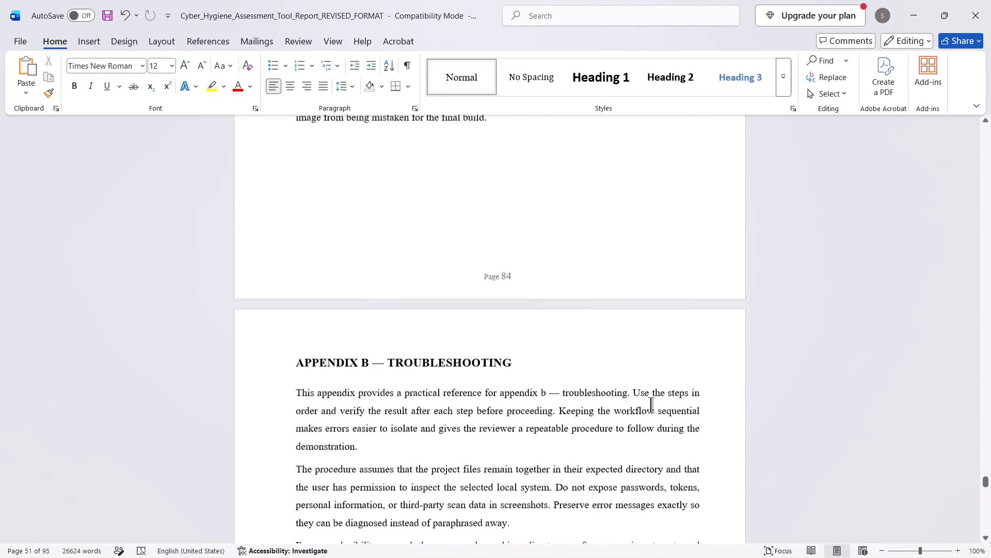
scroll(650, 405, up, 1)
scroll(650, 405, down, 5)
scroll(650, 405, up, 1)
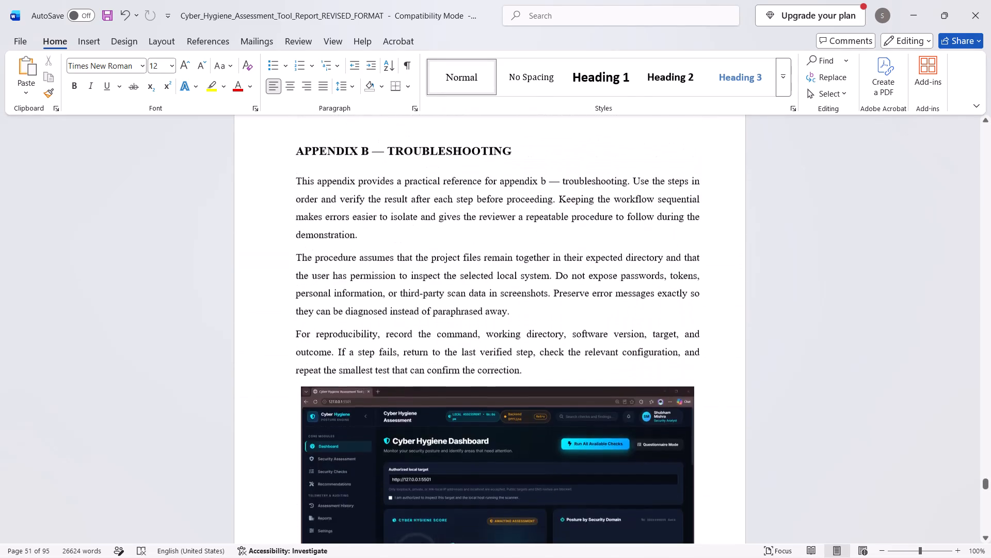
scroll(650, 405, down, 4)
scroll(650, 405, up, 8)
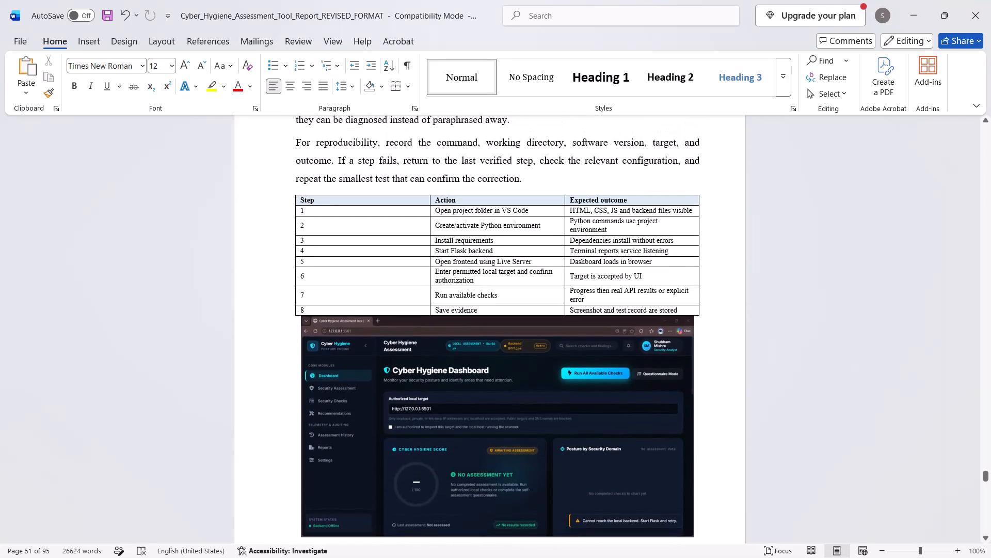
scroll(650, 405, up, 3)
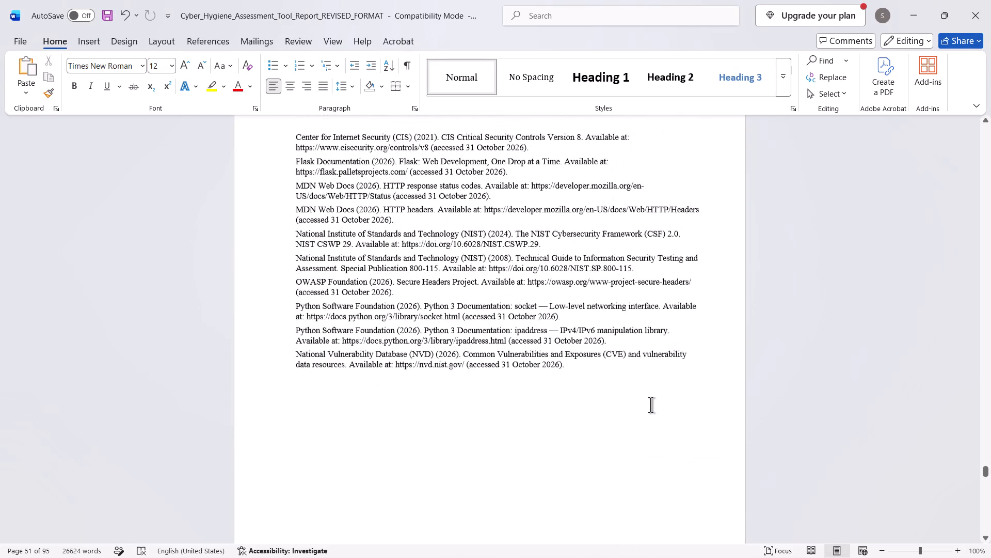
scroll(650, 405, up, 4)
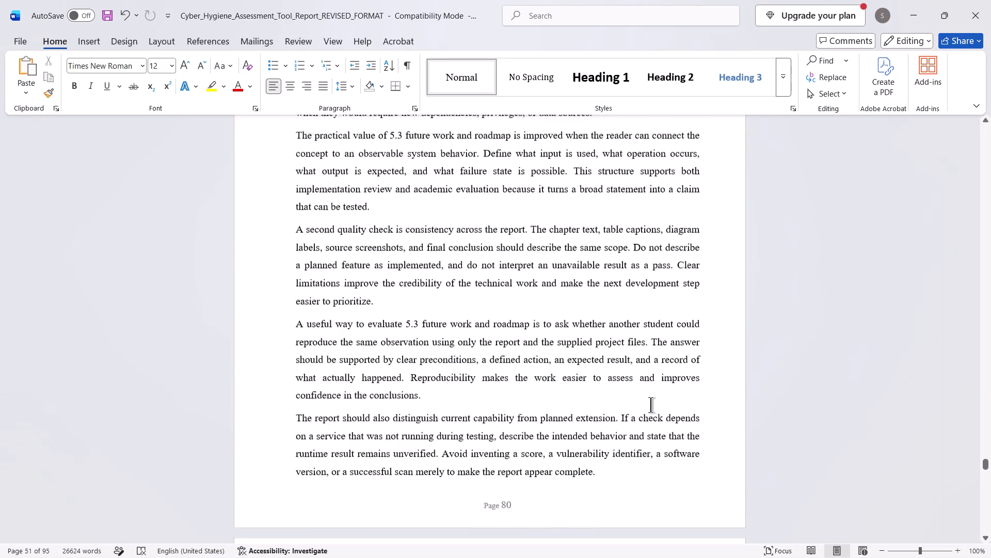
scroll(650, 405, up, 3)
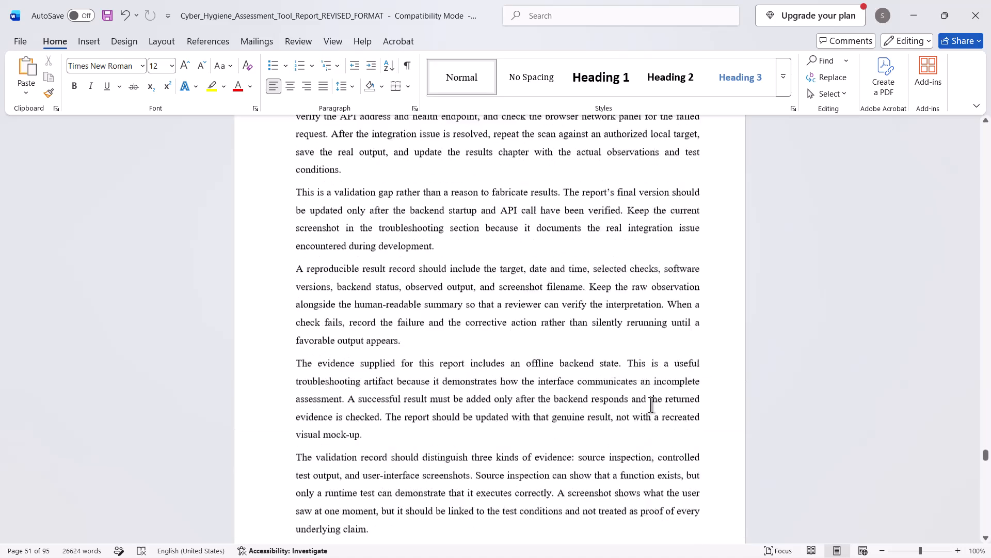
scroll(650, 405, up, 2)
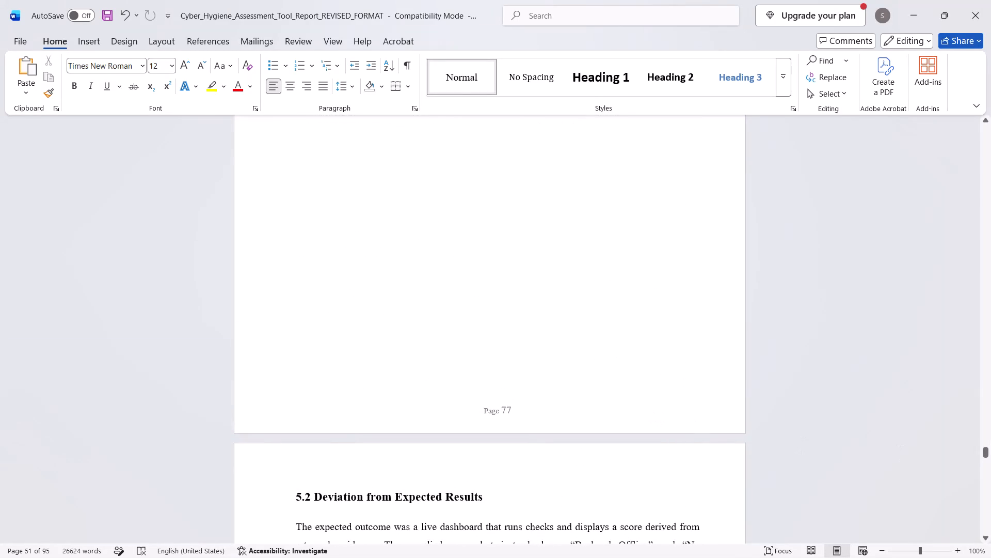
Look back through Chapter 4, from section 4.7 past 4.5 and 4.3, to section 3.2 on non-functional requirements.
drag(986, 452, 983, 378)
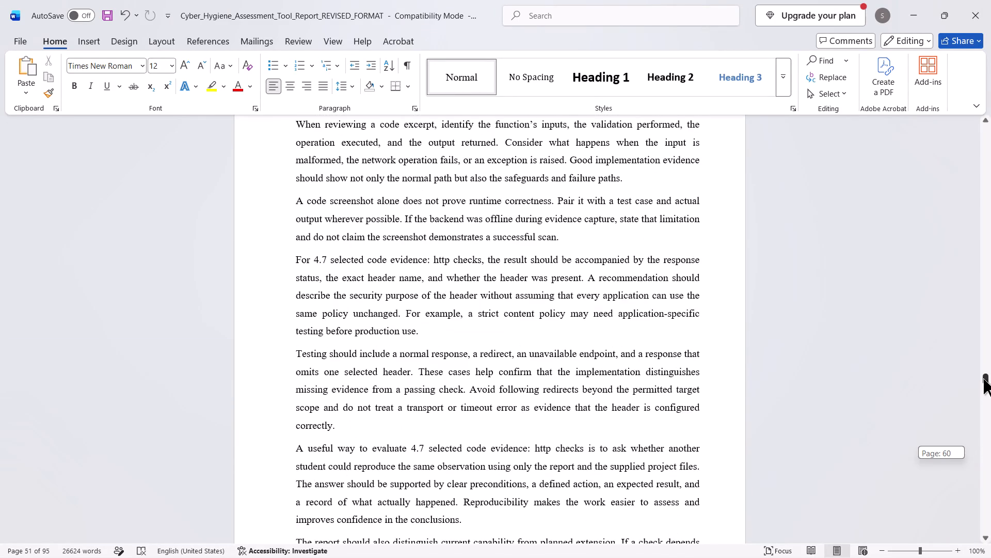
drag(983, 378, 983, 378)
scroll(605, 407, up, 10)
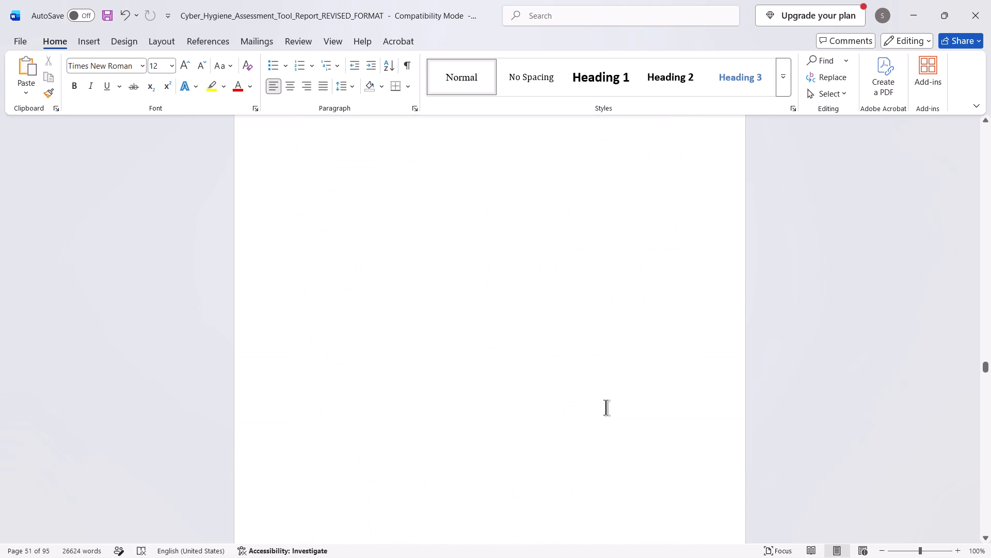
scroll(605, 407, up, 4)
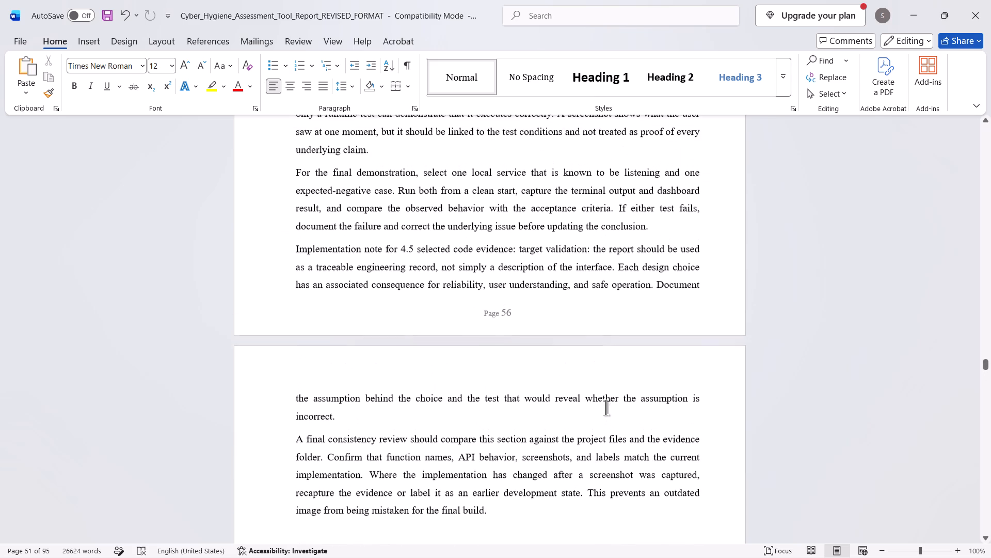
scroll(292, 255, up, 6)
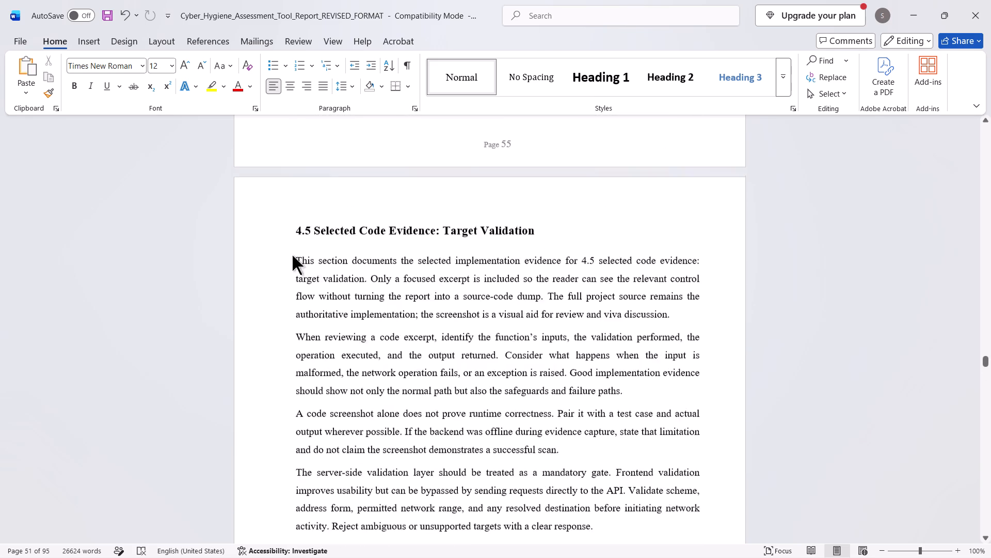
scroll(292, 255, up, 6)
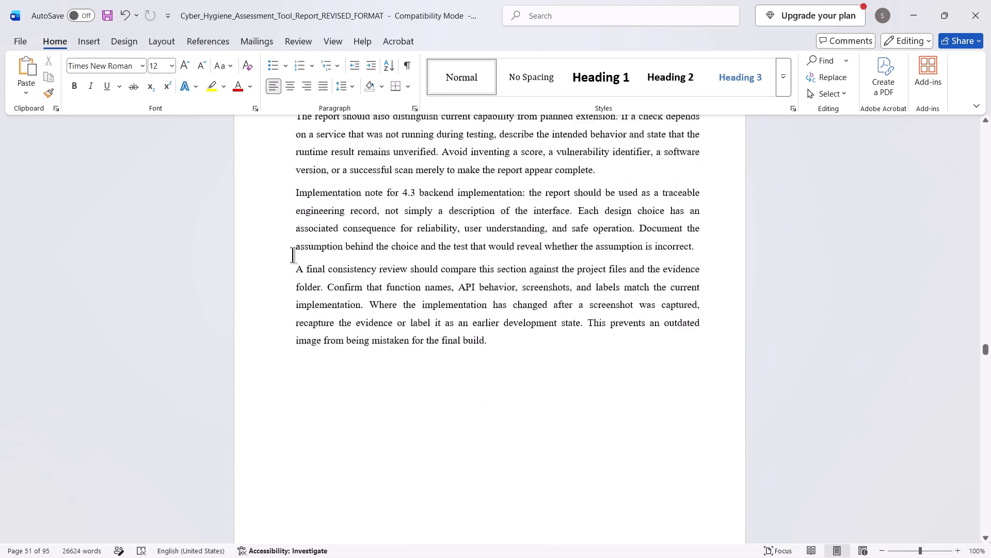
scroll(292, 255, up, 8)
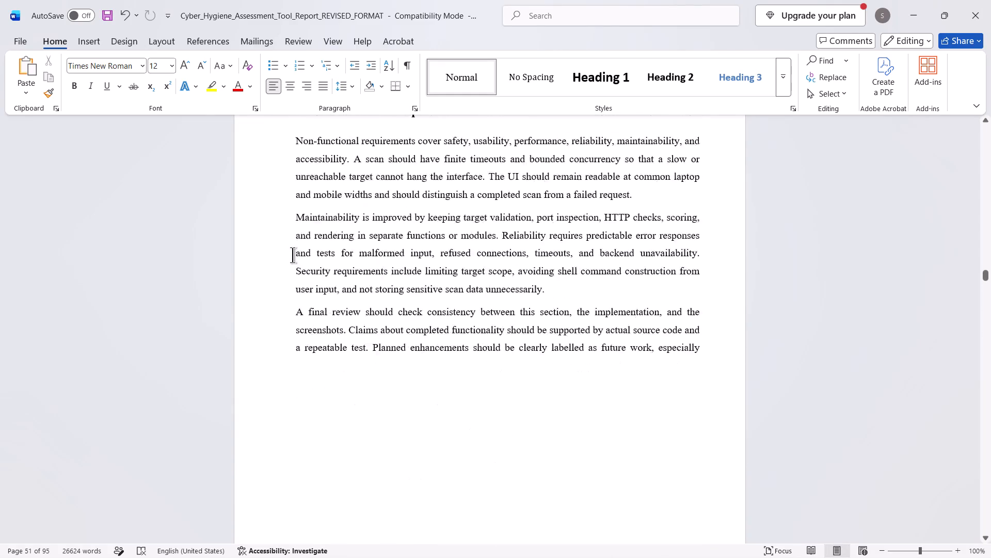
Check the trimmed sections from 3.2 through 4.1 for leftover text, page breaks and figure placement.
scroll(292, 255, up, 1)
scroll(292, 255, down, 8)
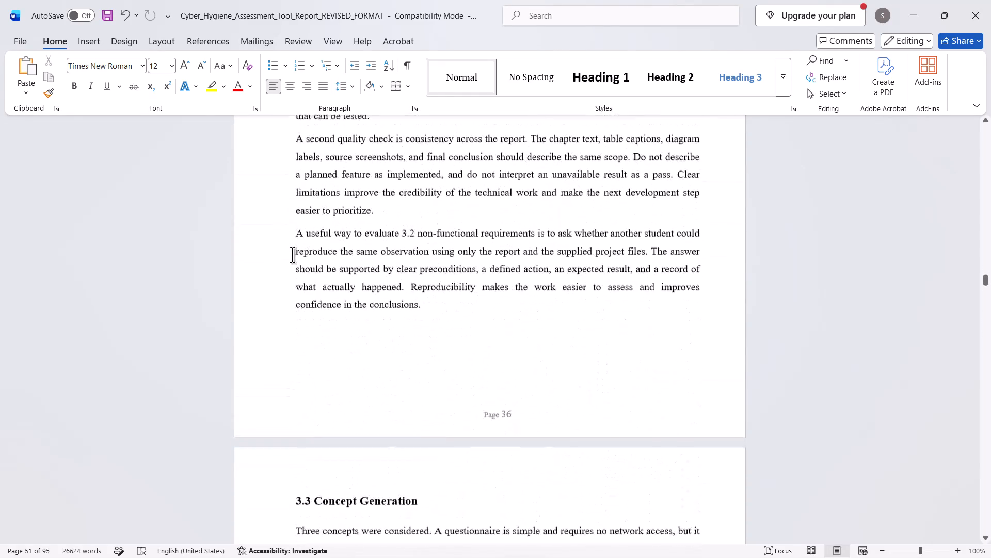
scroll(292, 255, up, 4)
scroll(292, 255, down, 2)
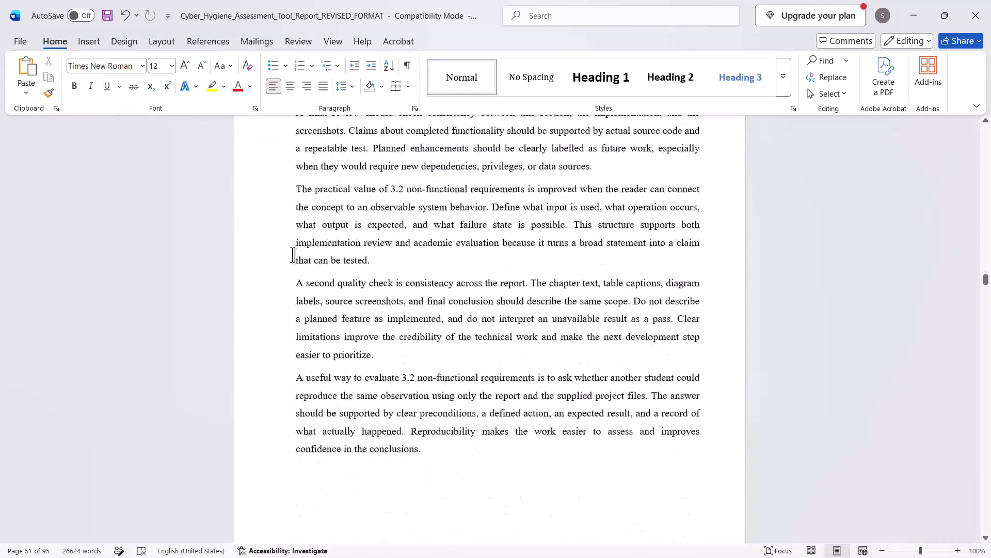
scroll(292, 255, down, 4)
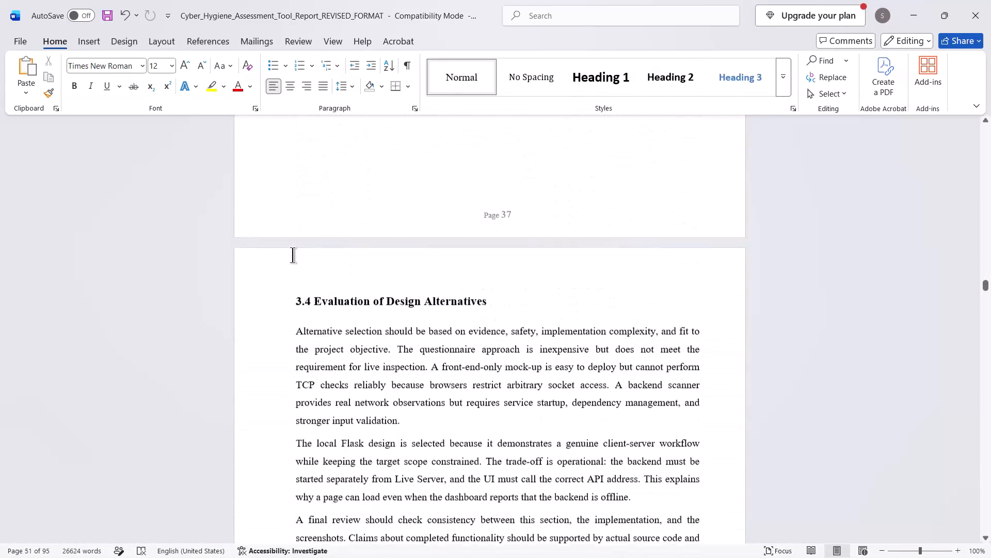
scroll(292, 255, down, 3)
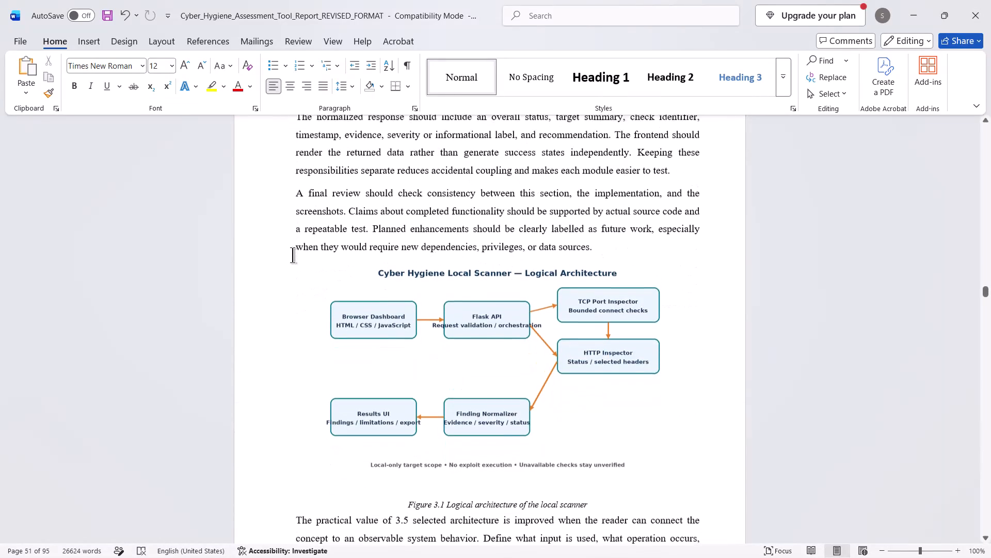
scroll(292, 255, down, 4)
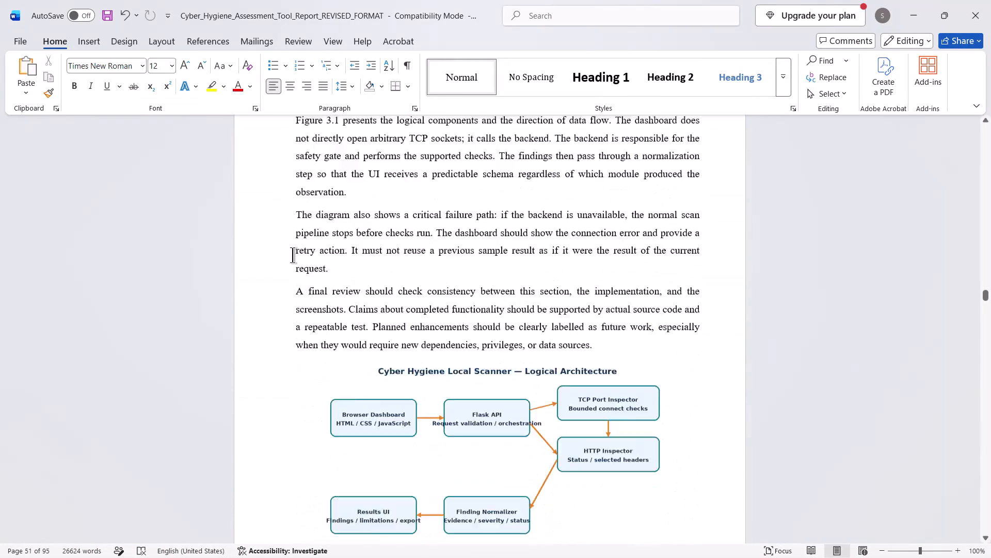
scroll(292, 255, down, 4)
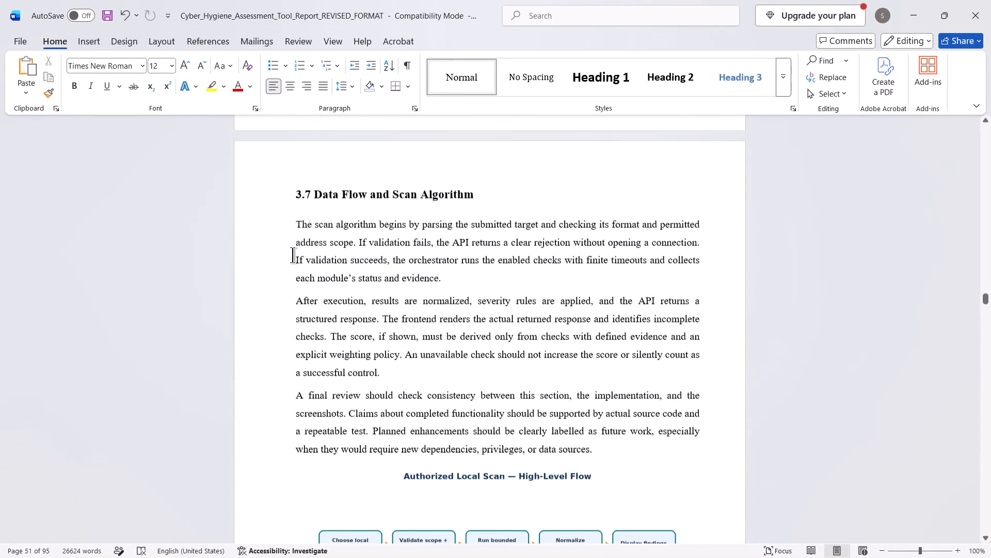
scroll(292, 255, down, 3)
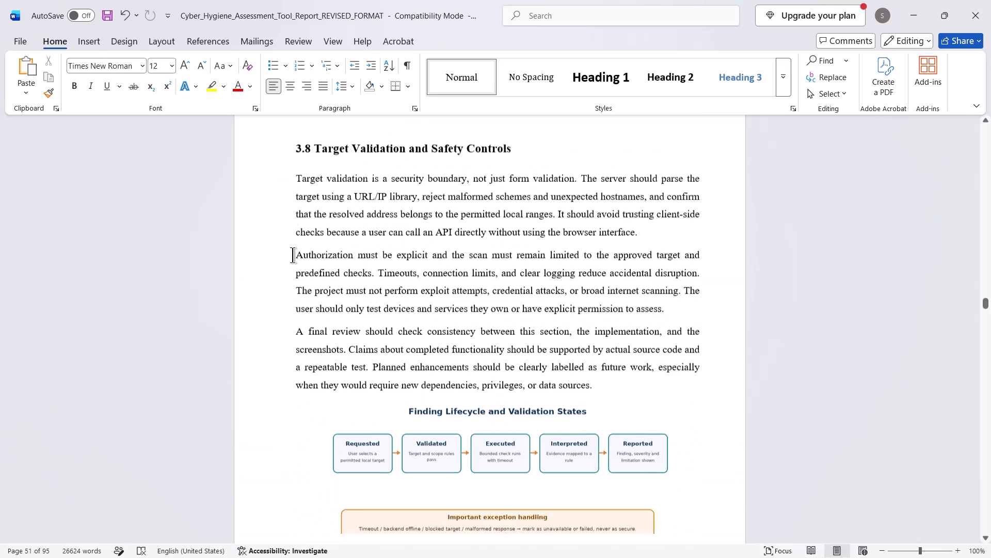
scroll(292, 255, down, 2)
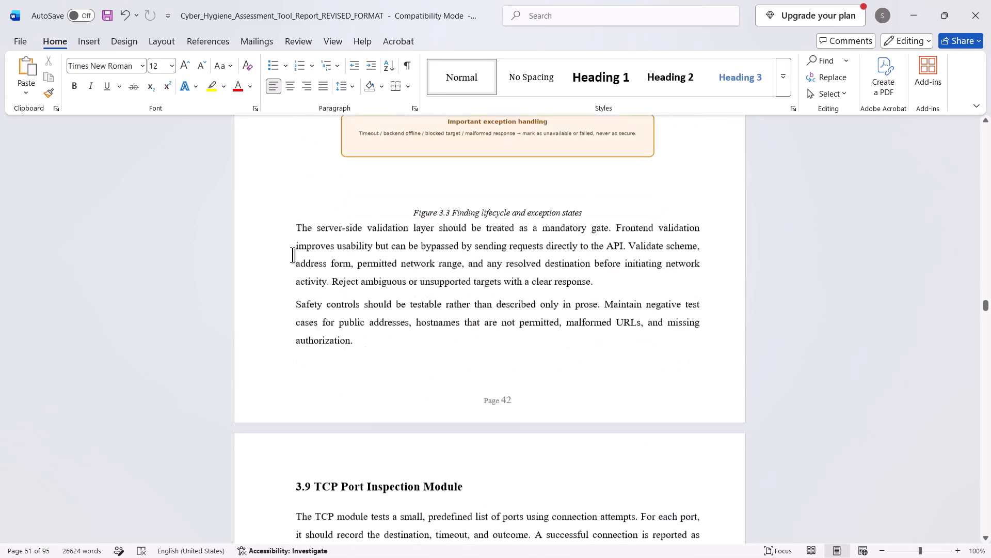
scroll(292, 255, down, 1)
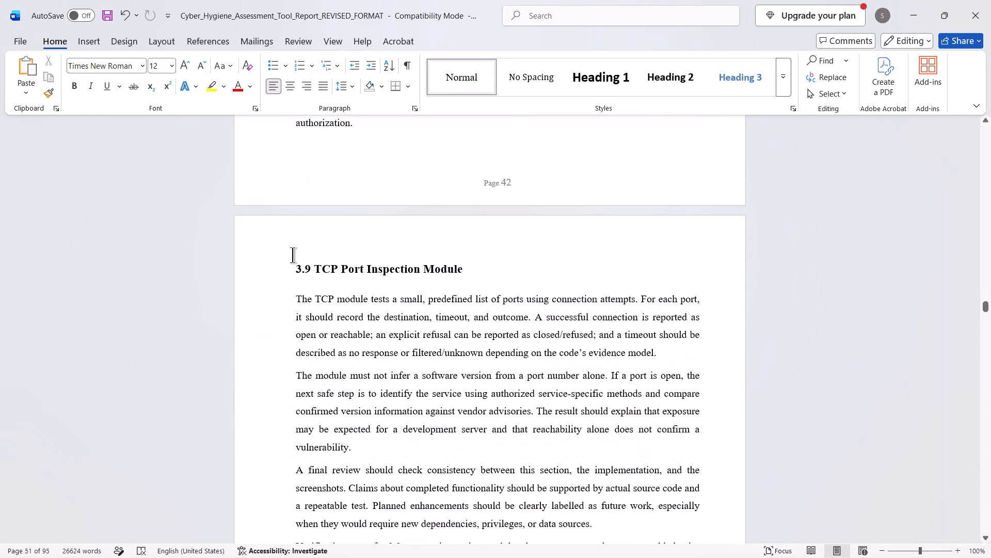
scroll(292, 255, down, 3)
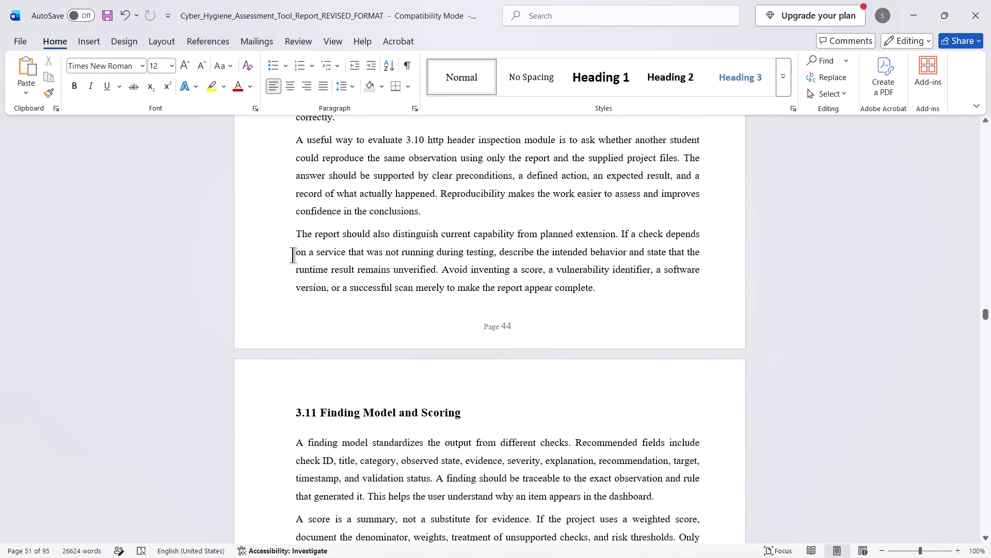
scroll(292, 255, down, 5)
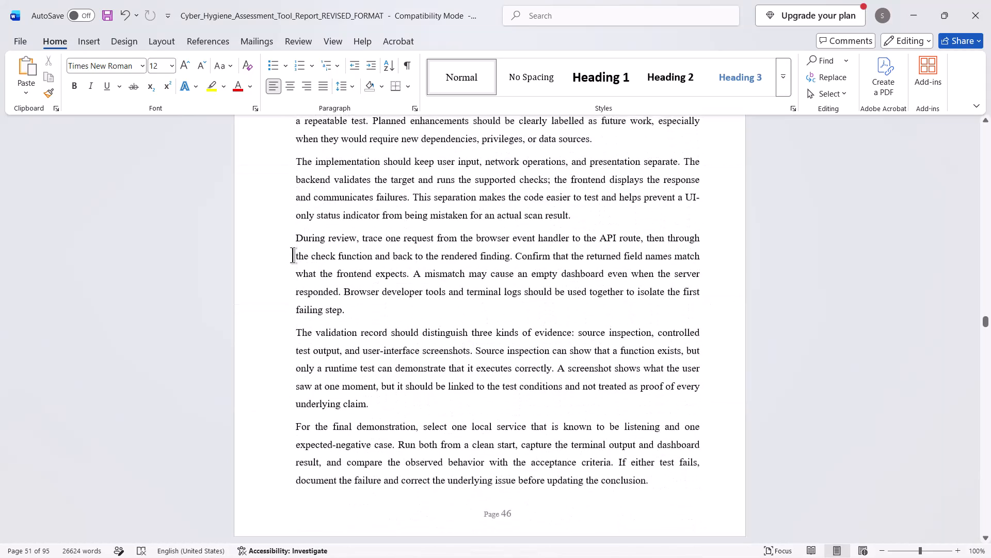
scroll(292, 255, down, 5)
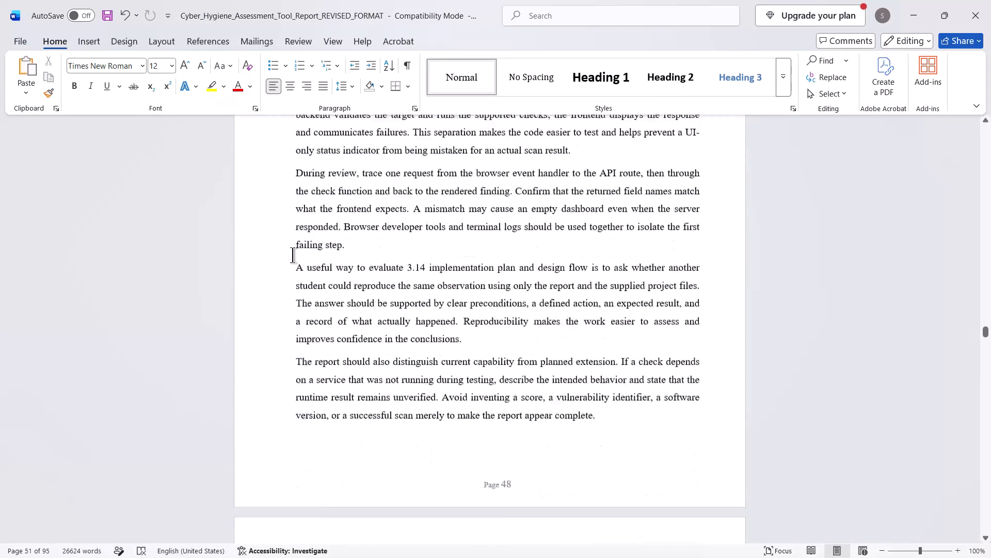
scroll(292, 255, down, 4)
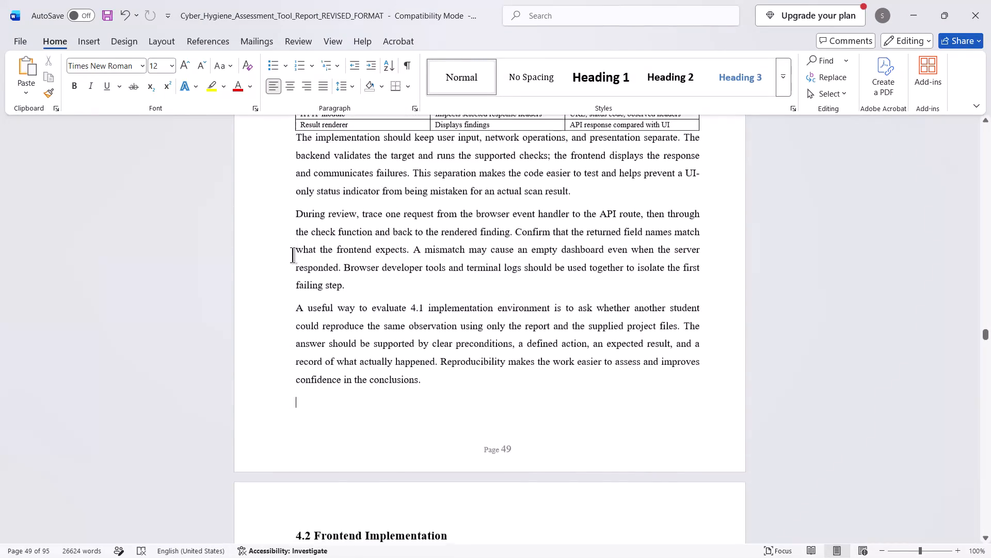
Delete the end of section 4.2, from "A mismatch may cause an empty dashboard" through the final consistency review.
scroll(292, 255, down, 4)
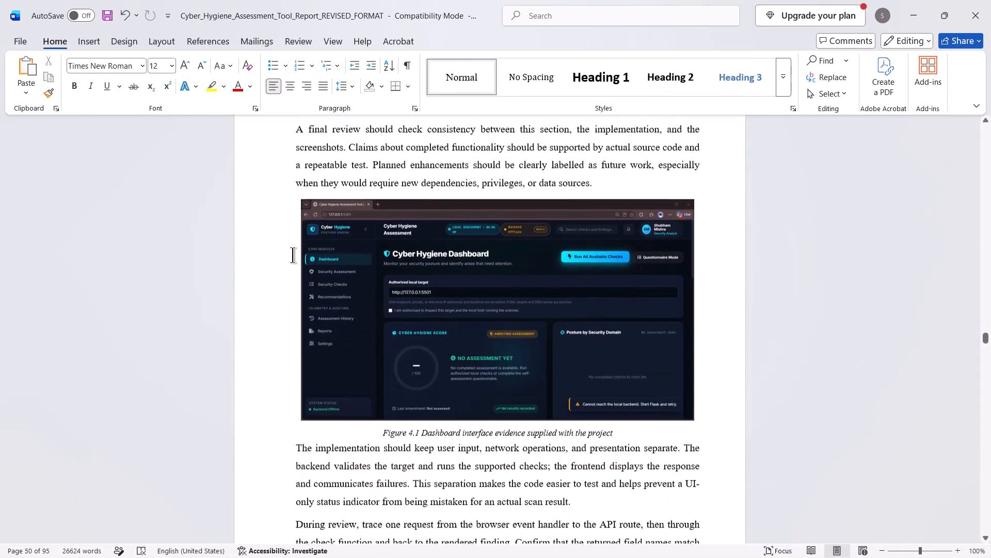
scroll(292, 255, down, 2)
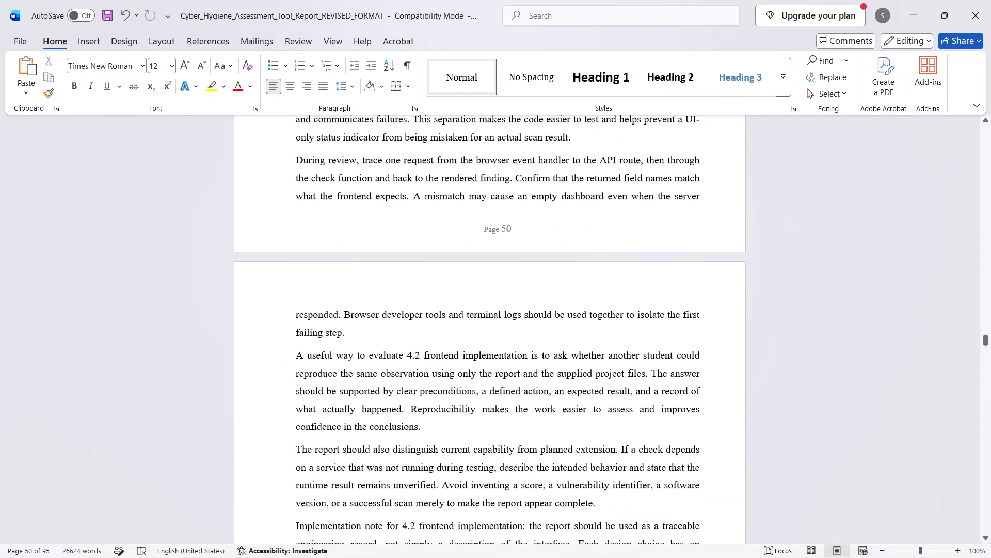
drag(414, 195, 529, 492)
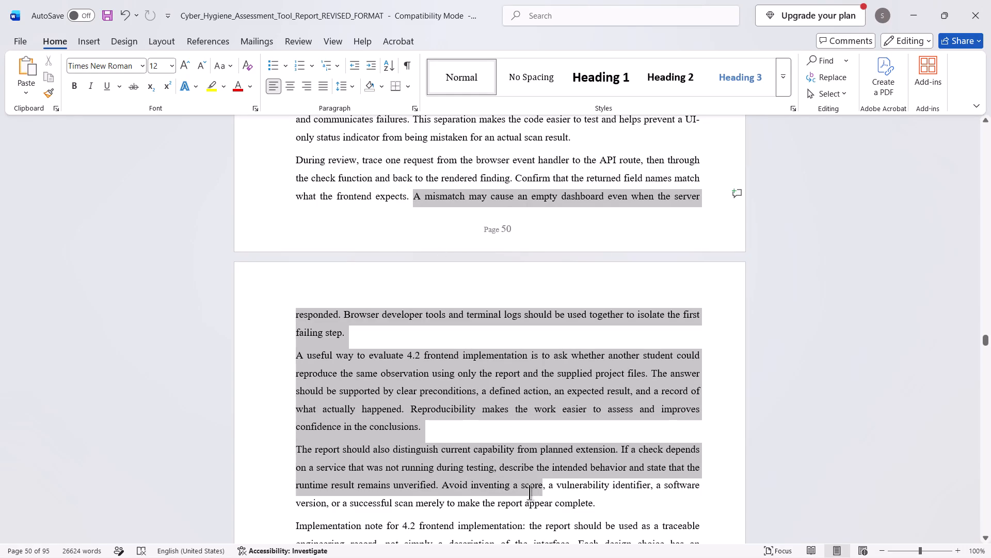
drag(529, 492, 536, 557)
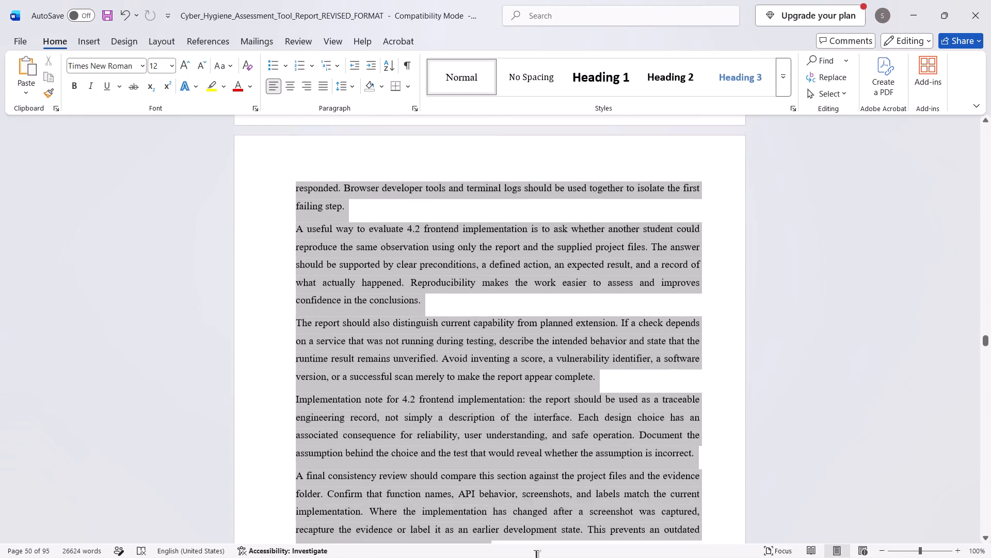
drag(536, 557, 523, 424)
key(Delete)
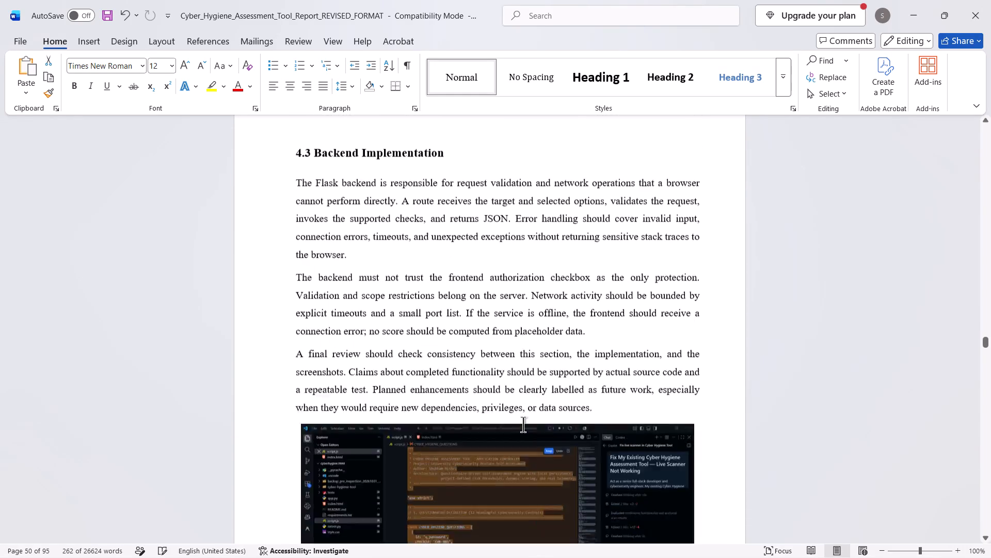
Delete the end of section 4.3, from "Confirm that the returned field names match" through the final consistency review, and remove the leftover blank page.
scroll(523, 424, down, 4)
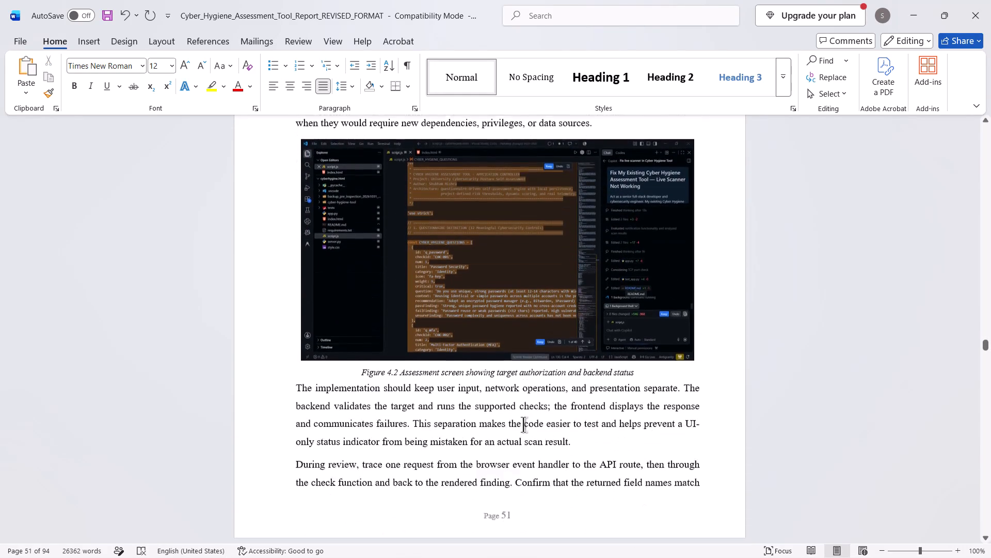
scroll(523, 424, down, 2)
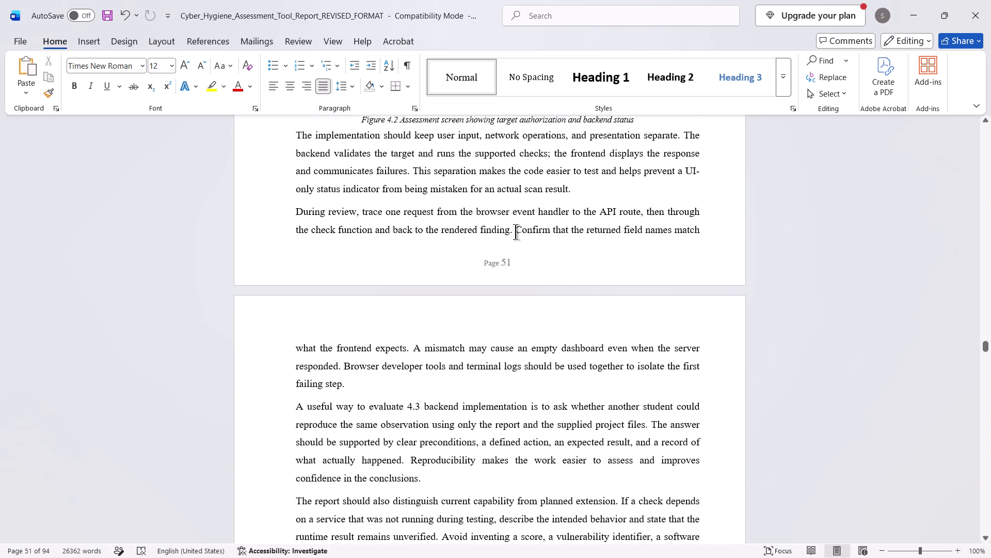
drag(515, 231, 662, 548)
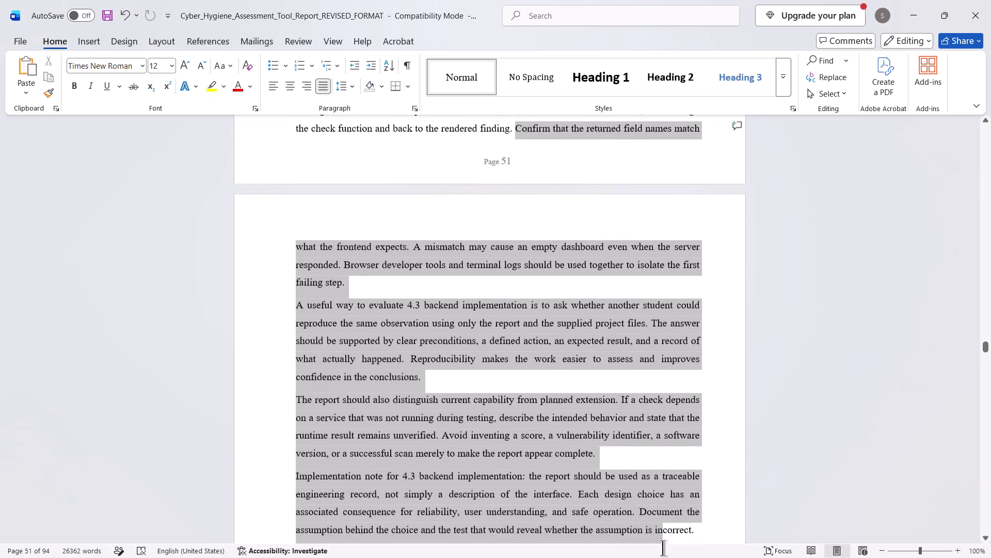
drag(662, 548, 630, 456)
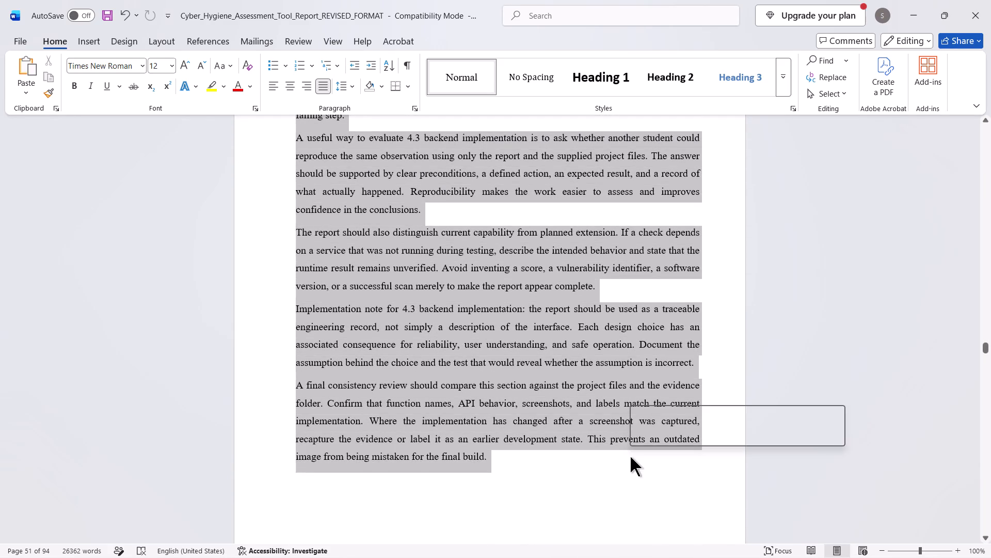
key(BackSpace)
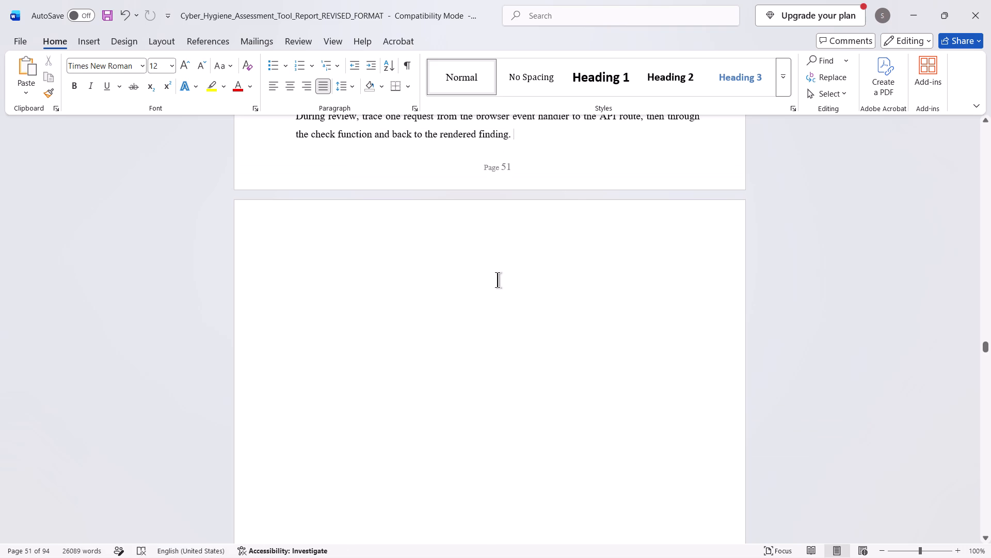
click(497, 280)
key(BackSpace)
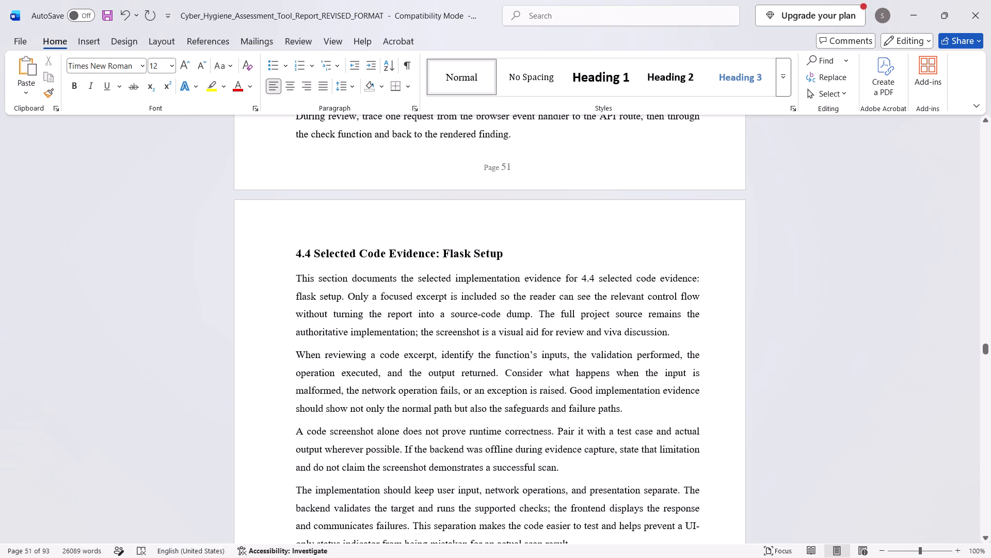
Delete the end of section 4.4, from "Each design choice has an associated consequence" through the final consistency review paragraph.
scroll(373, 300, down, 3)
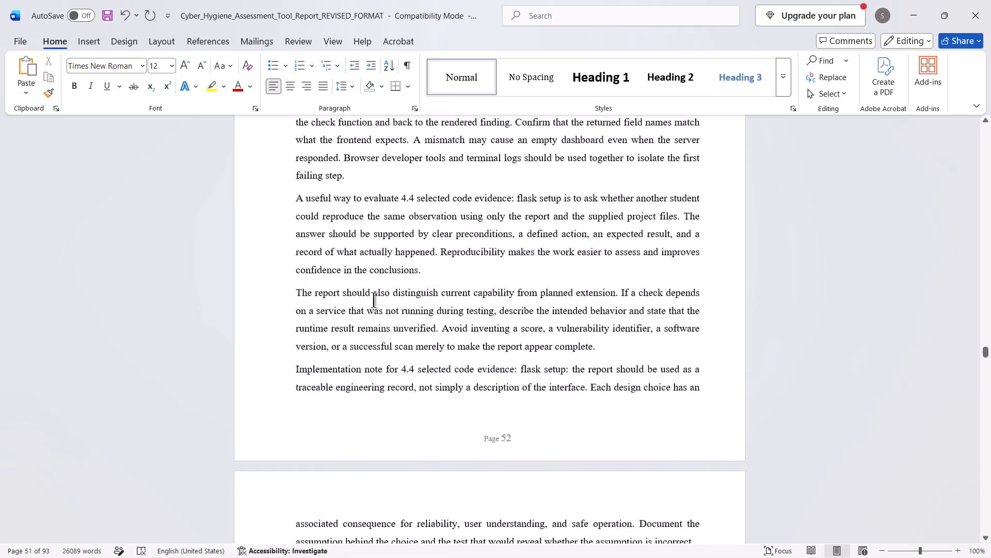
scroll(373, 300, down, 2)
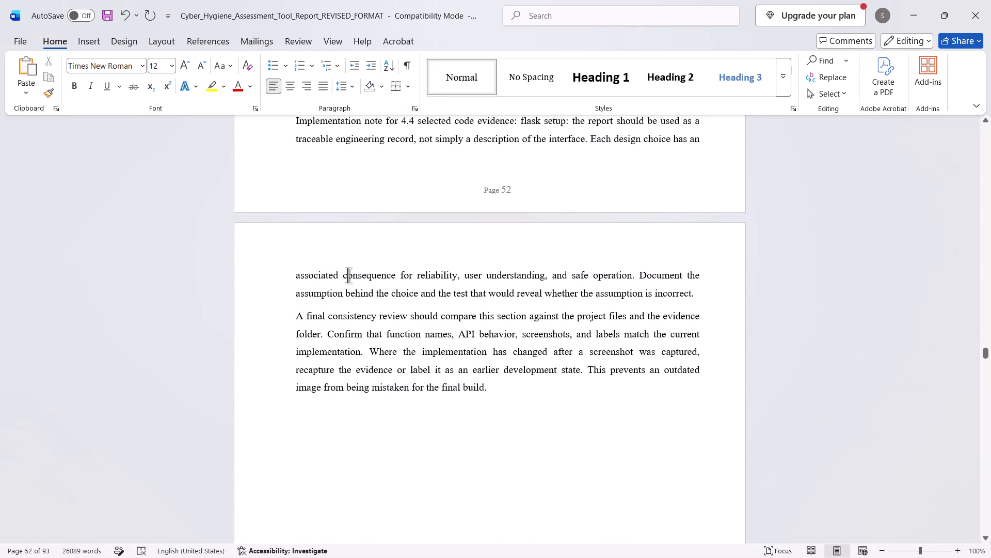
drag(590, 138, 640, 387)
key(BackSpace)
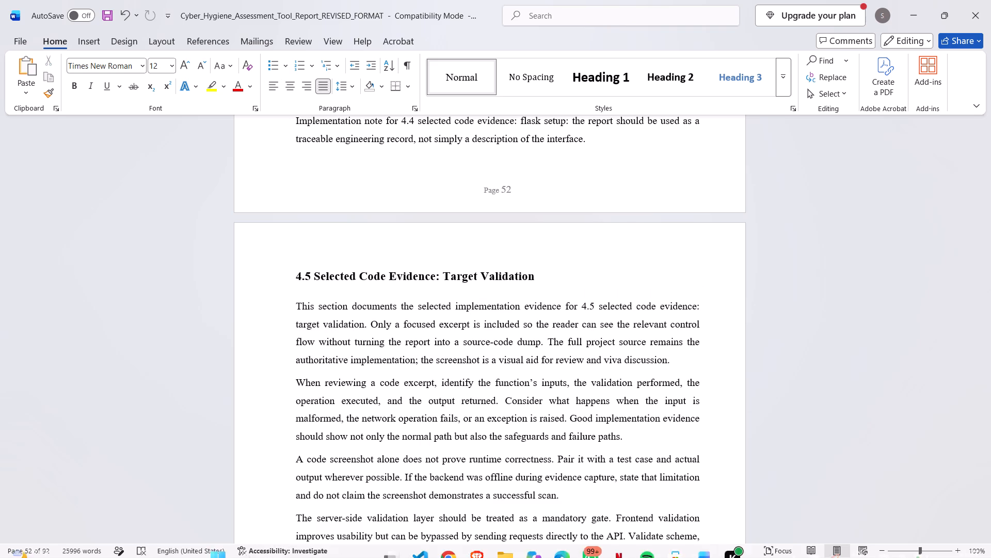
Delete the end of section 4.5, from "Document the assumption behind the choice" through the final consistency review, and remove the leftover blank page.
scroll(550, 323, down, 3)
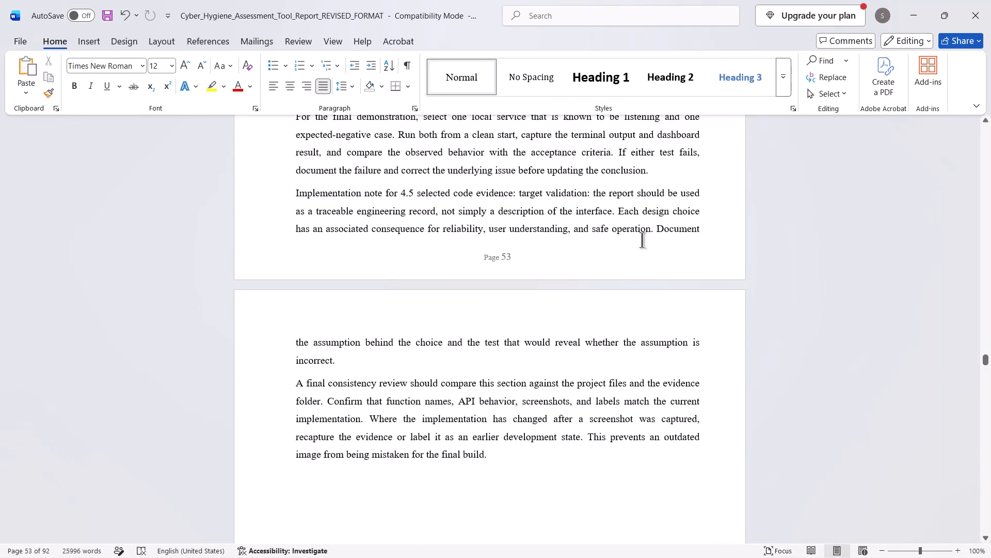
drag(659, 228, 681, 309)
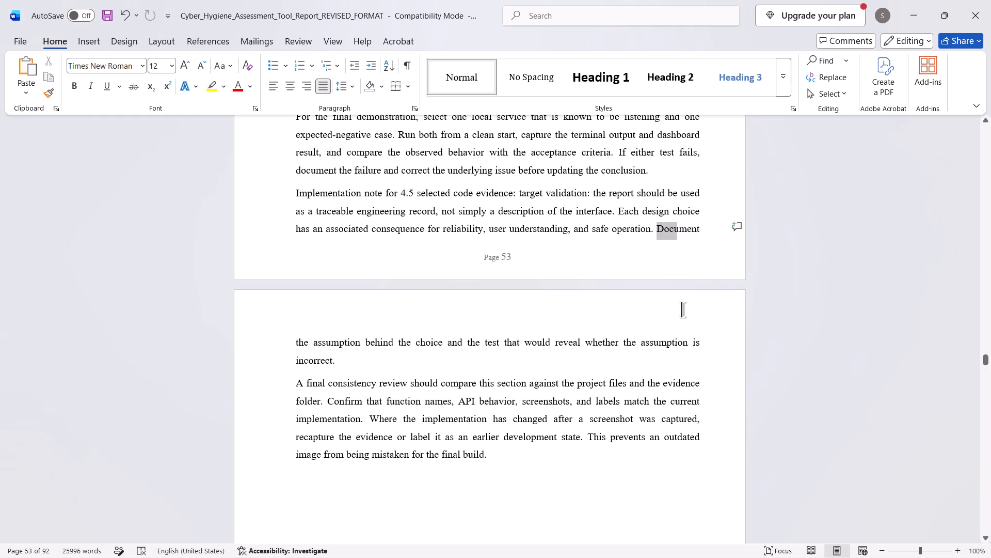
drag(681, 309, 692, 455)
key(BackSpace)
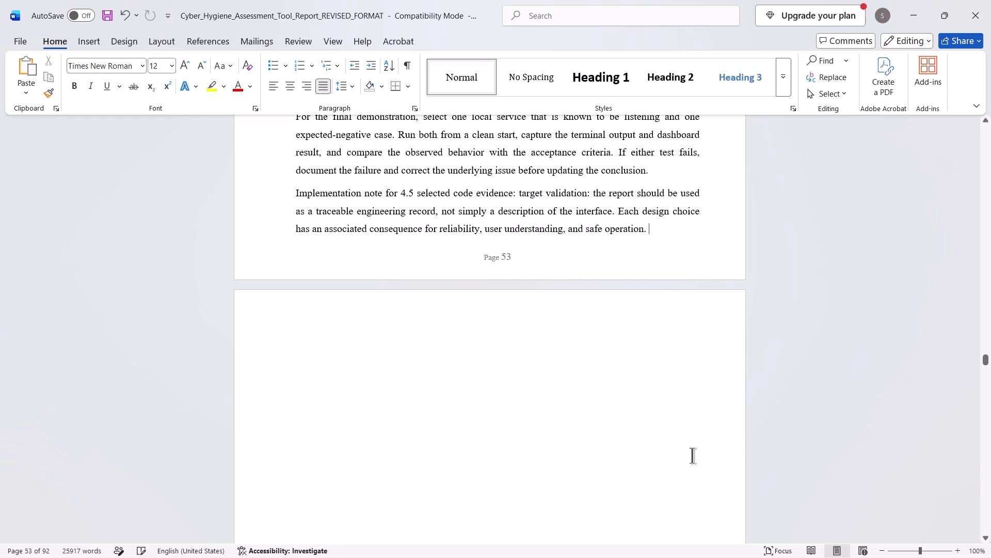
click(438, 384)
key(BackSpace)
key(BackSpace)
Delete the end of section 4.6, from "Each design choice has an associated consequence" through the final consistency review and the empty line after it.
scroll(327, 326, down, 1)
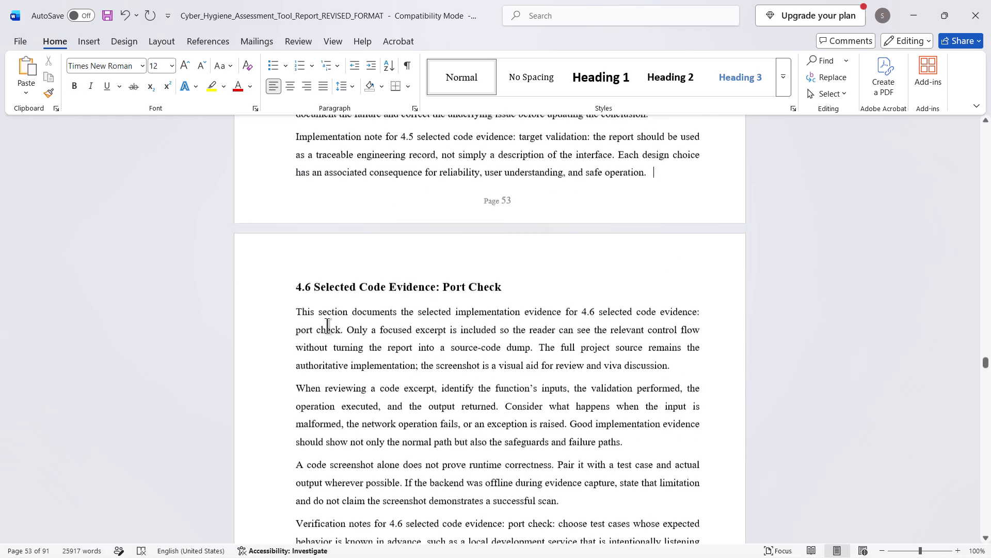
scroll(327, 326, down, 4)
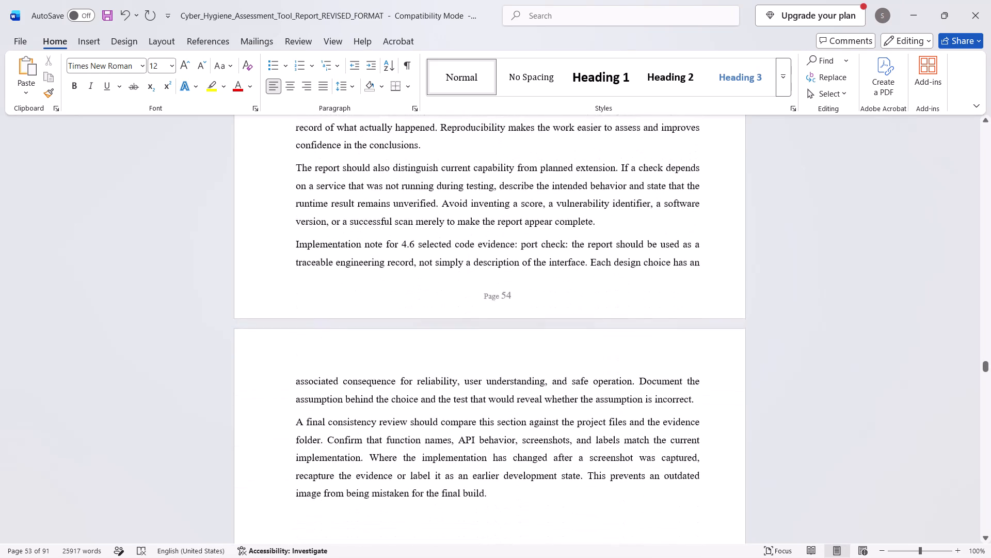
scroll(327, 326, down, 1)
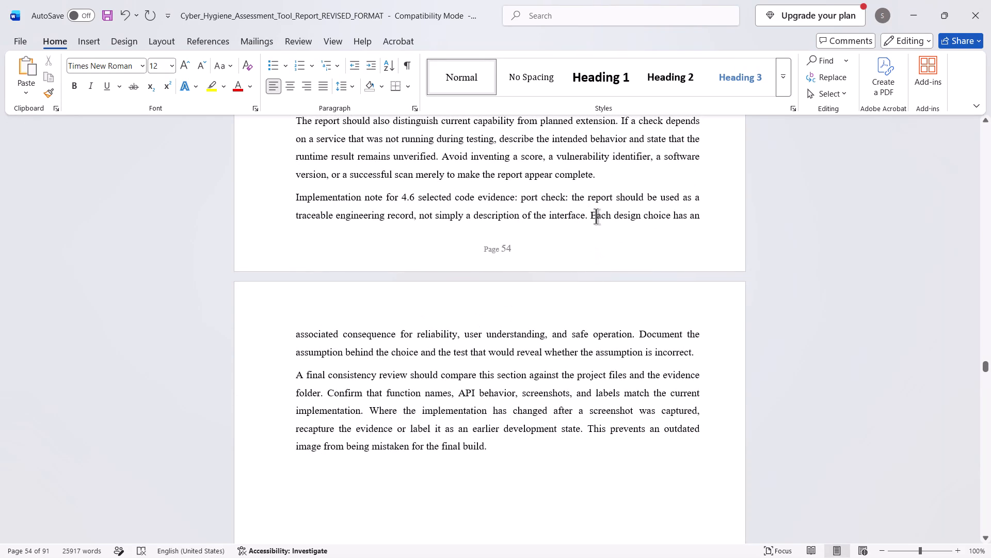
drag(589, 215, 638, 471)
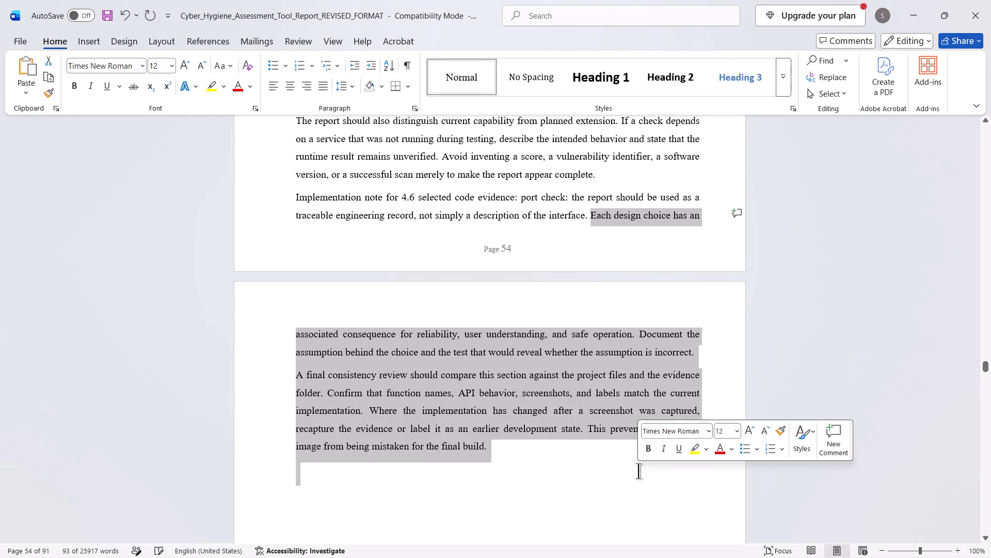
key(BackSpace)
Delete the end of section 4.7, from "Each design choice has" through the final consistency review, and remove the leftover blank page.
scroll(541, 436, down, 2)
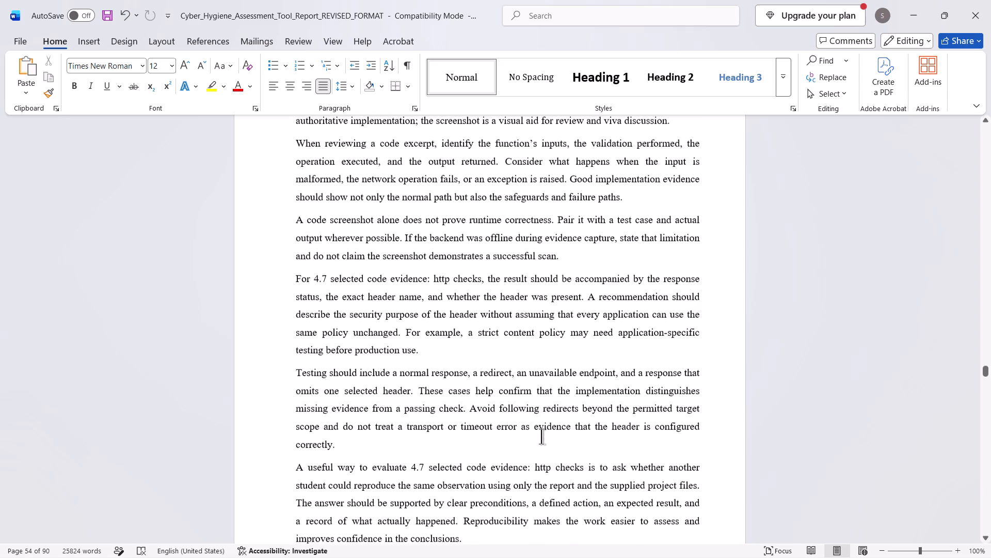
scroll(541, 436, down, 4)
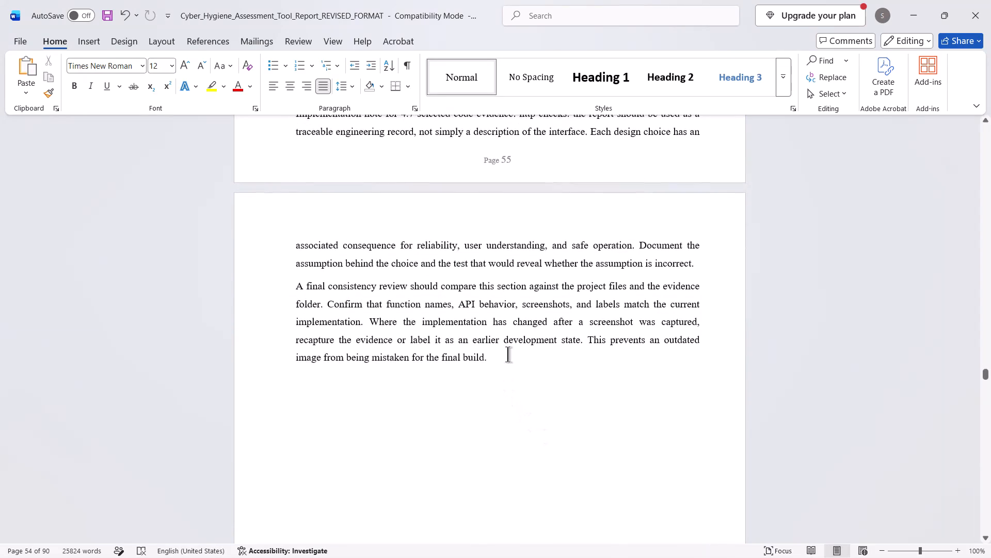
drag(589, 135, 629, 254)
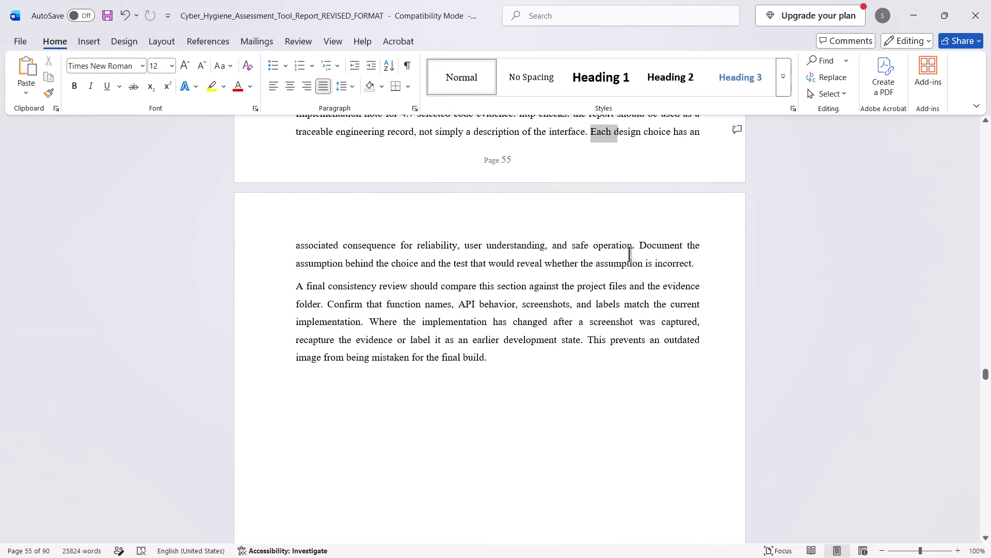
drag(629, 254, 638, 352)
key(BackSpace)
key(BackSpace)
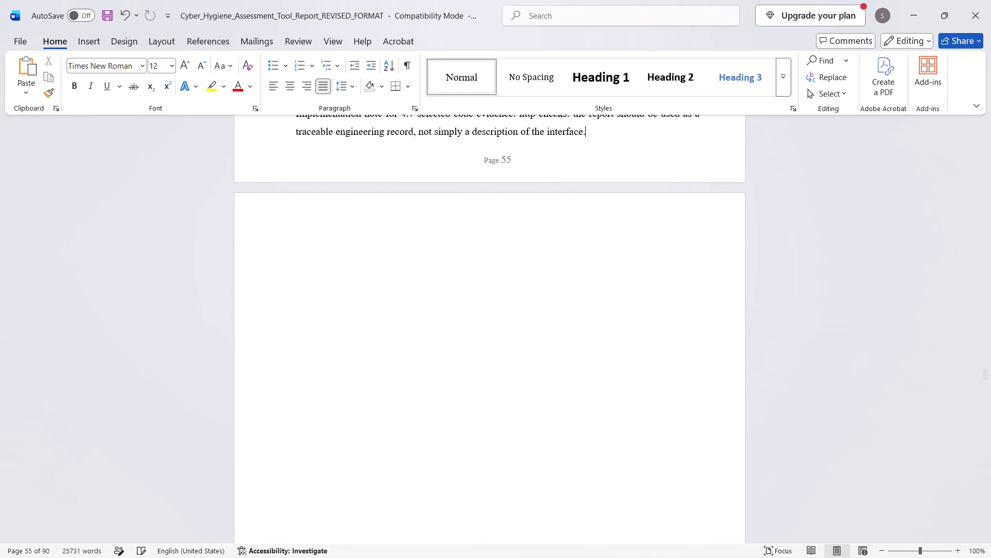
key(Down)
key(BackSpace)
key(BackSpace)
Delete the end of section 4.8, from "Each design choice has an associated consequence" through the final consistency review paragraph.
scroll(565, 304, down, 4)
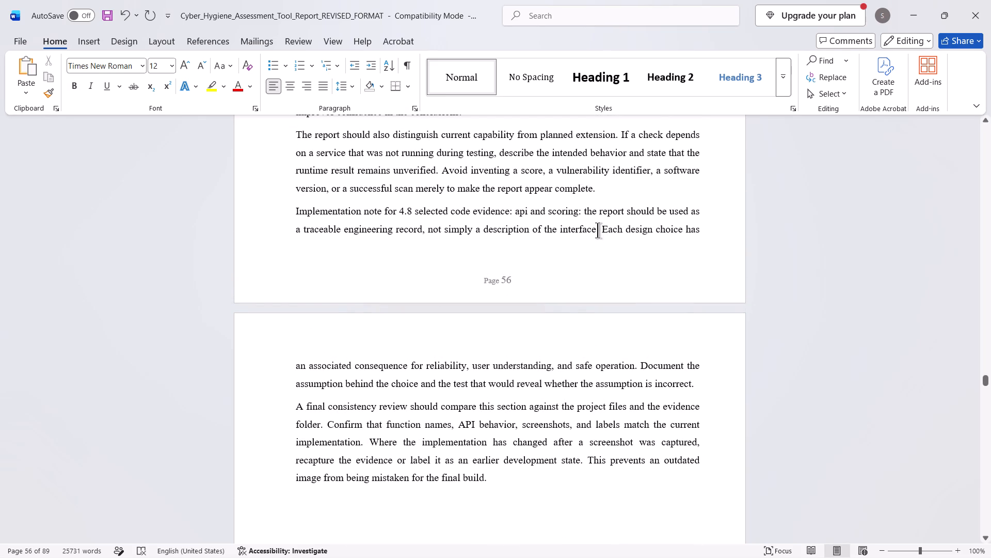
drag(601, 230, 650, 479)
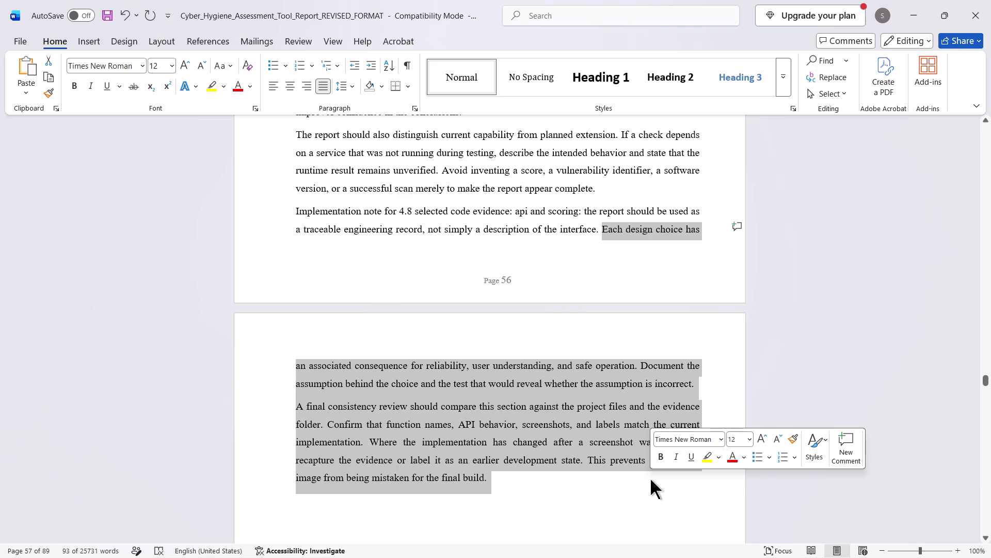
key(BackSpace)
Delete the end of section 4.9, from "Each design choice has" through the final consistency review, and remove the leftover blank page.
scroll(531, 456, down, 1)
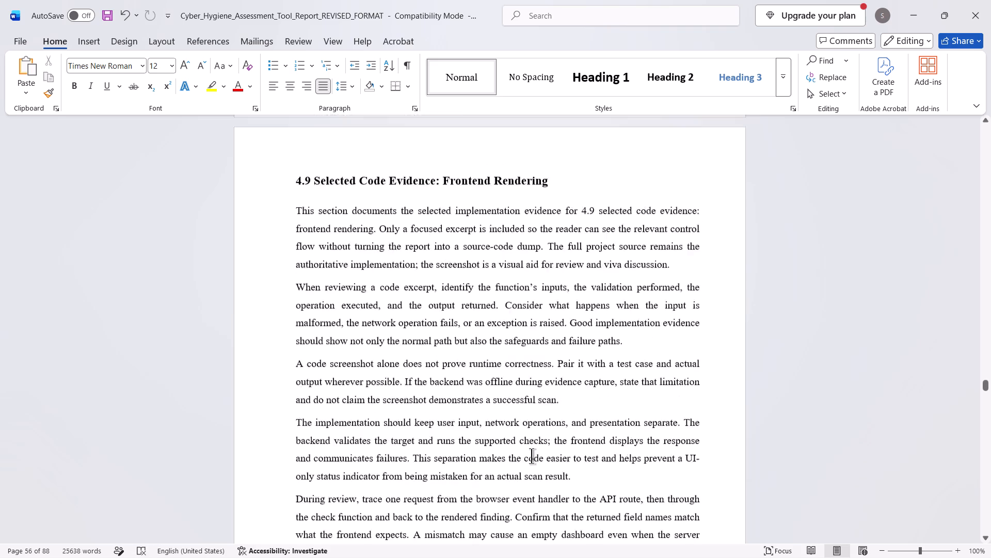
scroll(531, 456, down, 1)
scroll(531, 456, up, 1)
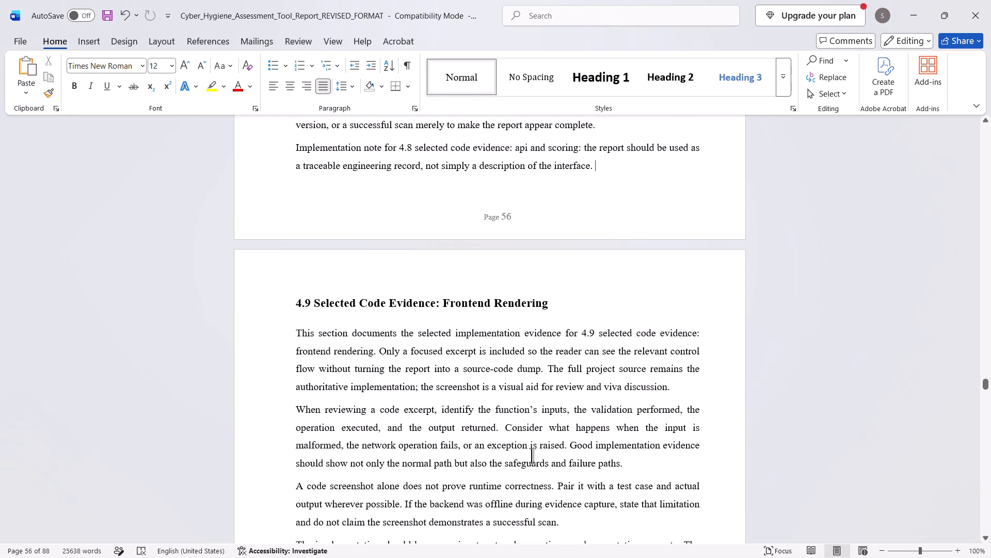
scroll(531, 456, down, 3)
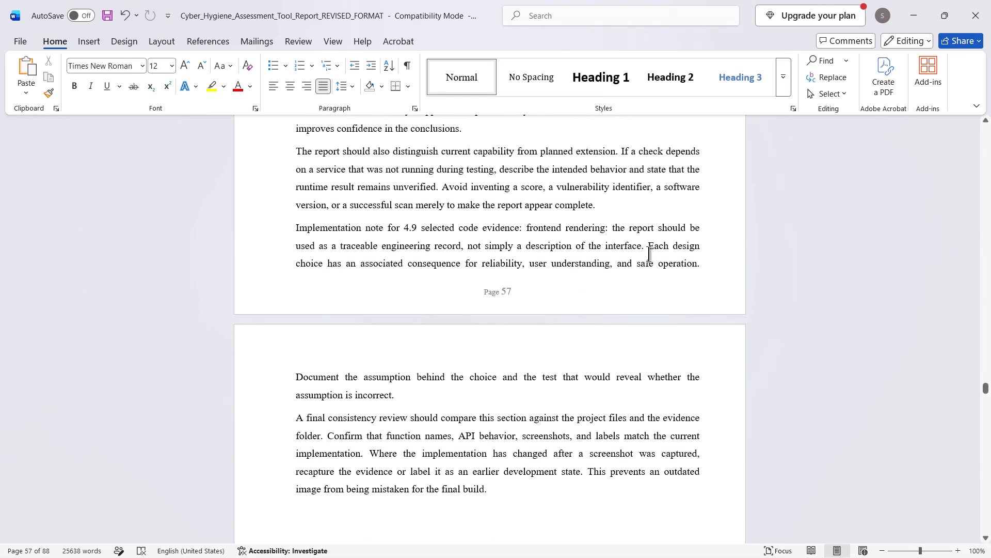
drag(649, 248, 696, 491)
key(BackSpace)
click(377, 357)
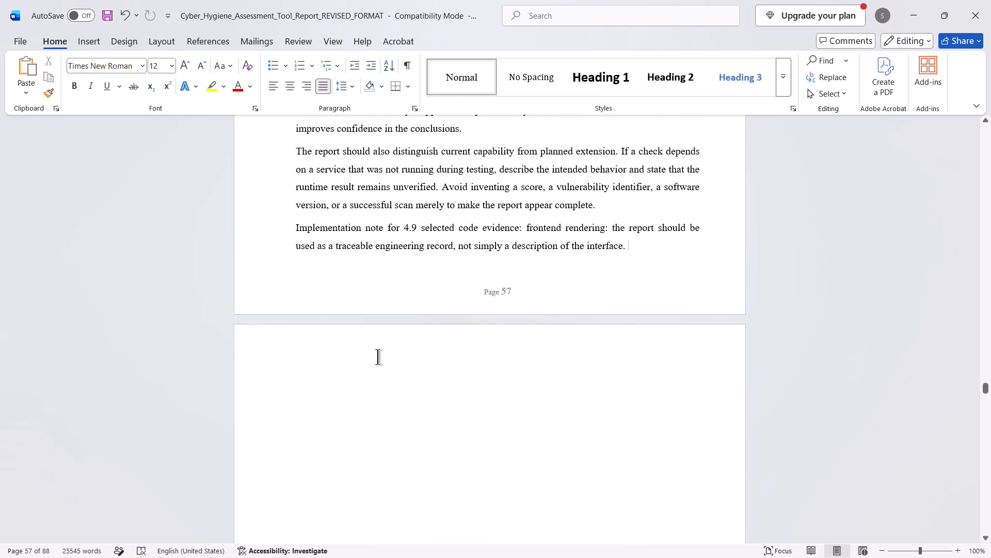
key(BackSpace)
Delete the end of section 4.10 from "A screenshot shows what the user saw" through the final consistency review, and add a paragraph break before heading 4.11.
scroll(377, 357, down, 2)
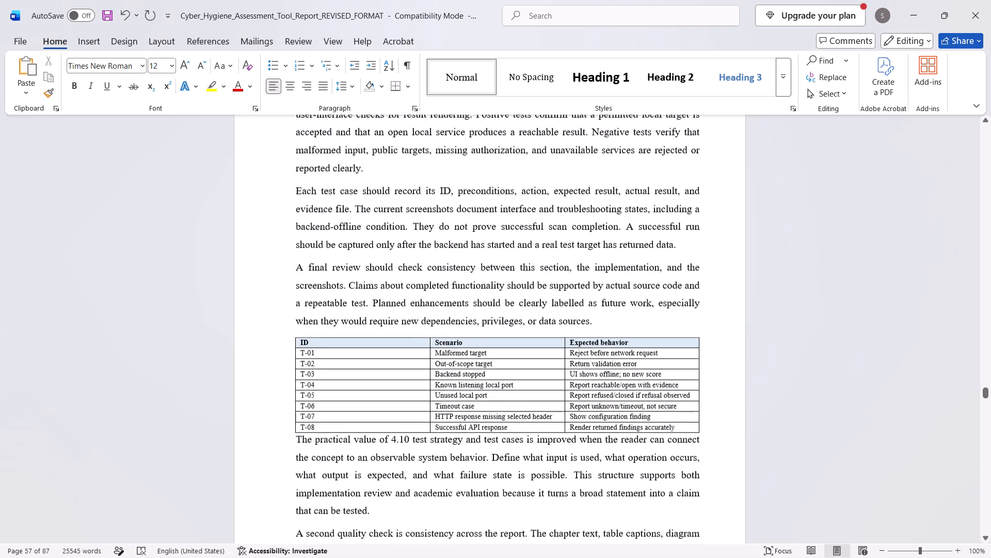
scroll(377, 357, down, 2)
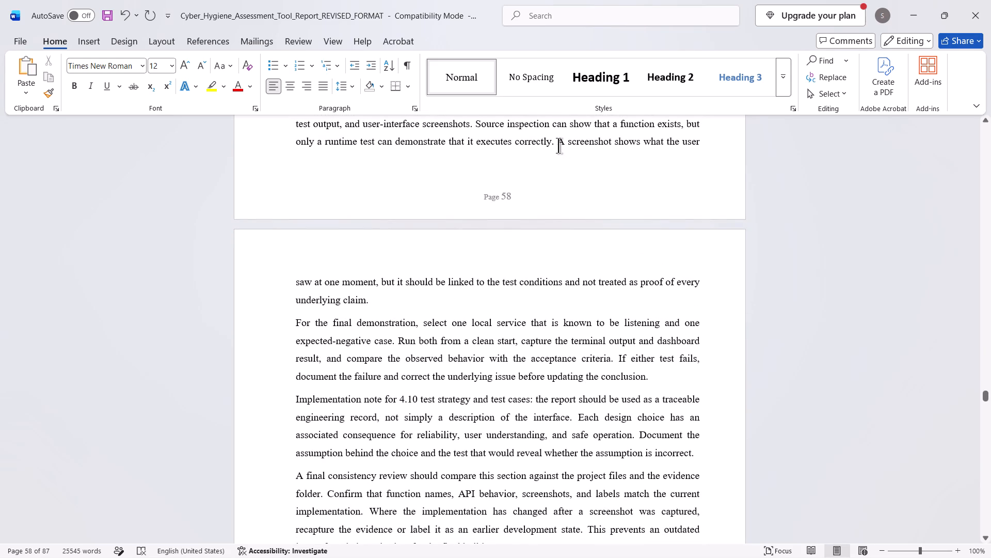
drag(558, 145, 662, 526)
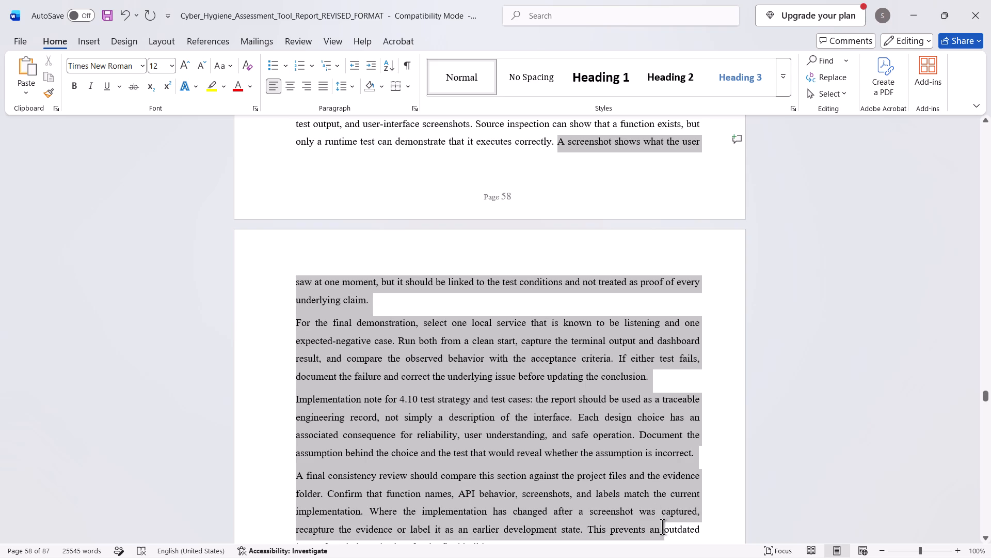
drag(662, 526, 661, 515)
key(BackSpace)
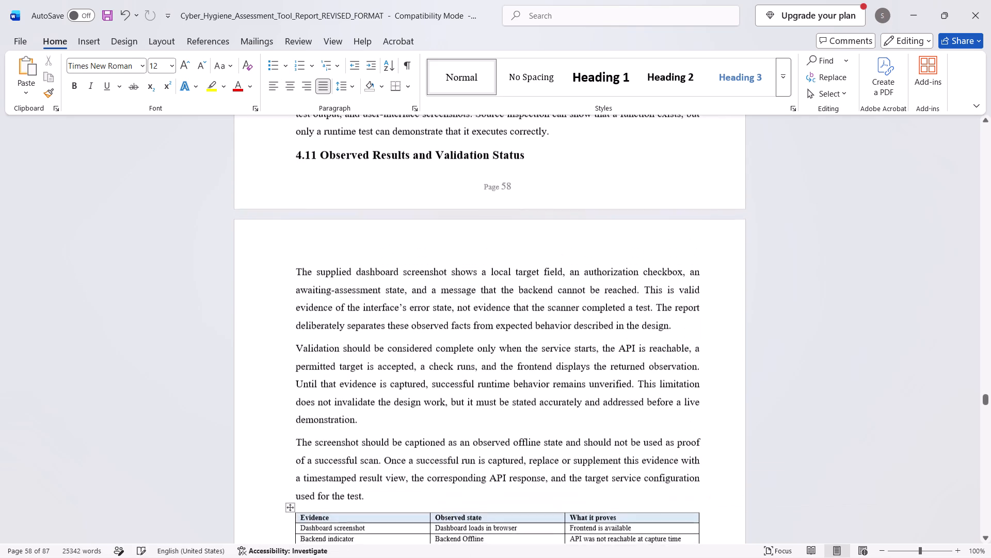
key(Return)
Look through sections 4.11 and 4.12 for repetitive closing paragraphs and leftover blank space.
scroll(661, 515, down, 3)
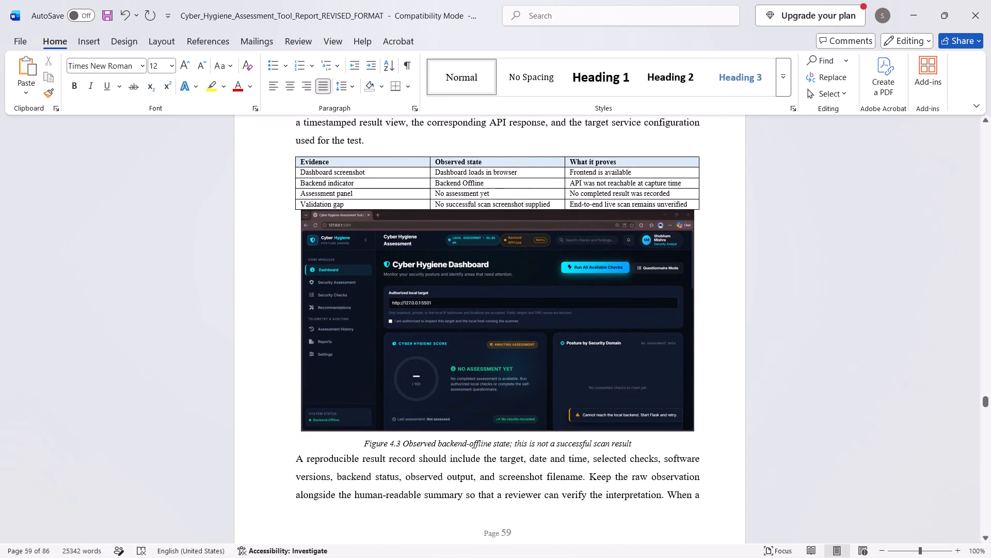
scroll(661, 515, down, 3)
scroll(661, 515, up, 1)
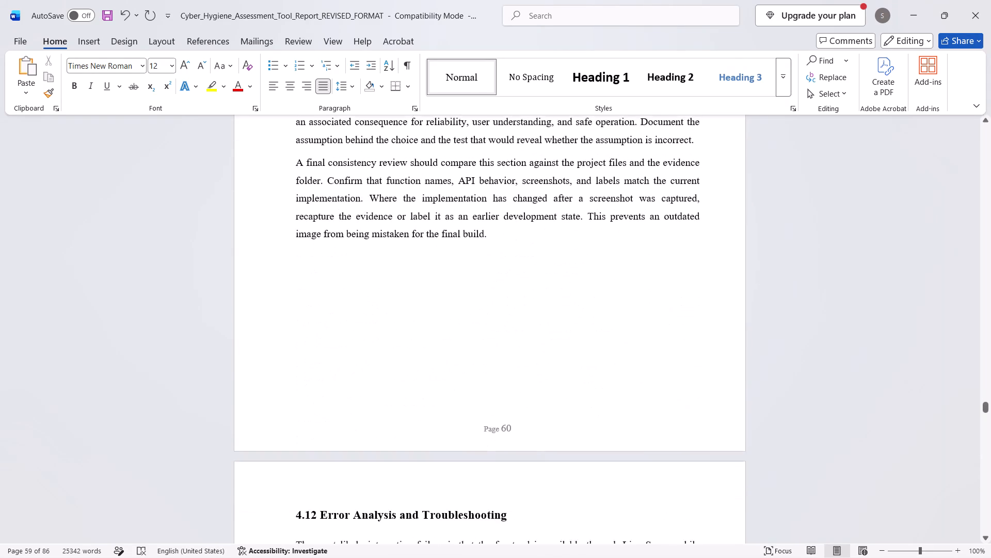
scroll(661, 515, up, 6)
scroll(661, 515, down, 4)
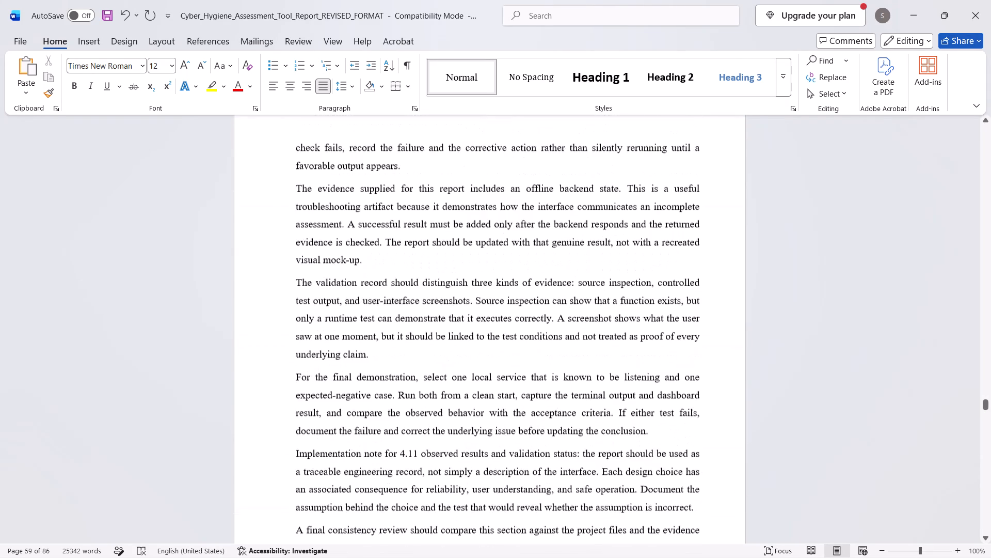
scroll(661, 515, down, 3)
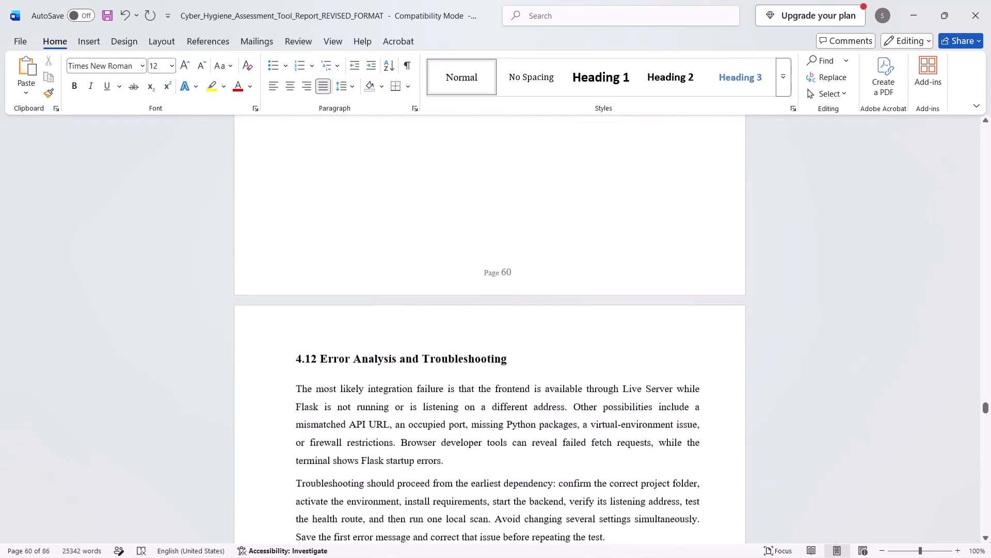
scroll(661, 515, down, 1)
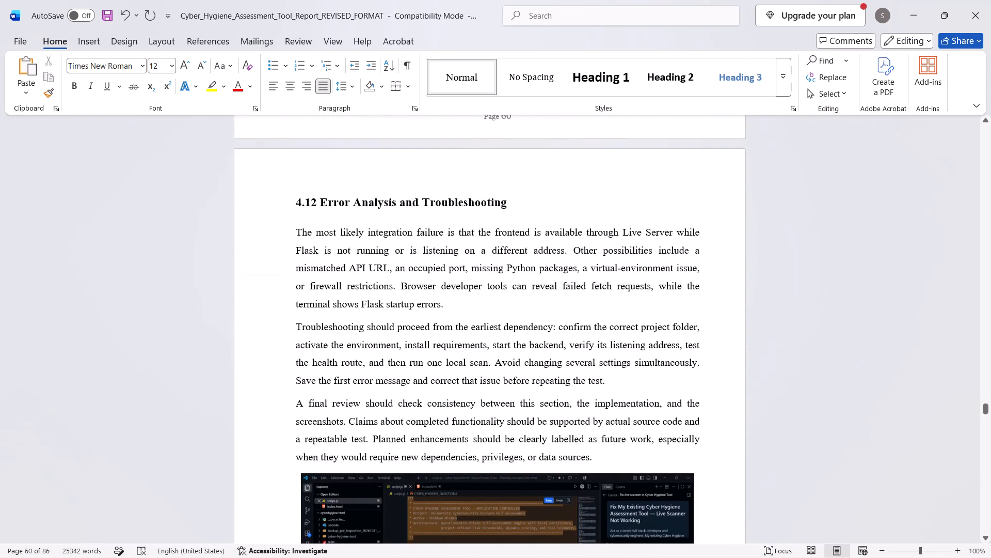
scroll(661, 515, down, 1)
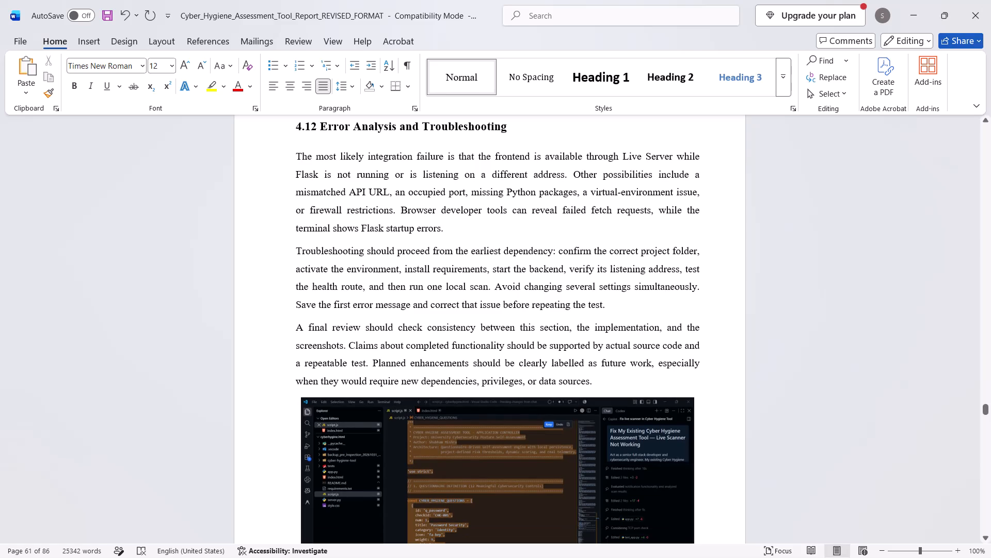
scroll(661, 515, down, 3)
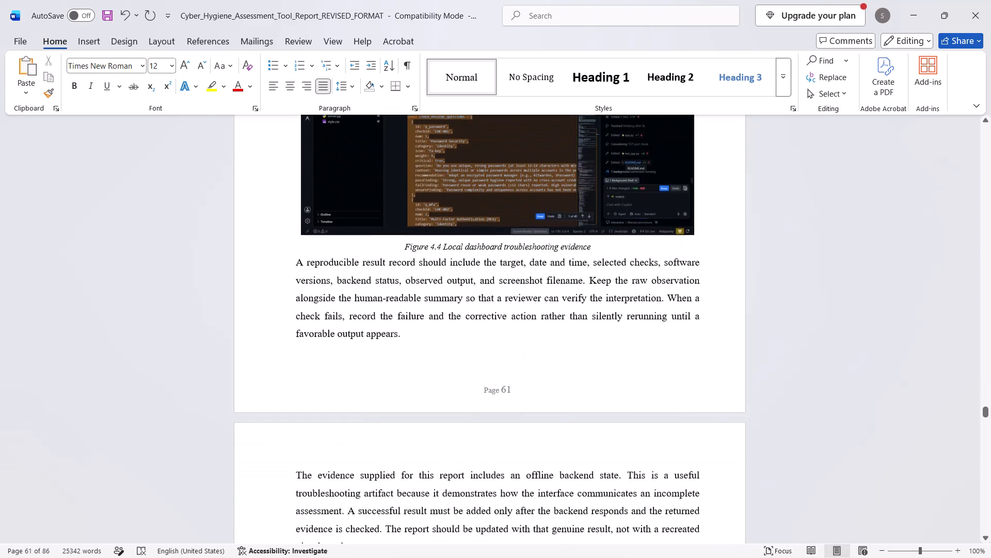
scroll(661, 515, down, 3)
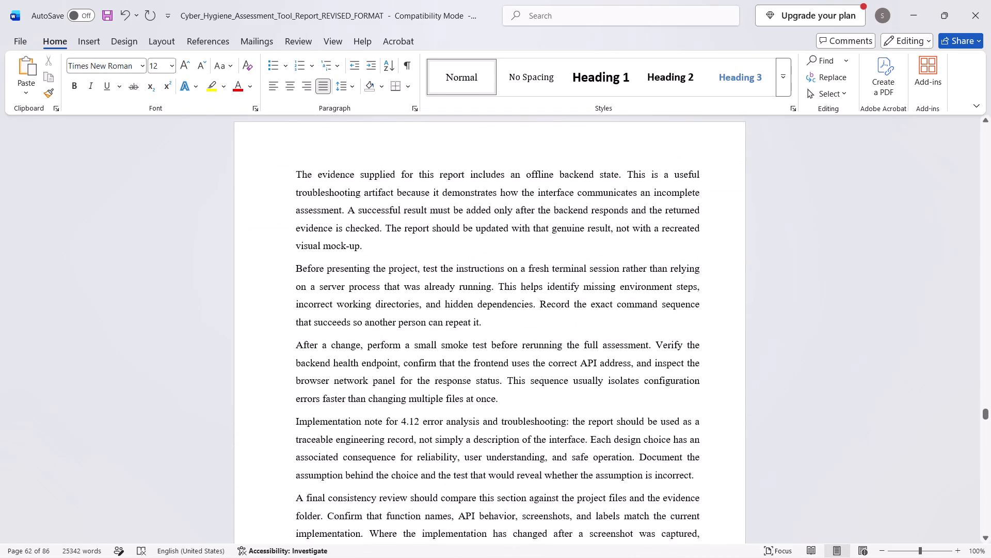
scroll(661, 515, down, 1)
scroll(661, 515, up, 2)
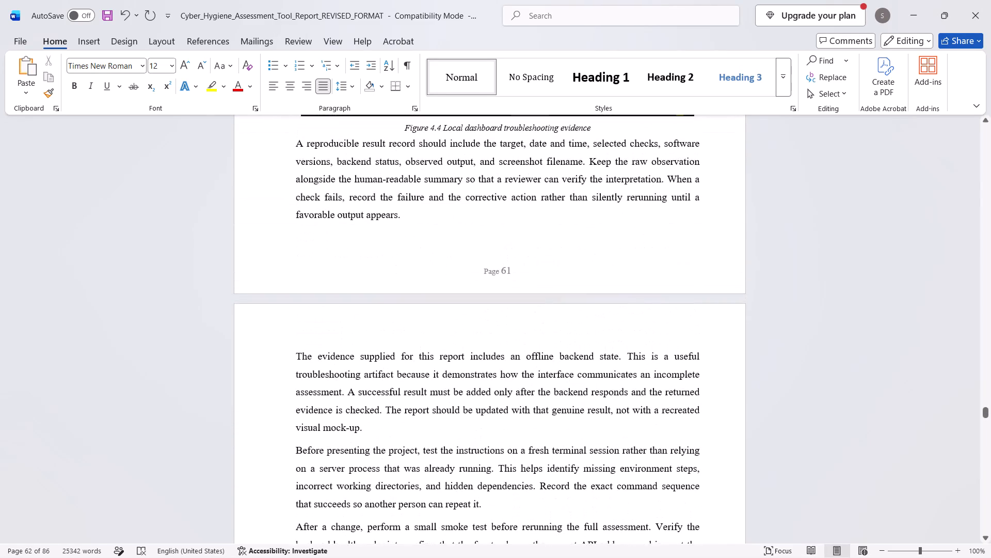
scroll(661, 515, down, 1)
scroll(661, 515, up, 1)
scroll(661, 515, down, 2)
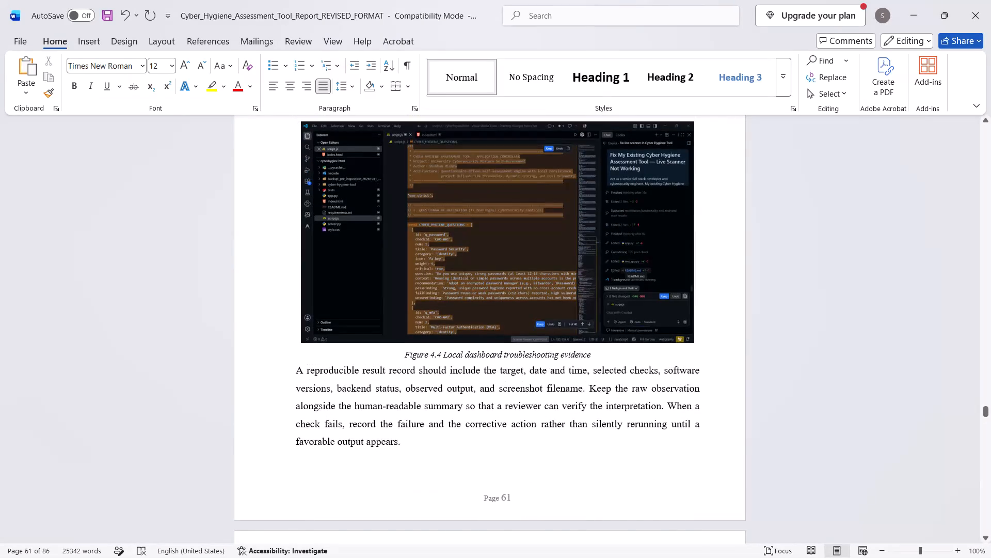
scroll(661, 515, down, 6)
Delete the end of section 4.13, from "Implementation note for 4.13" through the final consistency review, including the leftover blank paragraph.
scroll(661, 515, down, 1)
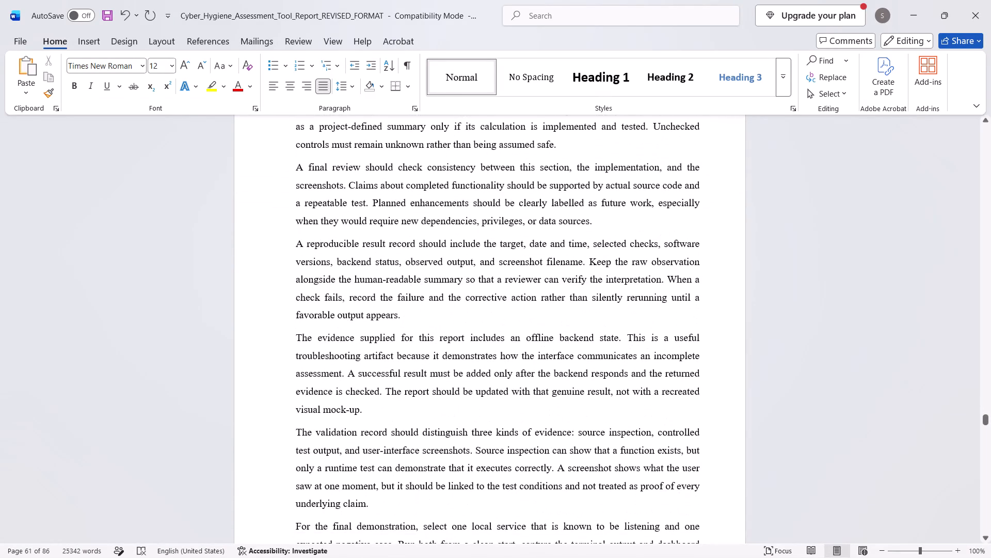
scroll(661, 515, down, 4)
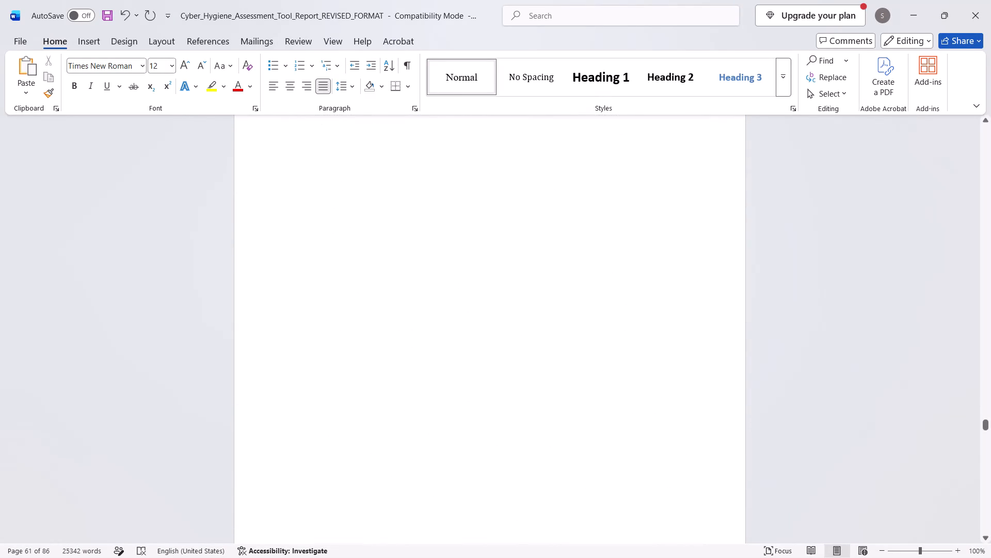
scroll(661, 515, up, 3)
scroll(661, 515, down, 1)
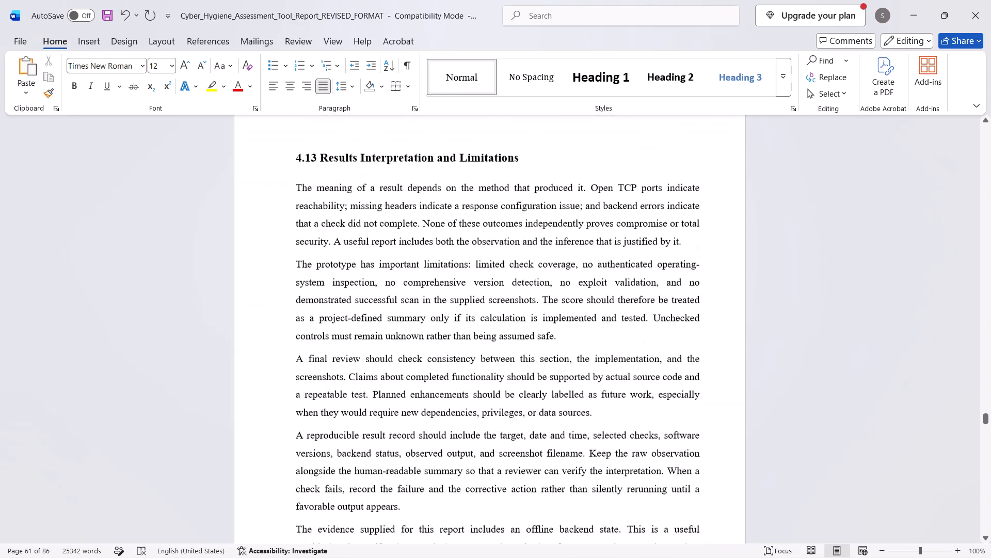
scroll(661, 515, down, 3)
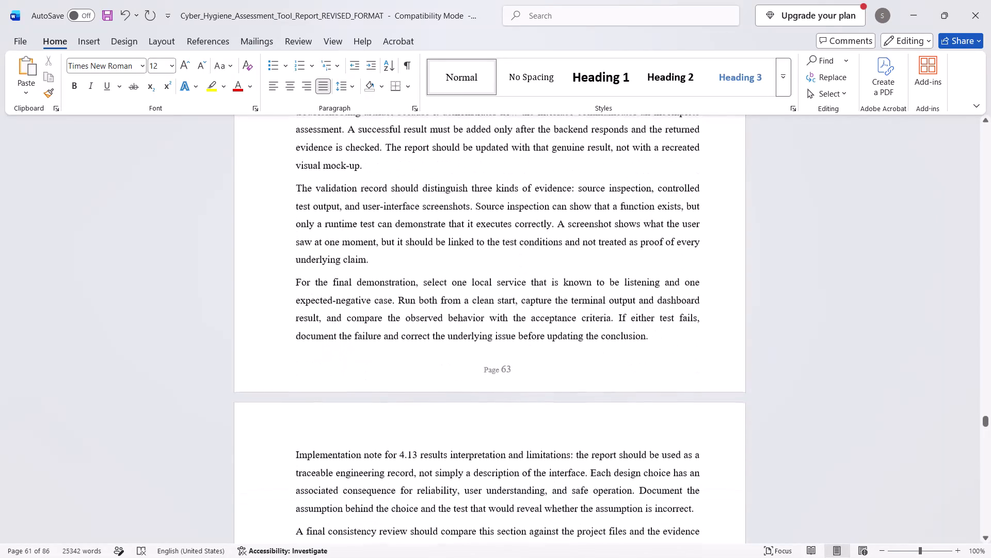
scroll(661, 515, down, 1)
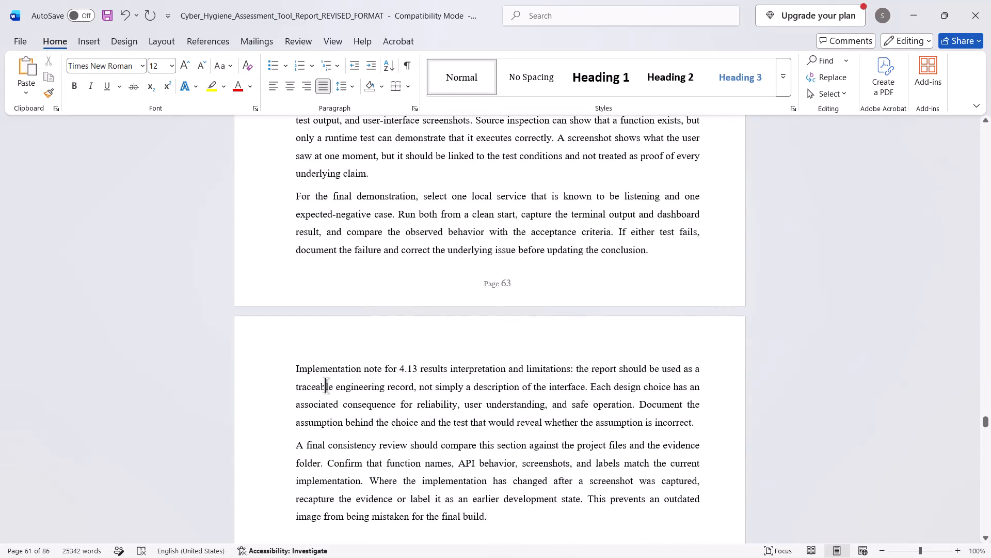
drag(293, 367, 517, 555)
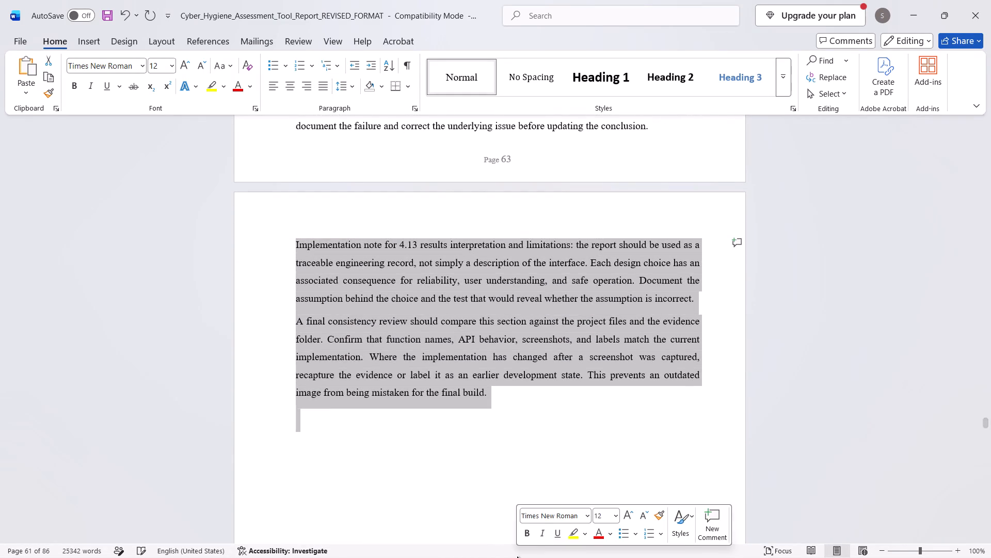
key(Delete)
Delete the end of section 4.14 from "The report should also distinguish" through the final consistency review, and add two paragraph breaks before heading 5.1.
scroll(517, 555, down, 1)
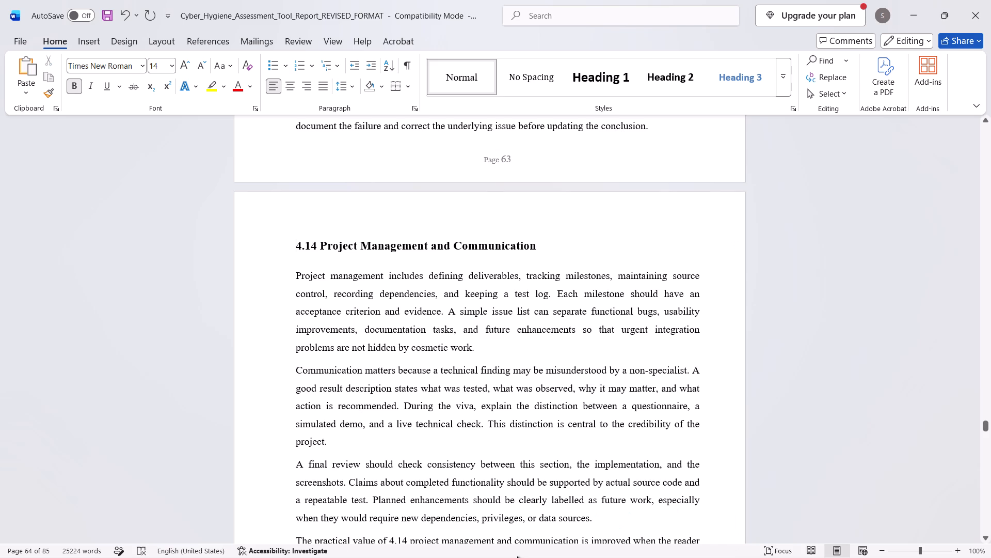
scroll(517, 555, down, 1)
scroll(488, 402, down, 4)
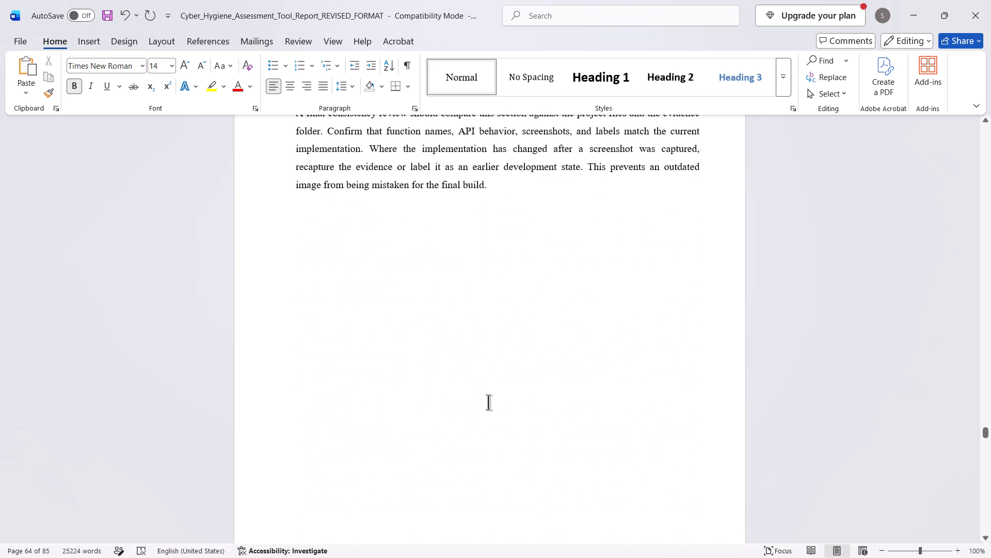
scroll(488, 402, up, 1)
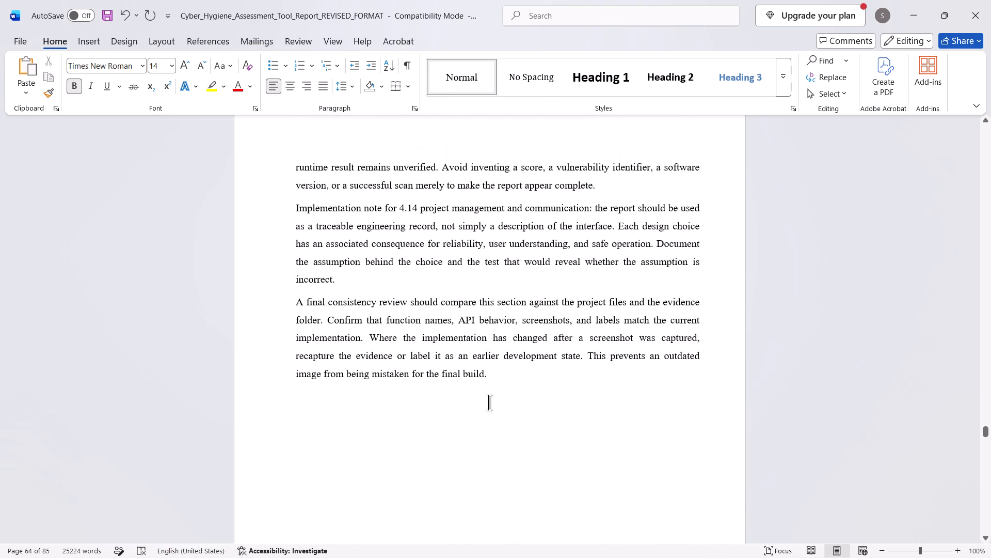
scroll(488, 402, up, 2)
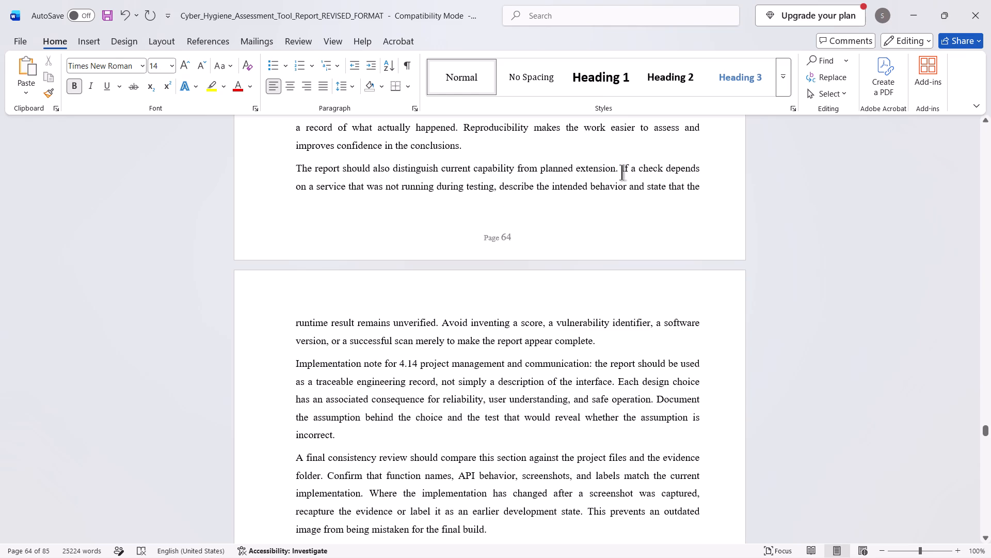
scroll(621, 172, up, 1)
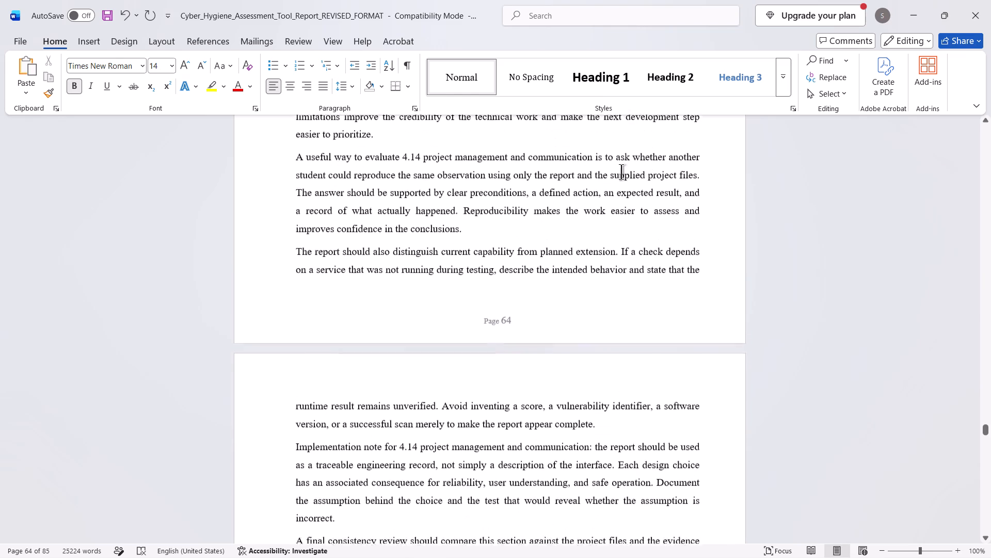
scroll(621, 172, up, 1)
drag(297, 255, 468, 514)
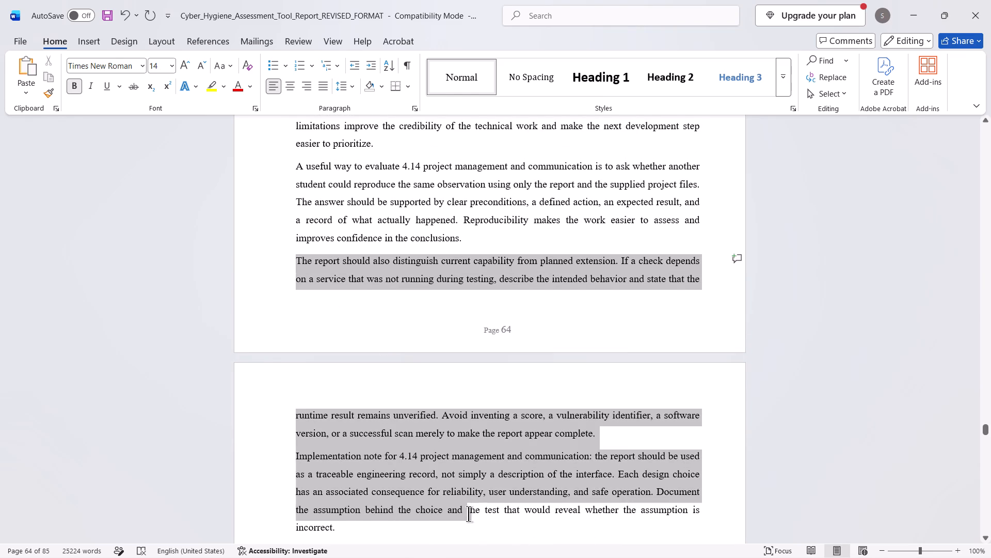
drag(468, 514, 471, 485)
key(BackSpace)
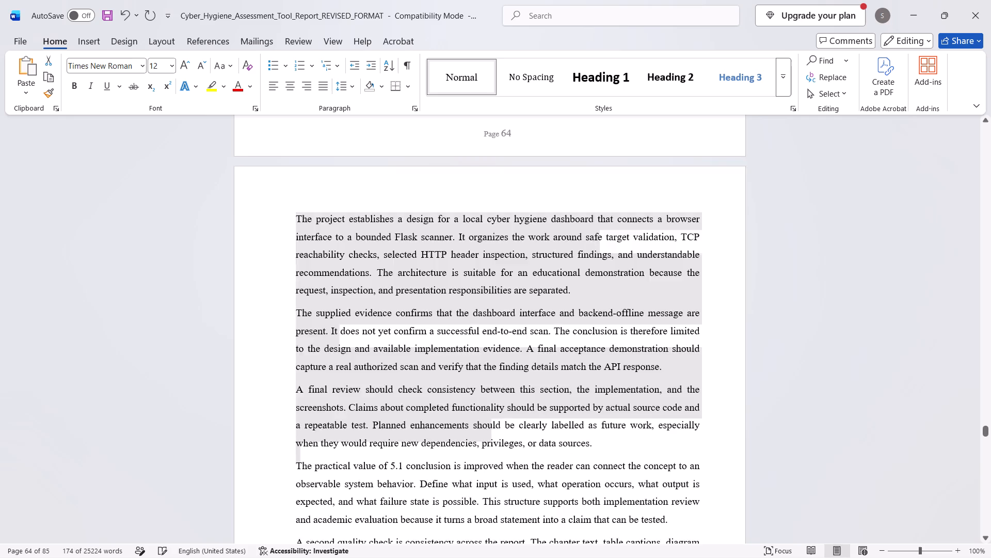
key(Return)
key(Return)
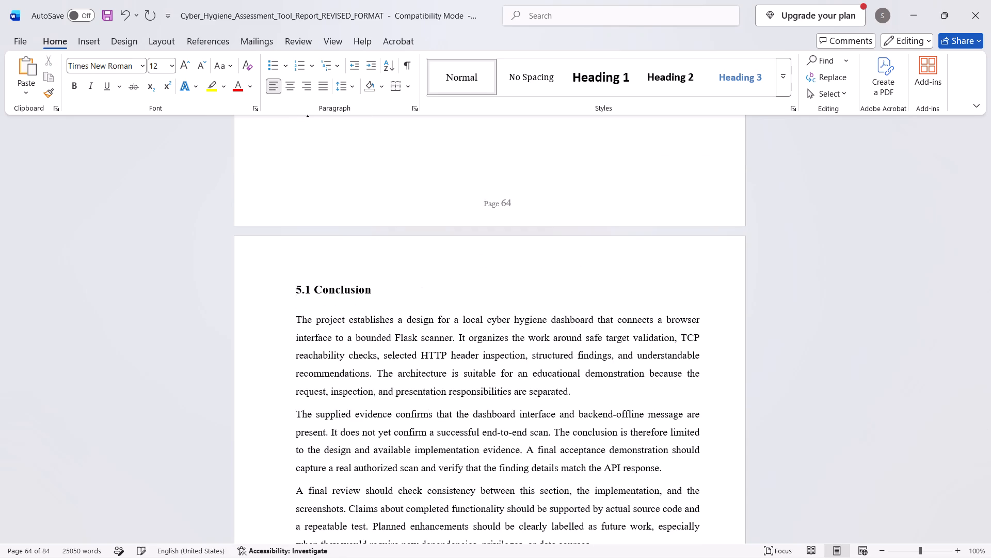
Delete the "Implementation note for 5.1 conclusion" and final consistency review paragraphs at the end of section 5.1.
scroll(471, 485, down, 5)
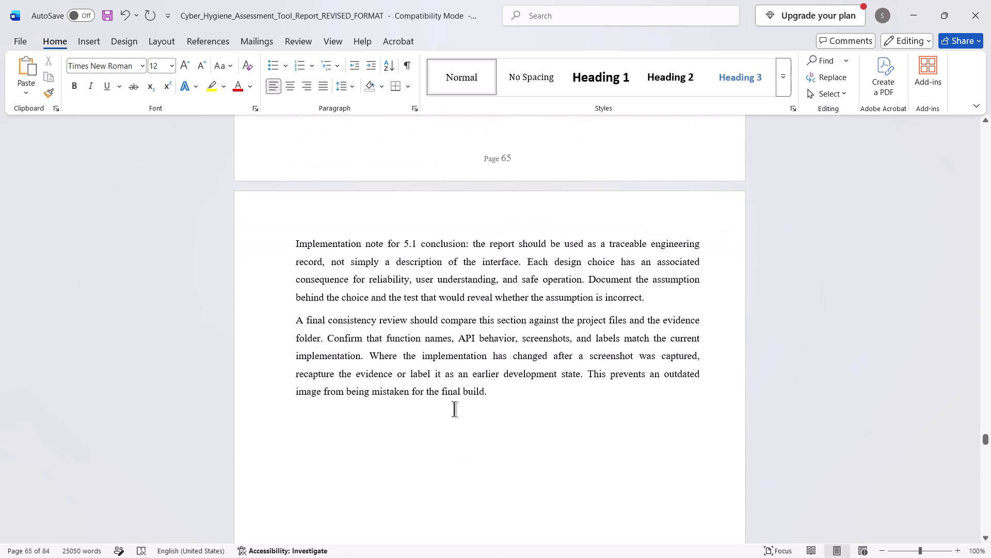
drag(492, 394, 282, 242)
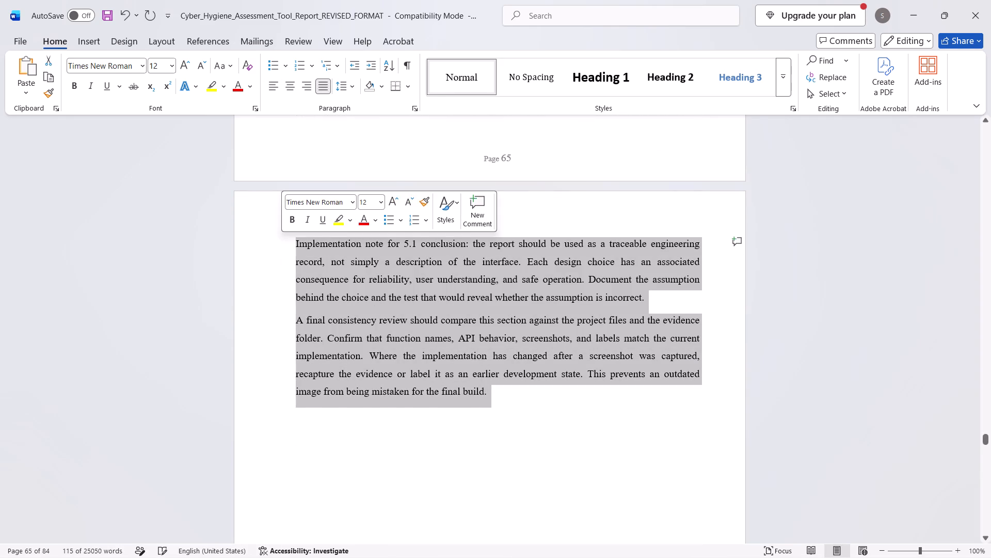
key(BackSpace)
Delete the end of section 5.2 from "For the final demonstration" through the final consistency review, and add two paragraph breaks before heading 5.3.
scroll(330, 281, down, 3)
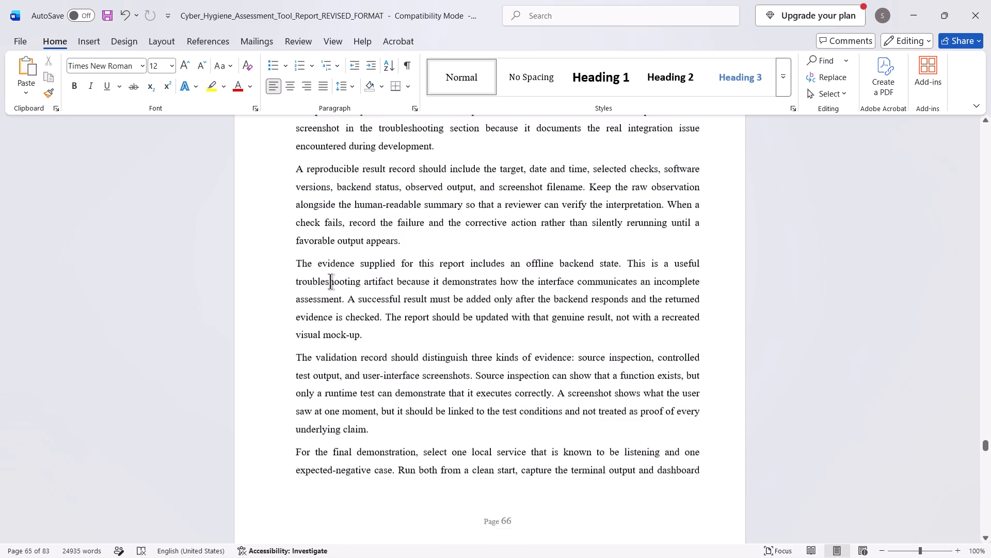
scroll(330, 281, down, 2)
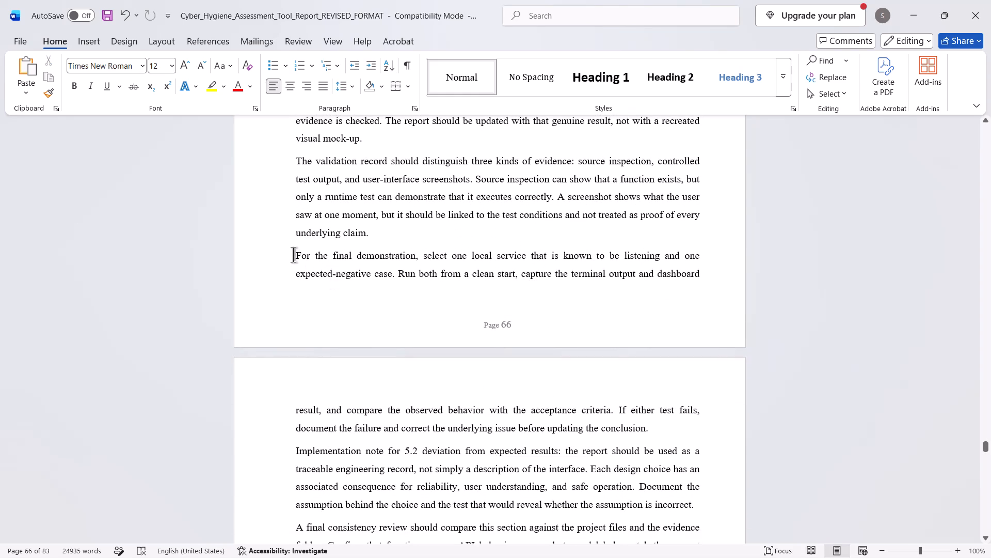
drag(293, 254, 519, 551)
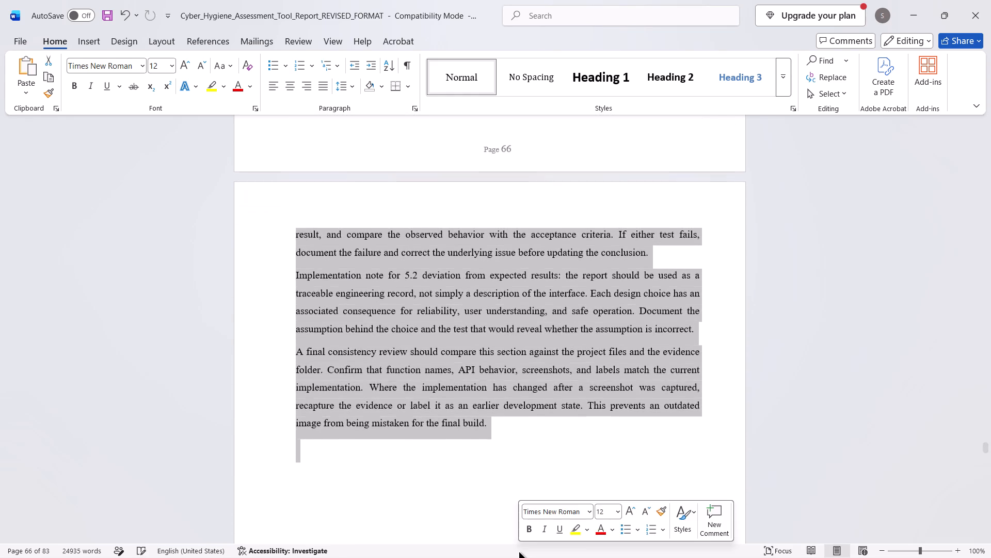
key(BackSpace)
key(Return)
key(Return)
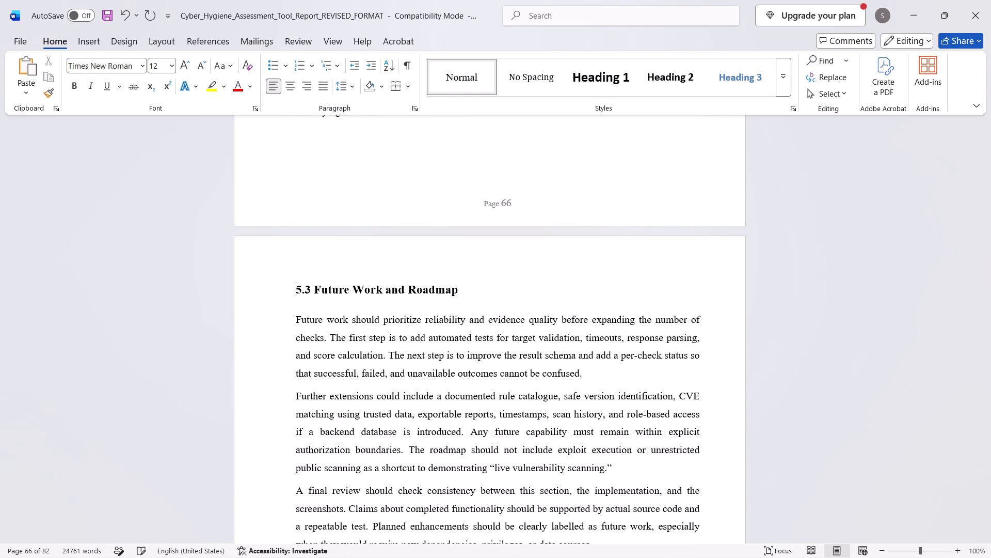
Delete the "Implementation note for 5.3 future work and roadmap" and final consistency review paragraphs at the end of section 5.3.
scroll(519, 551, down, 4)
scroll(536, 408, down, 5)
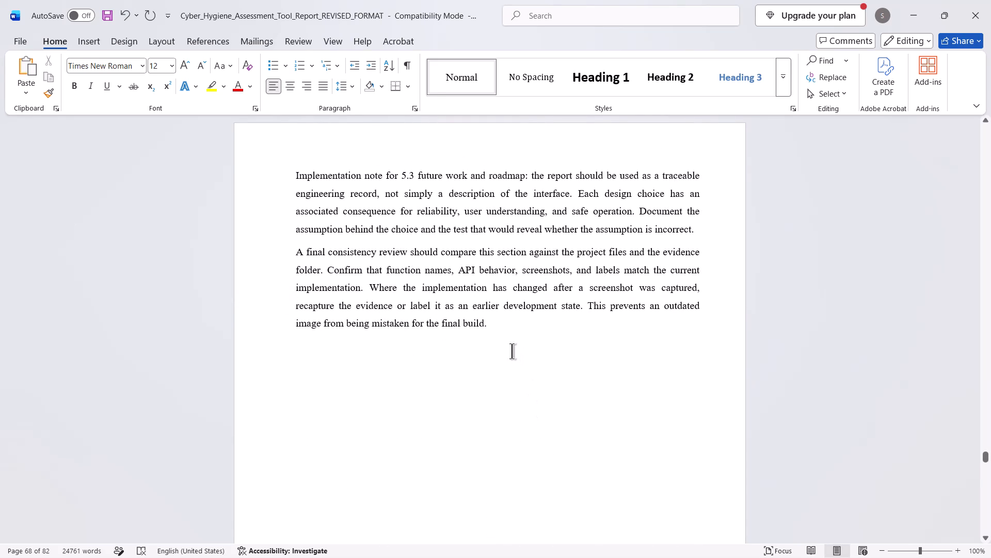
drag(509, 349, 284, 175)
key(BackSpace)
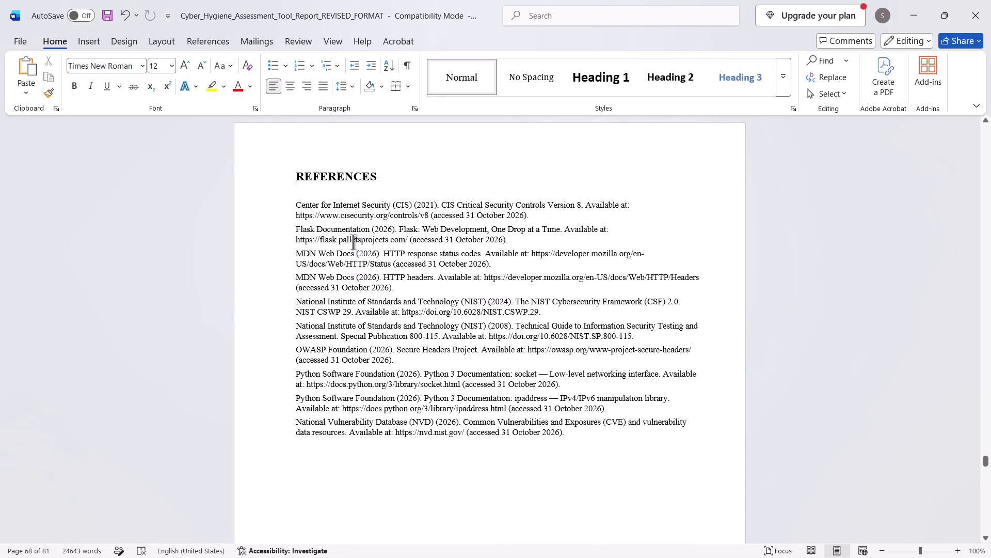
Set the font size of all entries in the REFERENCES list to 12.
click(294, 208)
drag(294, 208, 529, 466)
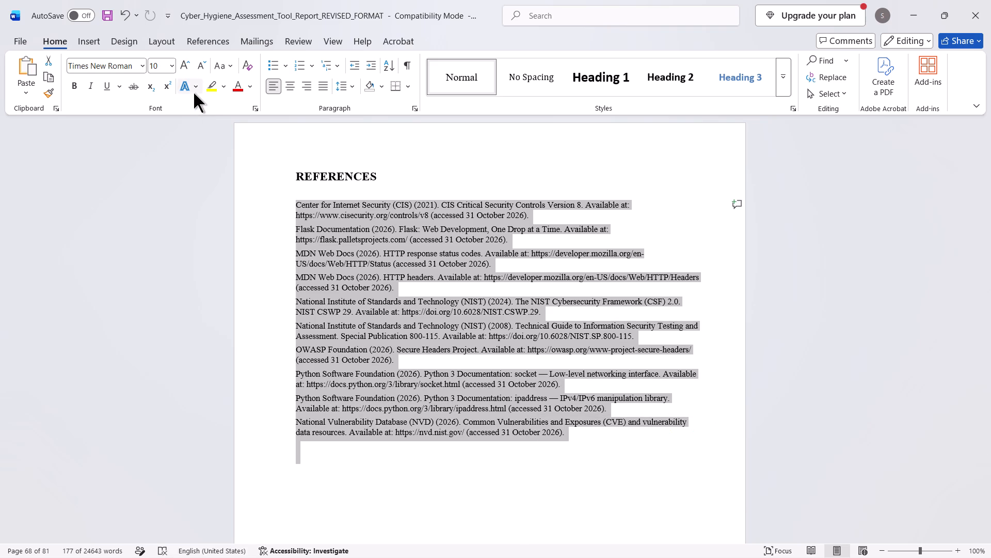
click(174, 64)
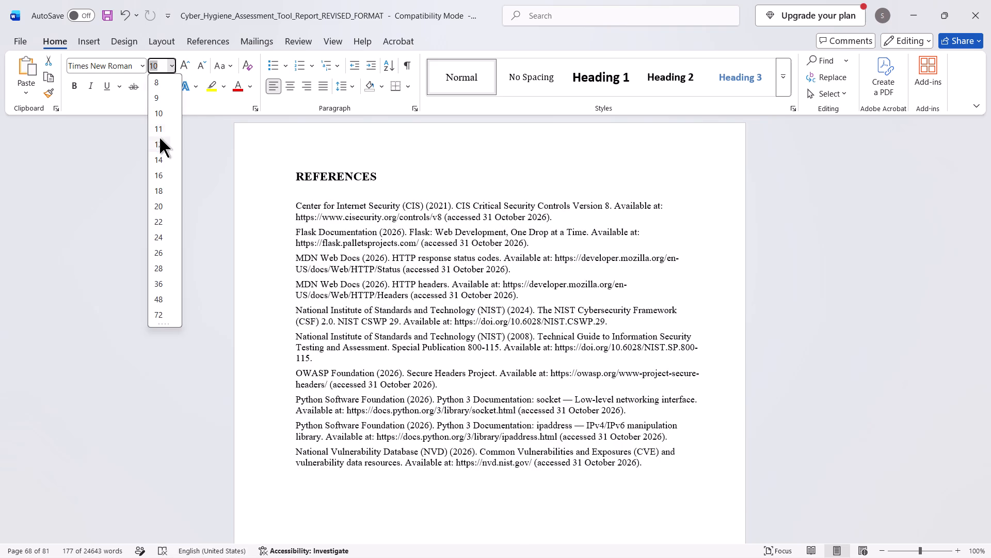
click(159, 143)
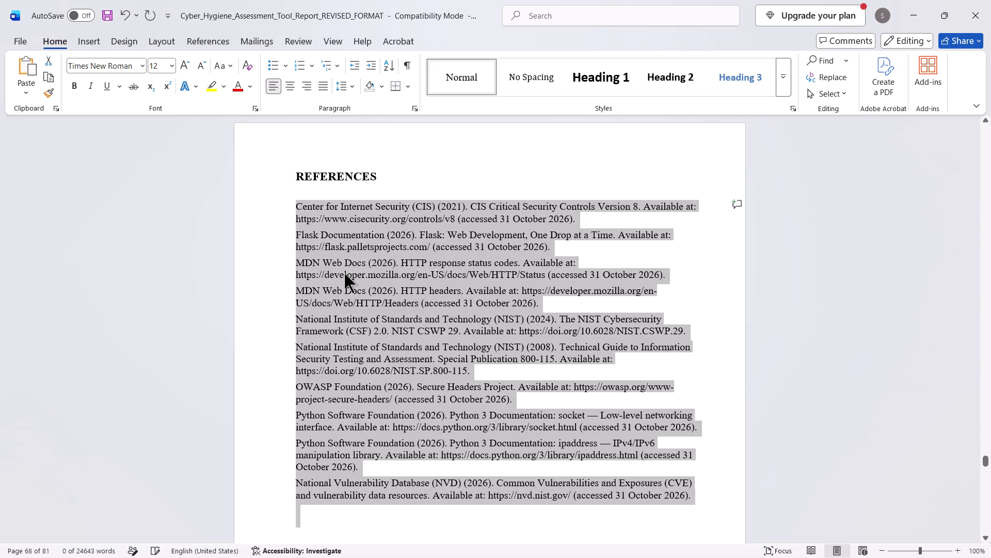
click(344, 273)
Delete the end of Appendix F from "A mismatch may cause" through "another person can repeat it", and remove the blank page before Appendix G.
scroll(344, 273, down, 2)
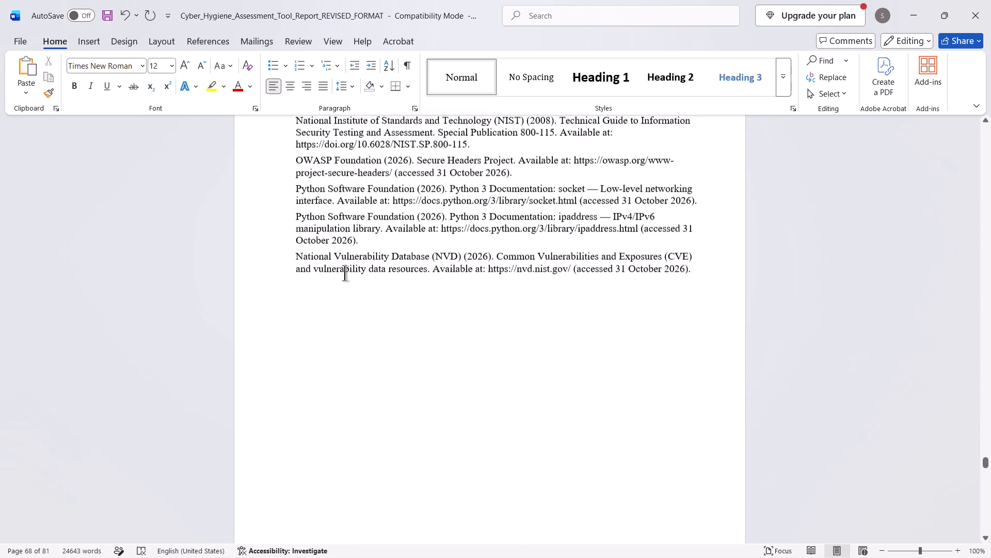
scroll(344, 273, down, 11)
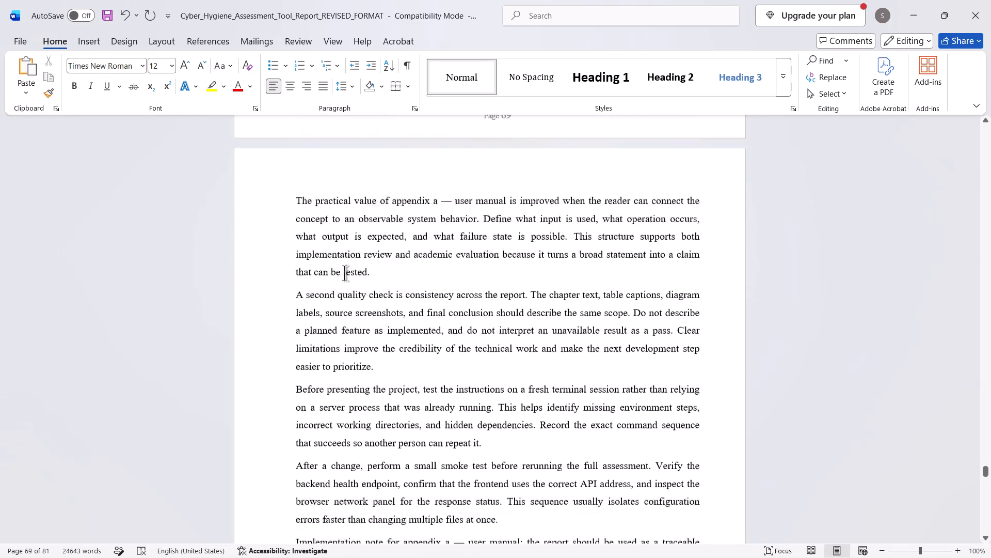
scroll(344, 273, down, 6)
scroll(344, 273, down, 20)
scroll(344, 273, down, 4)
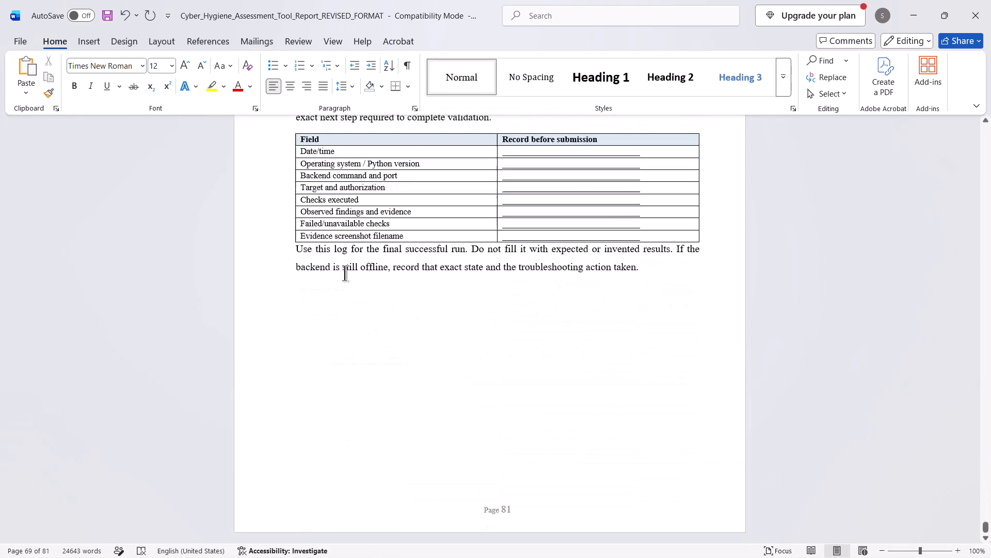
scroll(414, 315, up, 3)
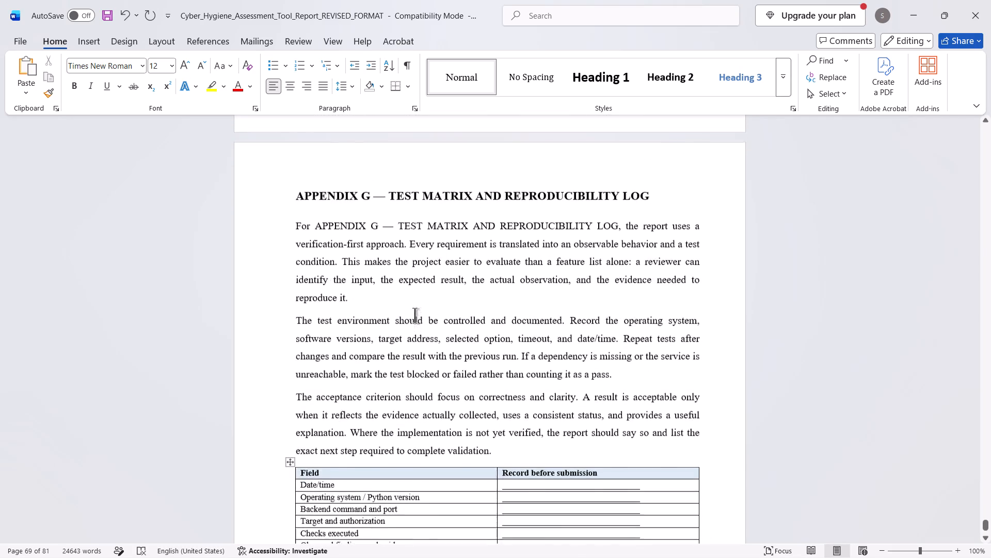
scroll(414, 315, up, 4)
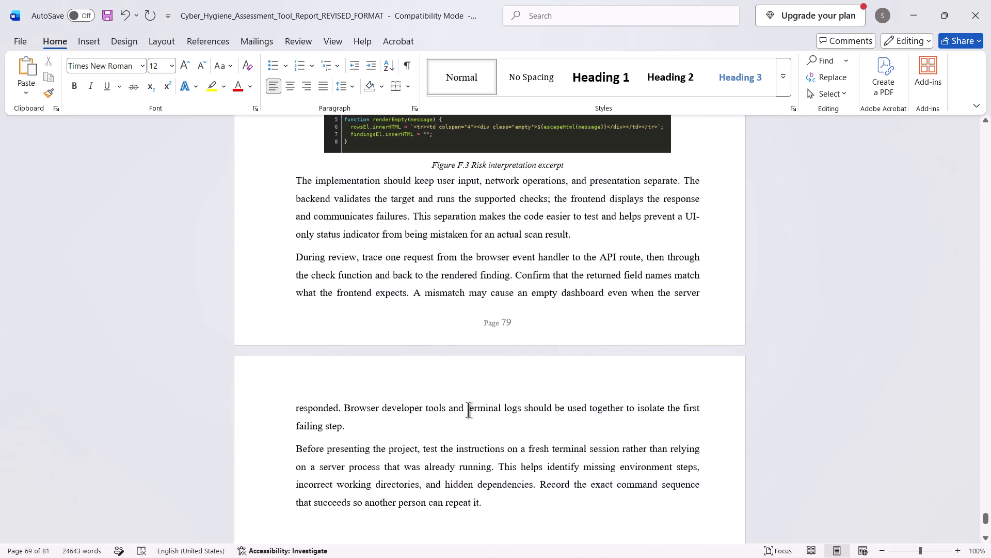
scroll(509, 438, down, 1)
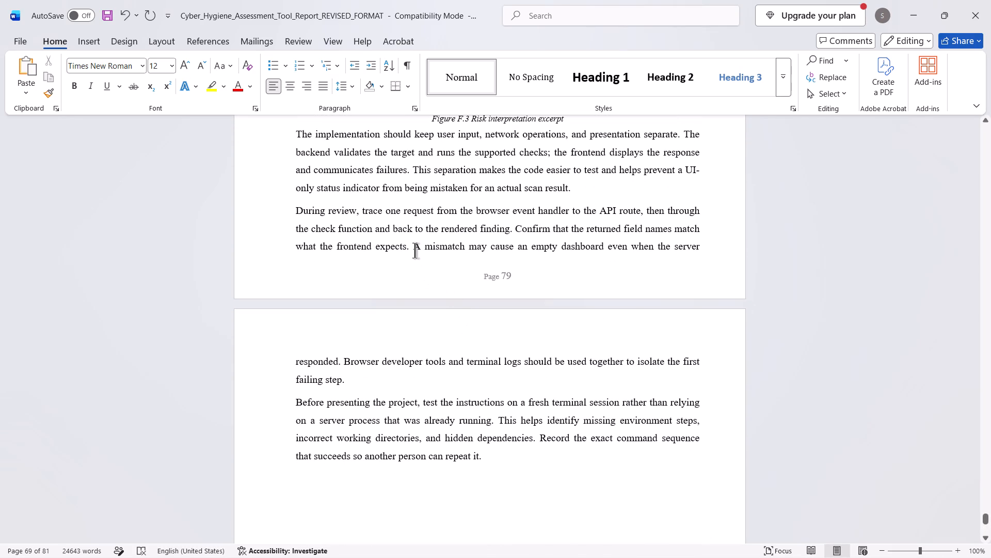
drag(414, 250, 528, 458)
key(BackSpace)
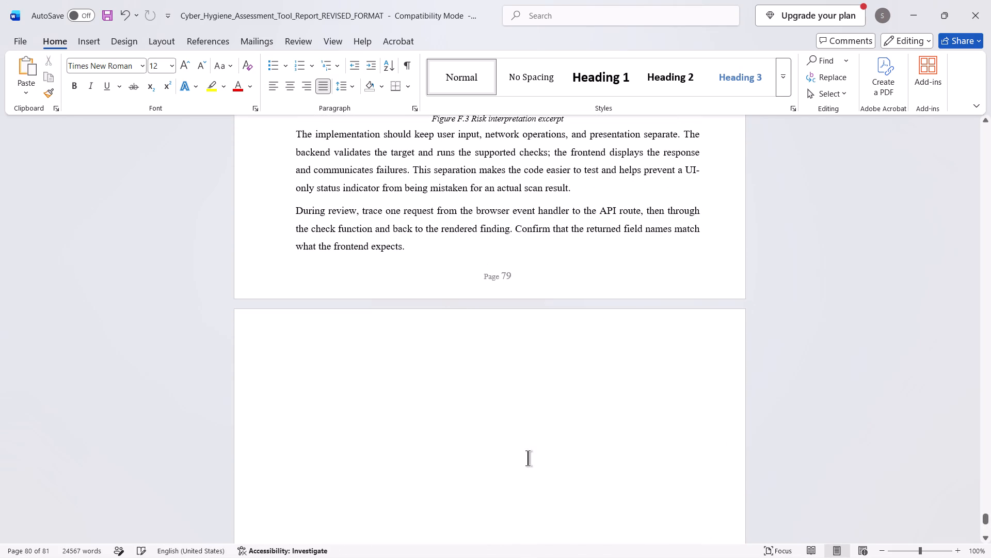
click(376, 407)
key(BackSpace)
key(BackSpace)
Insert four paragraph breaks between the Appendix G table and the "Use this log for the final successful run" paragraph.
scroll(376, 407, down, 3)
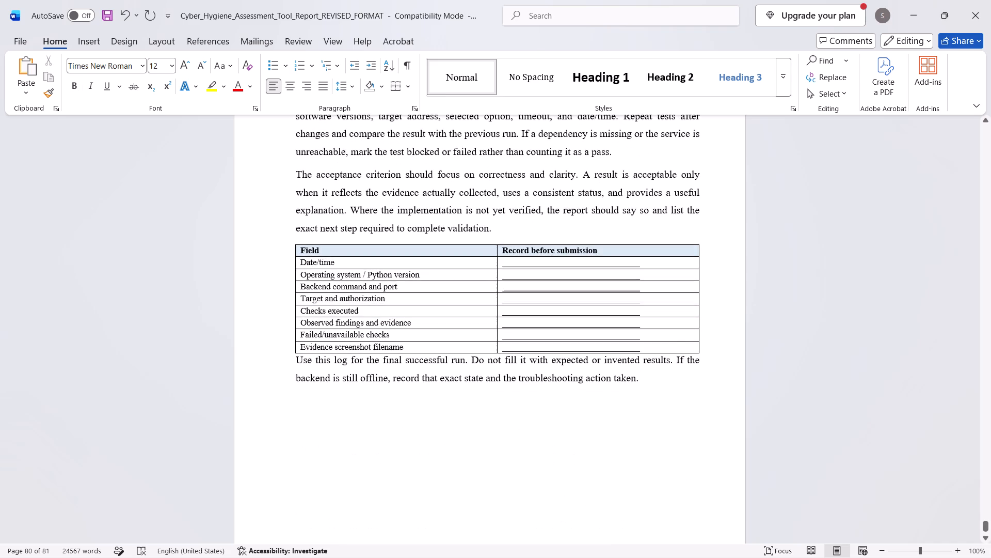
scroll(376, 407, down, 2)
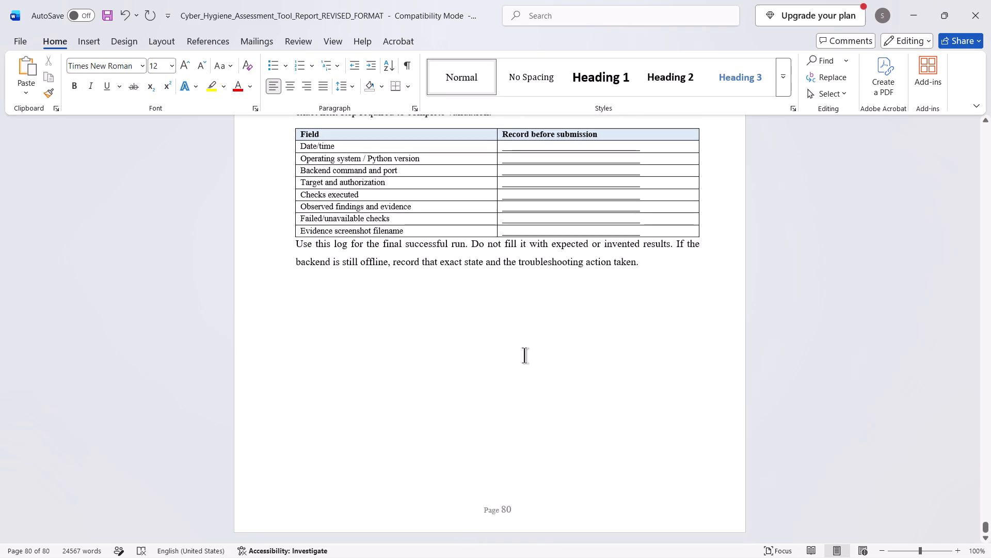
scroll(533, 352, up, 2)
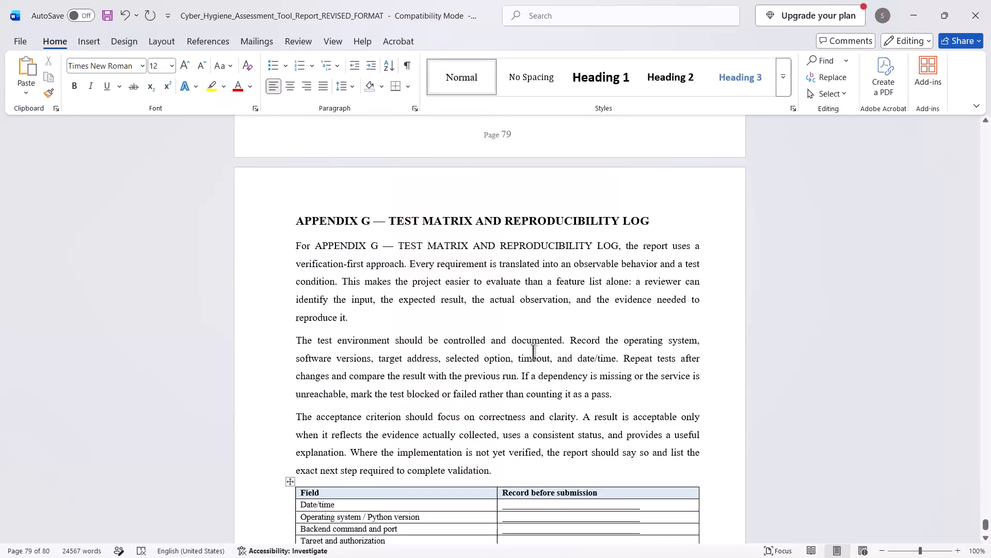
scroll(533, 352, down, 2)
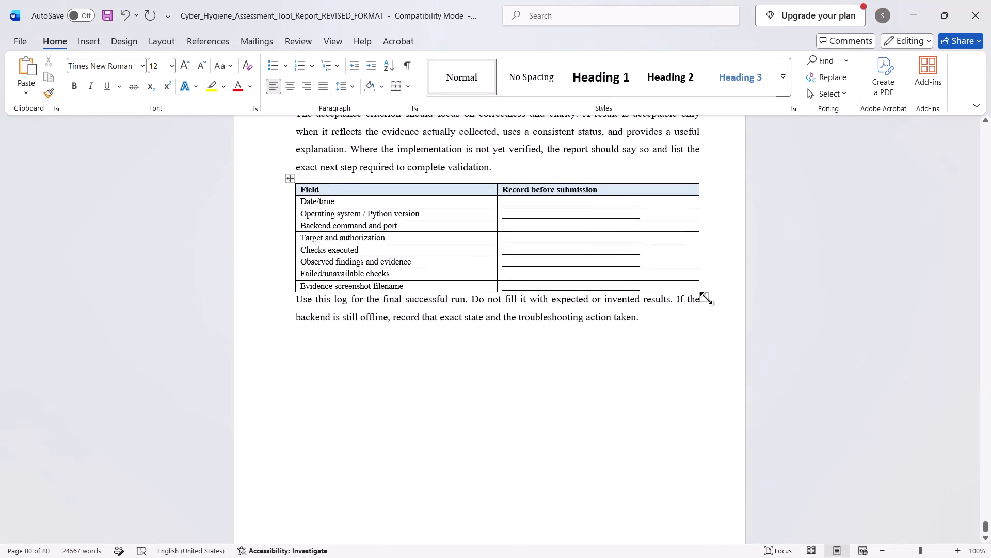
click(298, 298)
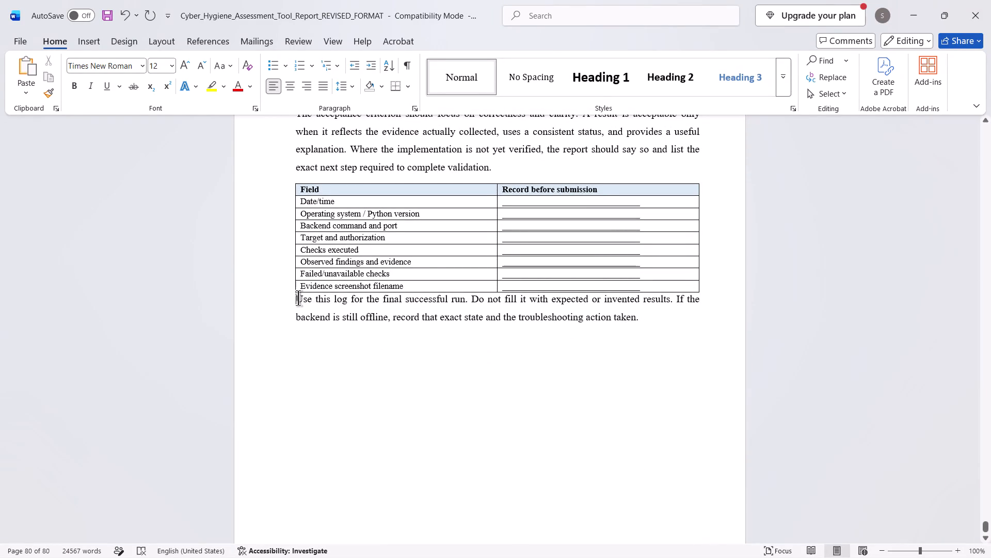
key(Return)
key(Return)
key(Return)
key(Return)
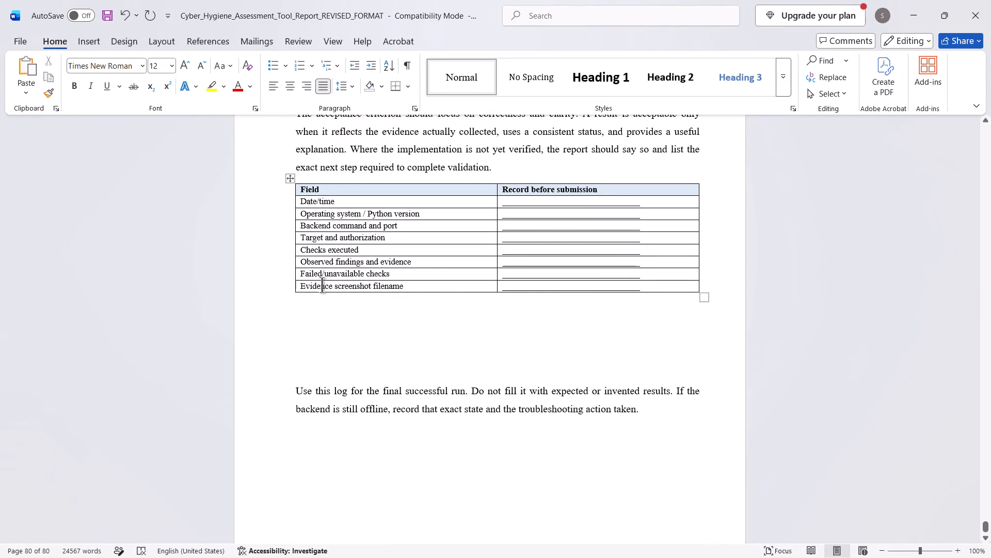
Enlarge the Appendix G table slightly in width and noticeably in height so its rows are taller.
drag(703, 296, 710, 315)
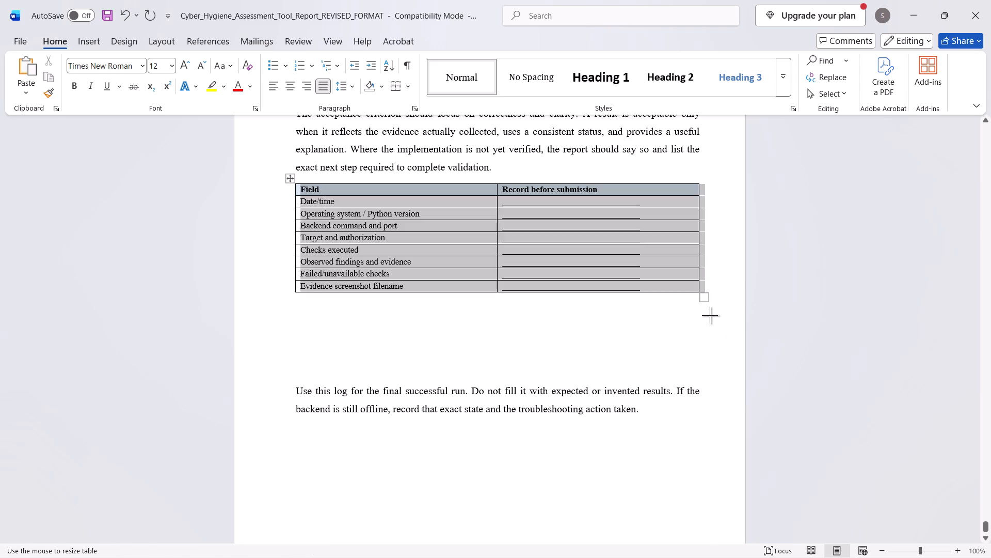
drag(710, 315, 712, 343)
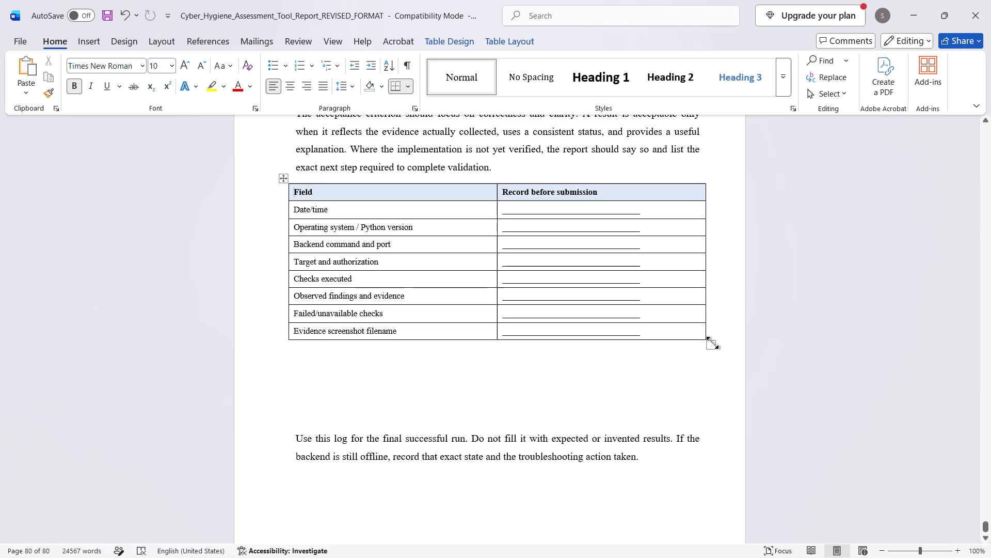
Remove three of the blank paragraphs above "Use this log for the final successful run", leaving one below the Appendix G table.
click(294, 437)
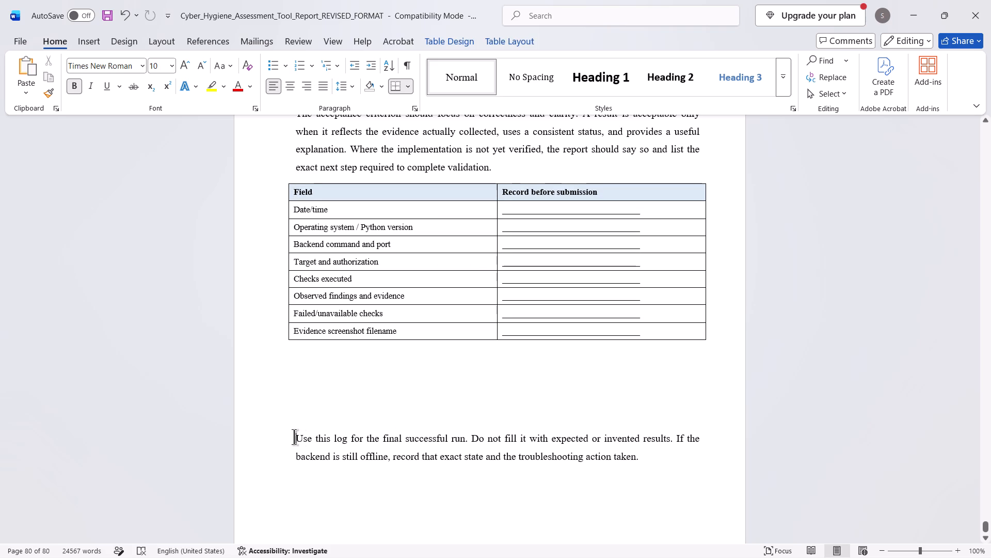
key(BackSpace)
key(BackSpace)
key(BackSpace)
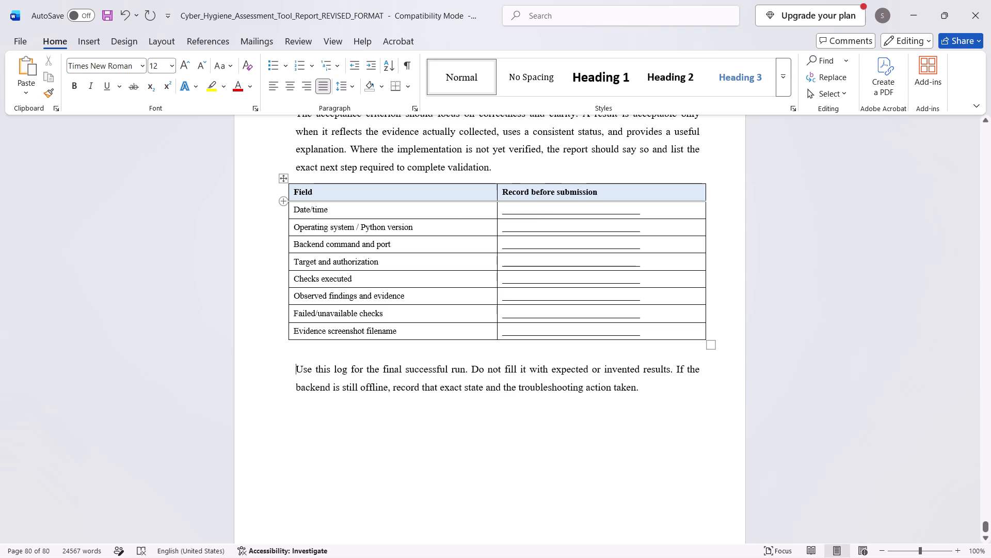
drag(294, 208, 476, 332)
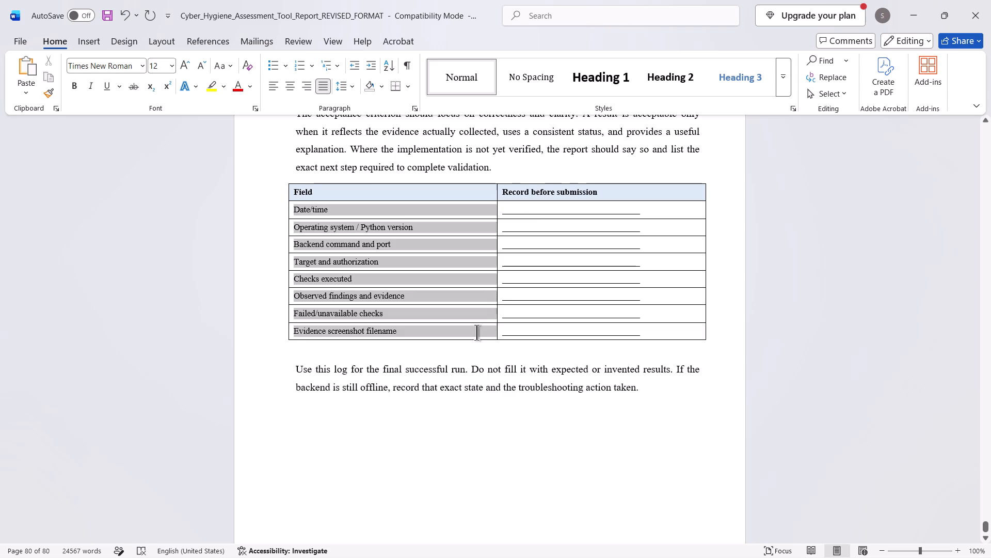
drag(476, 332, 537, 339)
key(ctrl+c)
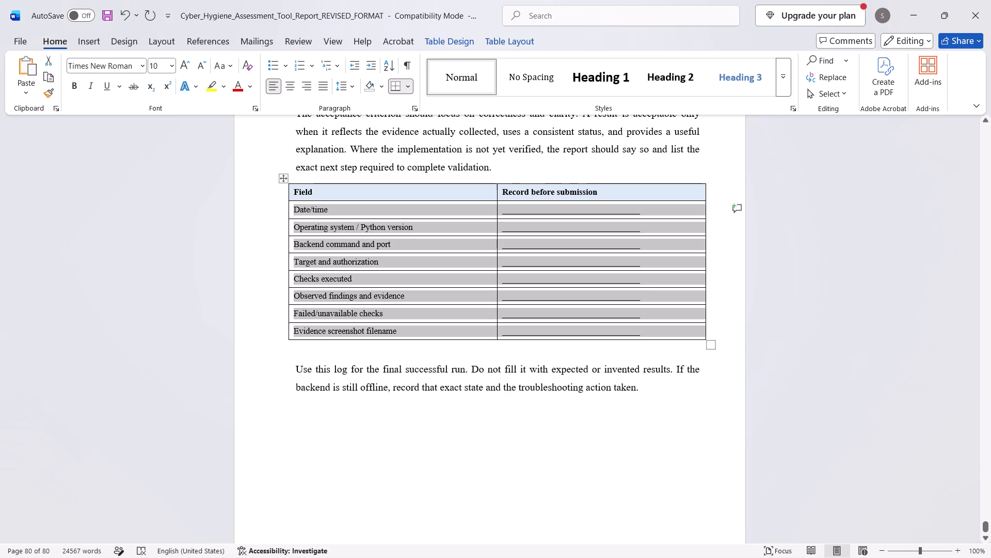
click(469, 546)
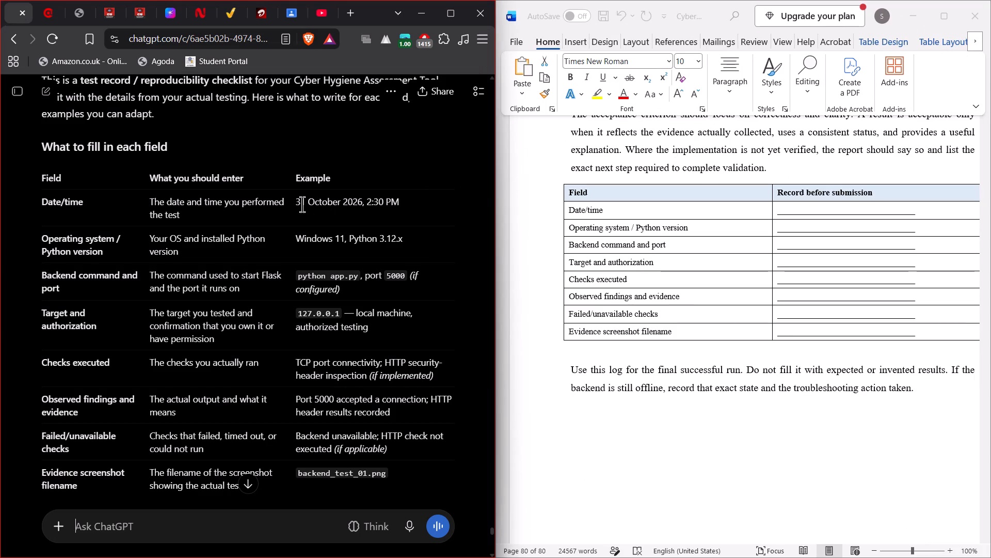
Copy ChatGPT's Date/time example into the Date/time row of the Word table and change the day so it reads "06 October 2026, 2:30 PM".
drag(296, 203, 390, 210)
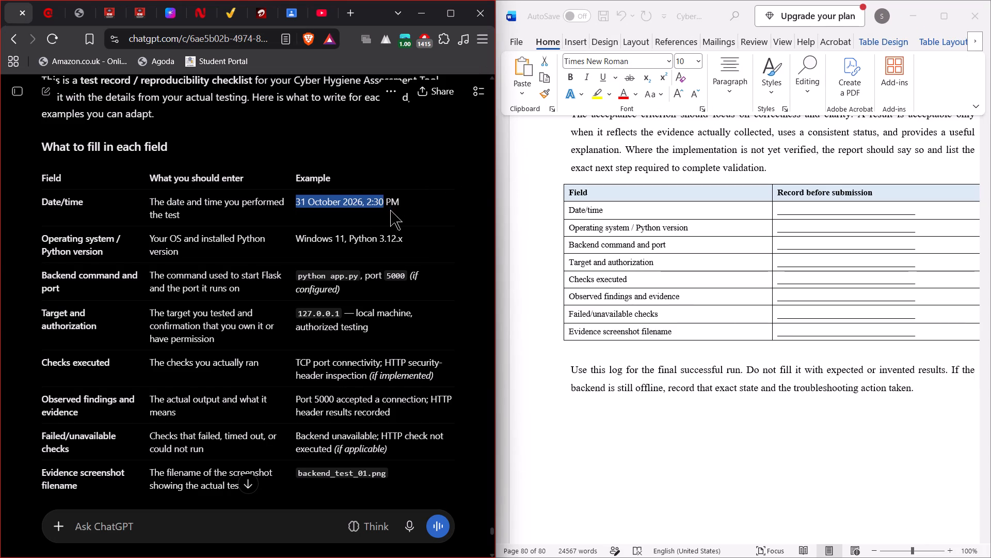
drag(390, 210, 410, 210)
key(ctrl+c)
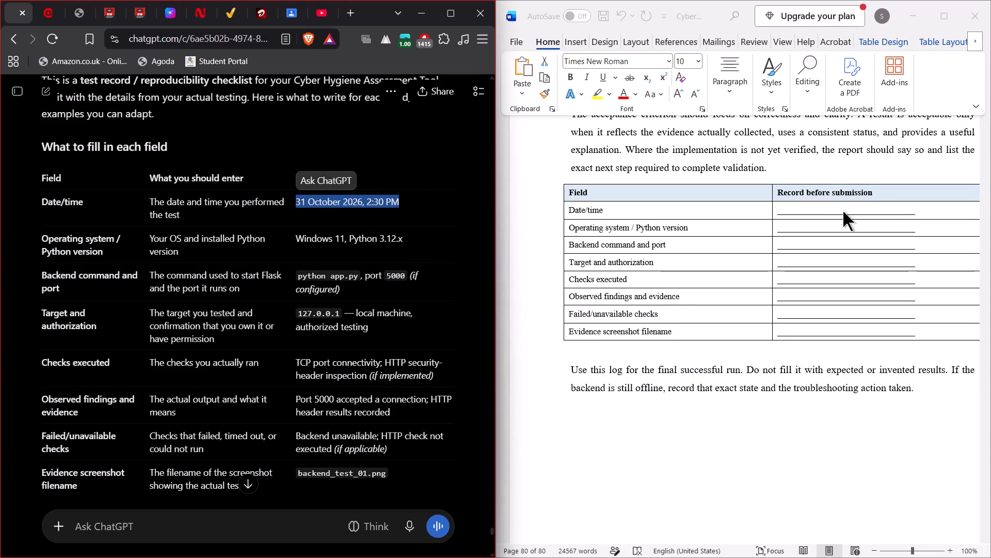
double_click(807, 208)
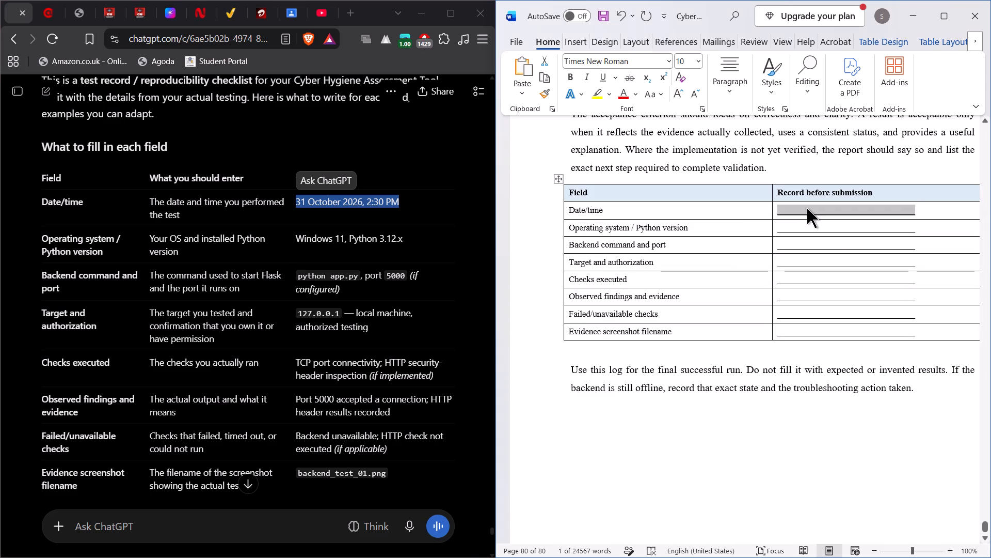
key(ctrl+v)
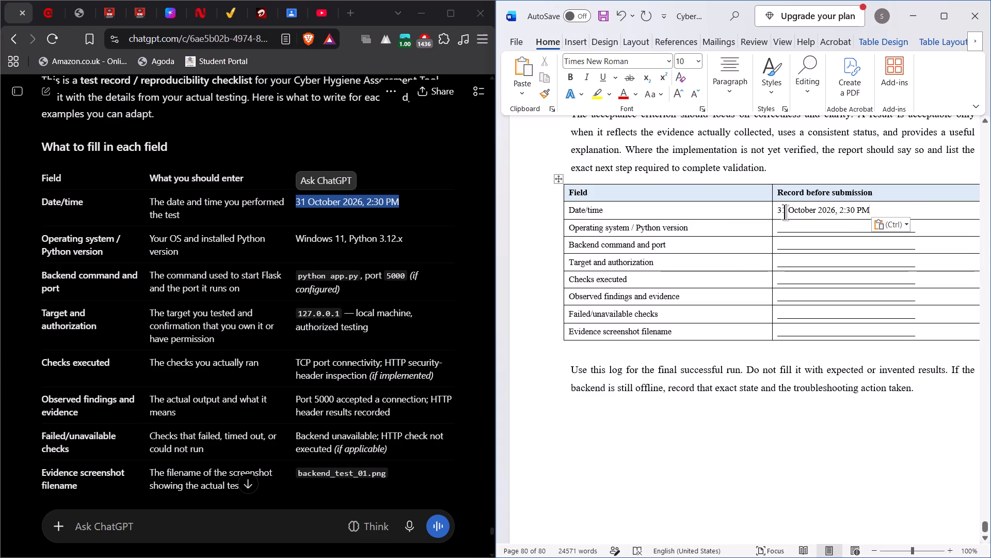
click(784, 212)
key(BackSpace)
key(BackSpace)
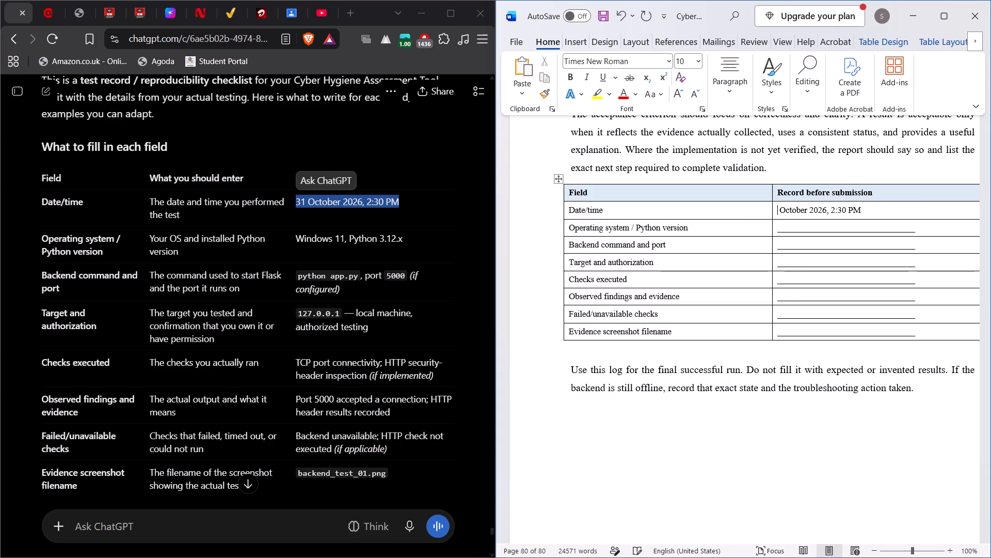
text(06)
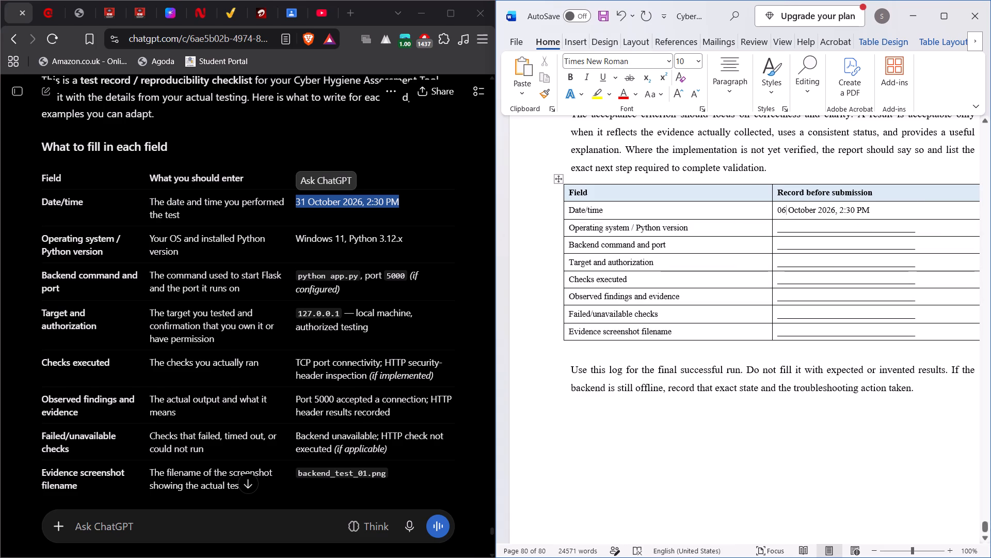
Replace the blank line in the Operating system / Python version row with ChatGPT's example "Windows 11, Python 3.12.x".
double_click(402, 237)
drag(402, 237, 359, 235)
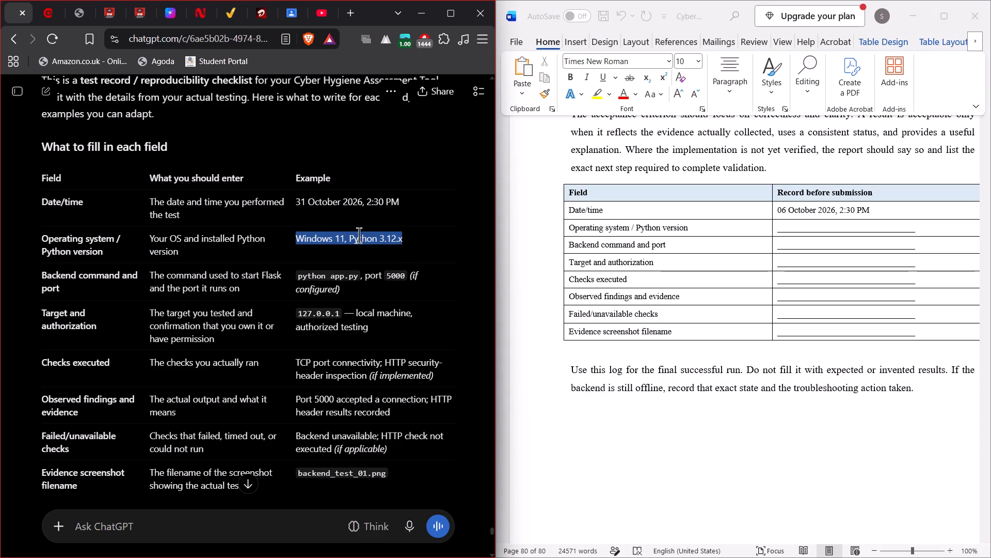
drag(359, 235, 326, 234)
key(ctrl+c)
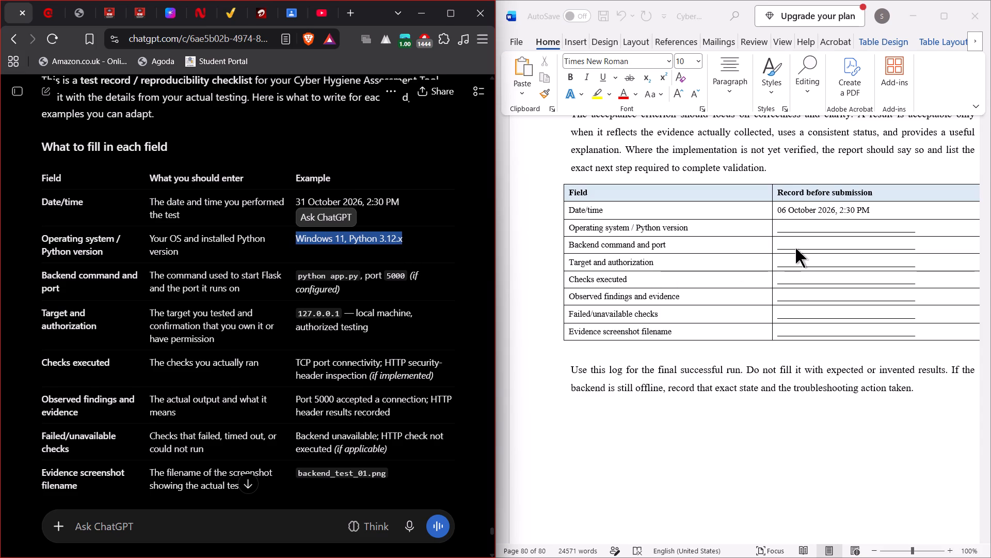
double_click(790, 226)
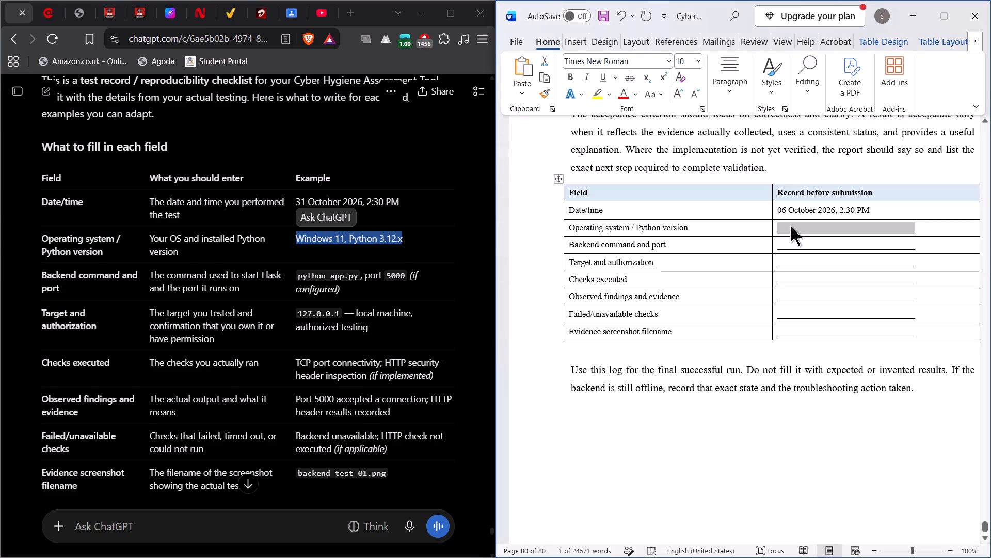
key(ctrl+v)
Fill the Backend command and port row with ChatGPT's example, trimming "(if configured)" so it reads "python app.py, port 5000".
drag(353, 288, 296, 275)
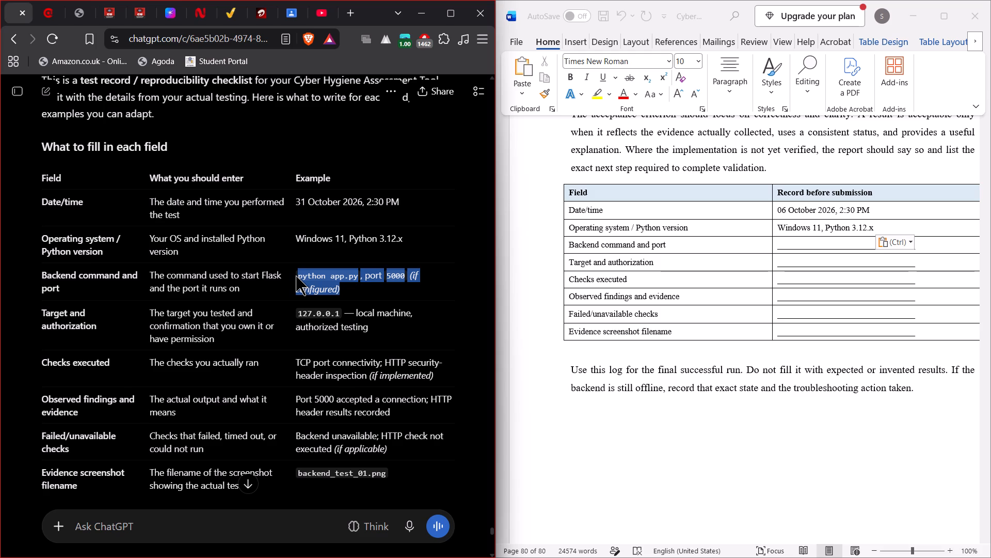
key(ctrl+c)
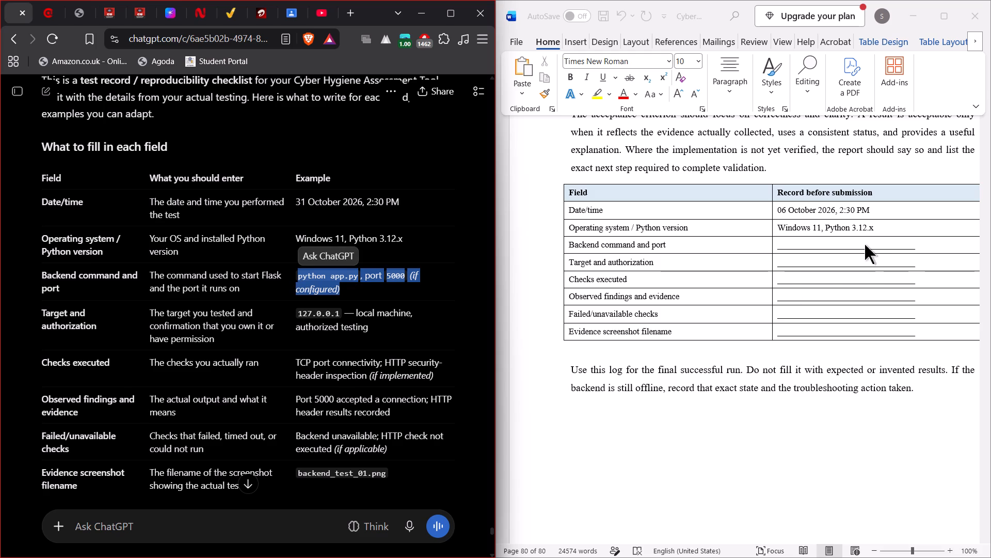
double_click(865, 244)
key(ctrl+v)
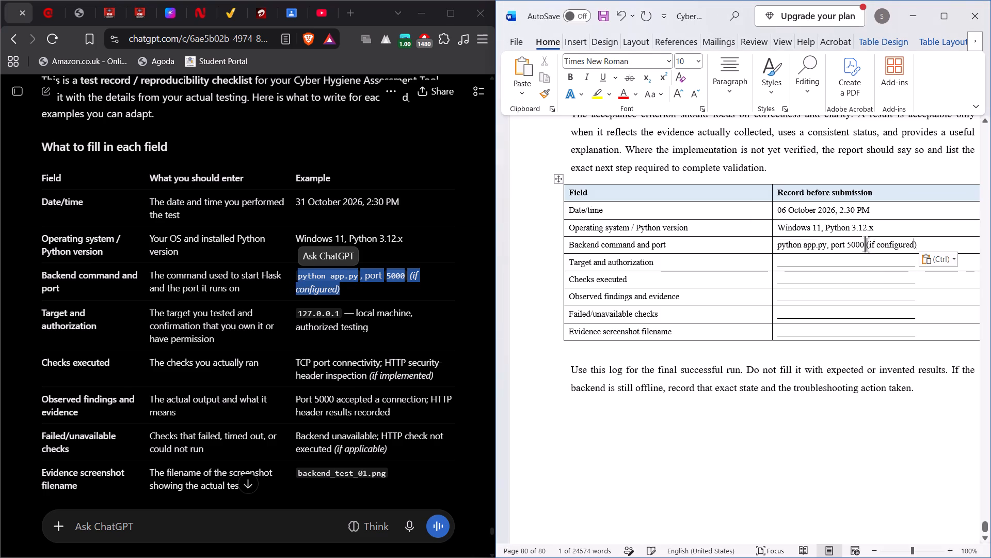
key(BackSpace)
key(BackSpace)
key(BackSpace)
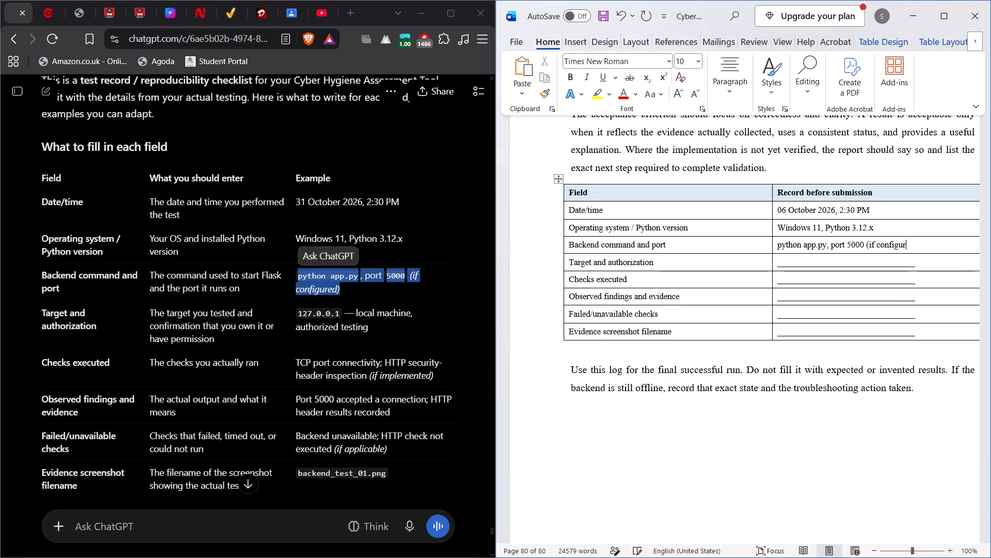
key(BackSpace)
key(BackSpace)
key(BackSpace)
key(BackSpace)
key(BackSpace)
key(BackSpace)
key(BackSpace)
key(BackSpace)
key(BackSpace)
key(BackSpace)
key(BackSpace)
key(BackSpace)
Replace the blank line in the Target and authorization row with ChatGPT's example "127.0.0.1 — local machine, authorized testing".
drag(373, 328, 296, 316)
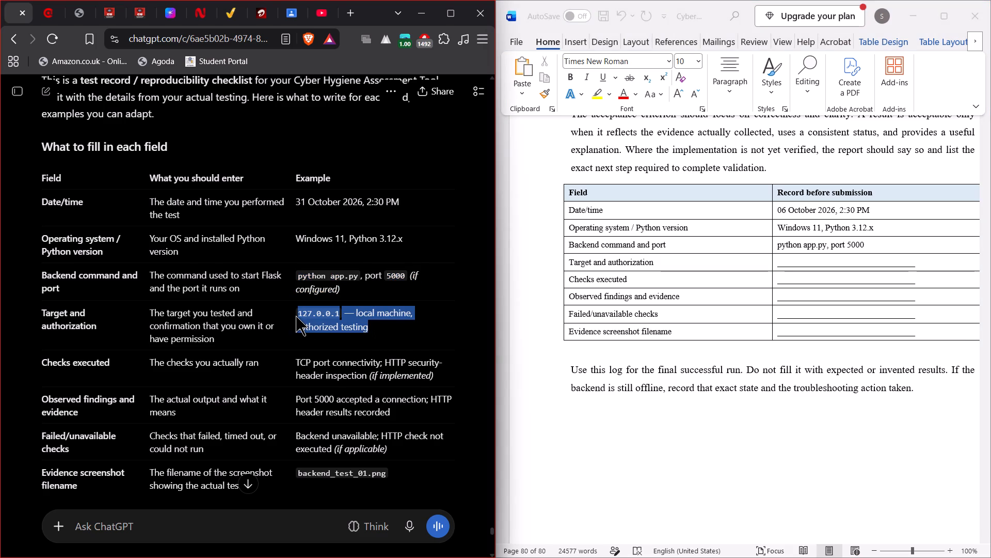
key(ctrl+c)
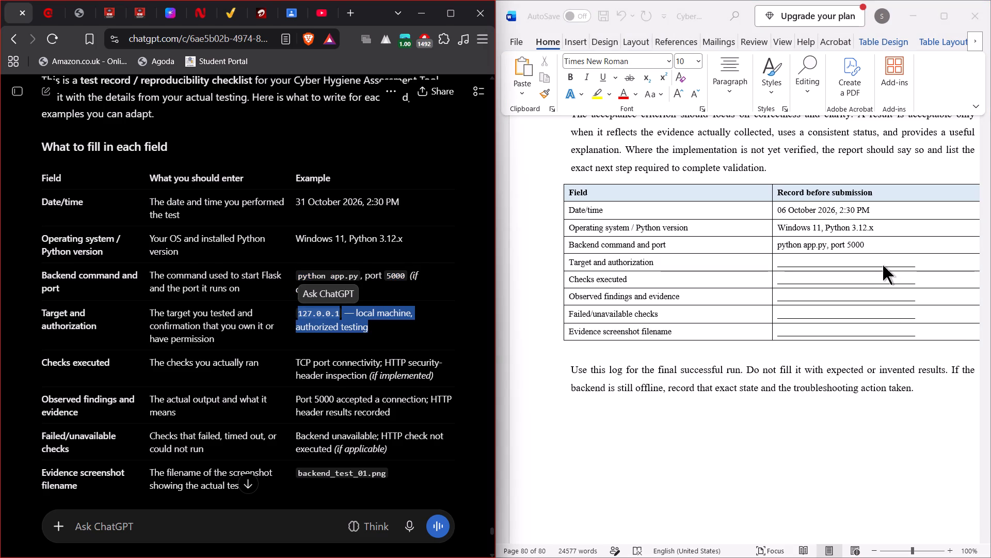
double_click(882, 262)
key(ctrl+v)
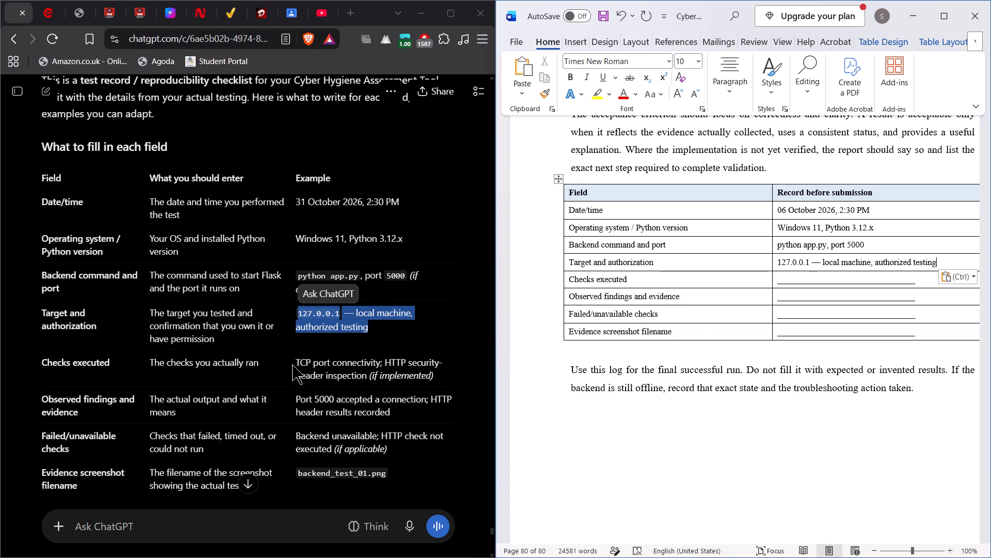
Fill the Checks executed row with ChatGPT's example "TCP port connectivity; HTTP security-header inspection (if implemented)".
drag(292, 364, 451, 374)
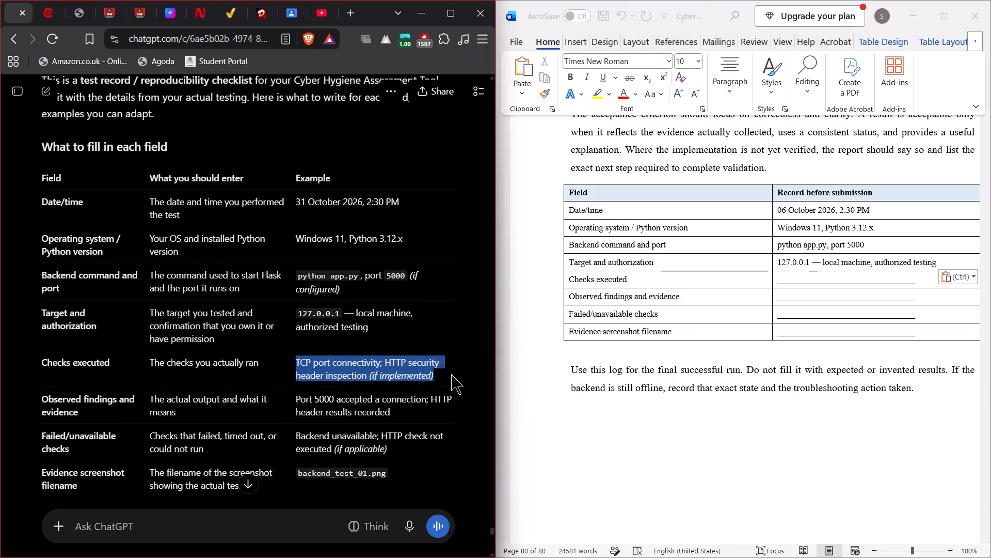
key(ctrl+c)
double_click(823, 280)
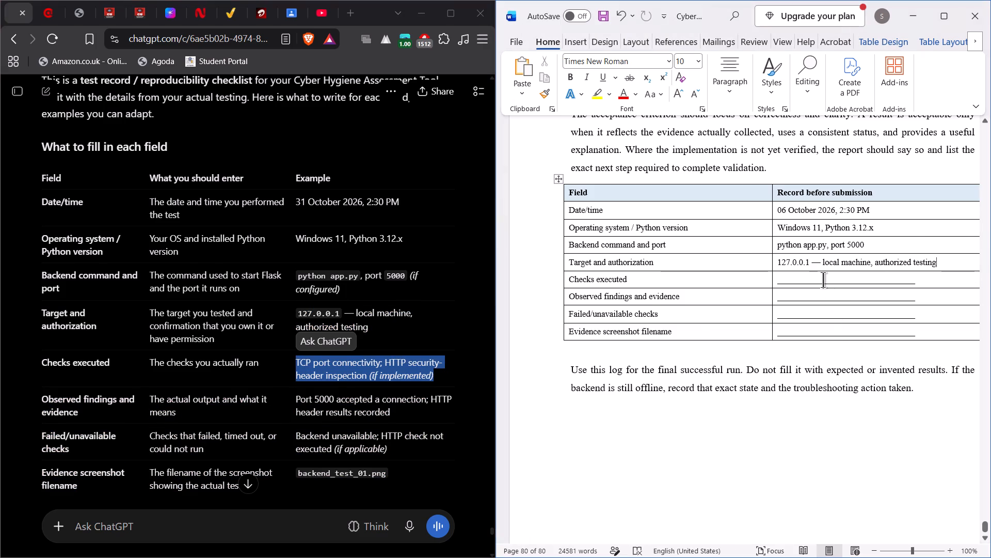
key(ctrl+v)
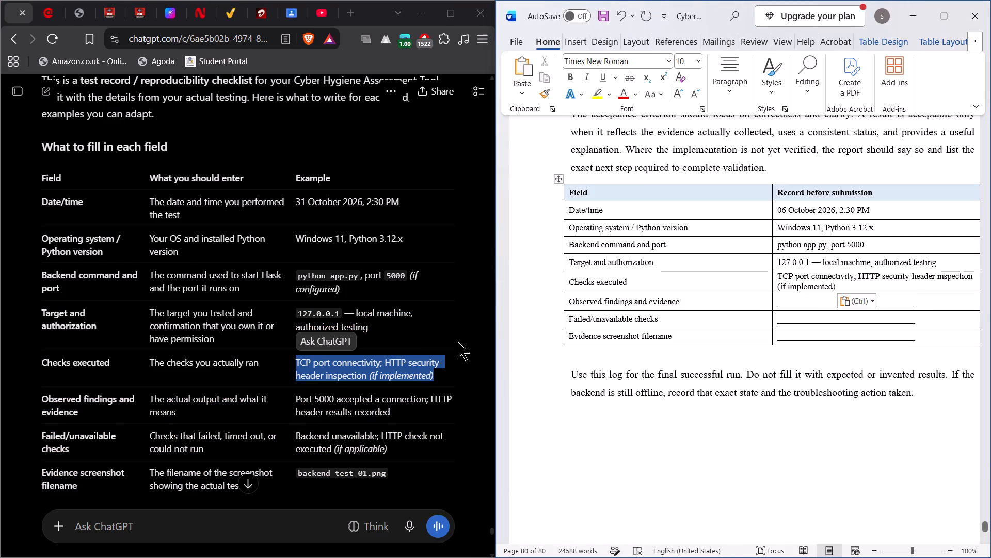
Fill the Observed findings and evidence row with ChatGPT's example "Port 5000 accepted a connection; HTTP header results recorded".
drag(396, 412, 295, 403)
key(ctrl+c)
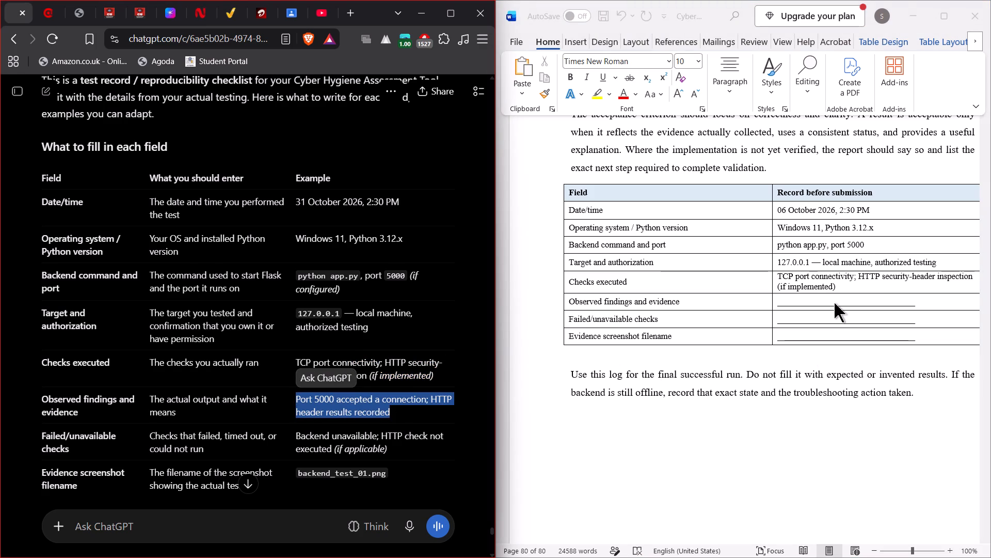
double_click(834, 302)
key(ctrl+v)
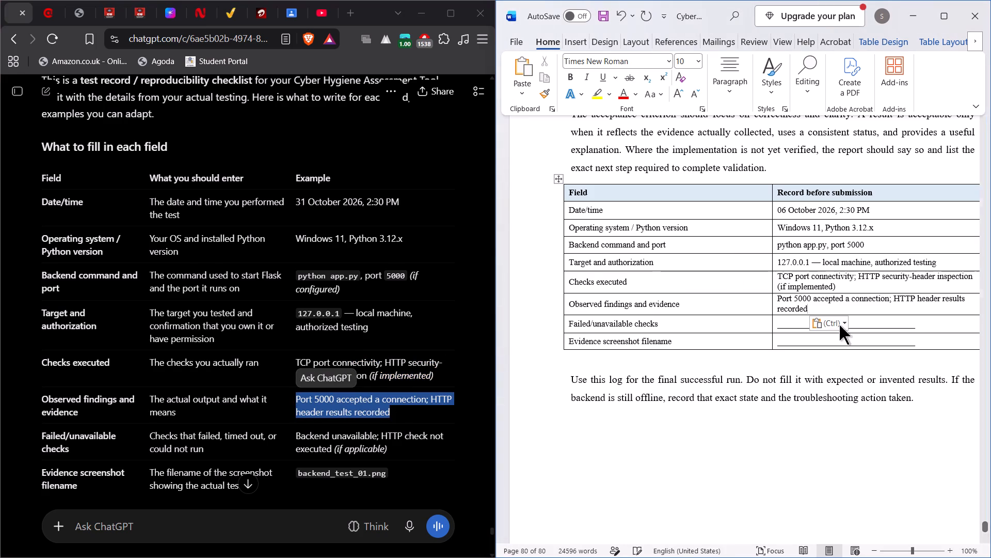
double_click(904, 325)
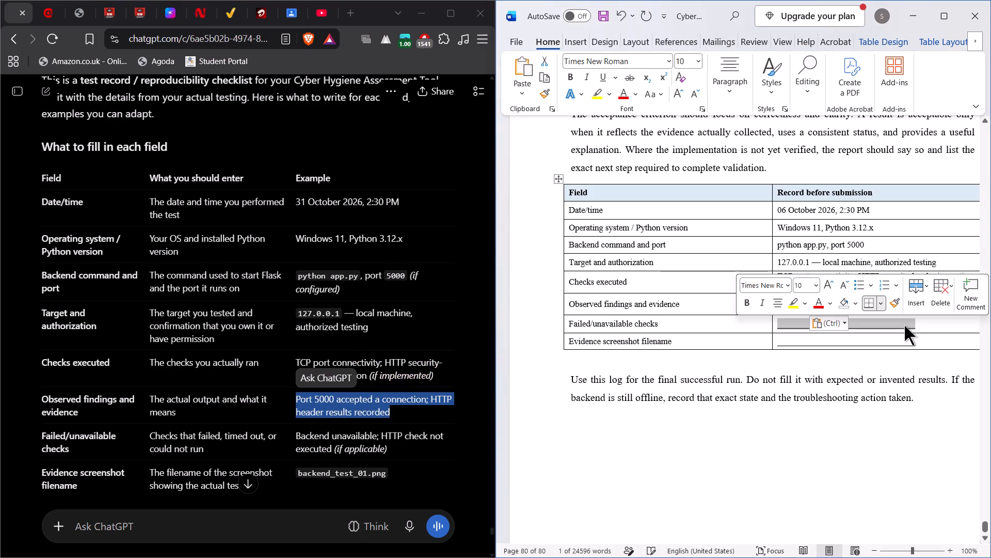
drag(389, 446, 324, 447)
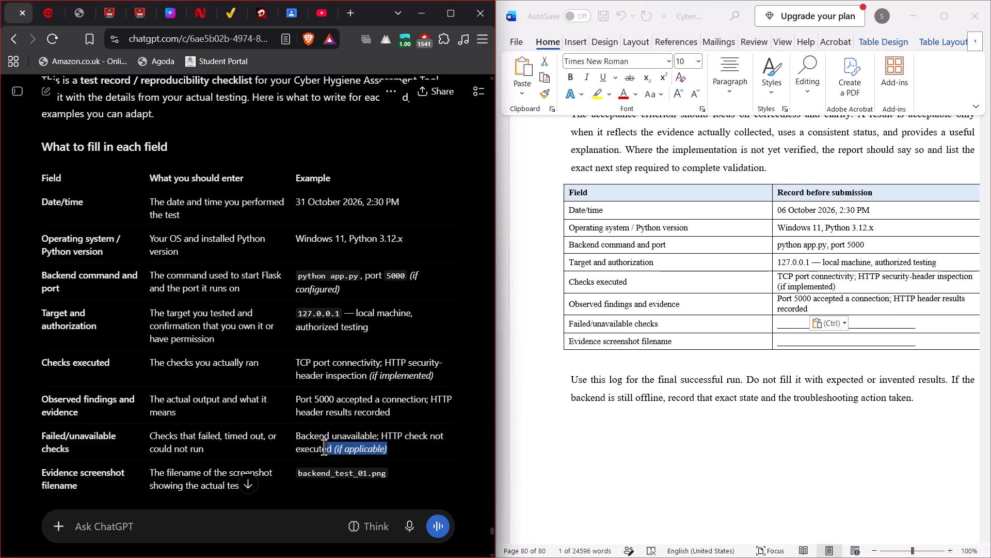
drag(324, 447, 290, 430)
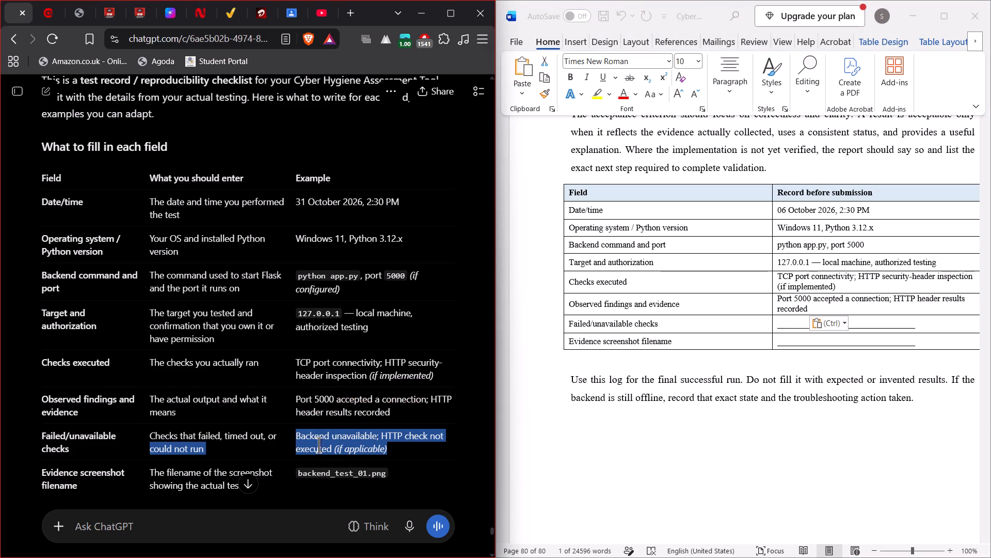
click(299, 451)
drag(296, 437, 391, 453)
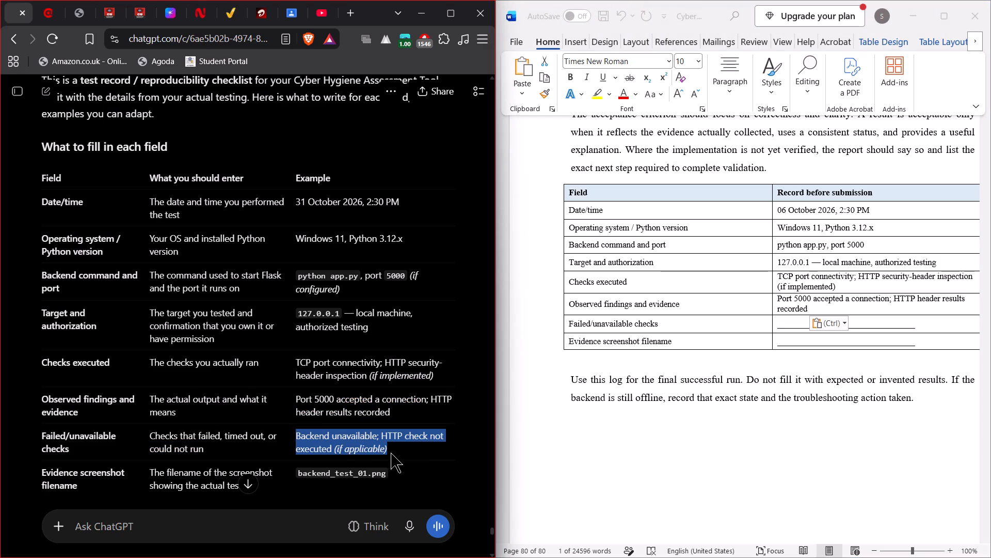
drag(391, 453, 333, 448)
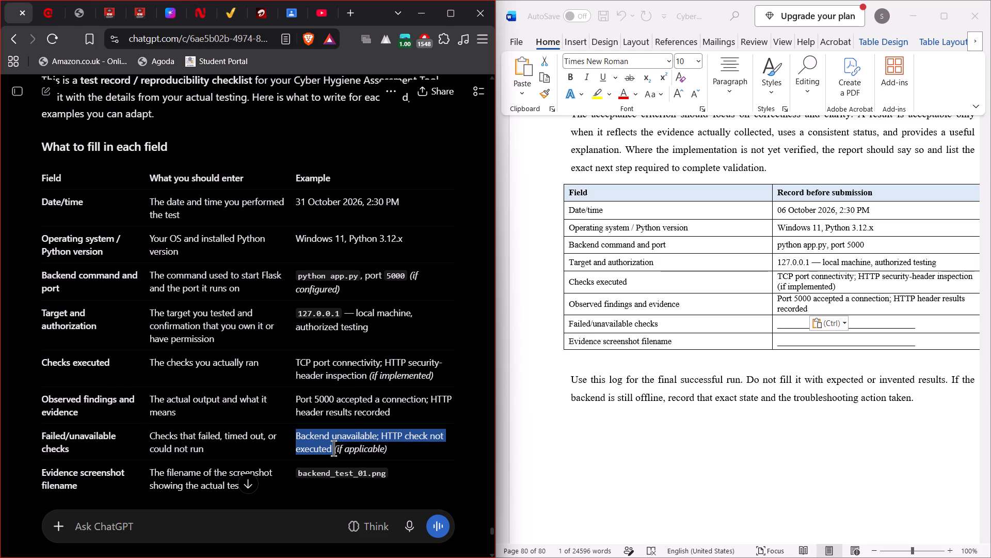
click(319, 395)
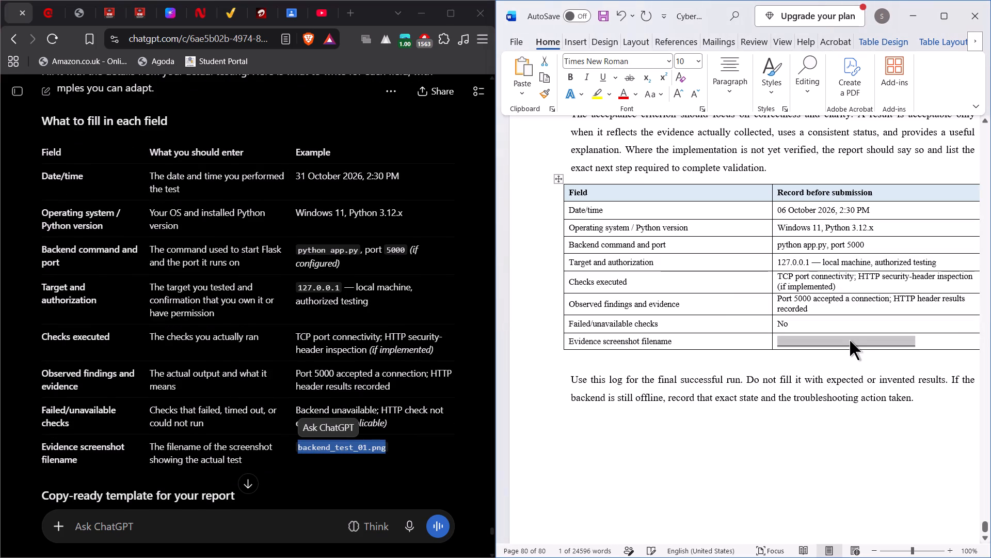
key(ctrl+v)
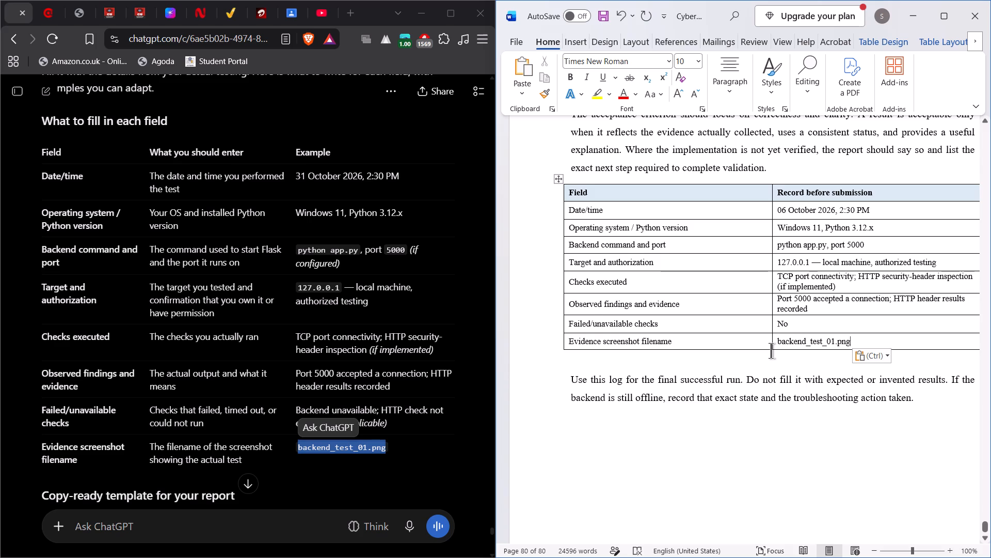
Maximize the report window and review the Appendix G text and the Appendix F code screenshots.
scroll(771, 350, up, 2)
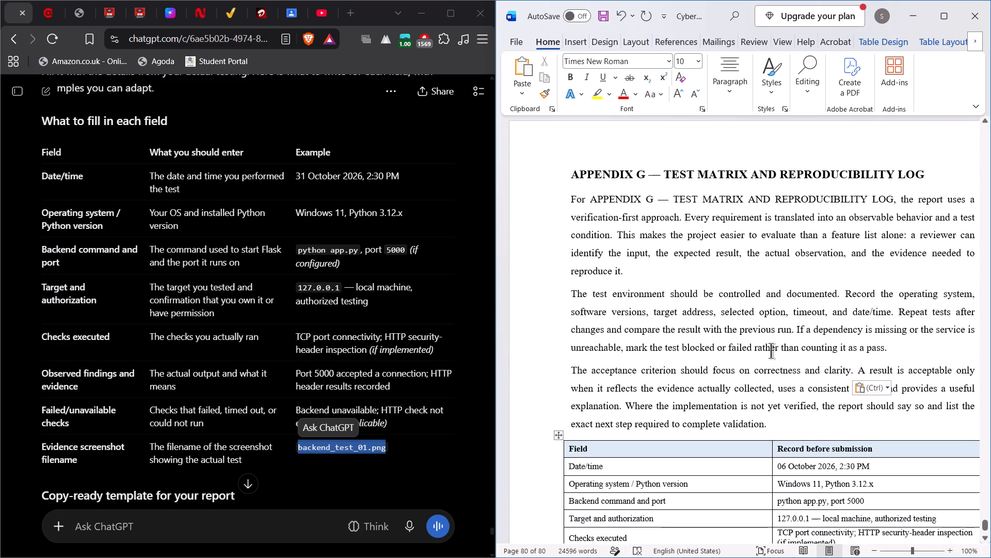
scroll(248, 347, down, 2)
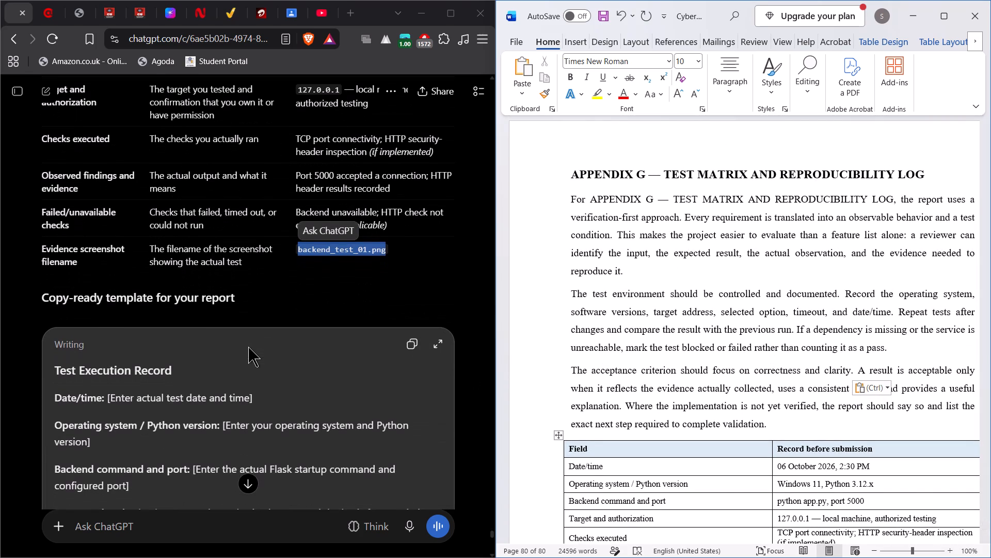
click(954, 15)
scroll(525, 300, up, 5)
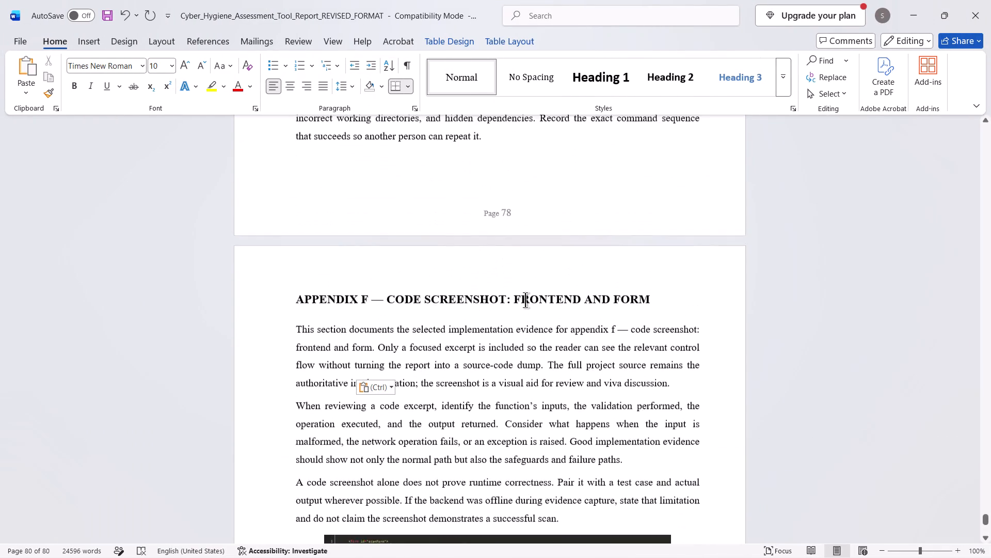
scroll(525, 300, down, 2)
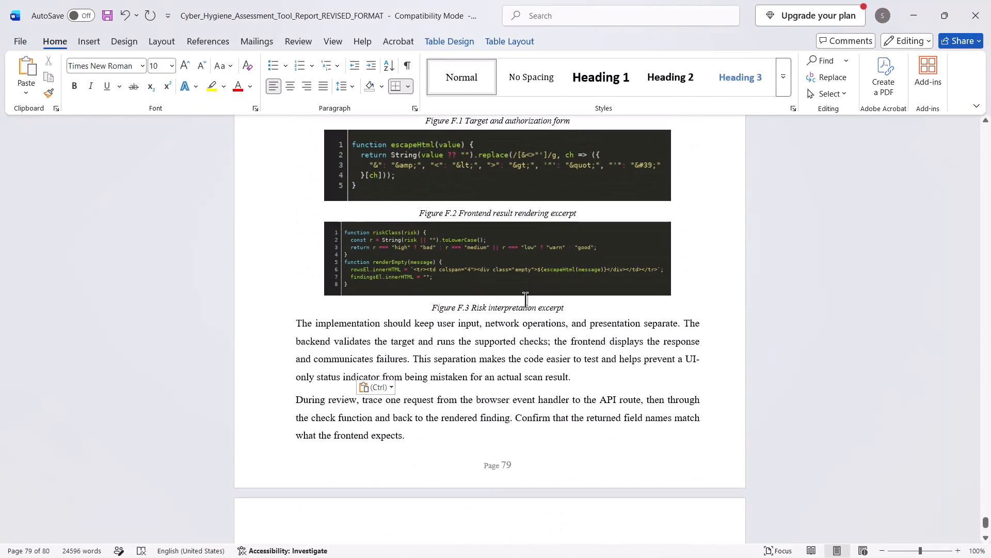
scroll(525, 300, up, 1)
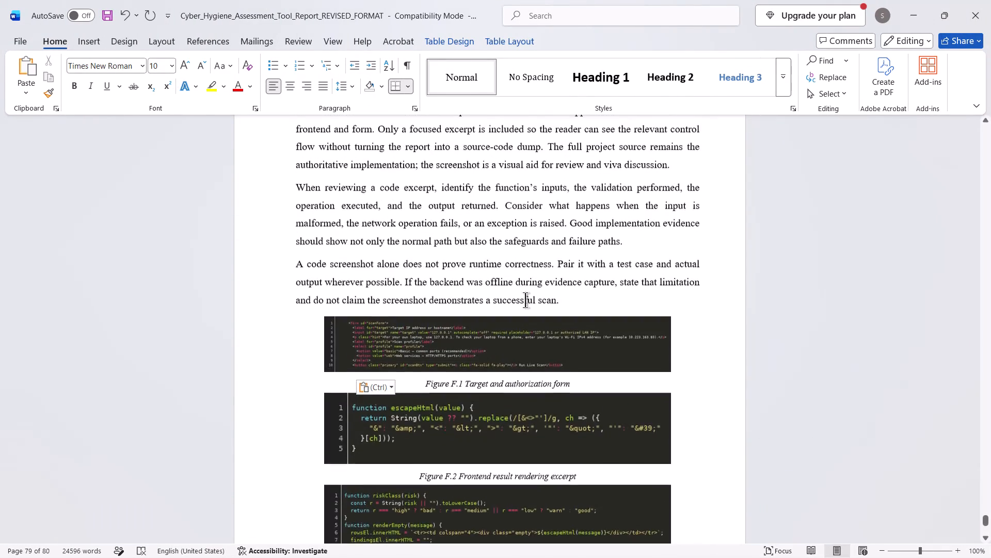
scroll(525, 300, up, 2)
Review the report's front matter from the title page through the certificate, acknowledgement, table of contents and list of figures.
scroll(525, 300, up, 20)
scroll(525, 300, up, 20)
scroll(525, 300, up, 14)
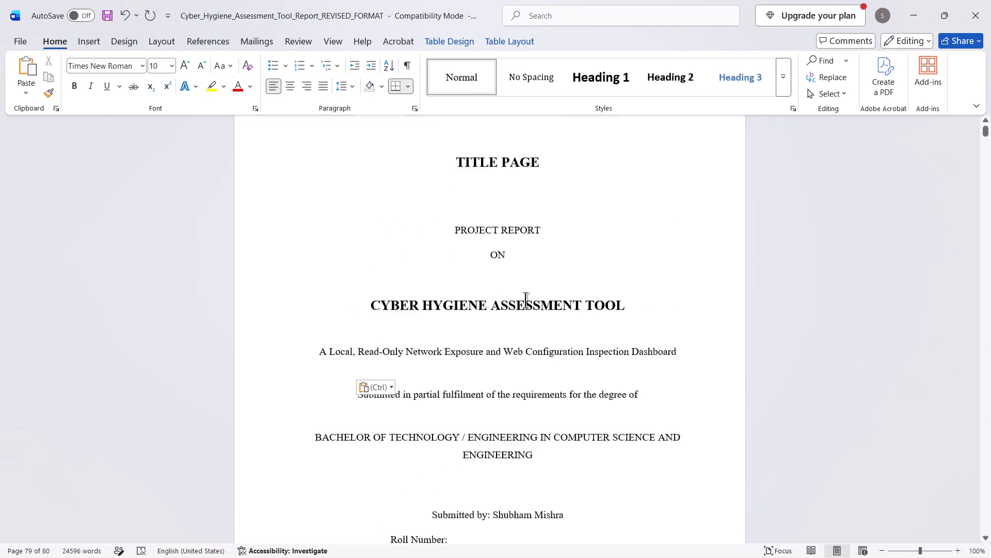
scroll(525, 300, up, 4)
scroll(525, 300, down, 6)
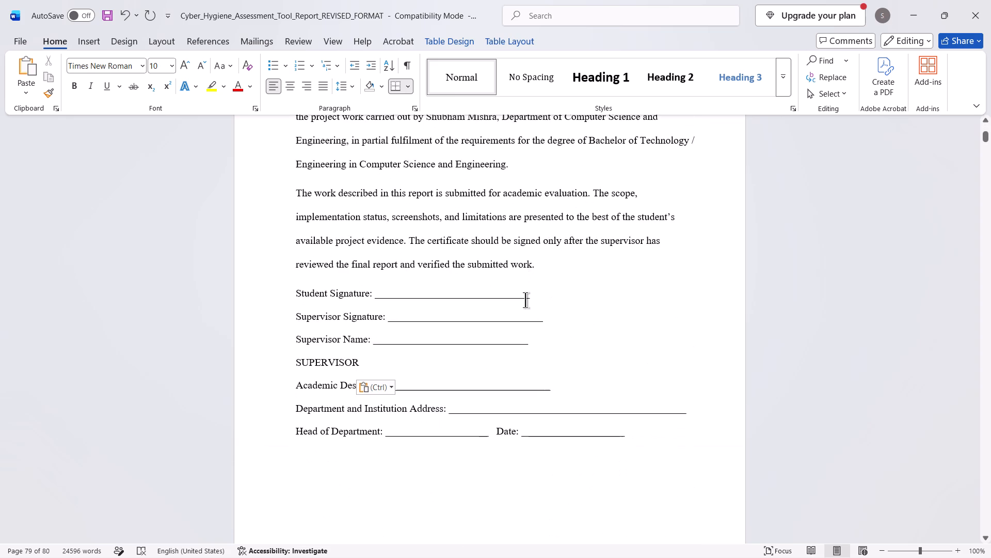
scroll(525, 300, down, 5)
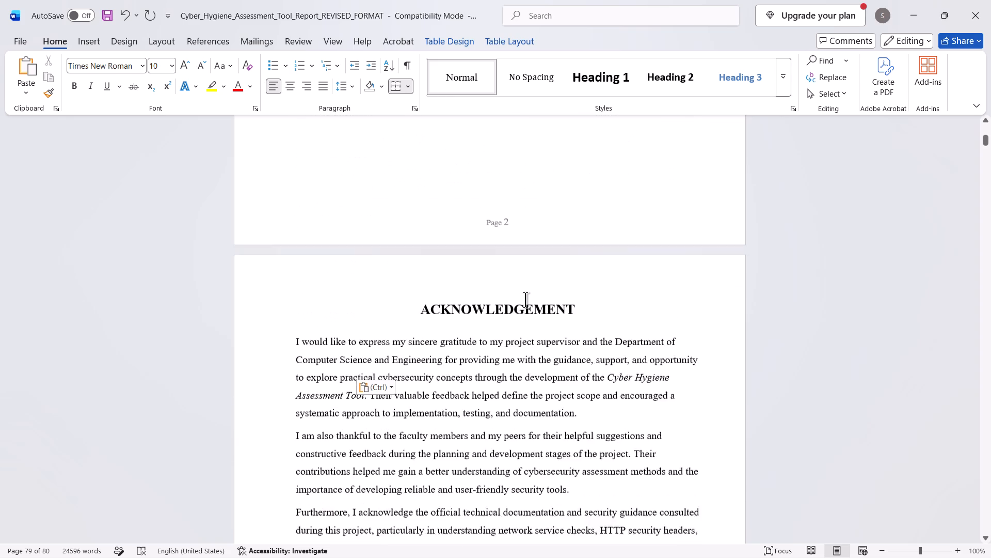
scroll(525, 300, down, 7)
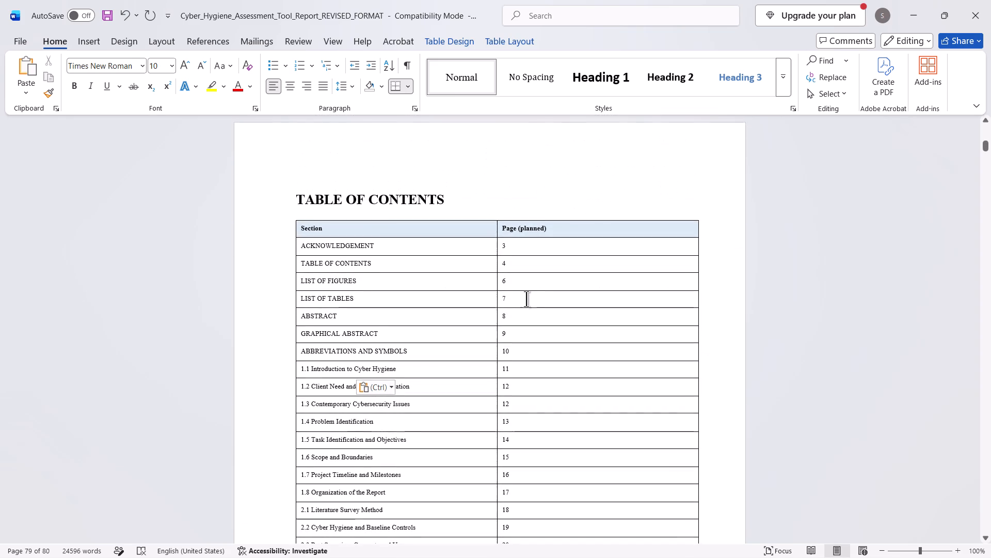
scroll(532, 289, down, 5)
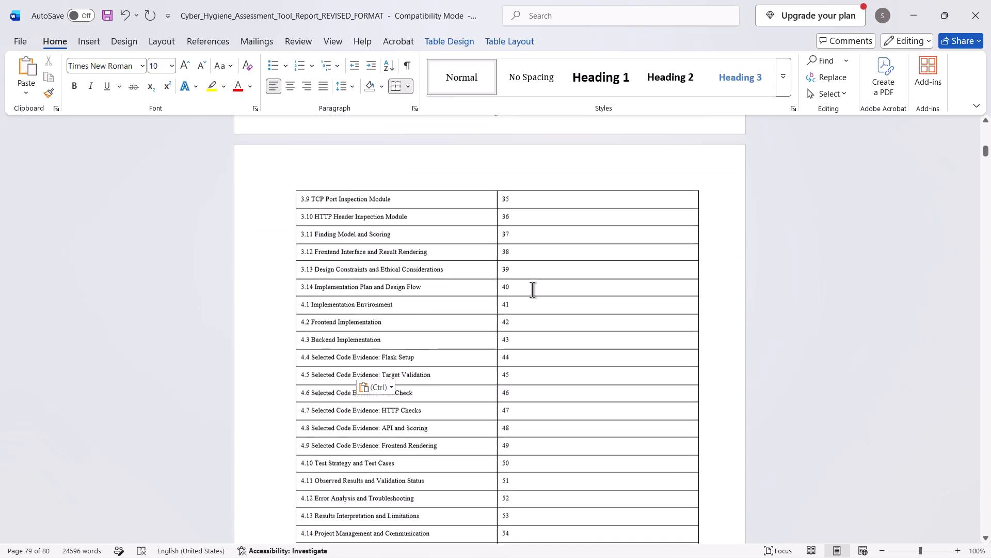
scroll(532, 289, down, 2)
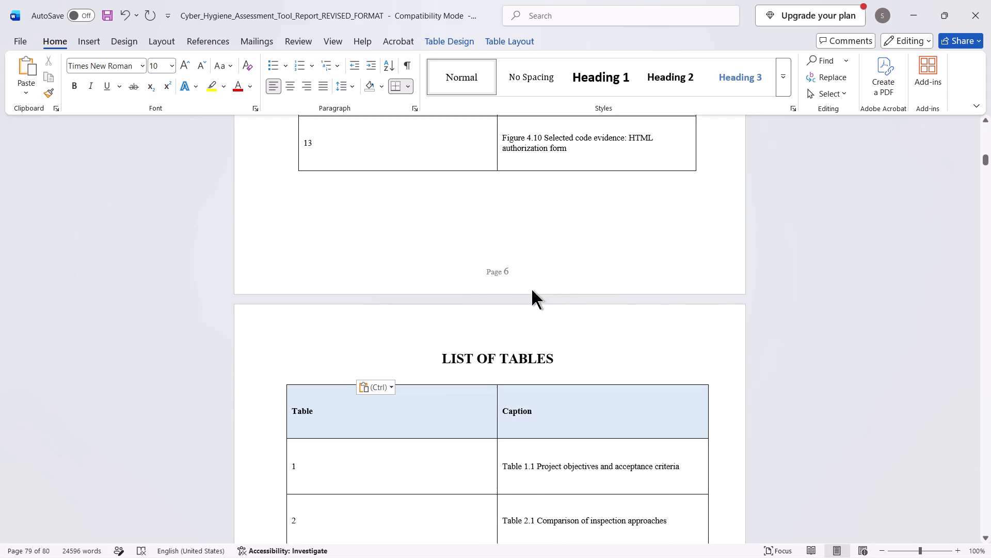
scroll(532, 289, up, 3)
scroll(532, 289, down, 1)
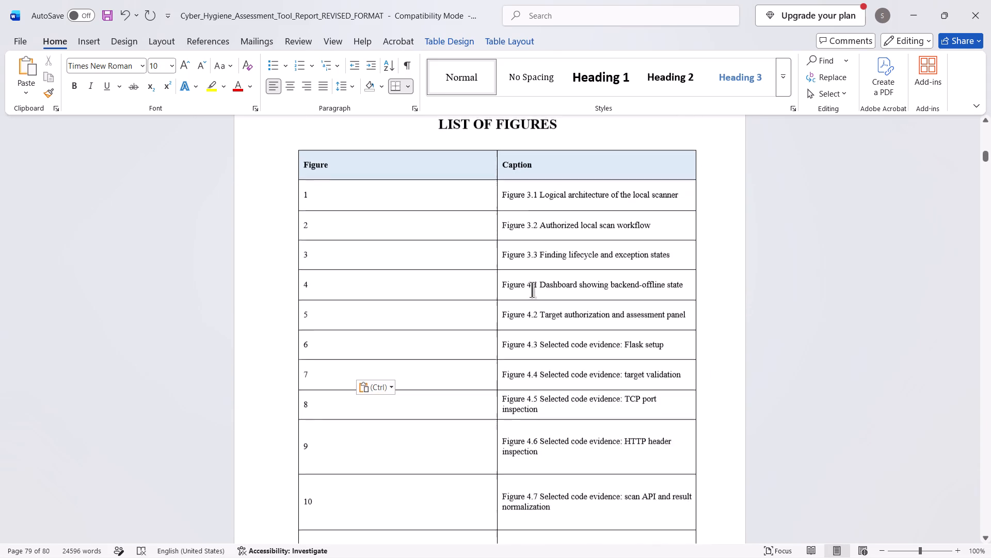
scroll(532, 289, down, 2)
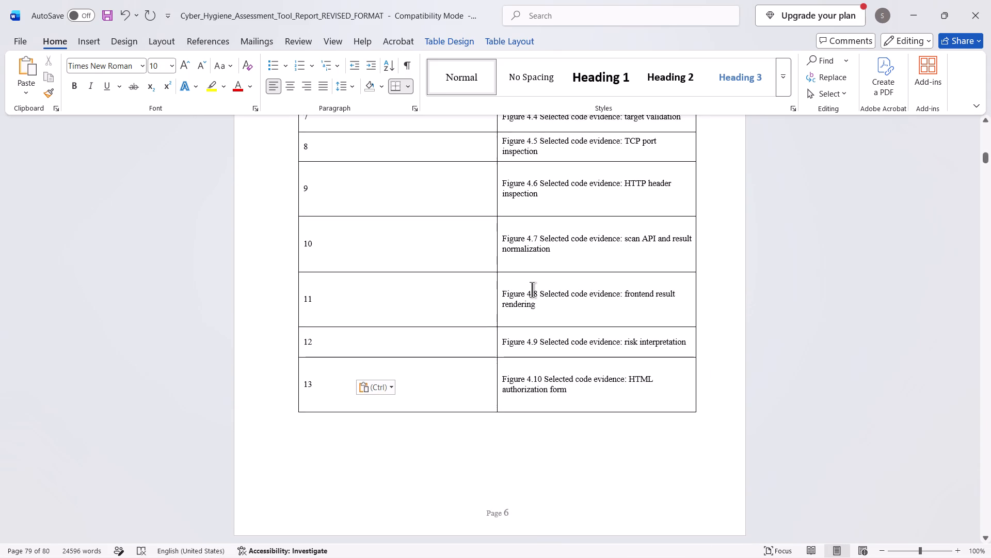
scroll(532, 289, down, 3)
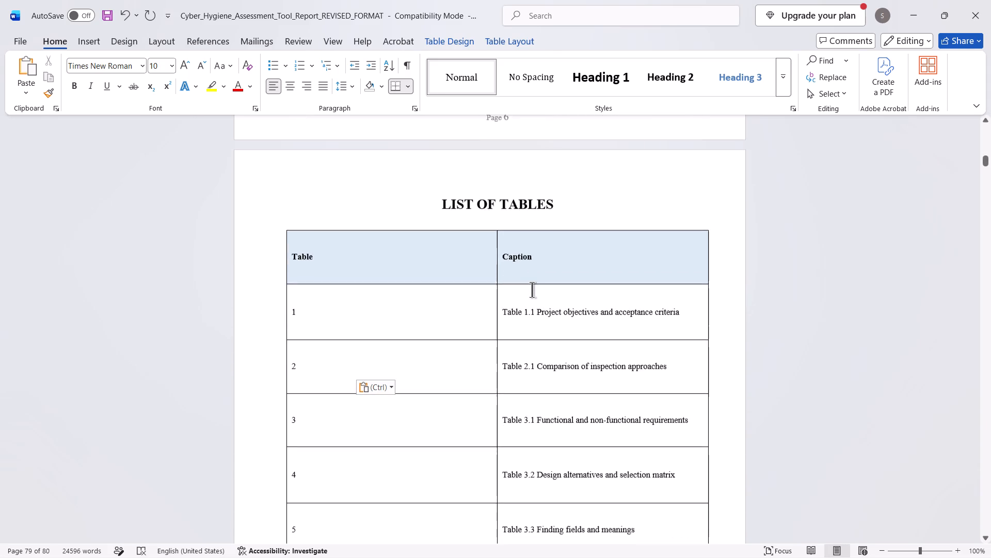
Review the pages from the list of tables through the abstract, graphical abstract and section 1.2's client requirements.
scroll(532, 289, down, 5)
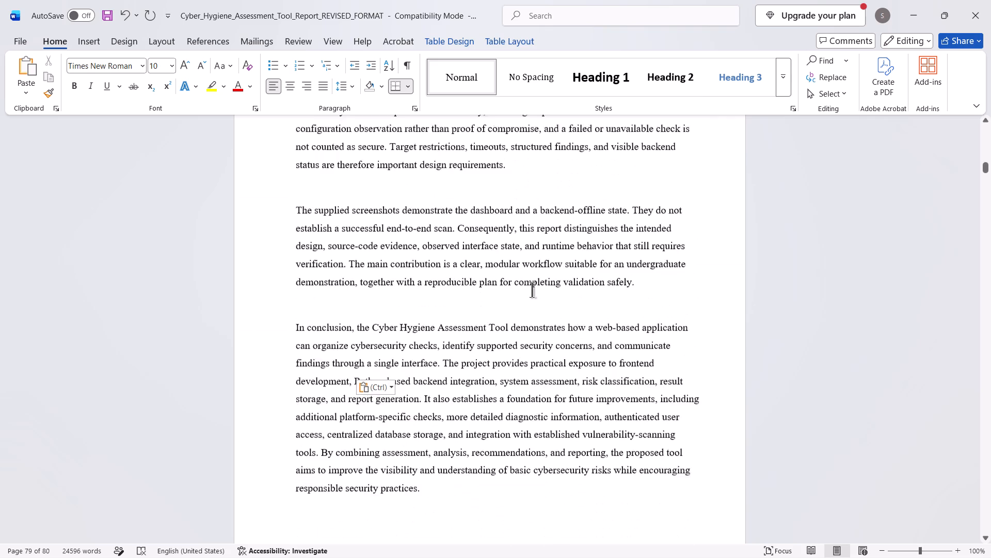
scroll(532, 289, down, 7)
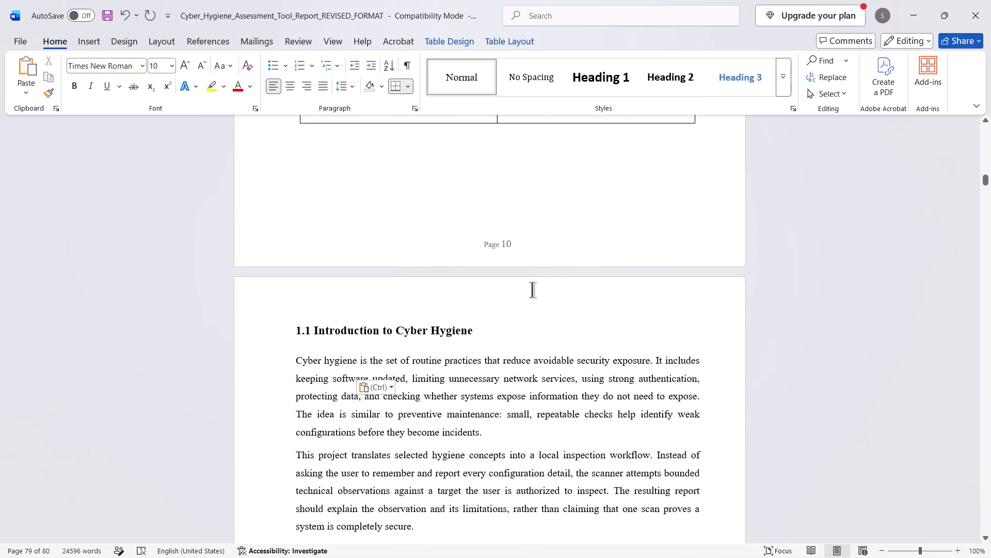
scroll(532, 289, up, 3)
scroll(532, 289, down, 1)
scroll(532, 289, up, 3)
scroll(532, 289, down, 1)
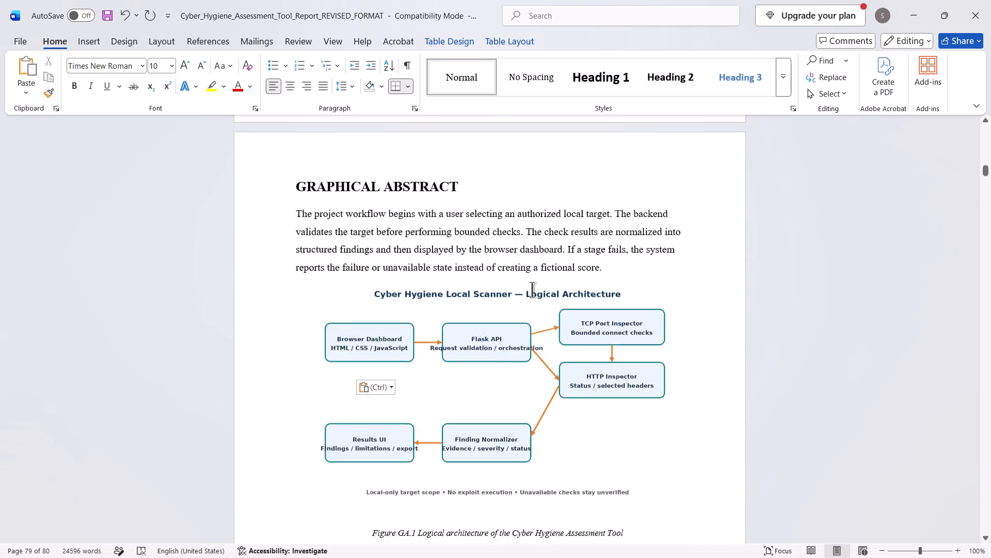
scroll(532, 289, down, 8)
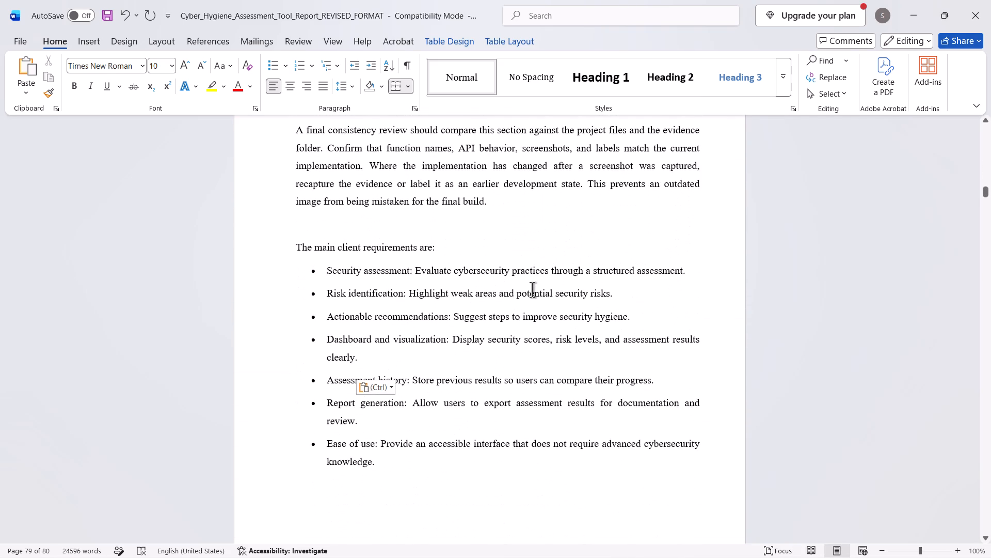
Set the font colour of the entire report's text to Automatic.
click(532, 289)
key(ctrl+a)
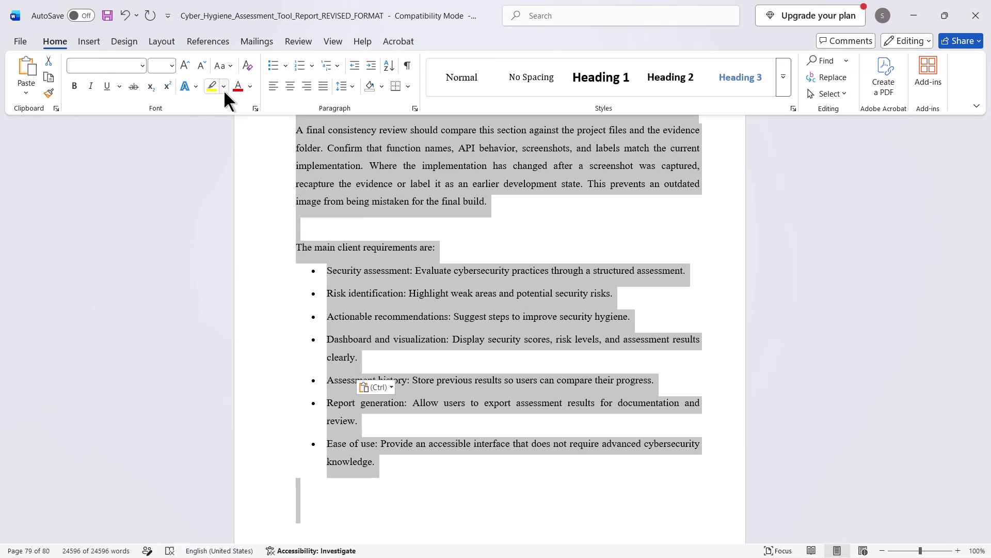
click(254, 90)
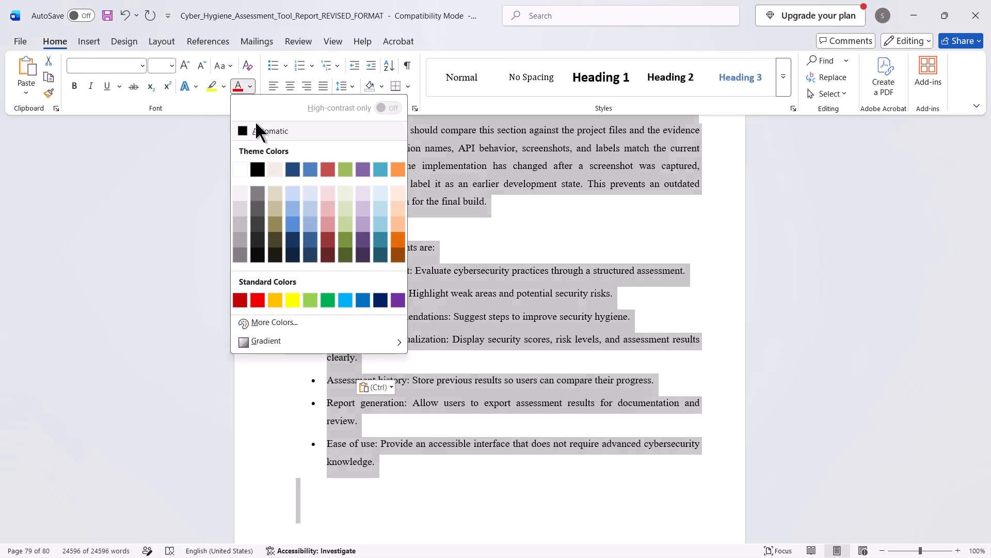
click(257, 135)
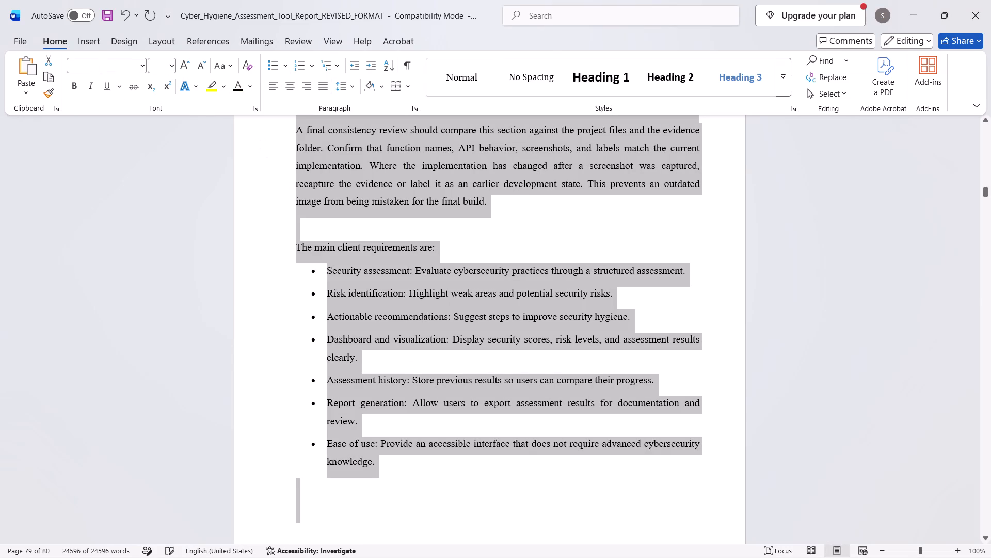
click(389, 274)
Check the text colour across the front pages, from section 1.2 back to the title page and forward to the graphical abstract.
scroll(389, 274, up, 6)
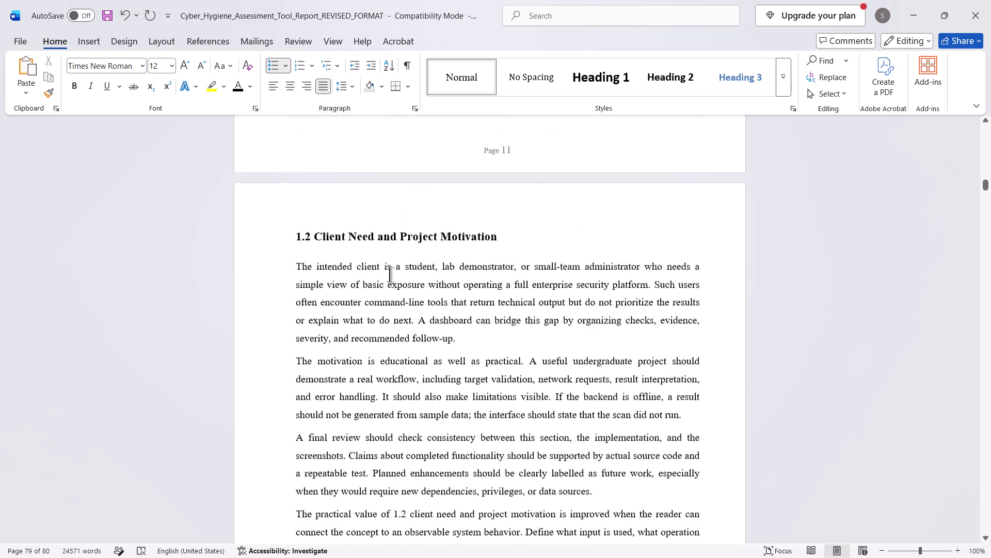
scroll(389, 274, up, 8)
scroll(389, 274, down, 3)
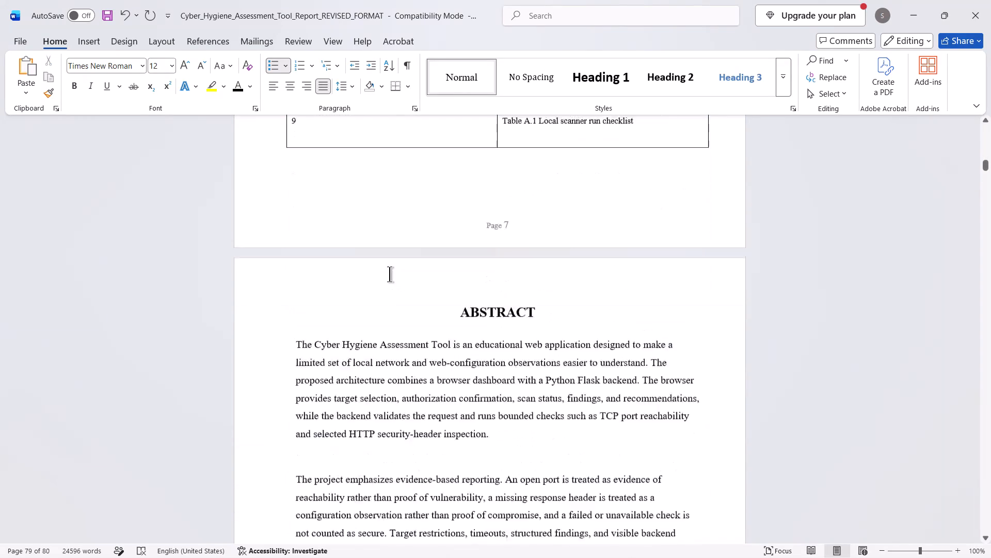
scroll(389, 274, up, 8)
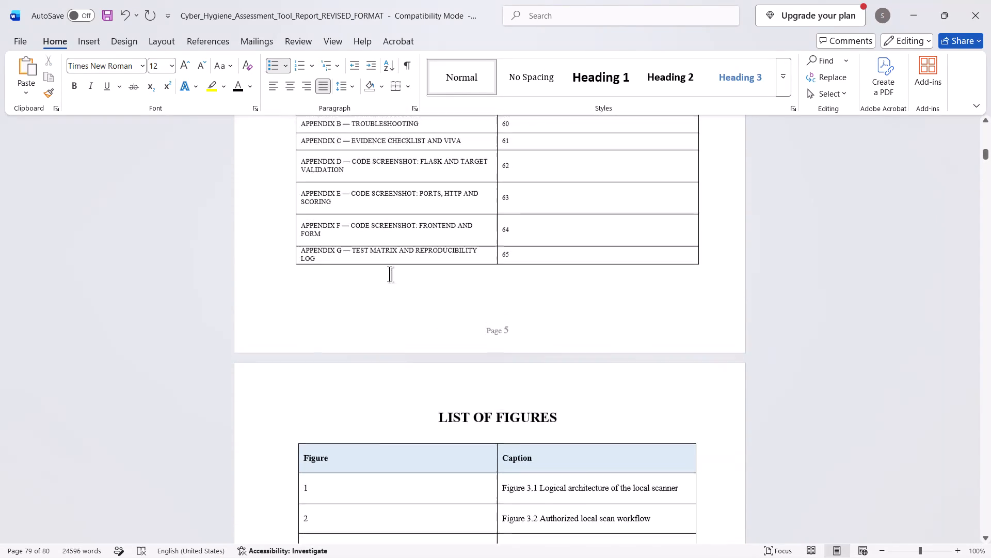
scroll(389, 274, up, 6)
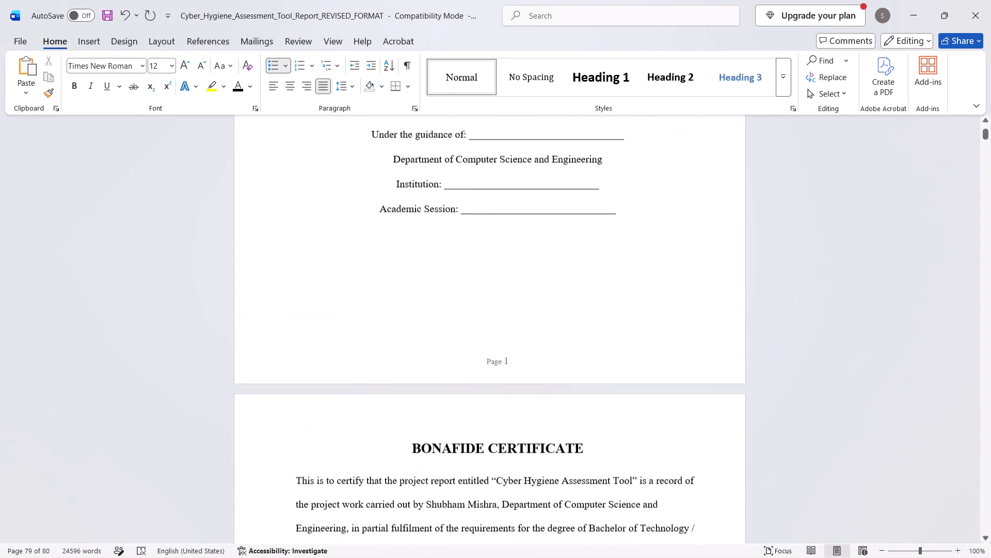
scroll(389, 274, down, 17)
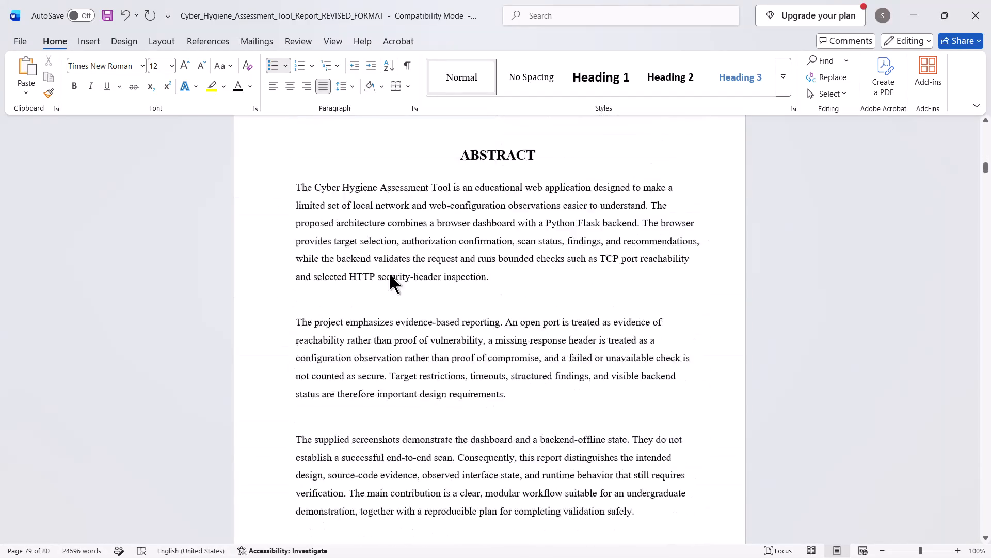
scroll(389, 274, down, 1)
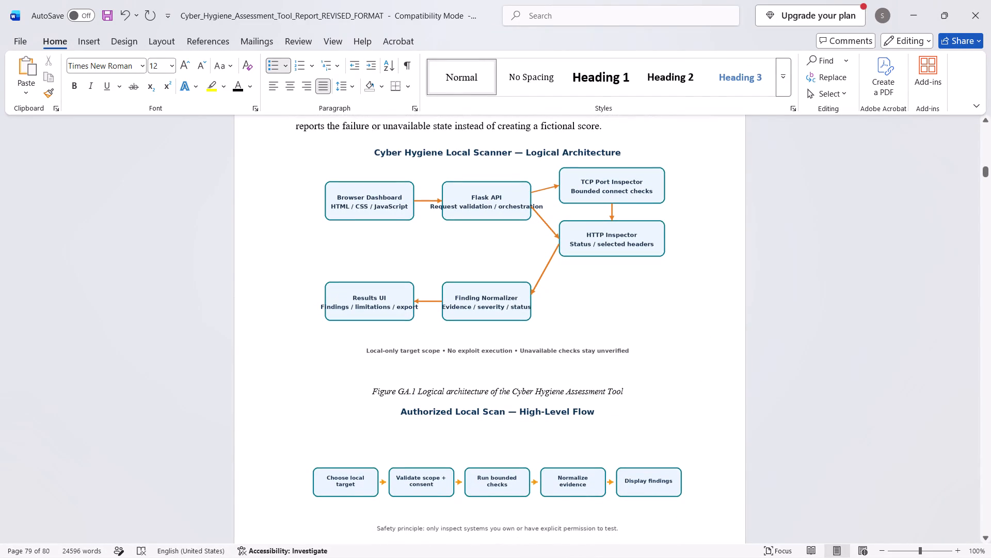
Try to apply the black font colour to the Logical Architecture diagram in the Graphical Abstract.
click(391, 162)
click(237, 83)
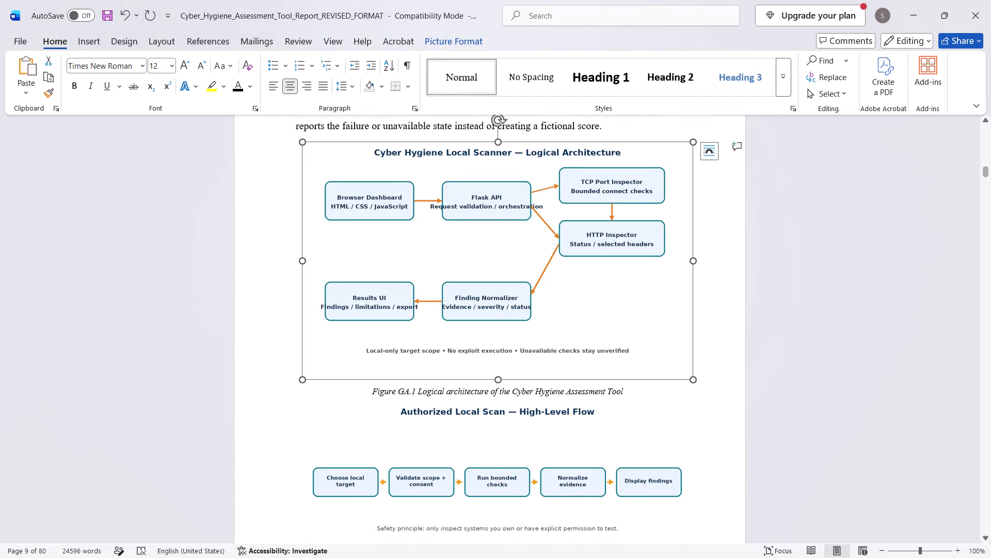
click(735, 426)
Review the pages from Abbreviations and Symbols through the end of Chapter 1, including the task list, scope and project timeline.
scroll(735, 426, down, 3)
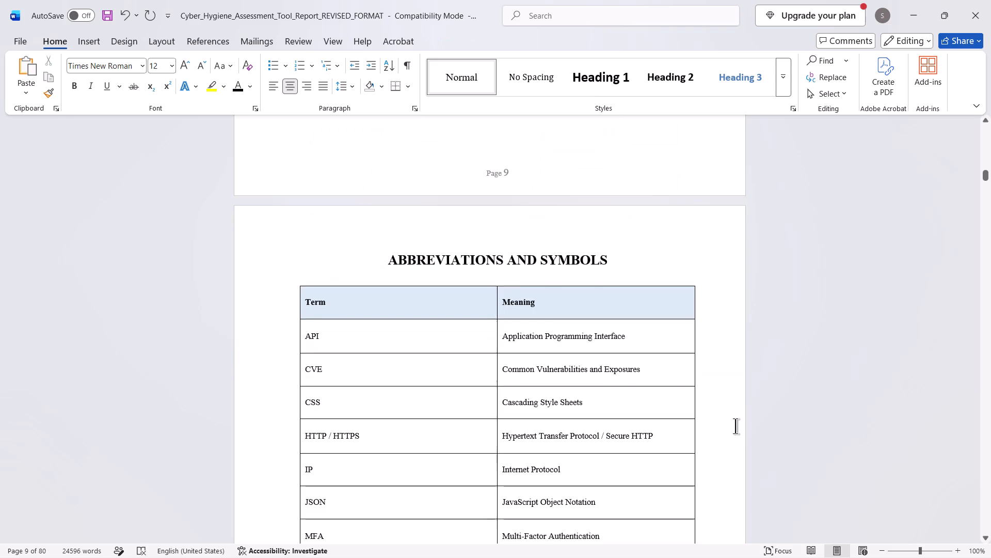
scroll(735, 426, down, 7)
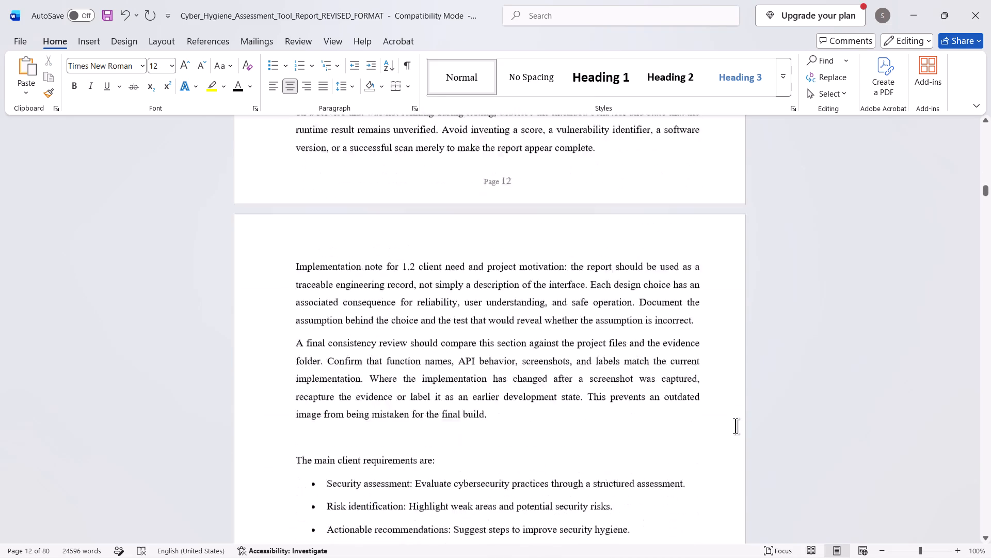
scroll(735, 426, down, 10)
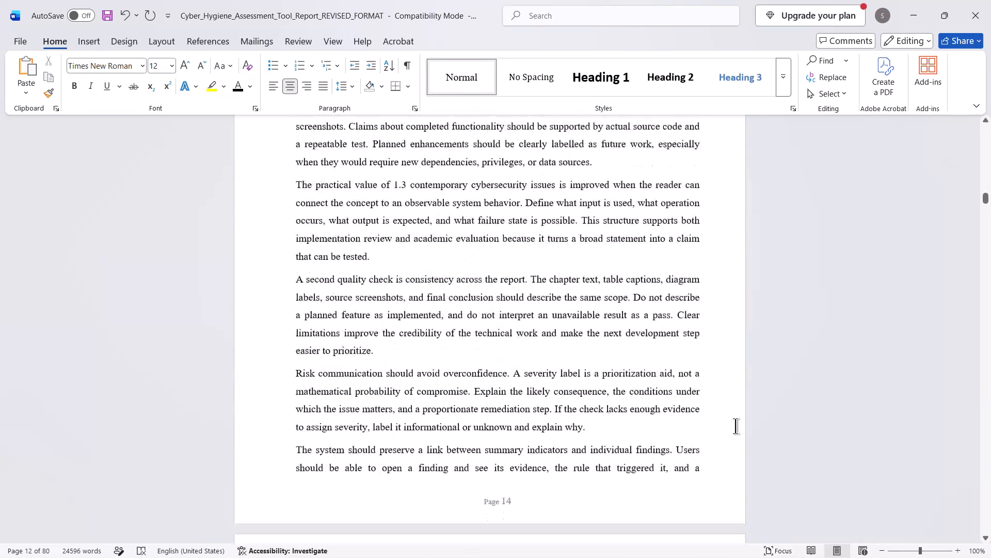
scroll(735, 426, down, 8)
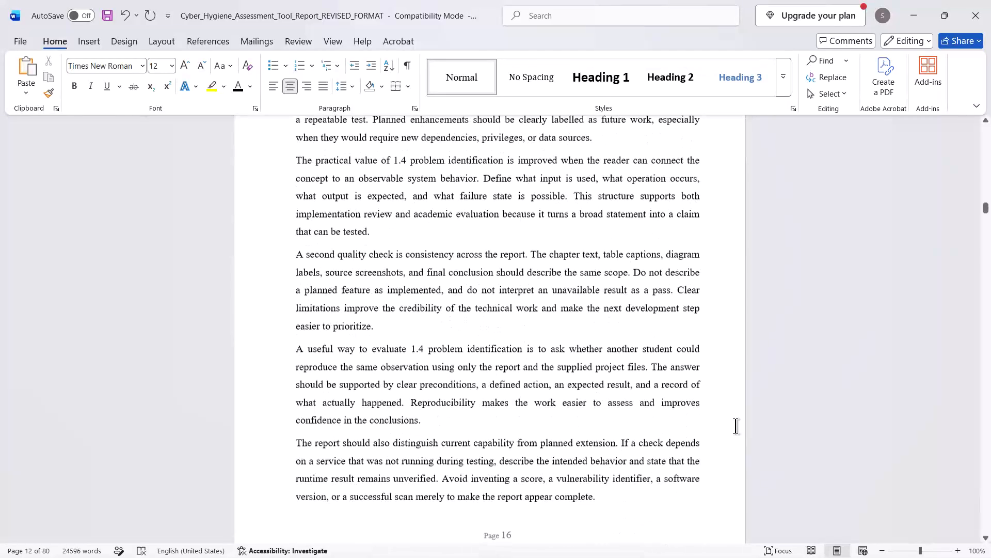
scroll(735, 426, down, 8)
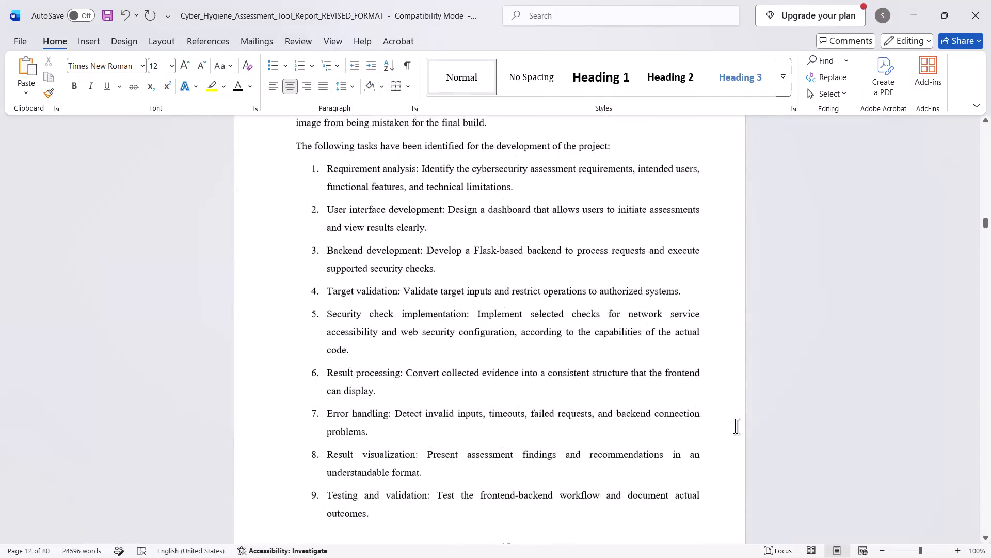
scroll(735, 426, down, 7)
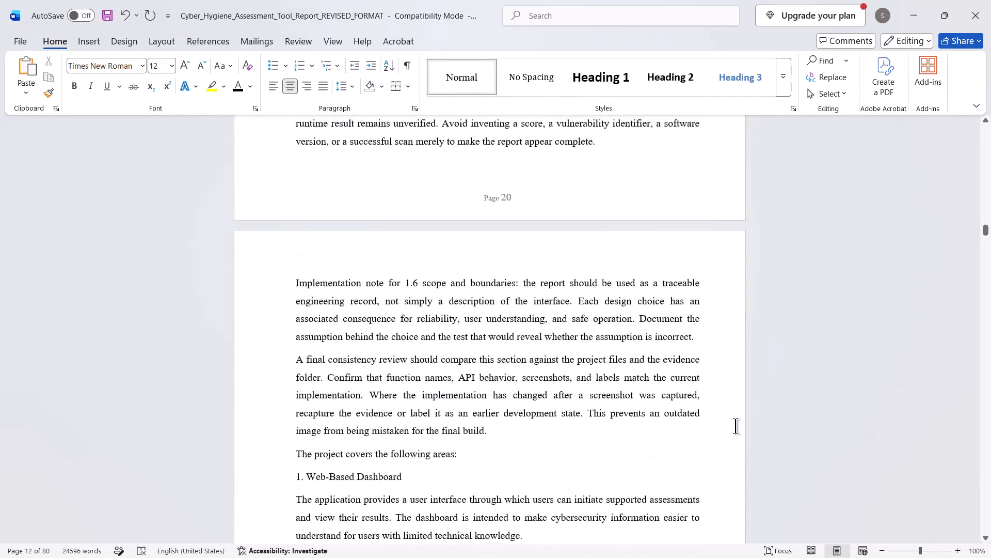
scroll(735, 426, down, 5)
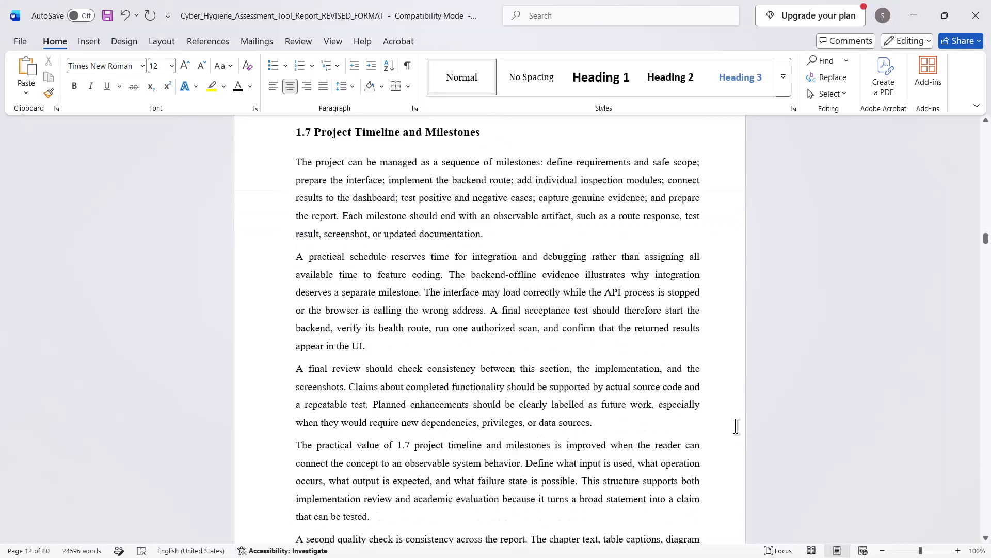
scroll(735, 426, down, 6)
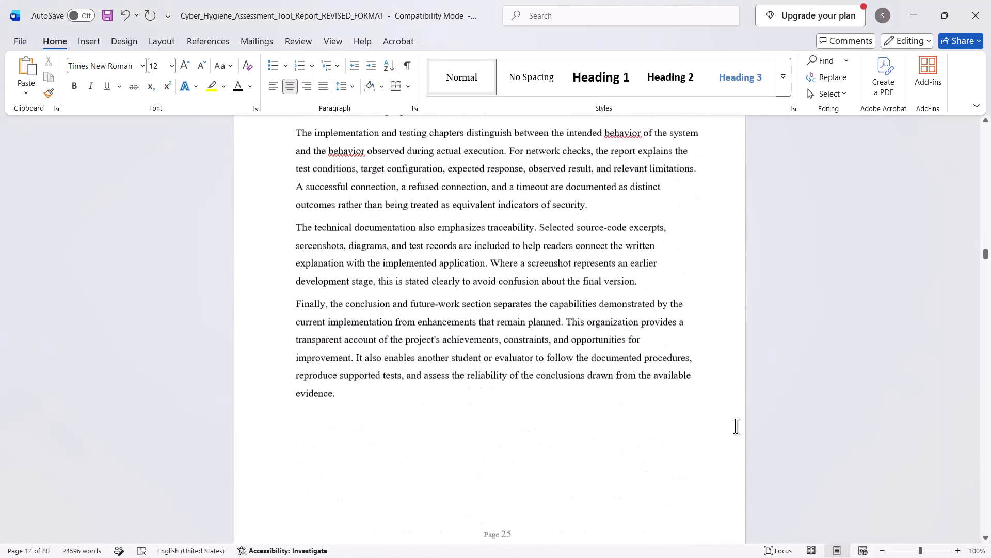
Review the Chapter 2 pages, including related tools, research gap and section 2.9's goals and objectives, up to section 3.2.
scroll(735, 426, down, 14)
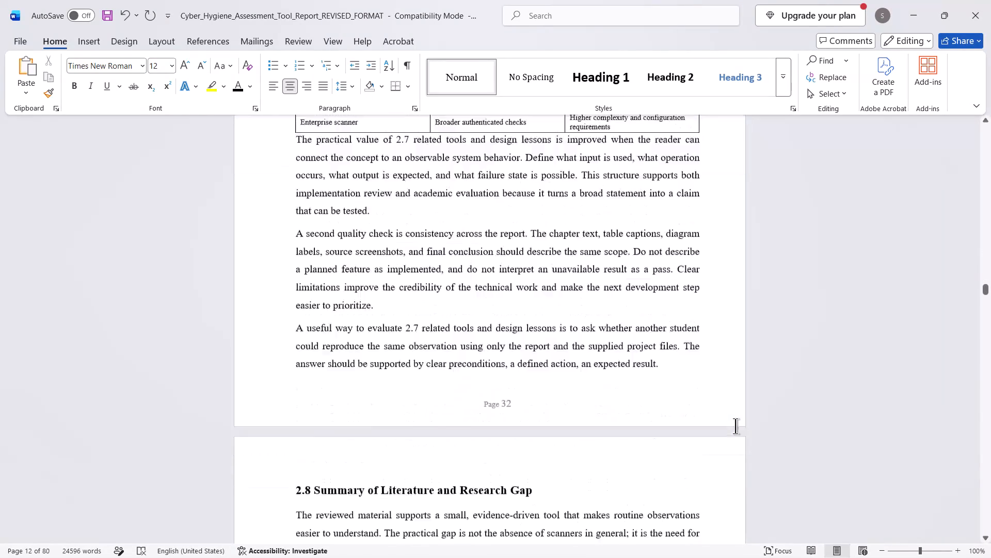
scroll(735, 426, down, 4)
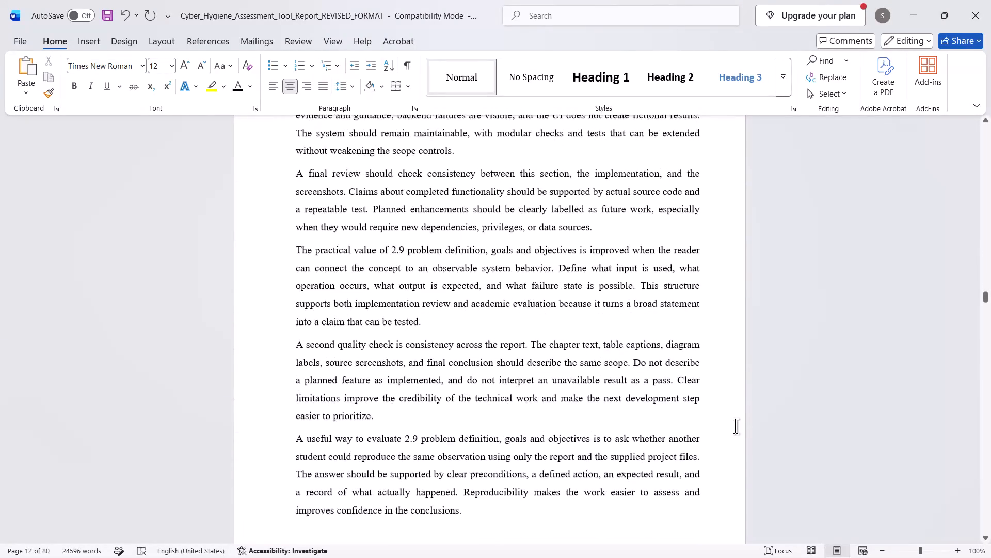
scroll(735, 426, down, 6)
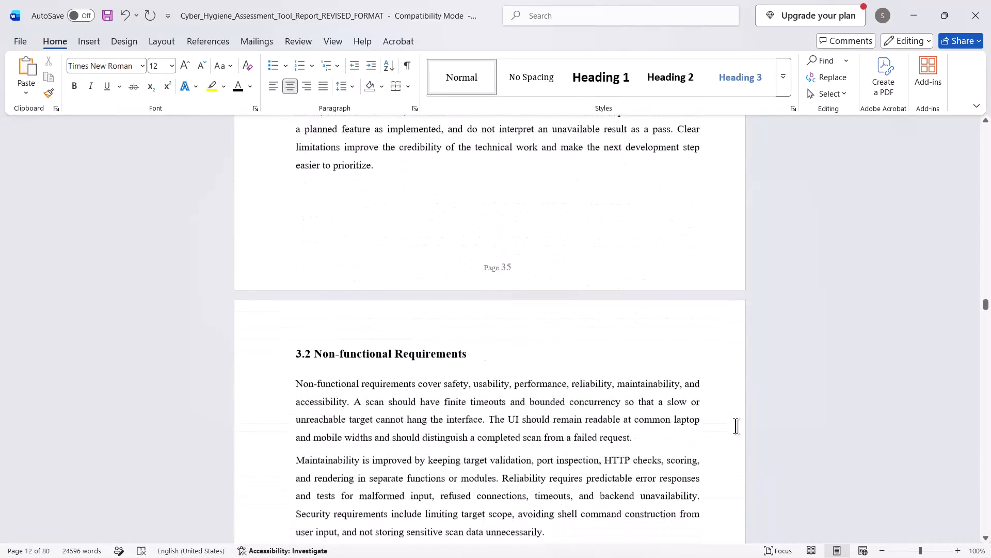
Examine the design sections from 3.2 Non-functional Requirements to the logical architecture diagram in section 3.5.
scroll(735, 426, up, 2)
scroll(735, 426, down, 3)
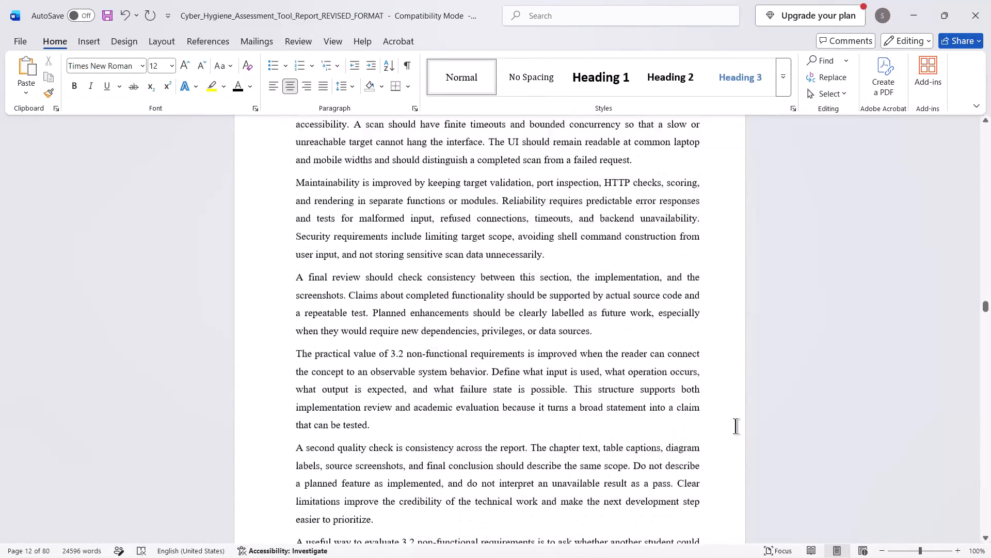
scroll(735, 426, down, 5)
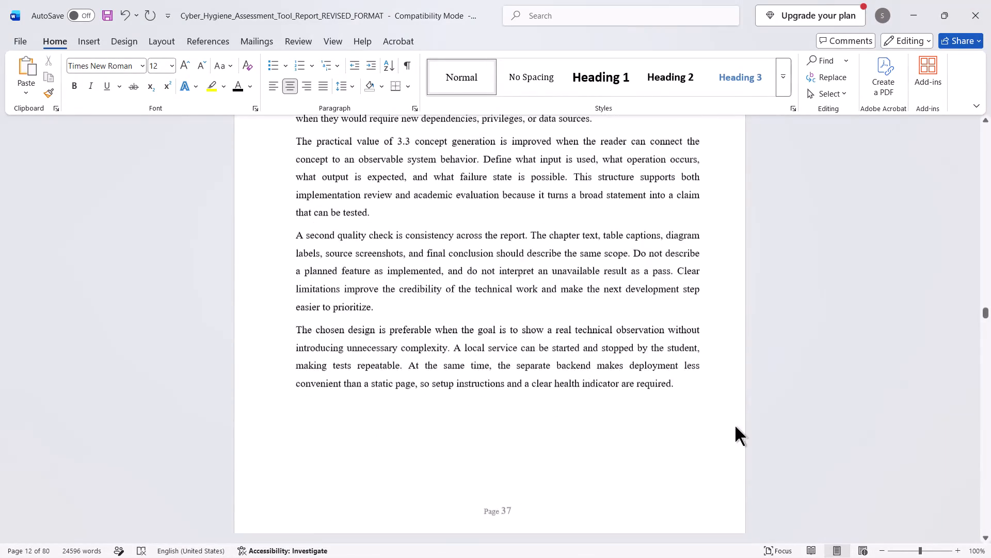
scroll(735, 426, down, 3)
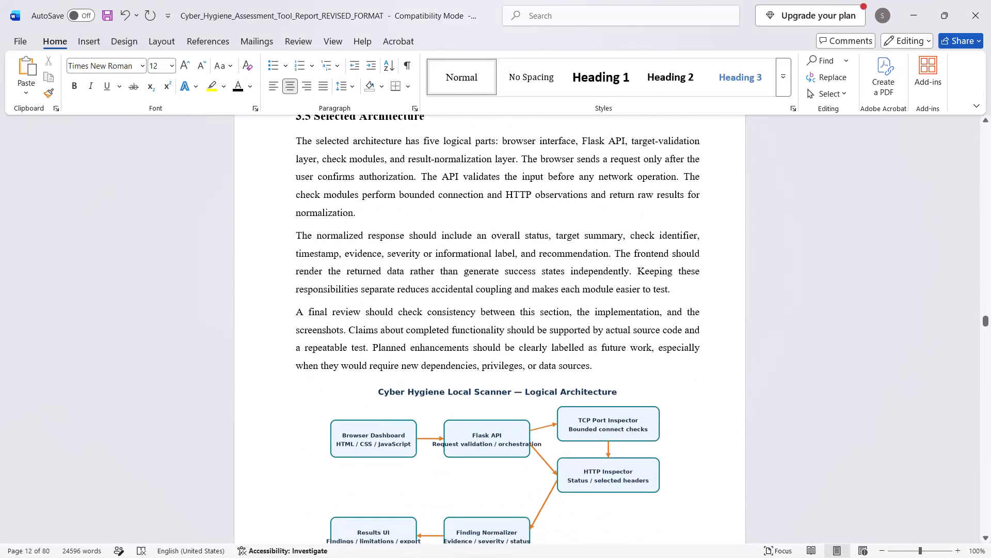
scroll(735, 426, down, 1)
scroll(735, 426, up, 2)
scroll(735, 426, down, 1)
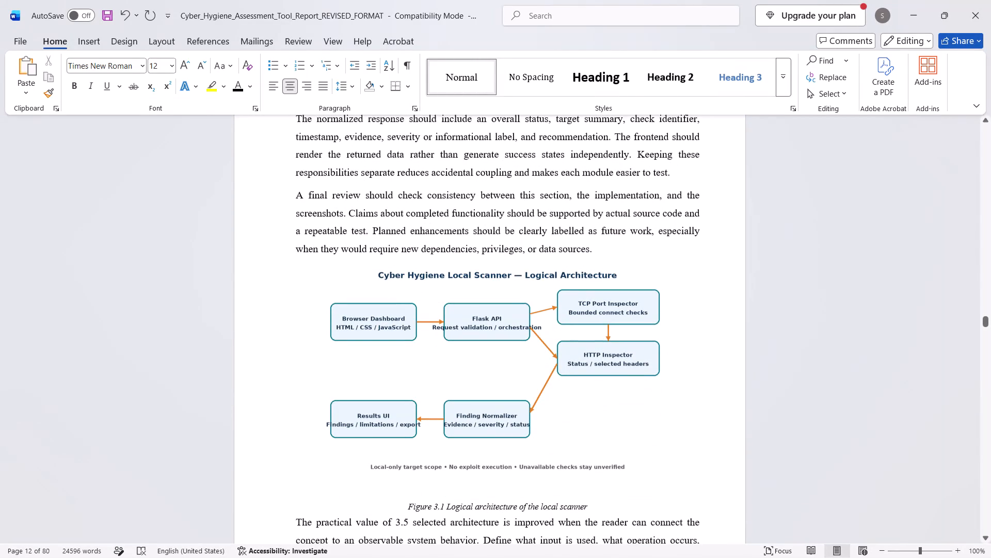
Examine the 3.6 system block diagram and the 3.7 authorized local scan workflow figure with their surrounding text.
scroll(632, 392, down, 3)
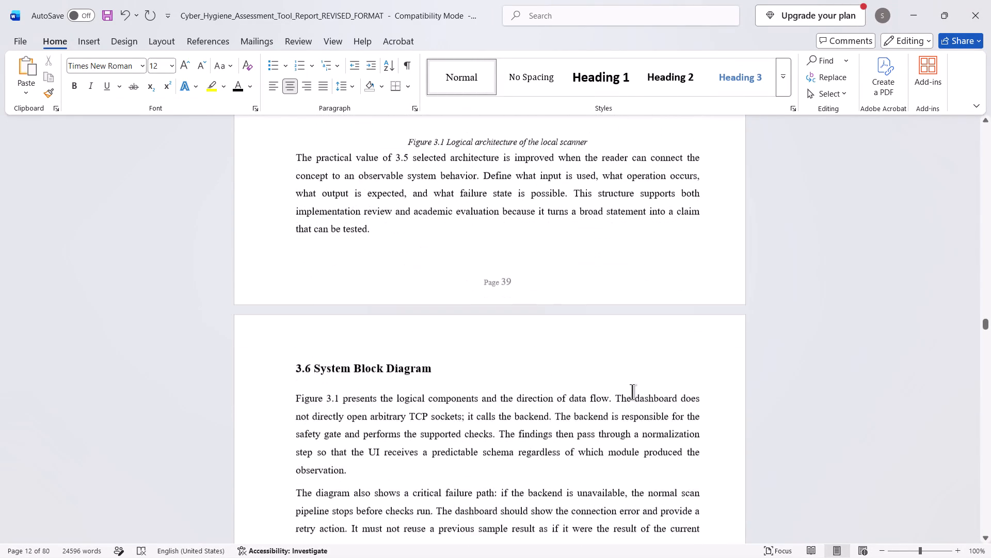
scroll(632, 392, down, 3)
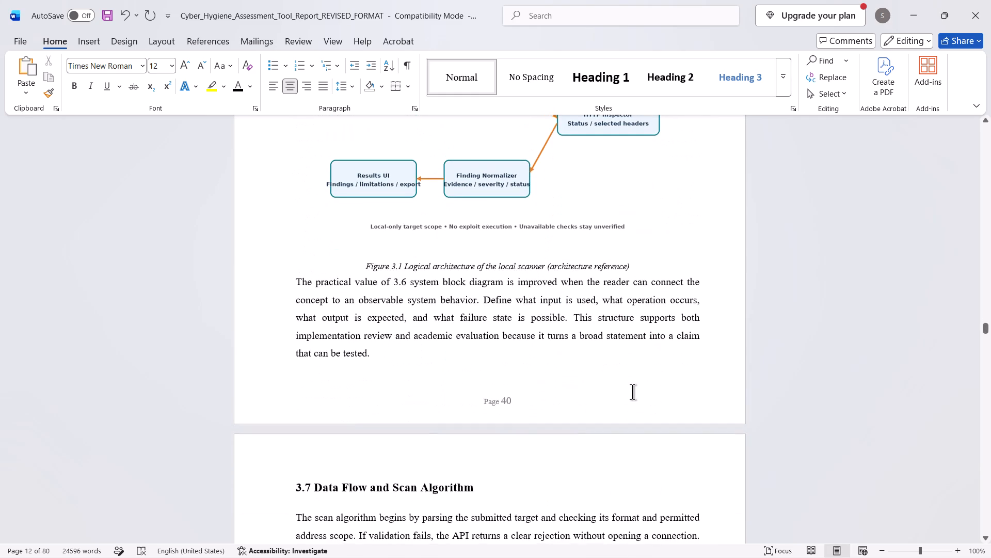
scroll(632, 392, down, 2)
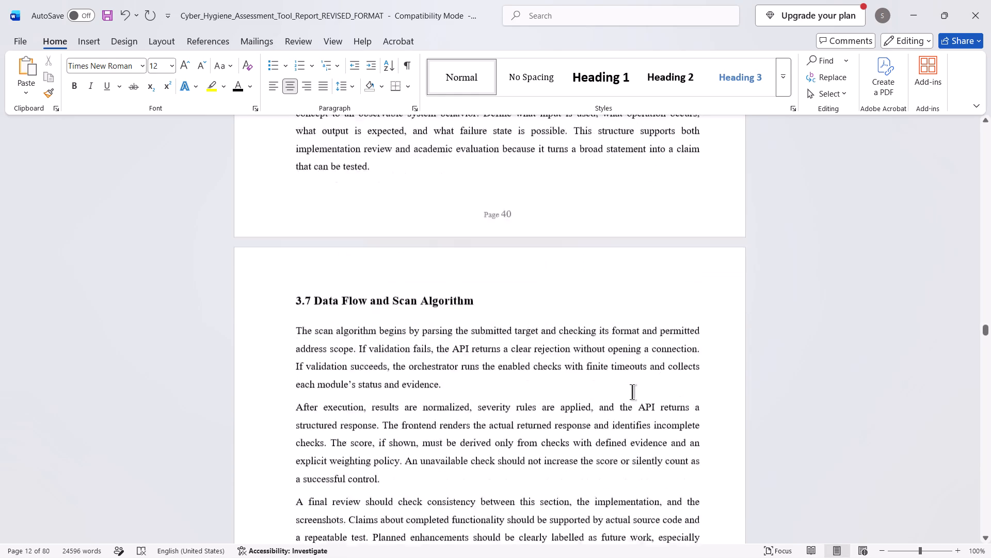
scroll(632, 392, down, 3)
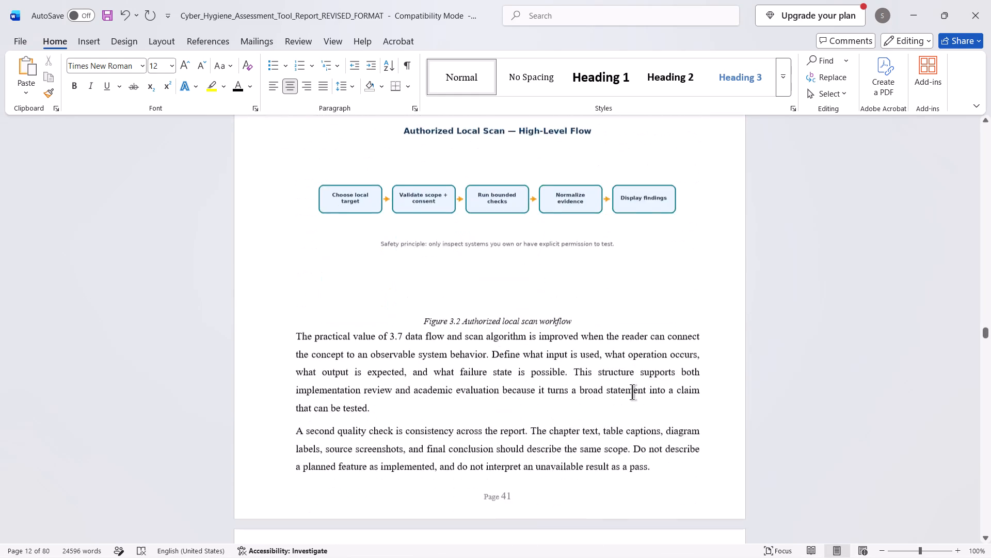
Review the rest of Chapter 3, from the inspection modules and finding model table through section 3.13 on ethical considerations.
scroll(632, 392, down, 5)
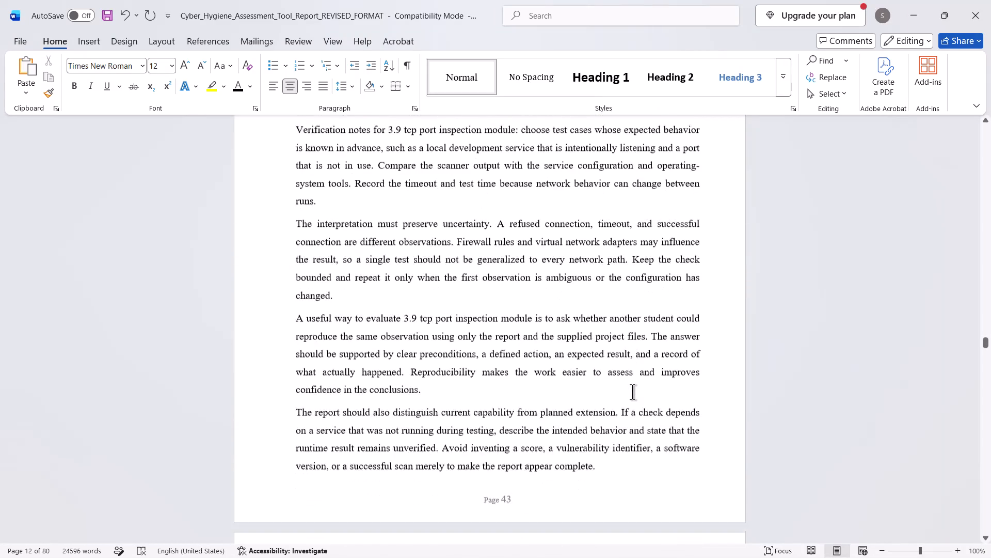
scroll(632, 392, down, 3)
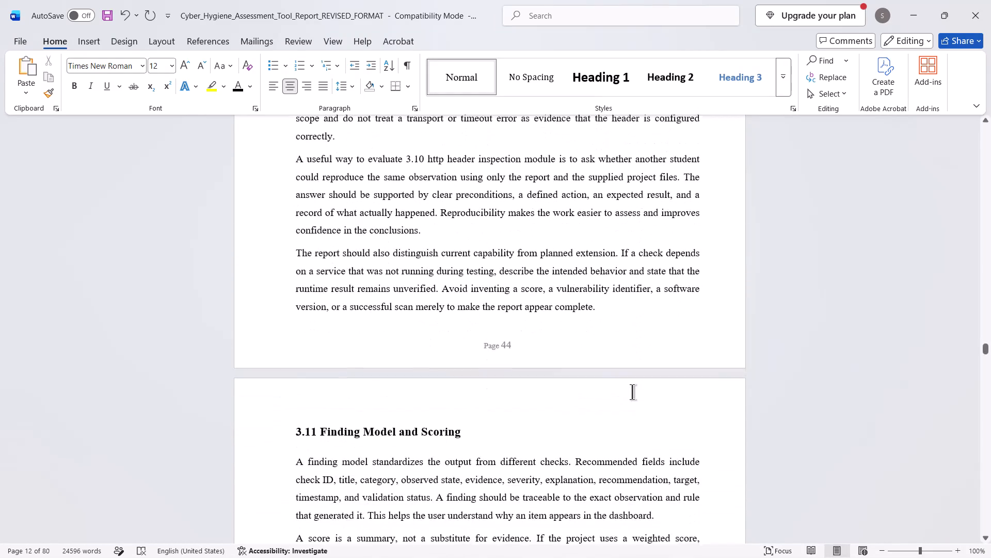
scroll(632, 392, down, 4)
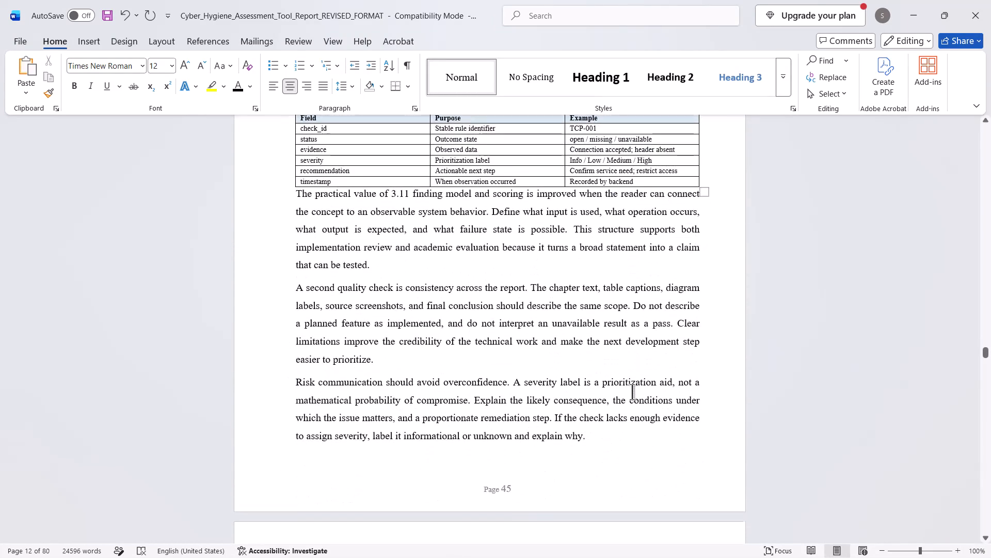
scroll(632, 392, down, 5)
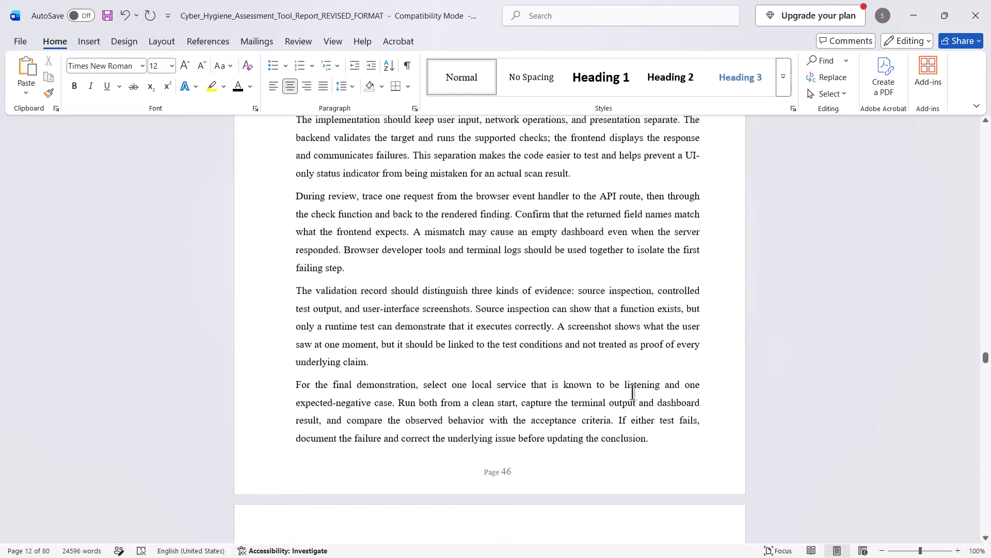
scroll(632, 392, down, 4)
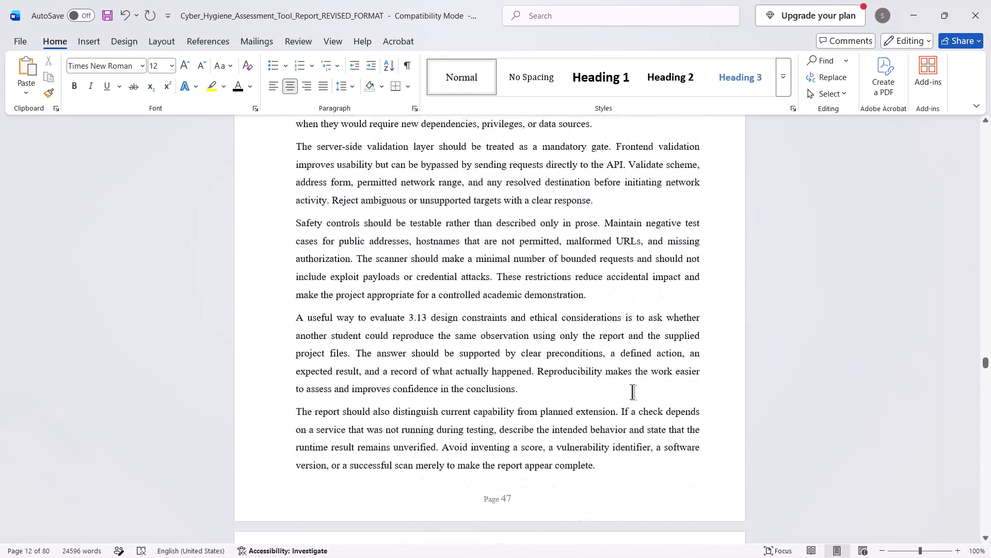
Review Chapter 4's implementation environment table and the Figure 4.1 and 4.2 screenshots, up to section 4.4.
scroll(632, 392, down, 4)
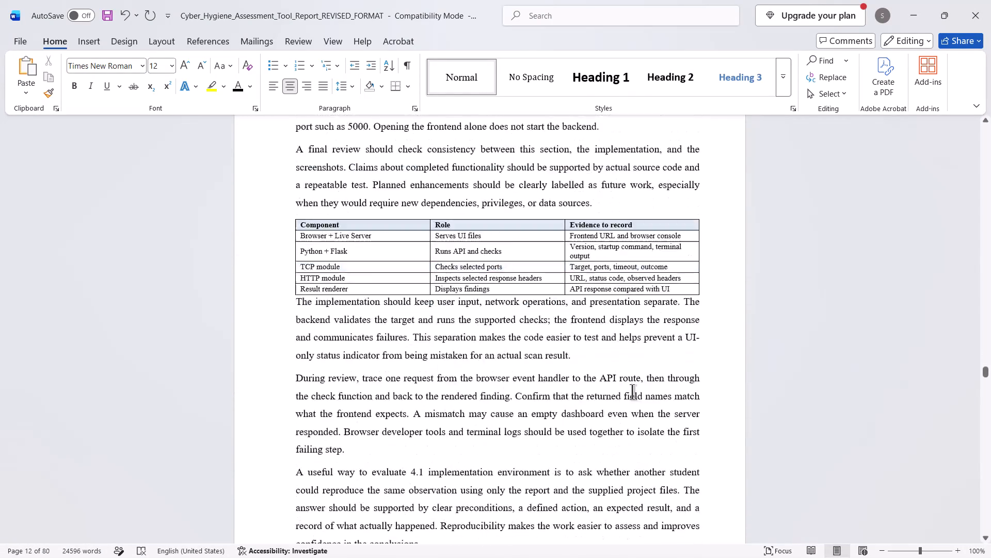
scroll(632, 392, down, 5)
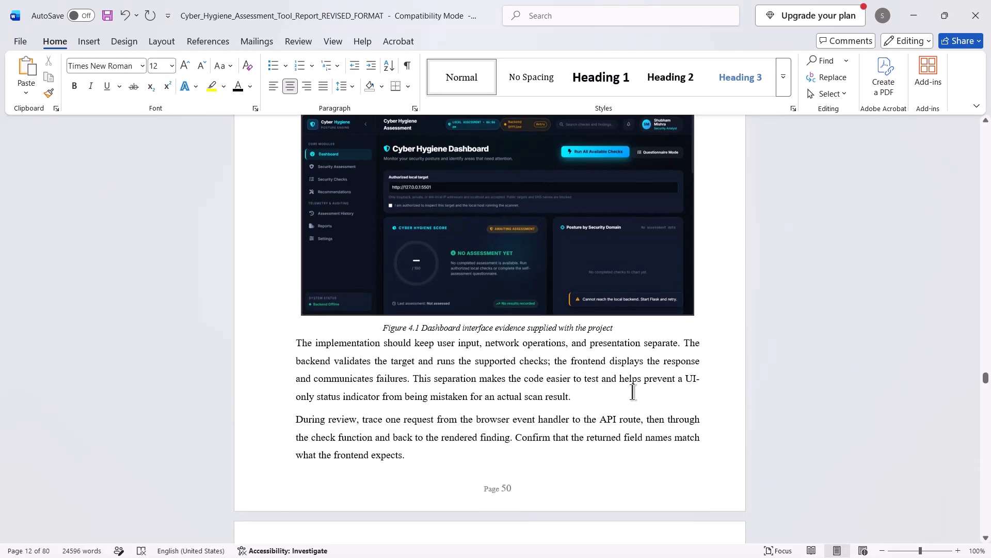
scroll(632, 392, down, 4)
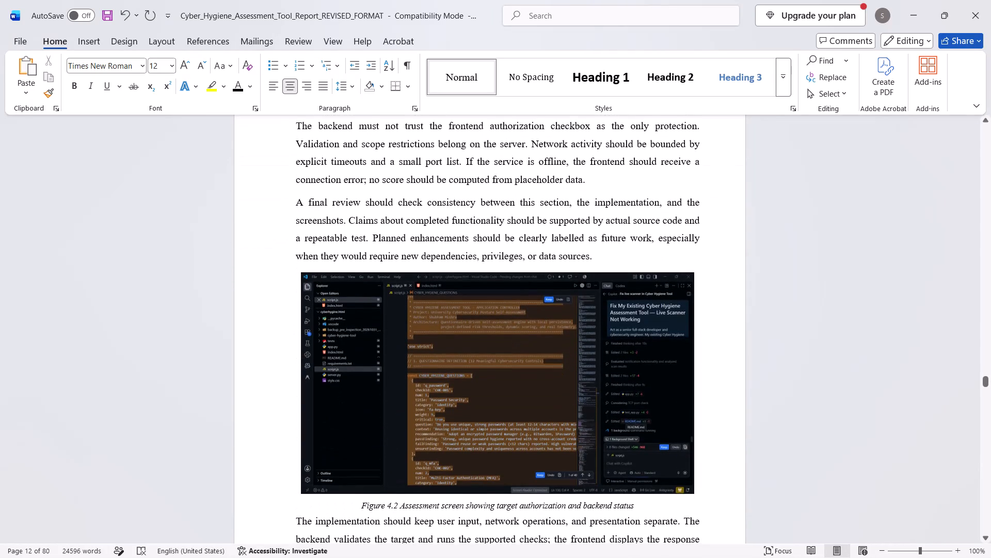
scroll(632, 392, down, 4)
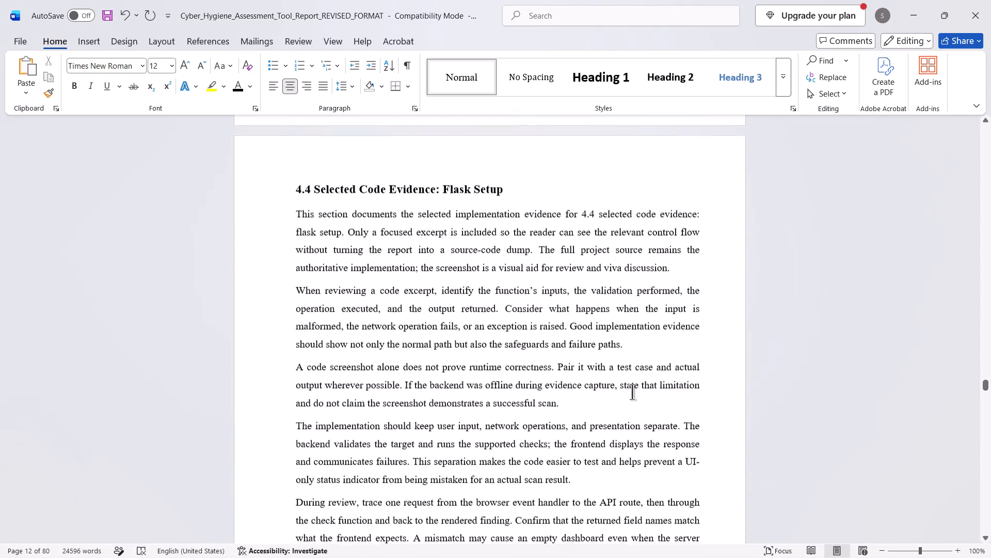
Examine the selected code evidence sections, from 4.4 Flask Setup to the start of 4.8 API and Scoring.
scroll(632, 392, down, 2)
scroll(632, 392, up, 2)
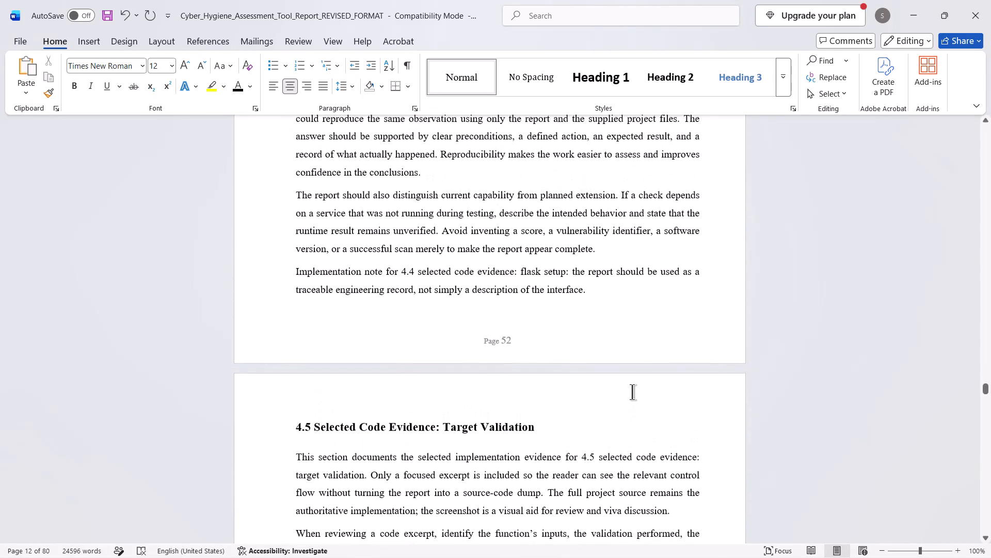
scroll(632, 392, up, 4)
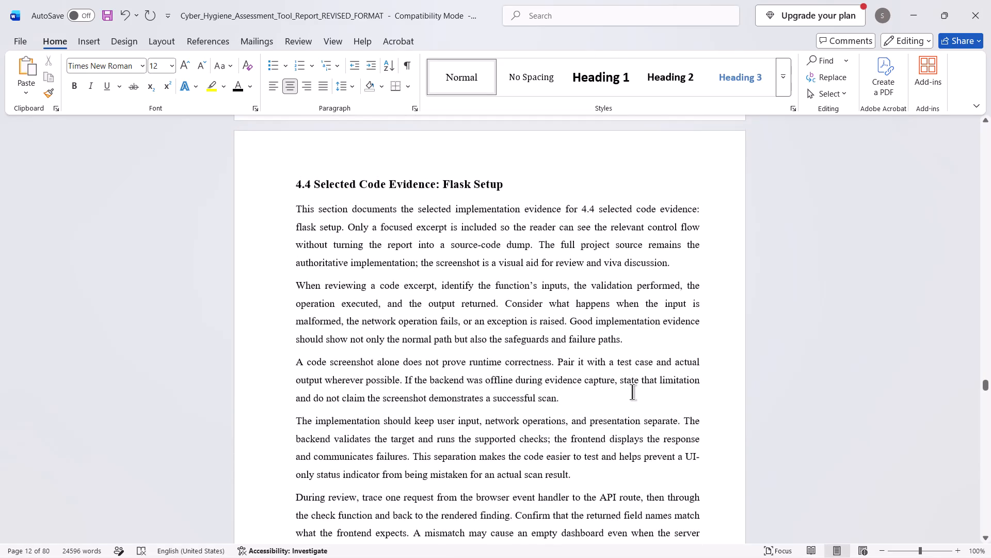
scroll(632, 392, down, 8)
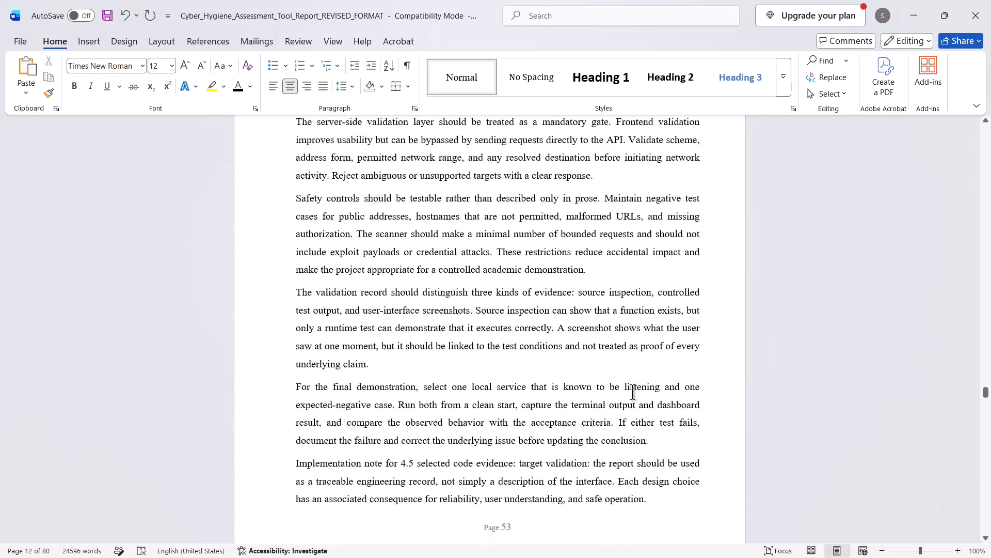
scroll(632, 392, up, 5)
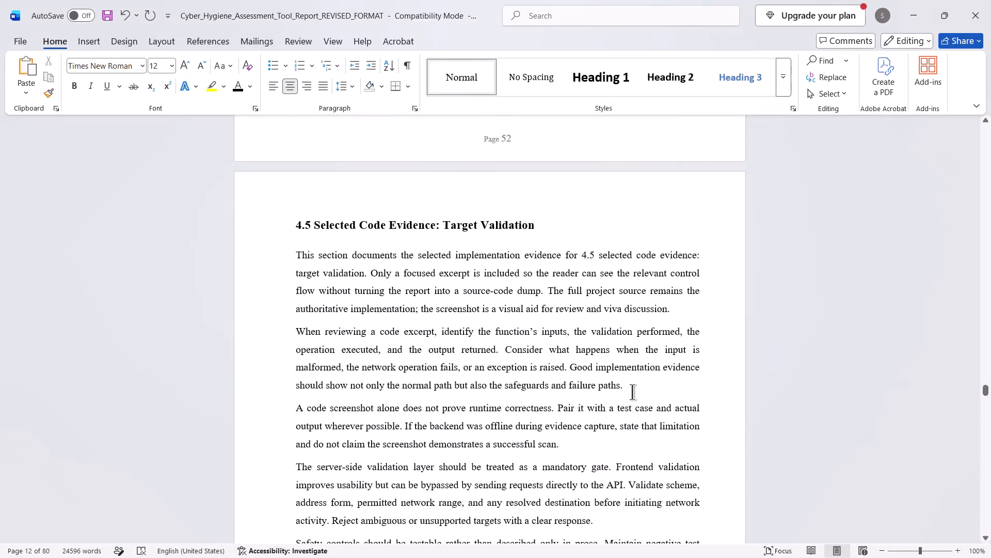
scroll(632, 392, down, 4)
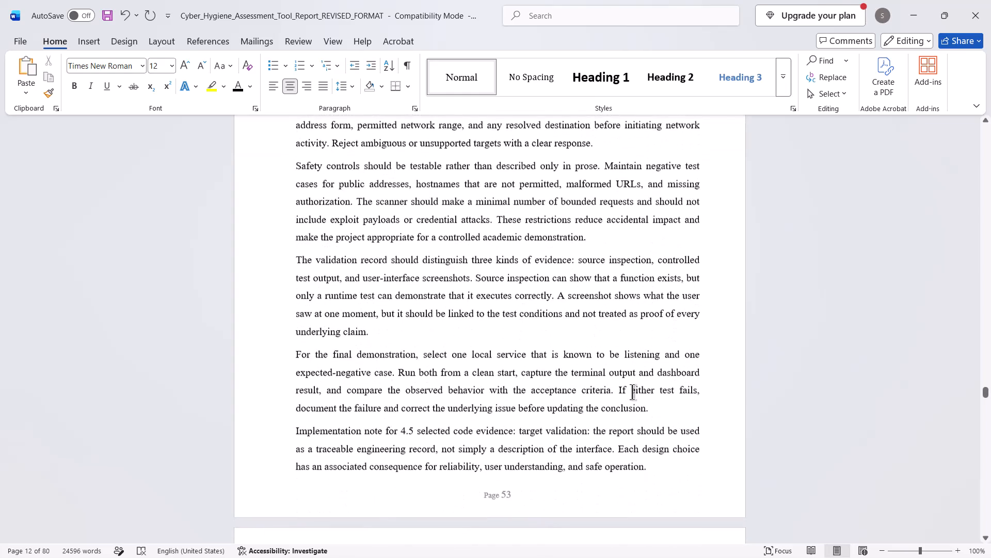
scroll(632, 392, down, 3)
scroll(632, 392, up, 2)
scroll(632, 392, down, 3)
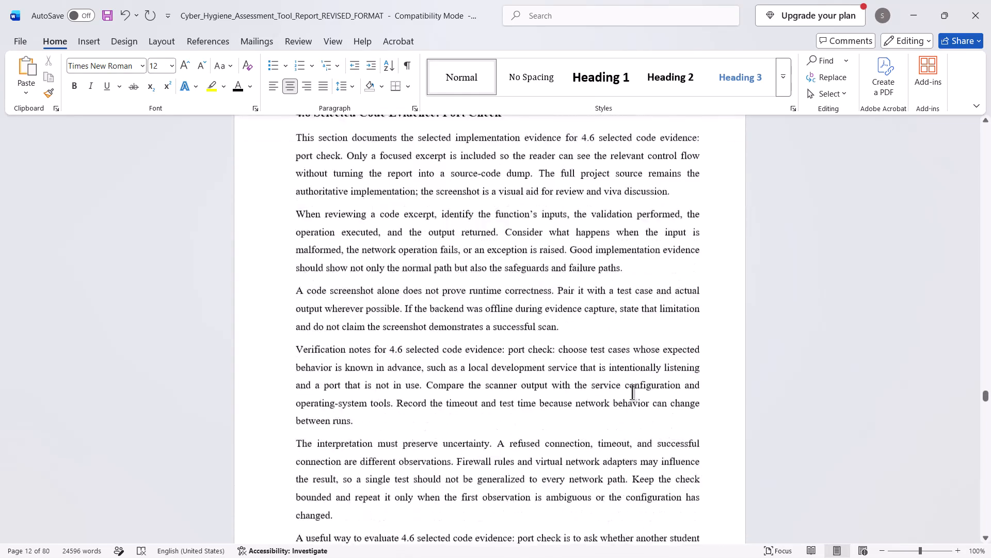
scroll(632, 392, down, 3)
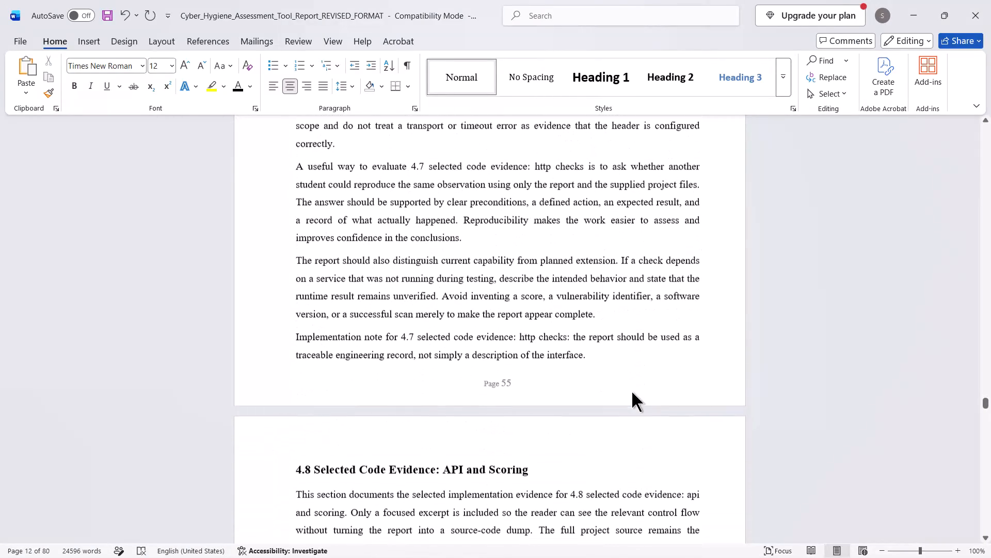
Review sections 4.8 to 4.11, including the test case table, the observed results table and the Figure 4.3 screenshot.
scroll(632, 392, down, 4)
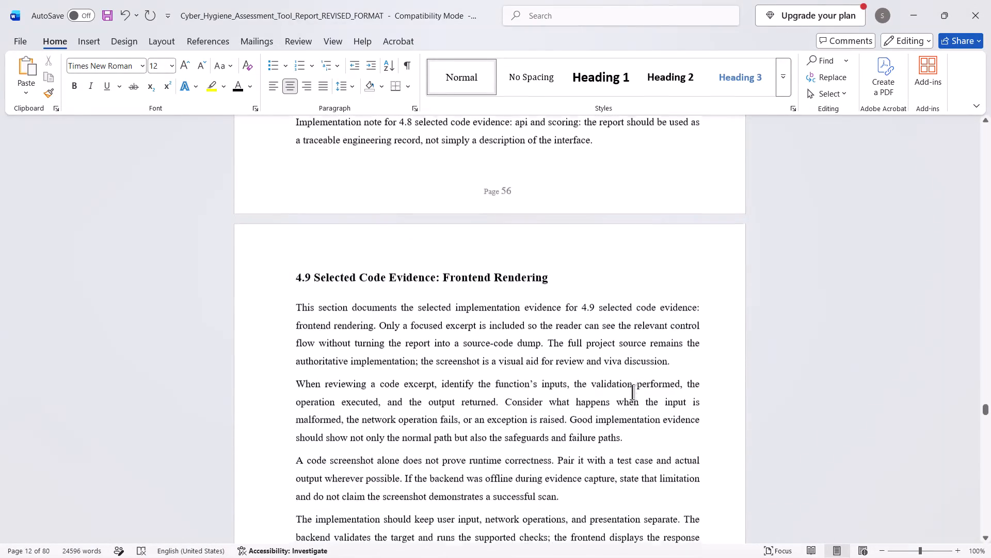
scroll(632, 392, down, 1)
scroll(632, 392, up, 3)
scroll(632, 392, down, 2)
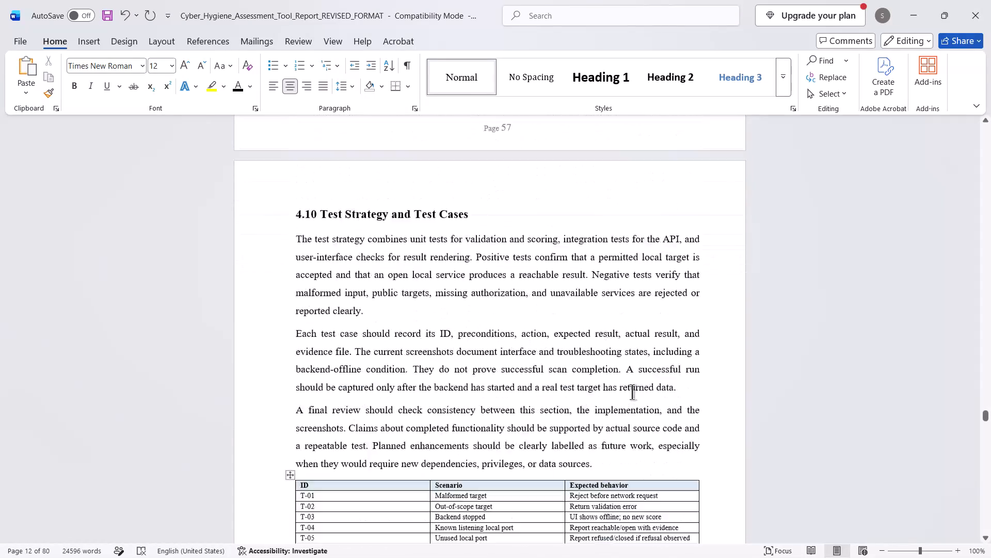
scroll(632, 392, down, 4)
scroll(632, 392, up, 2)
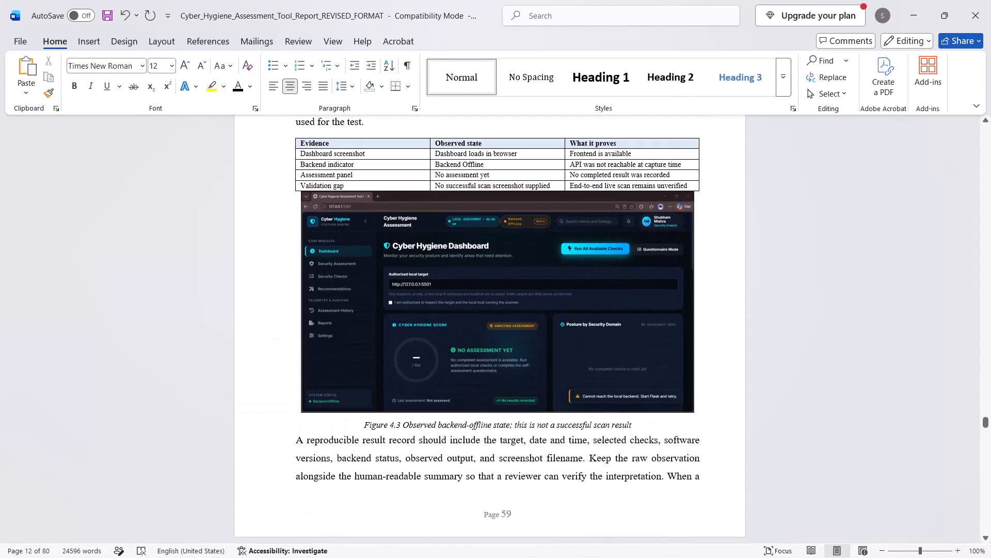
scroll(632, 392, down, 3)
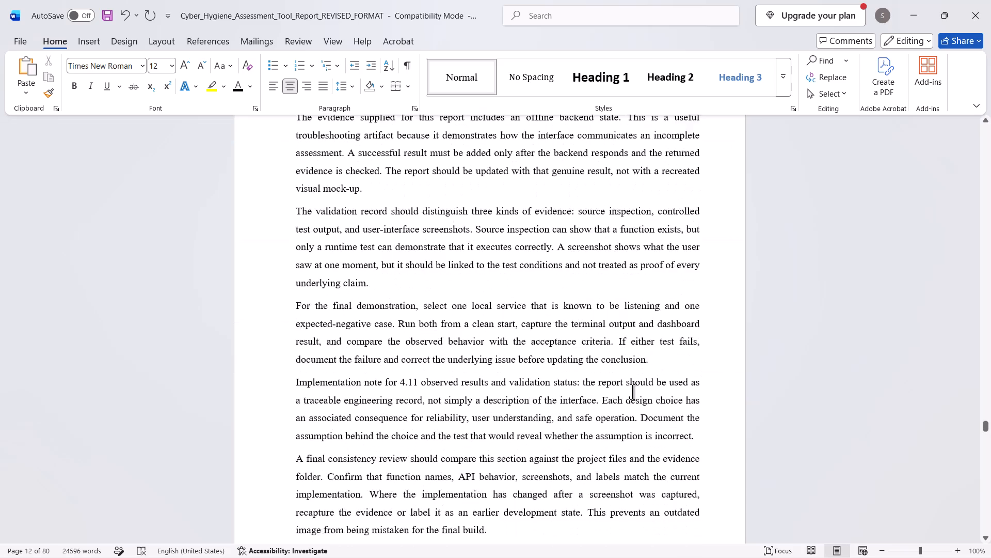
Review the report from section 4.12 on error analysis and Figure 4.4 through the Chapter 5 conclusion to the end of the references.
scroll(632, 392, down, 5)
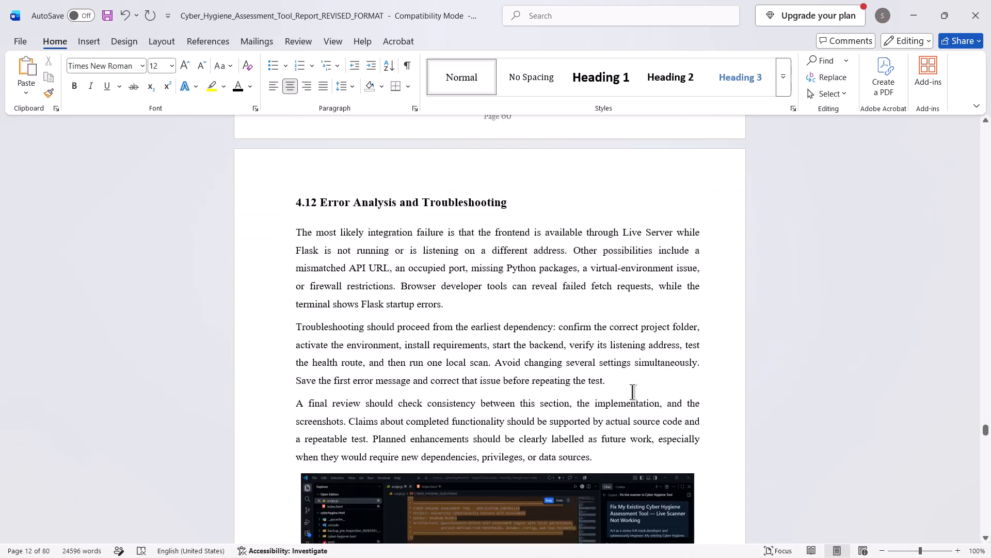
scroll(632, 392, down, 2)
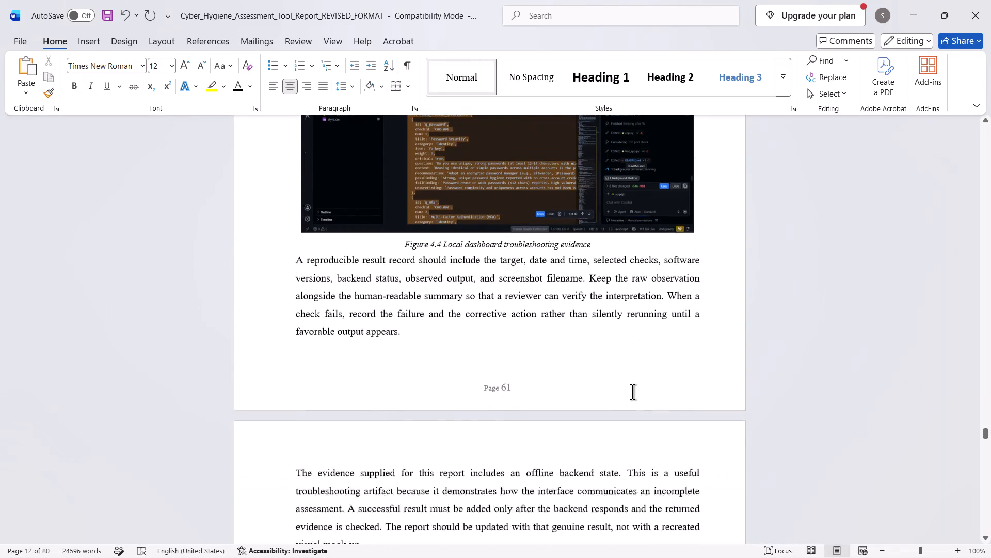
scroll(632, 392, down, 6)
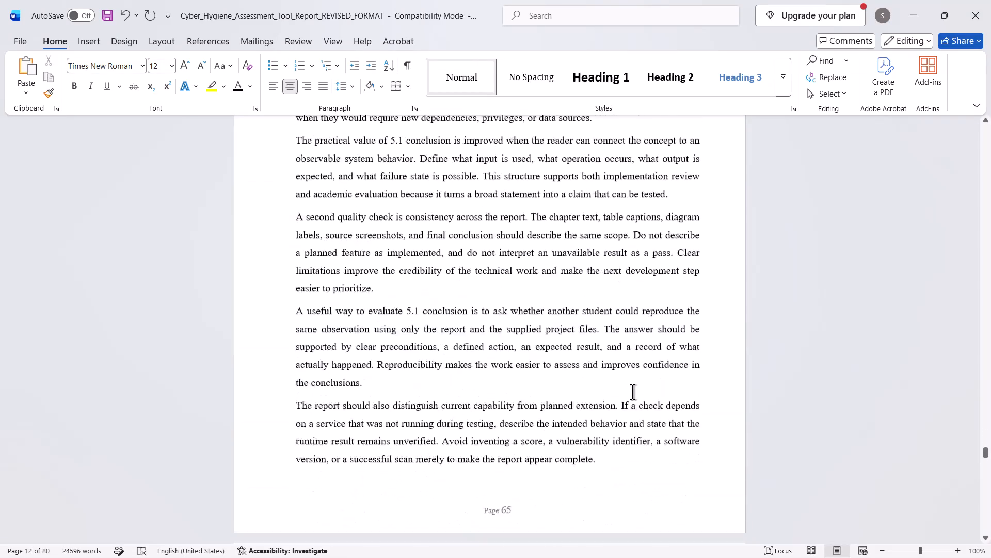
scroll(632, 392, down, 4)
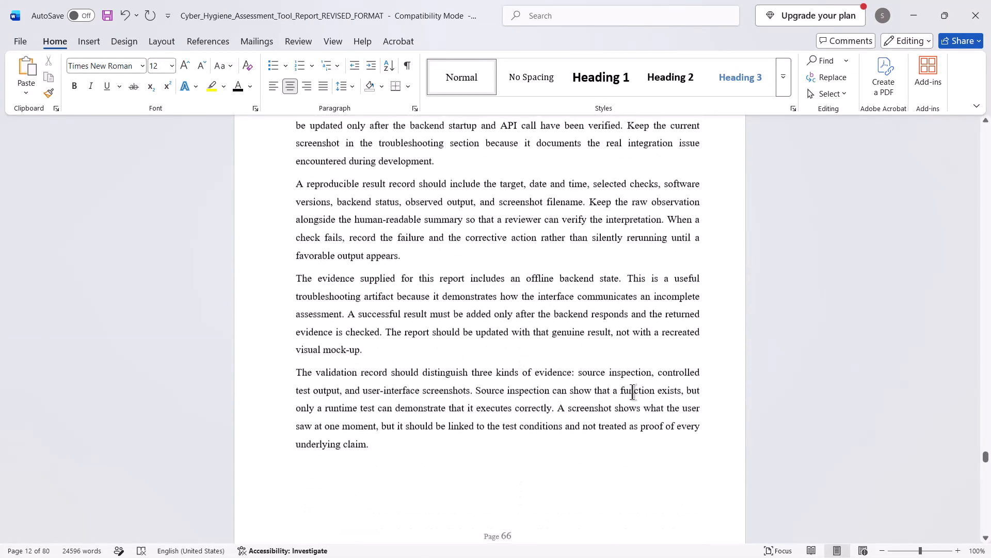
scroll(632, 392, down, 6)
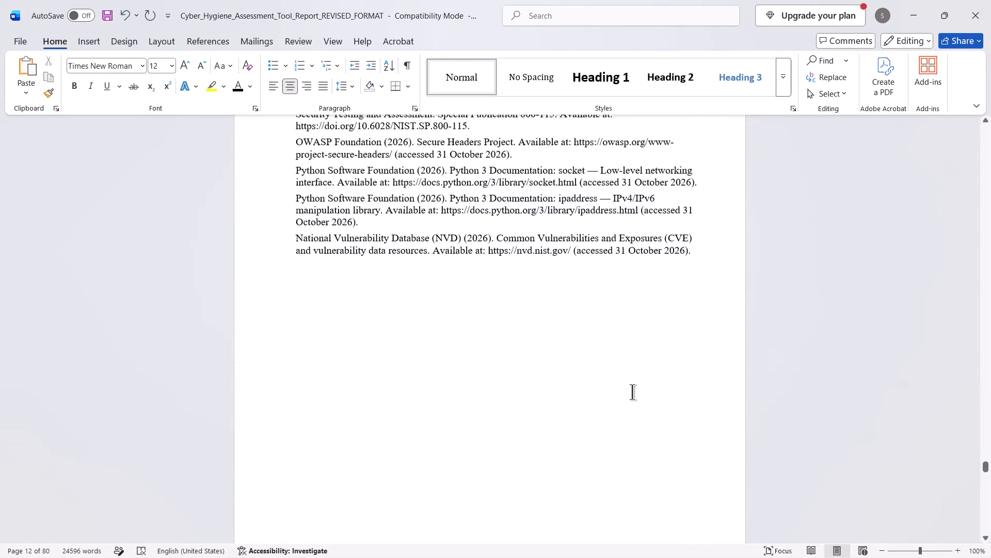
Recheck Chapter 4 backwards from the references through section 4.14 and Figure 4.3 to the start of section 4.10.
scroll(632, 392, up, 15)
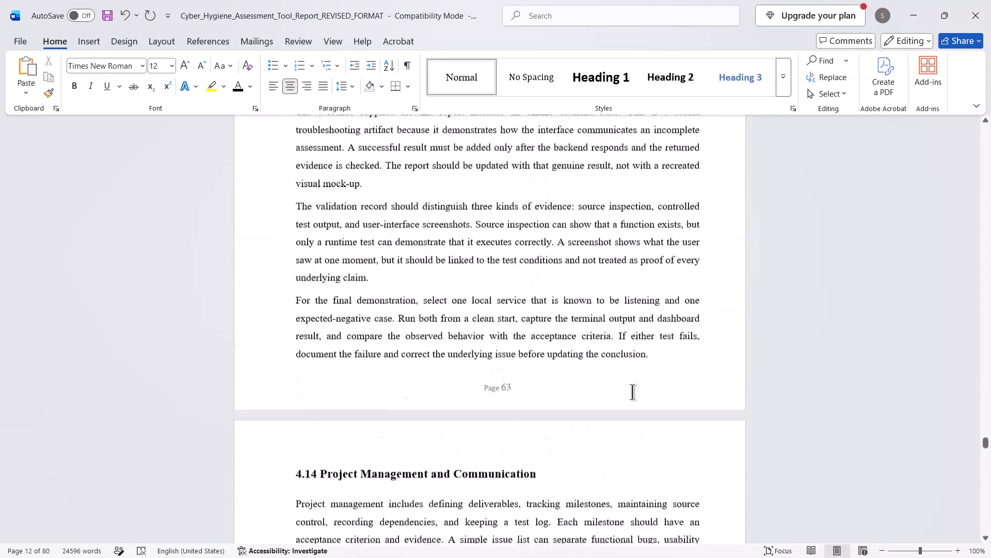
scroll(632, 392, up, 8)
scroll(632, 392, down, 2)
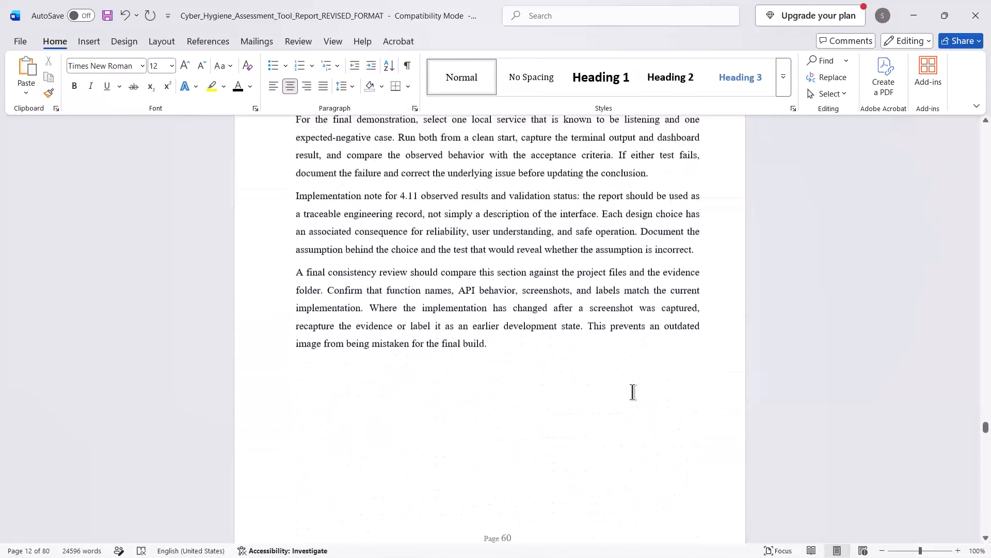
scroll(632, 392, up, 7)
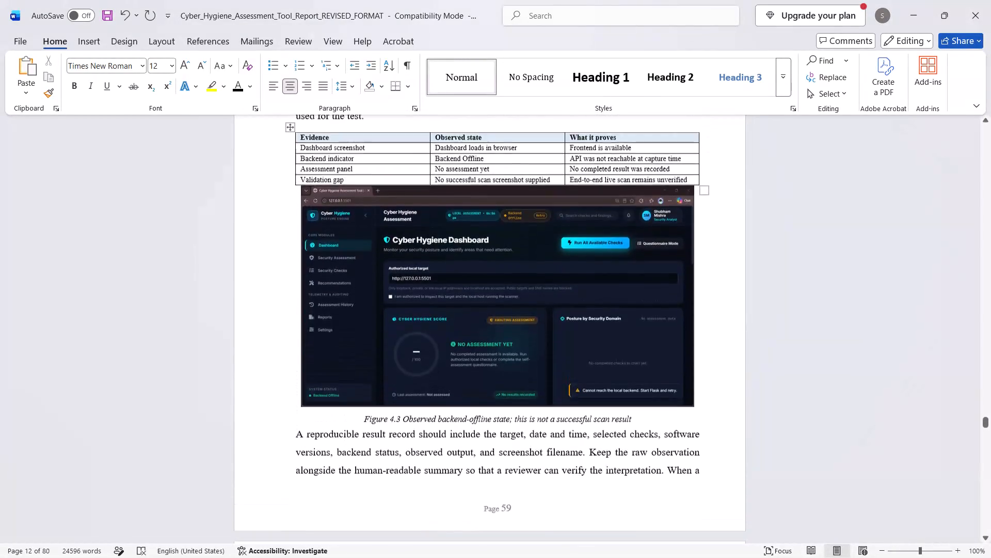
scroll(632, 392, up, 2)
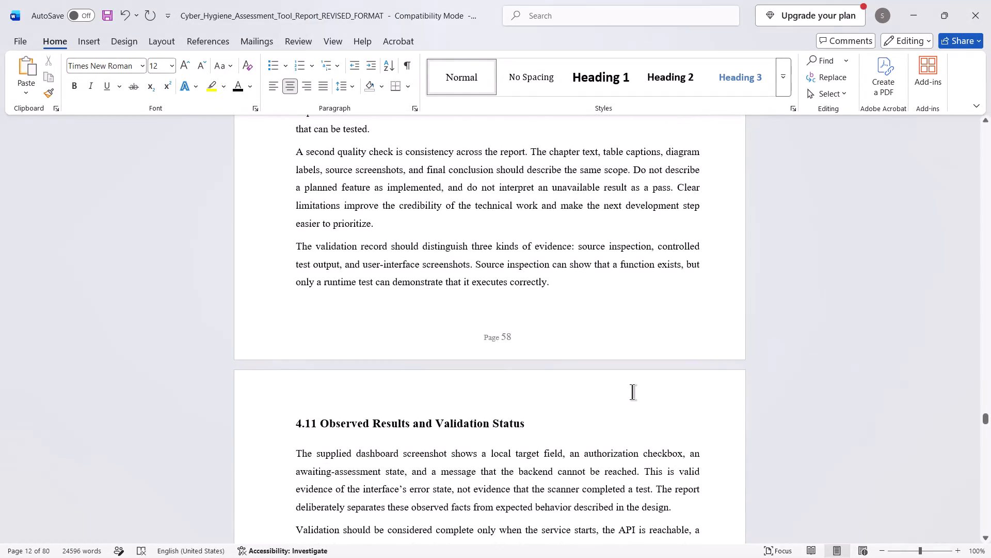
scroll(632, 392, up, 3)
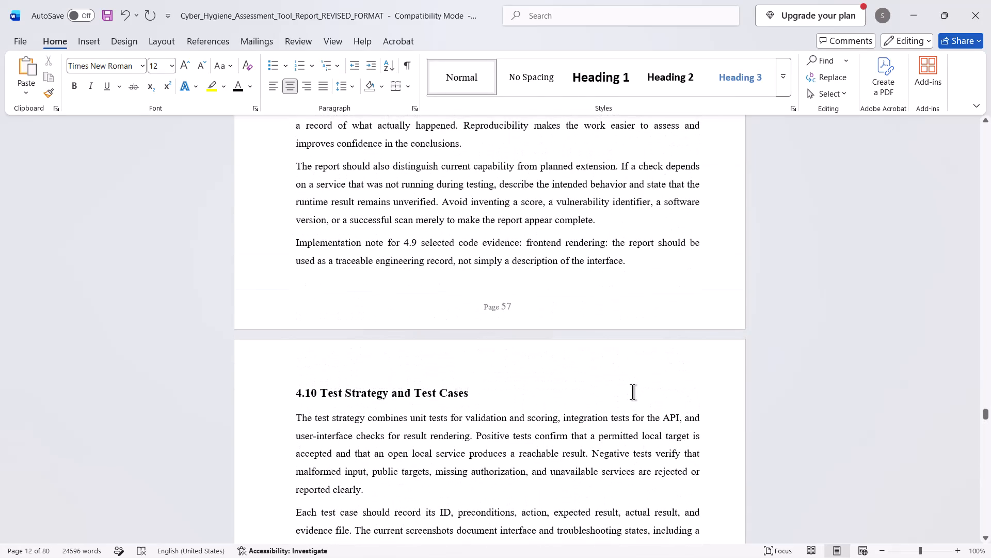
Recheck the selected code evidence sections backwards from 4.9 Frontend Rendering to the start of 4.7 HTTP Checks.
scroll(632, 392, up, 3)
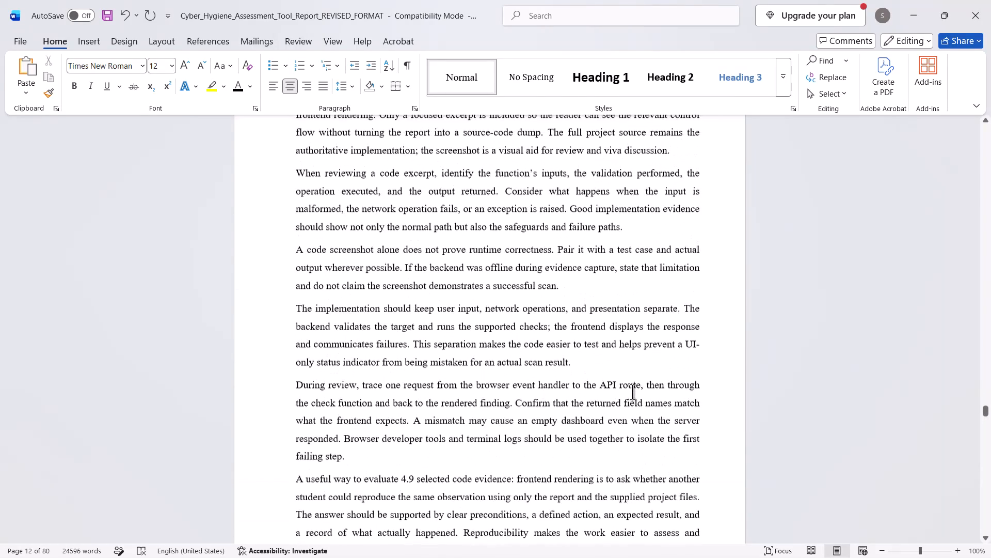
scroll(632, 392, up, 3)
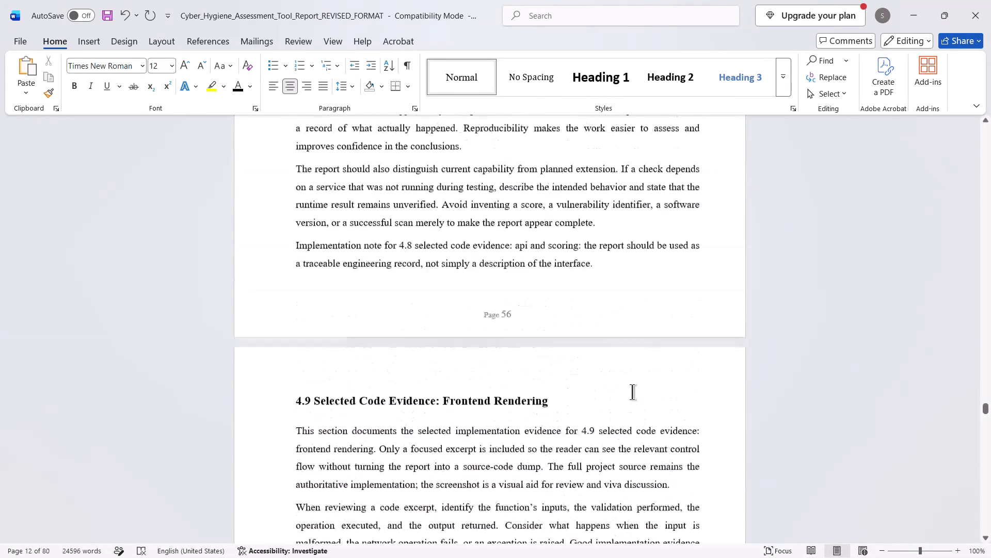
scroll(632, 392, up, 4)
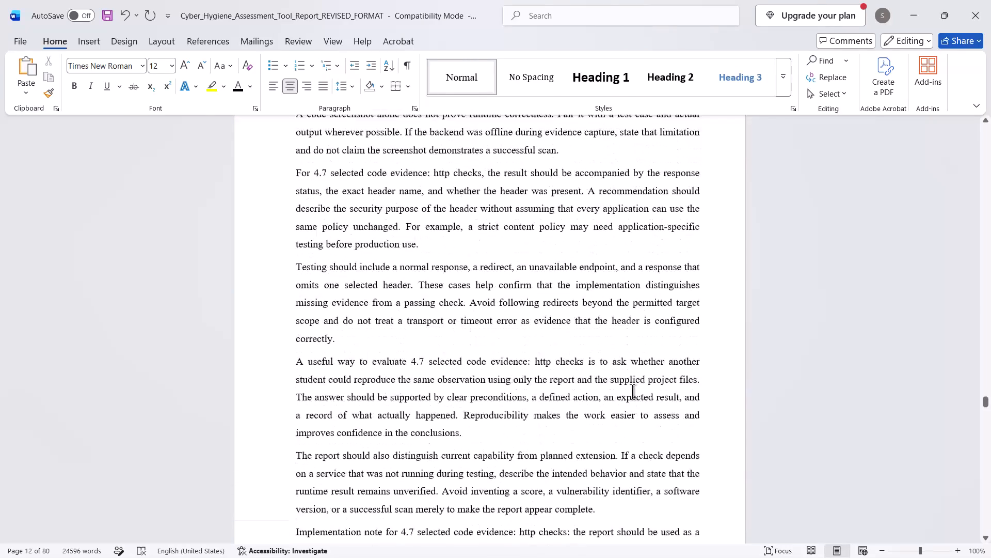
scroll(632, 392, up, 2)
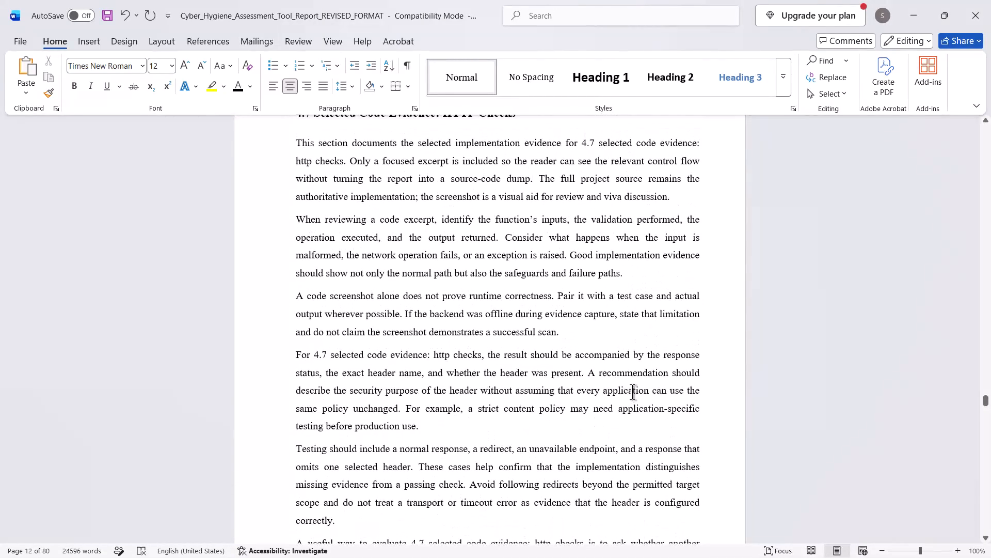
scroll(632, 392, up, 2)
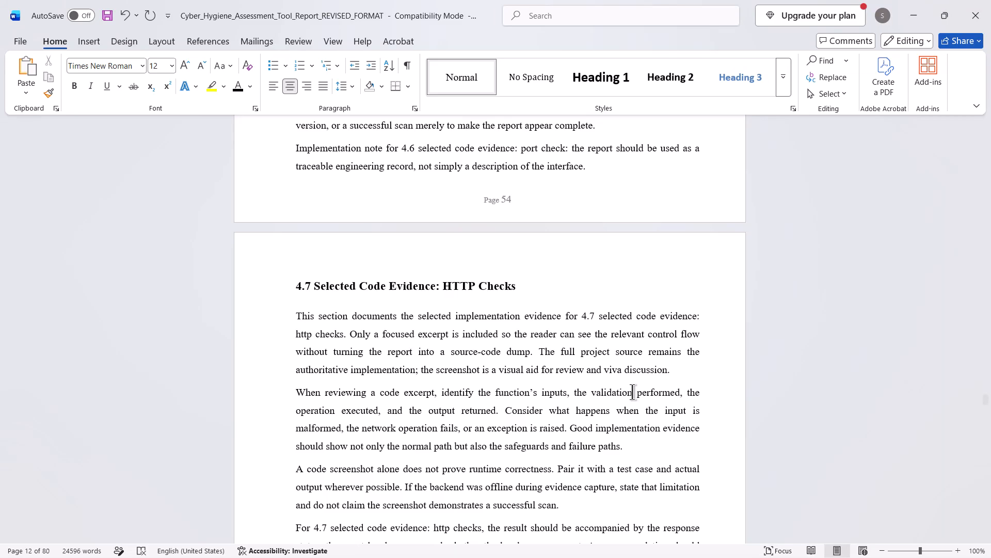
Look over sections 4.7 to 4.11 again, covering the code evidence, test strategy and observed results pages.
scroll(632, 392, down, 10)
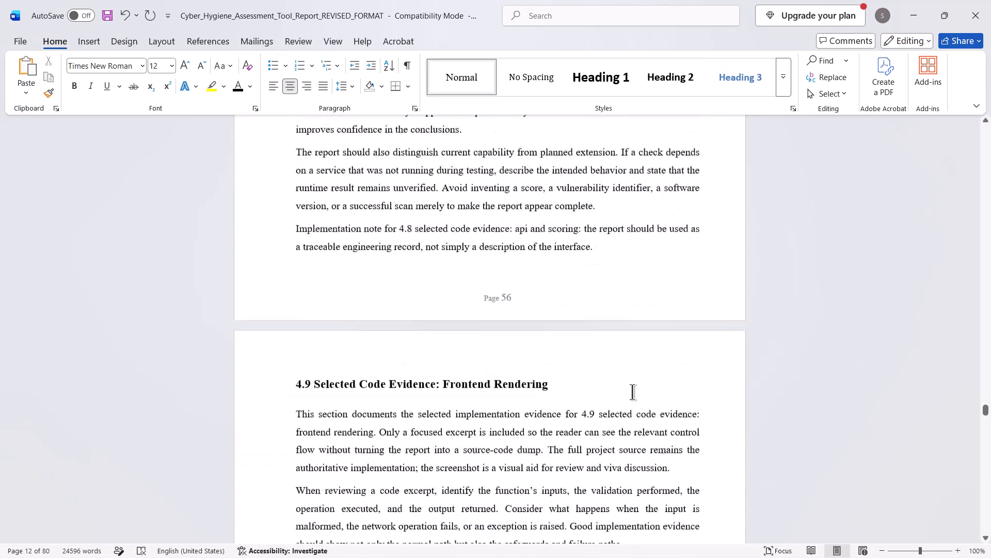
scroll(632, 392, down, 3)
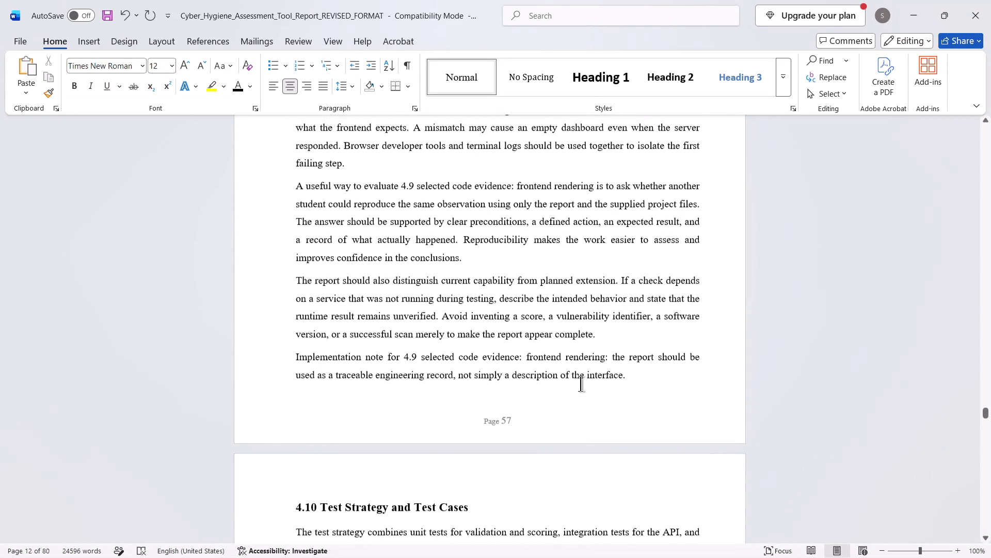
scroll(552, 328, down, 3)
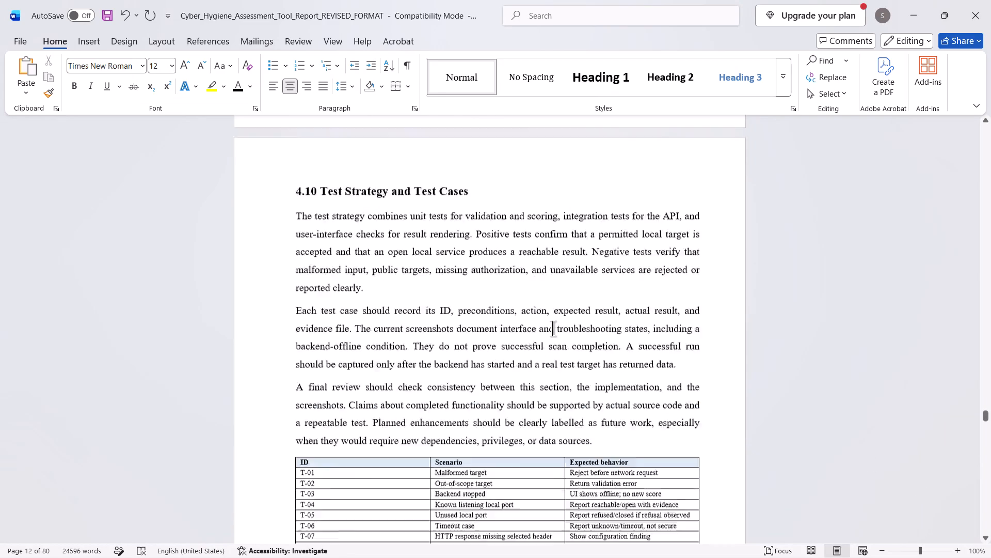
scroll(552, 328, down, 4)
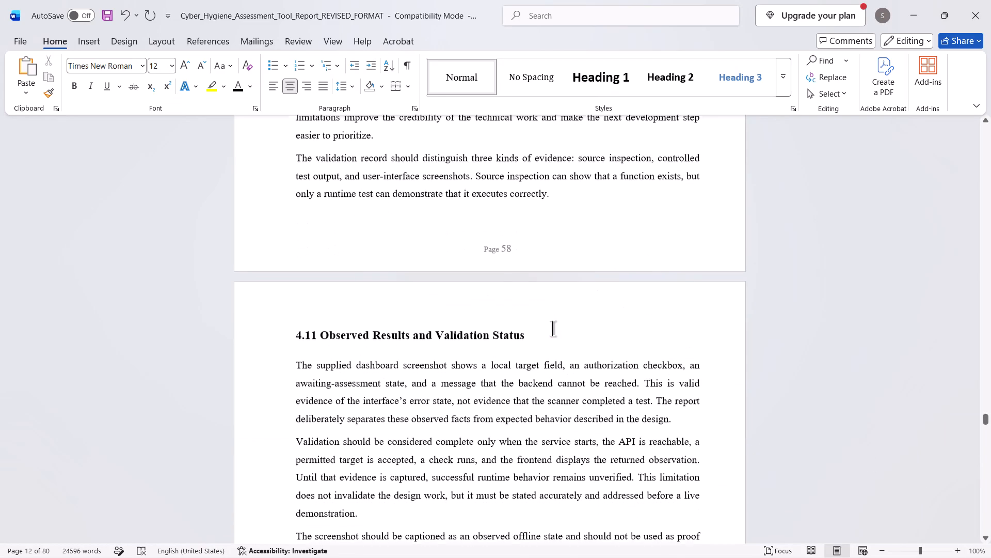
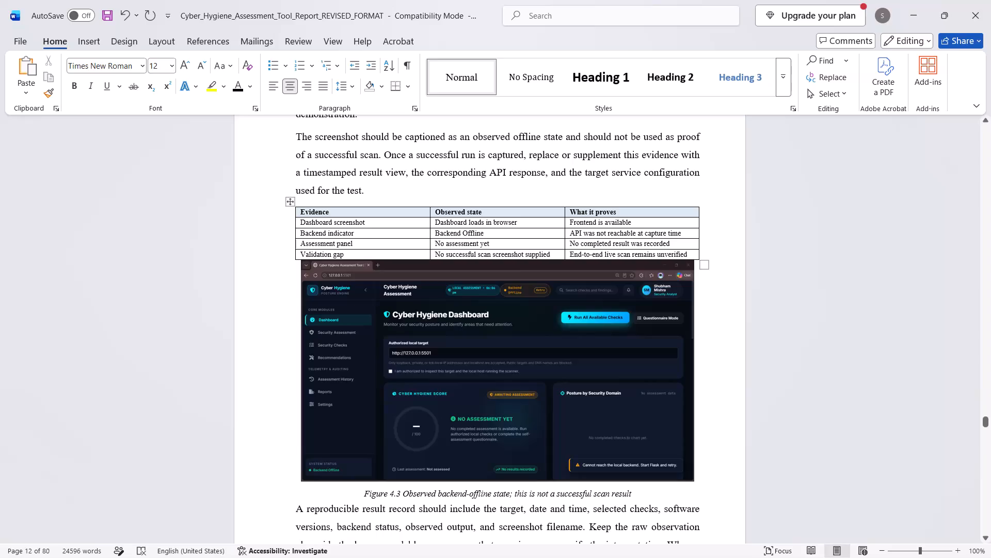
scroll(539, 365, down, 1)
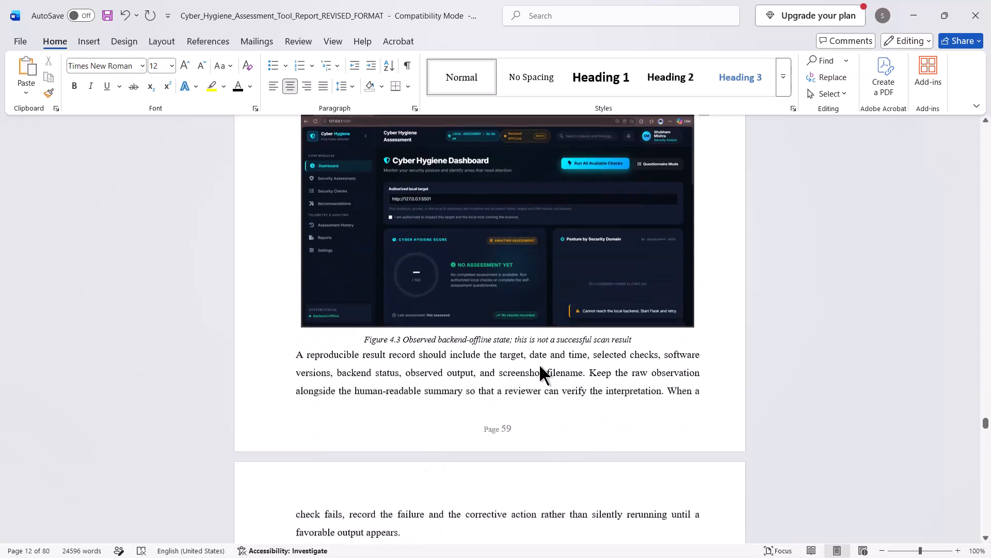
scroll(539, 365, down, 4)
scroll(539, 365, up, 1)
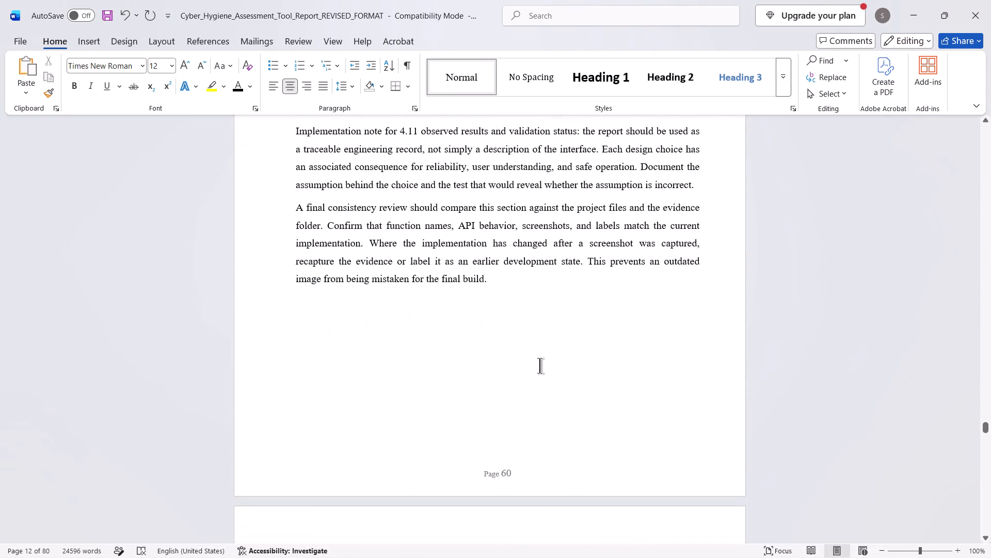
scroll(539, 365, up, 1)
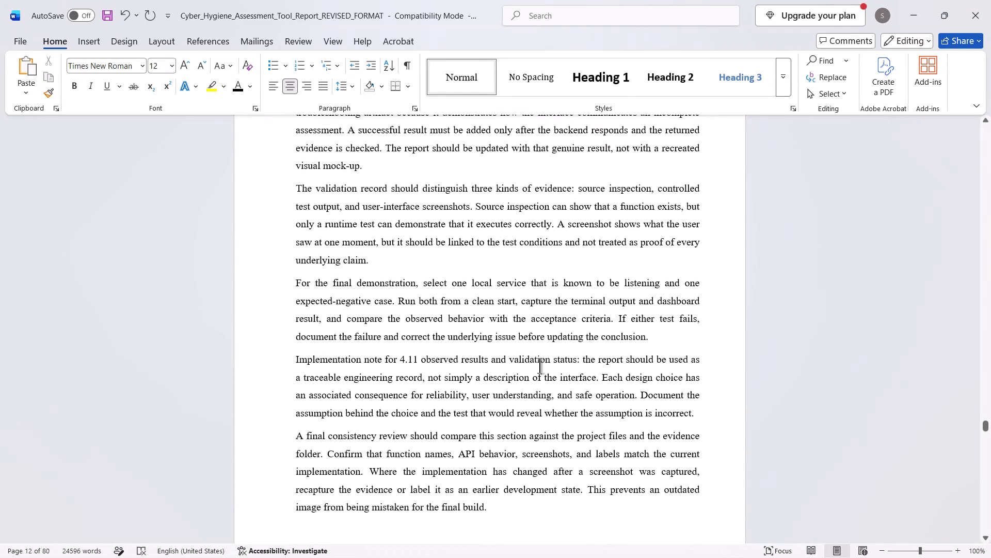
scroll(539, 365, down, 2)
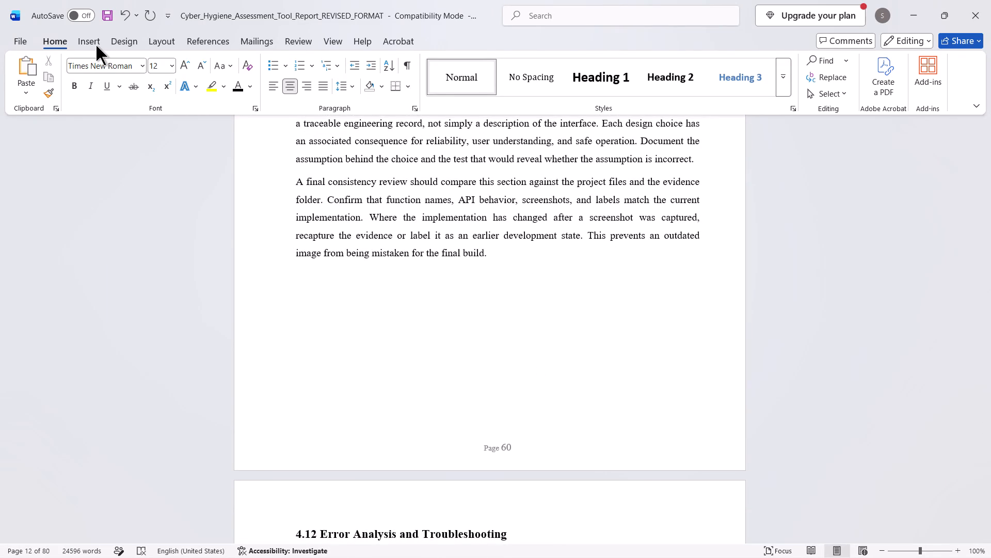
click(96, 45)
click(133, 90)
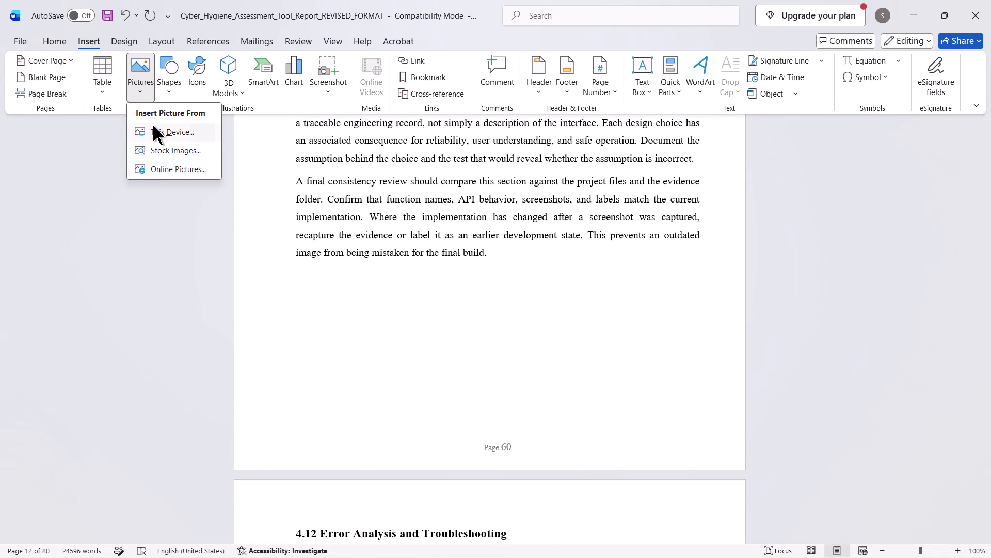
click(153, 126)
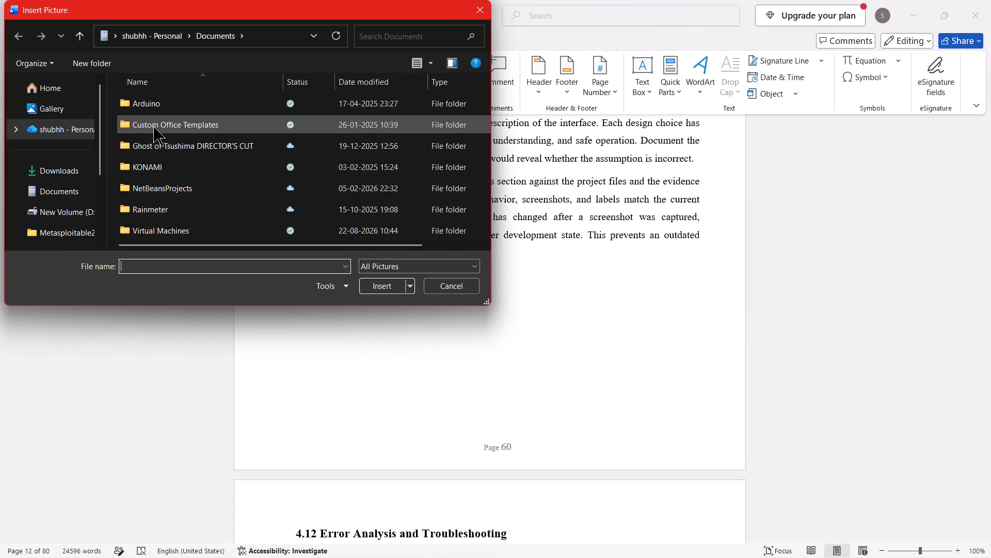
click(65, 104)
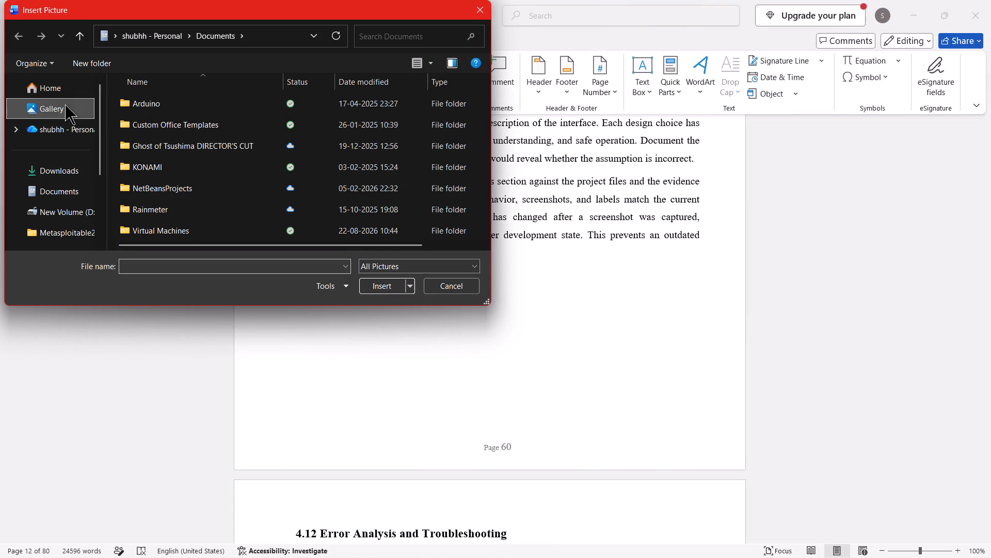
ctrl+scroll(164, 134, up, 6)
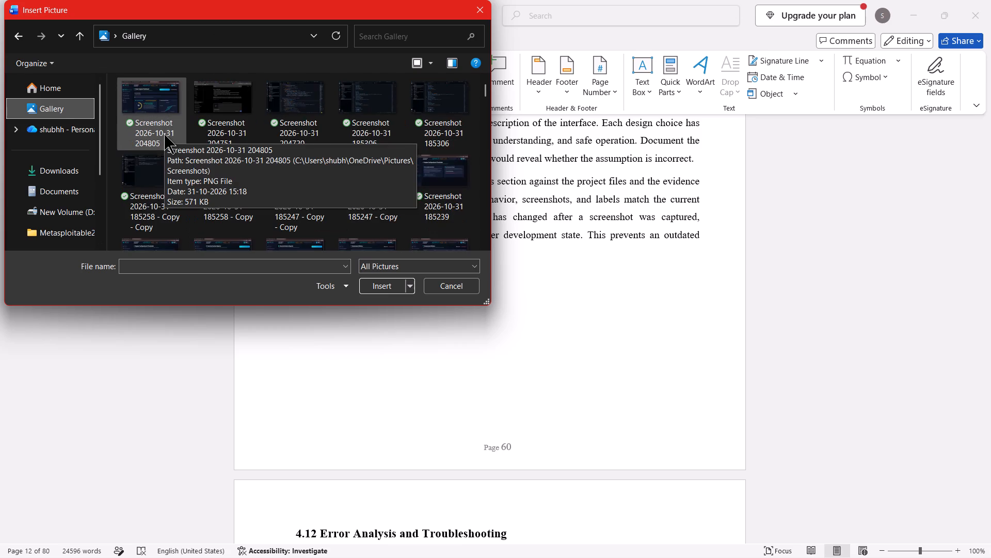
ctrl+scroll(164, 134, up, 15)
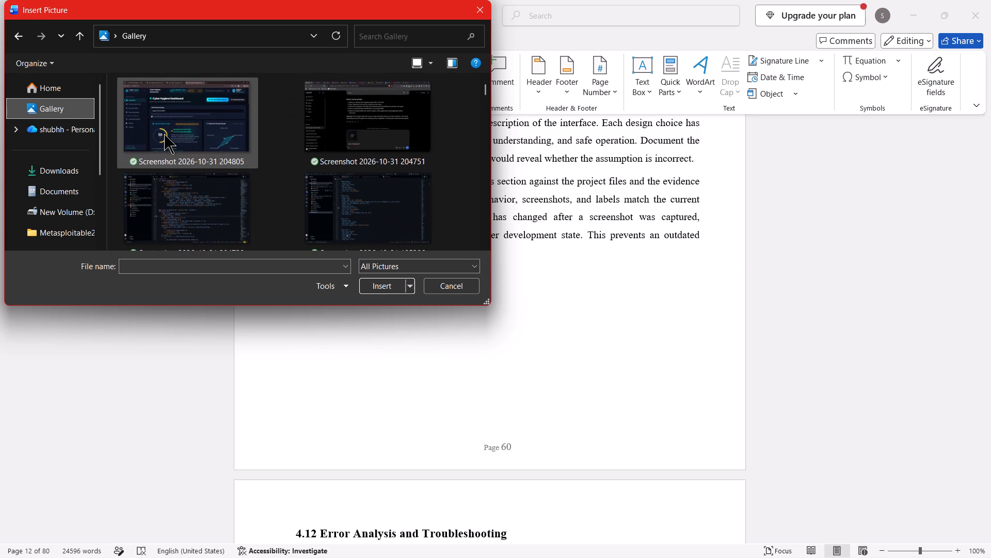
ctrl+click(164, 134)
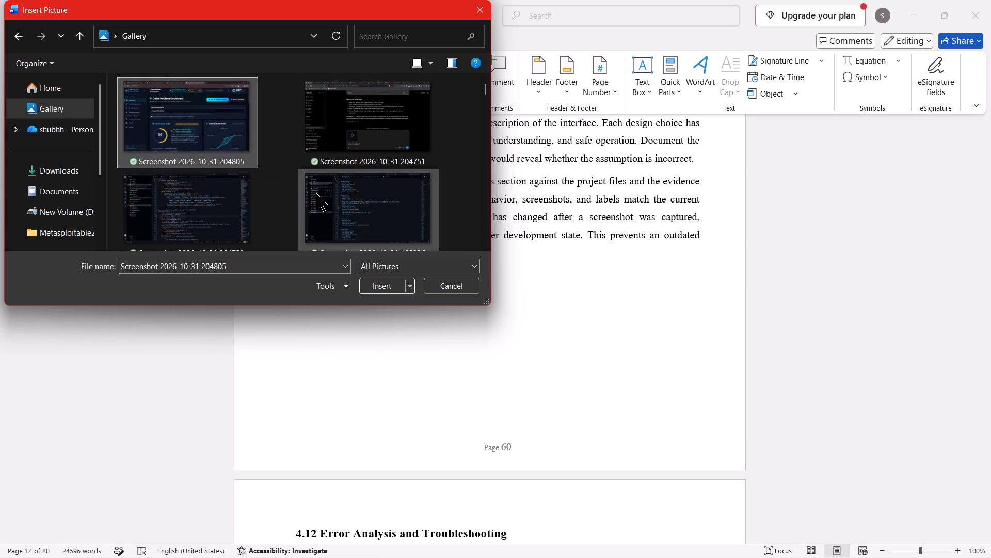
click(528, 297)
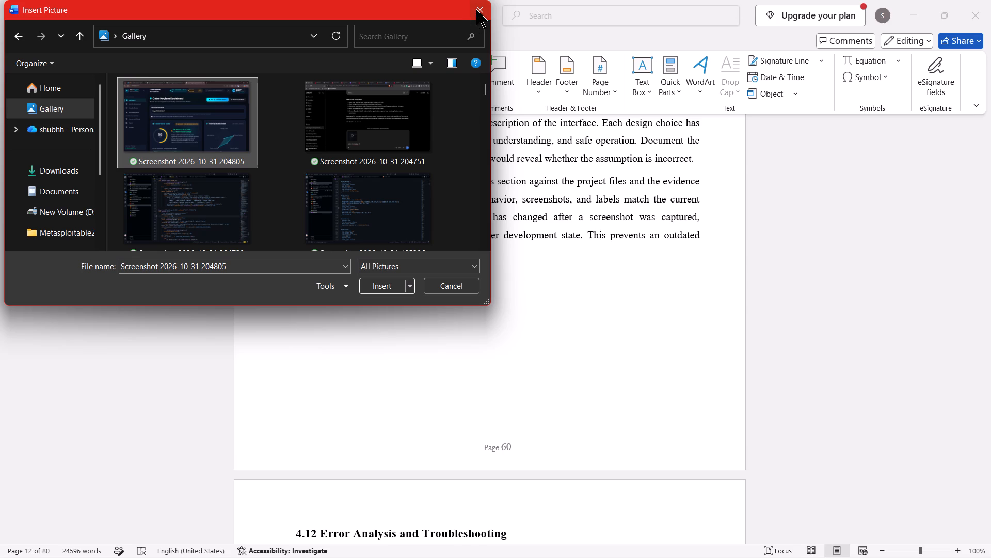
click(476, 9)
Add a new empty paragraph after the final consistency review paragraph that ends section 4.11.
click(508, 251)
key(Return)
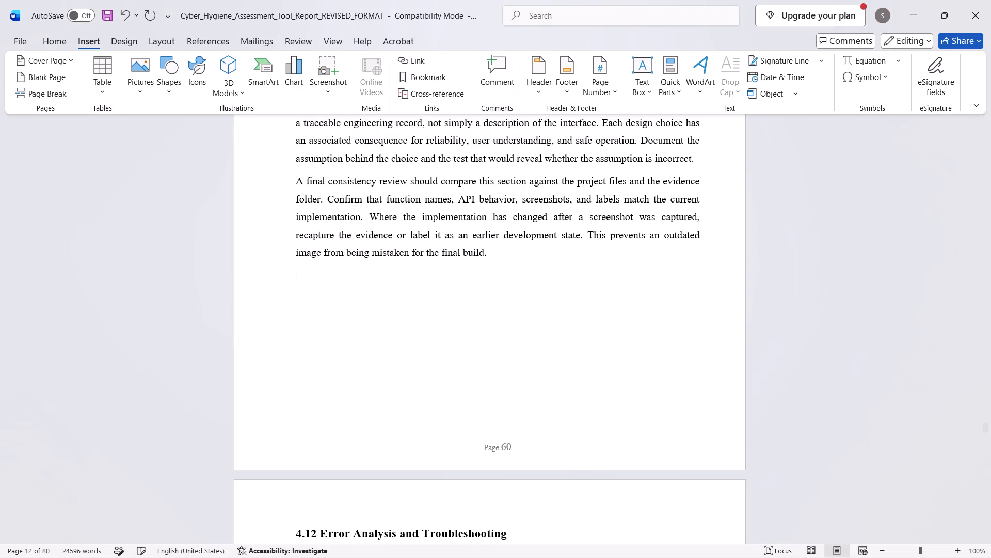
Insert five Gallery pictures dated 2026-10-31 into the new paragraph: Screenshots 204805, 185232 - Copy - Copy, 185209, 185223 and 185122.
click(132, 80)
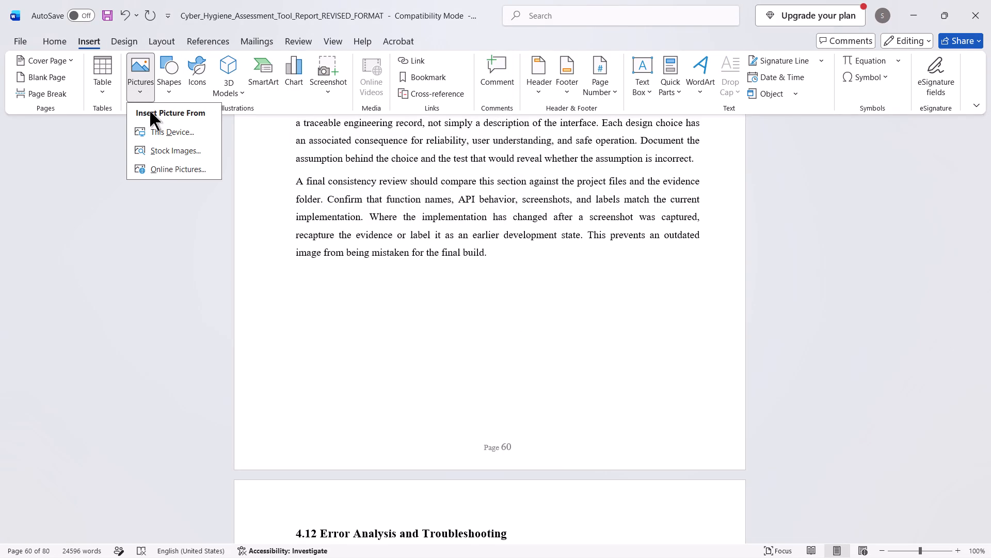
click(153, 124)
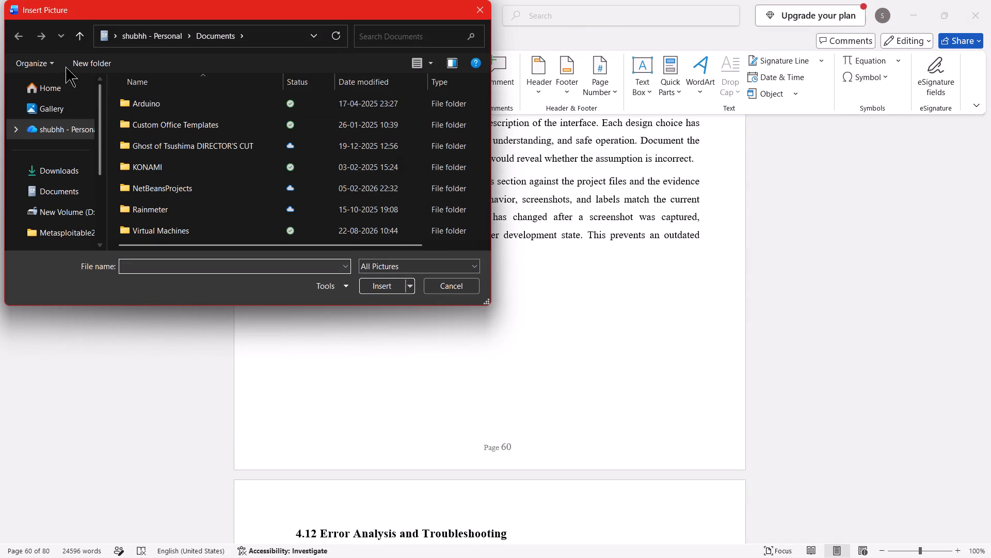
click(63, 98)
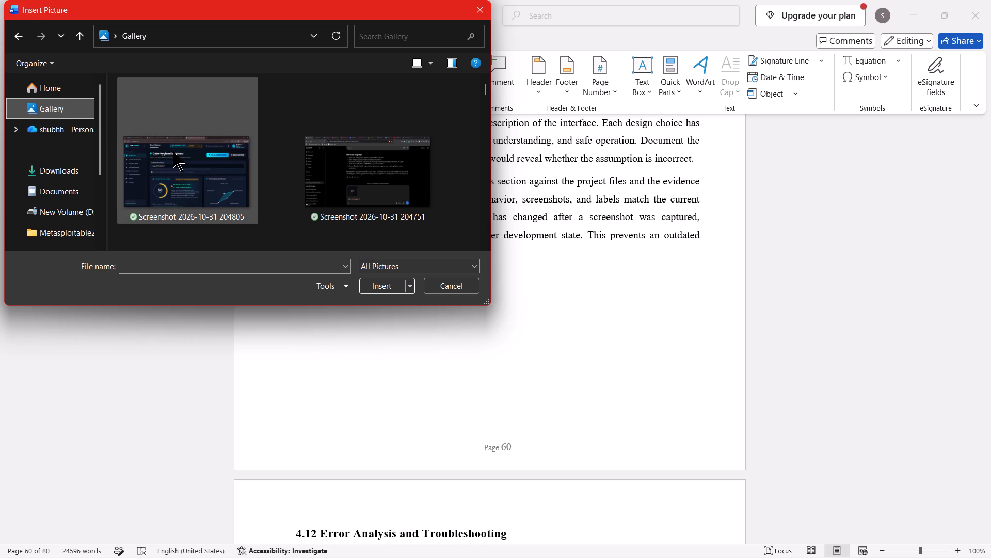
ctrl+click(173, 151)
scroll(301, 179, up, 1)
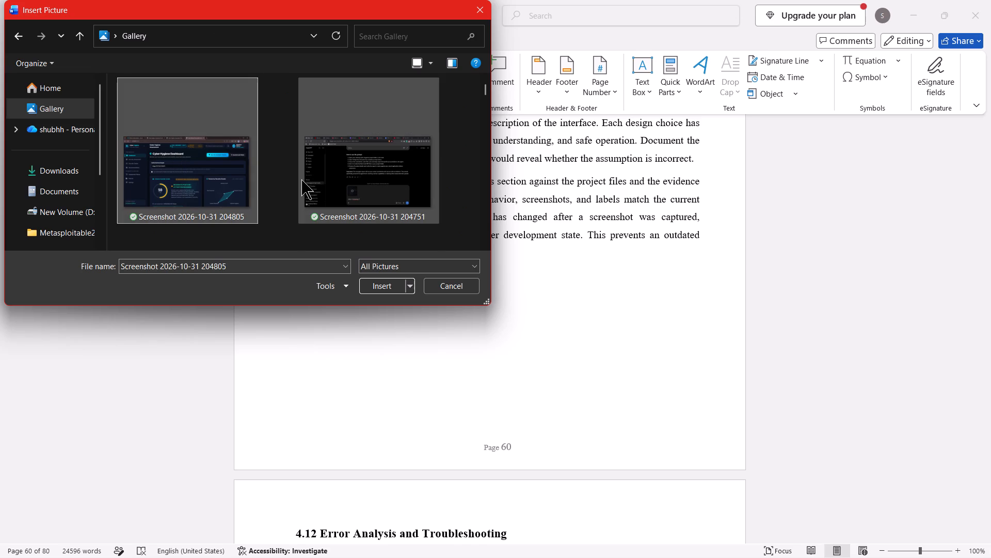
scroll(301, 179, down, 1)
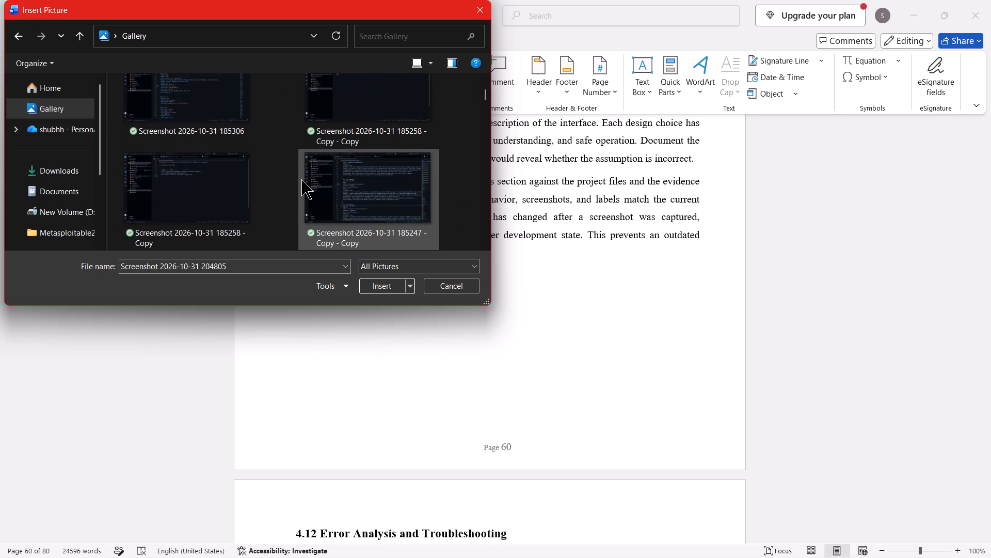
scroll(301, 179, down, 1)
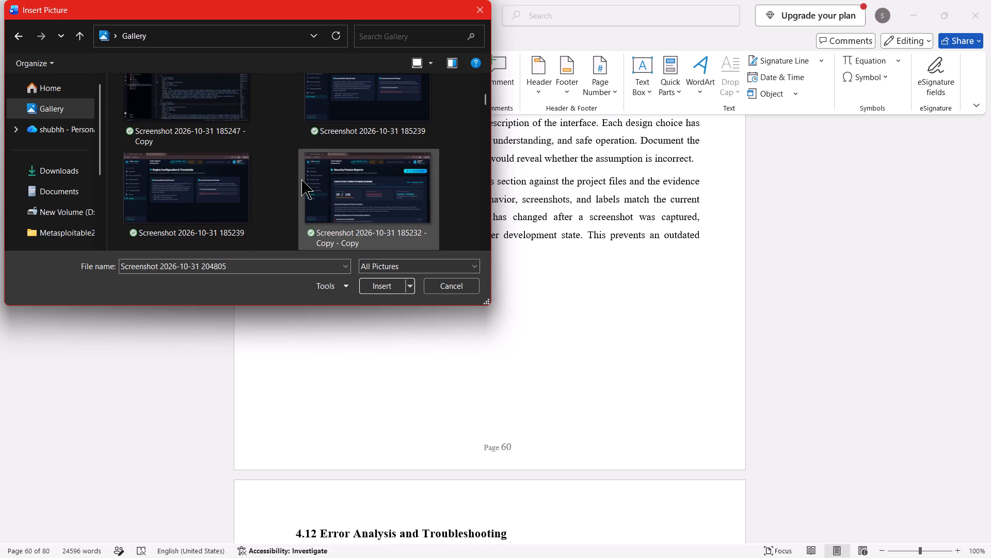
ctrl+click(317, 187)
scroll(317, 187, down, 1)
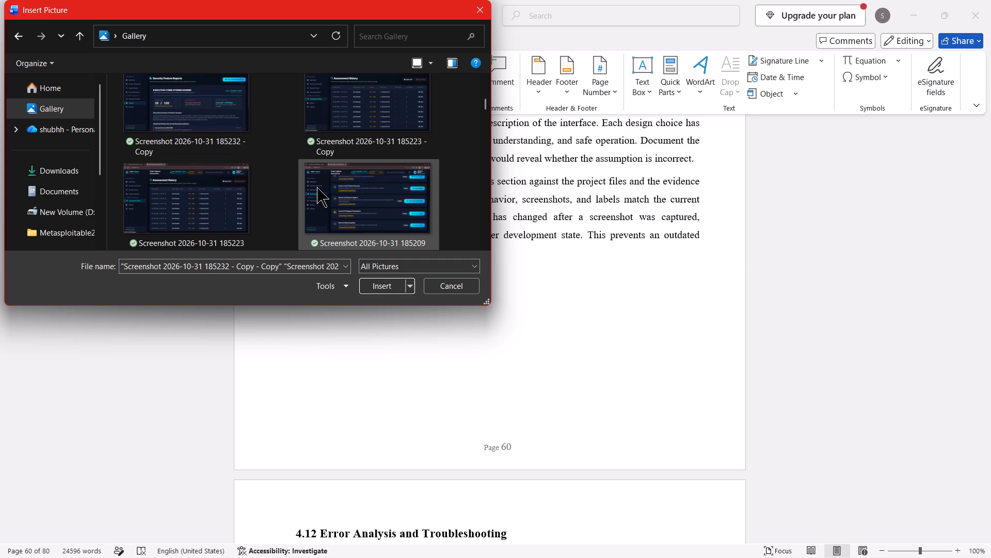
scroll(317, 187, down, 1)
ctrl+click(317, 187)
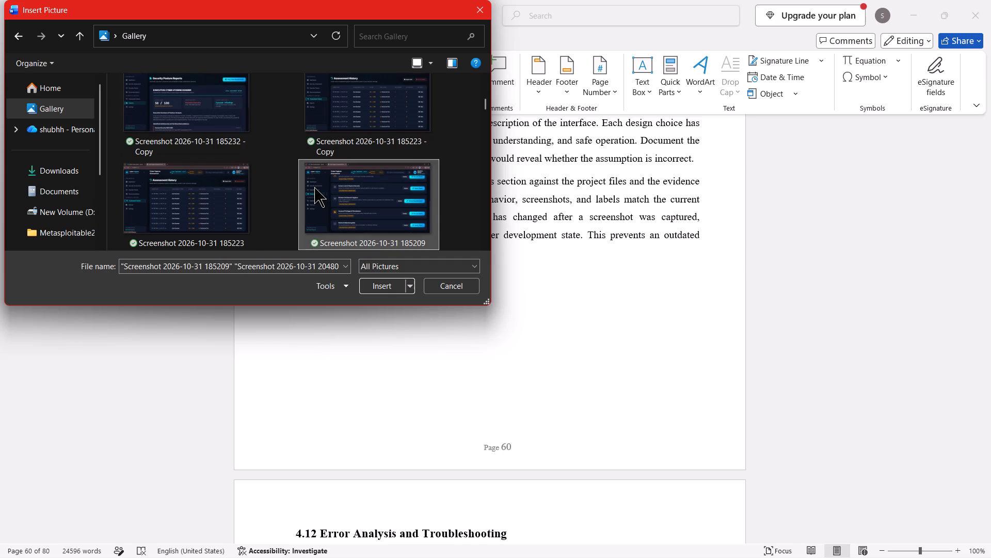
scroll(247, 185, down, 1)
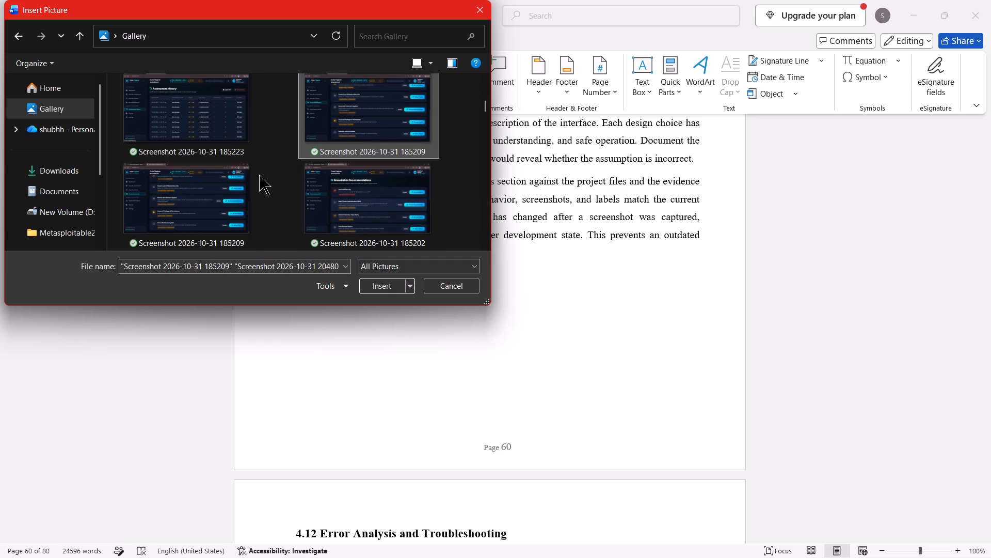
ctrl+click(211, 127)
scroll(282, 189, down, 1)
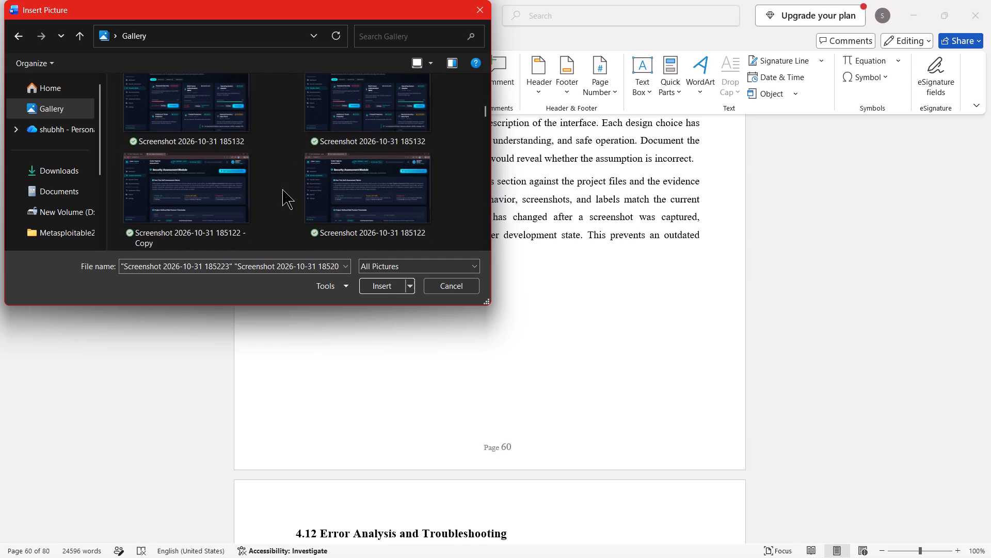
scroll(282, 189, down, 1)
ctrl+click(334, 204)
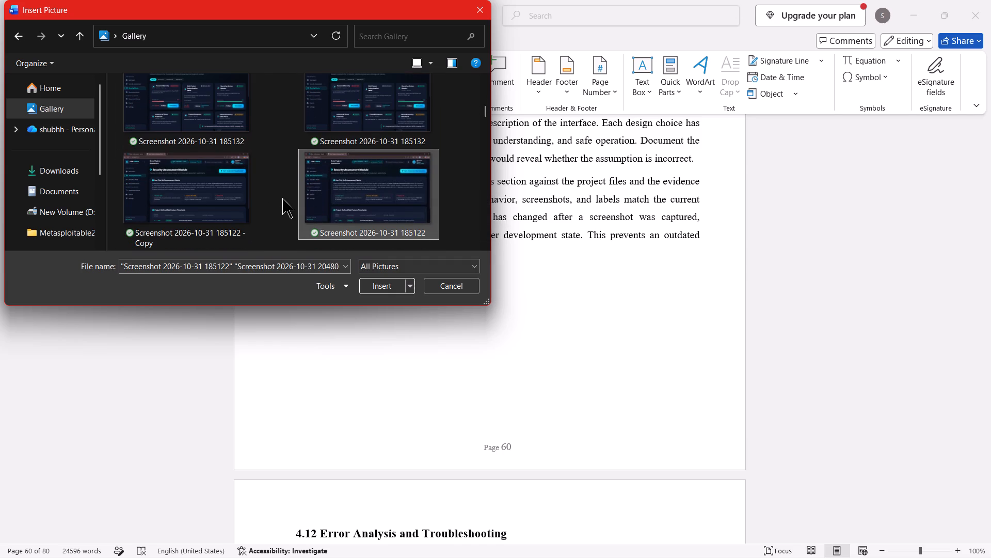
scroll(282, 198, down, 1)
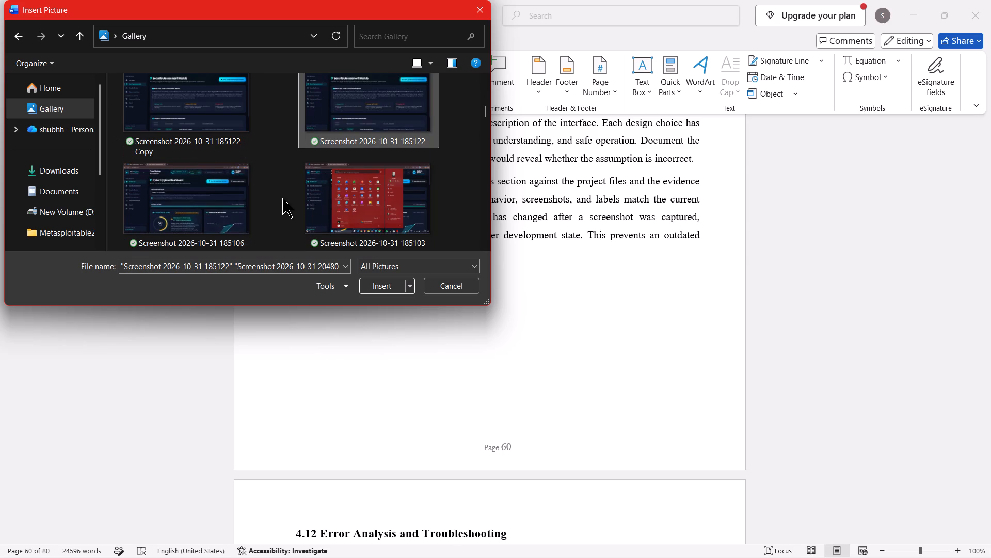
scroll(282, 198, up, 4)
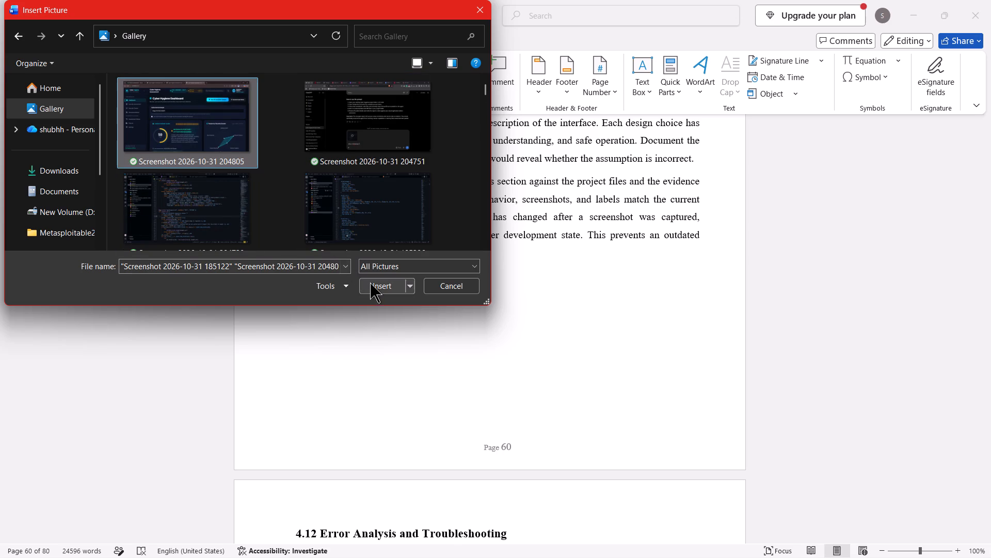
click(370, 283)
Shrink the inserted Security Assessment Module screenshot proportionally to a little over half the text width.
scroll(370, 283, up, 1)
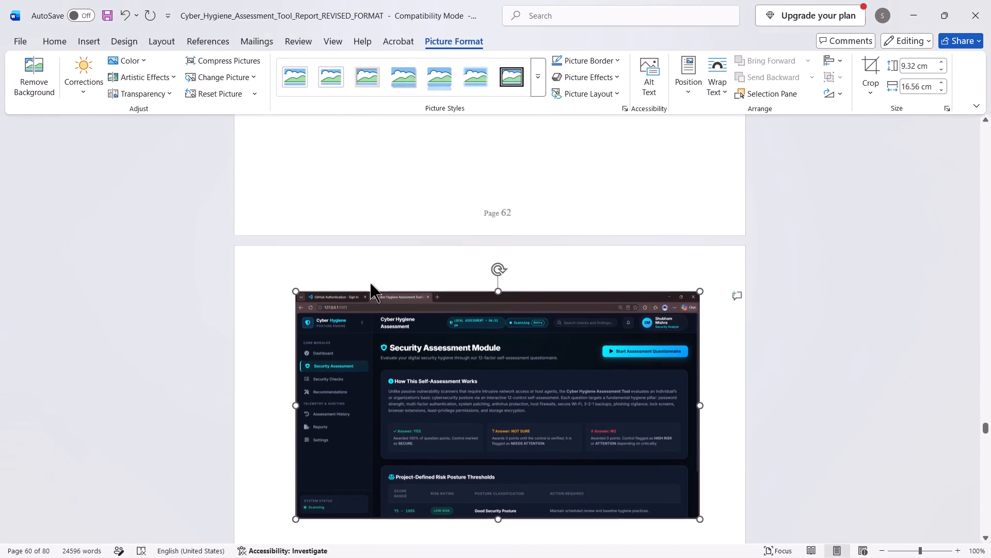
scroll(370, 283, up, 1)
scroll(593, 470, down, 1)
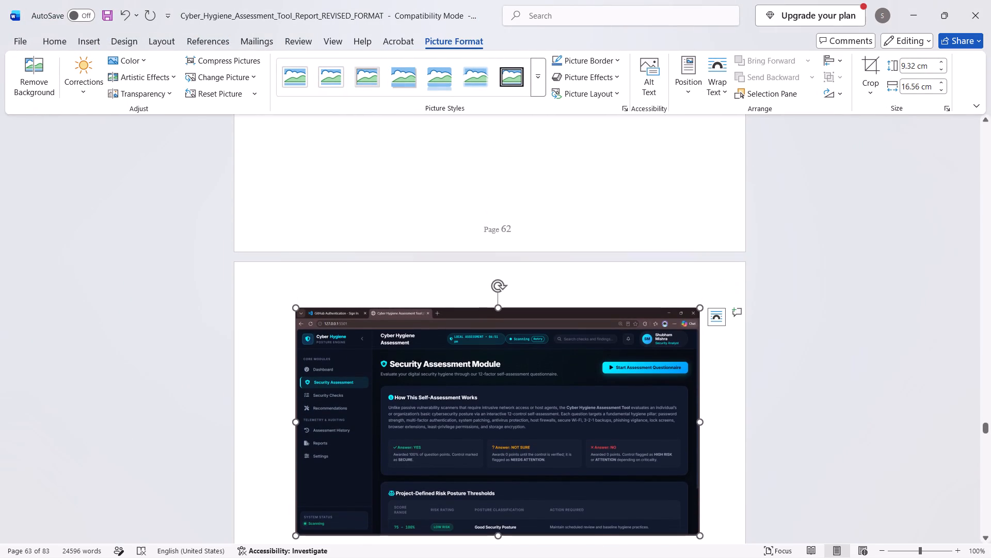
scroll(593, 470, down, 2)
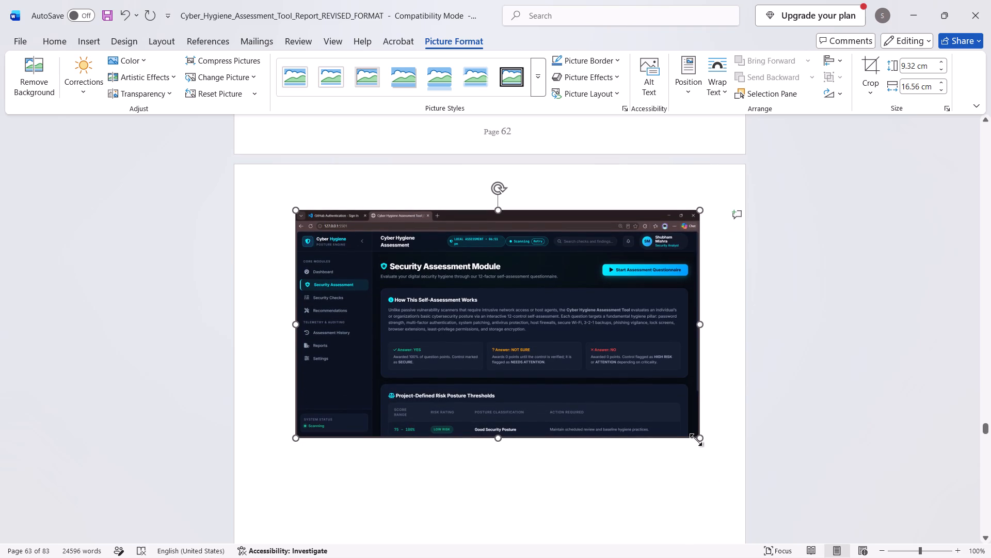
drag(696, 437, 436, 311)
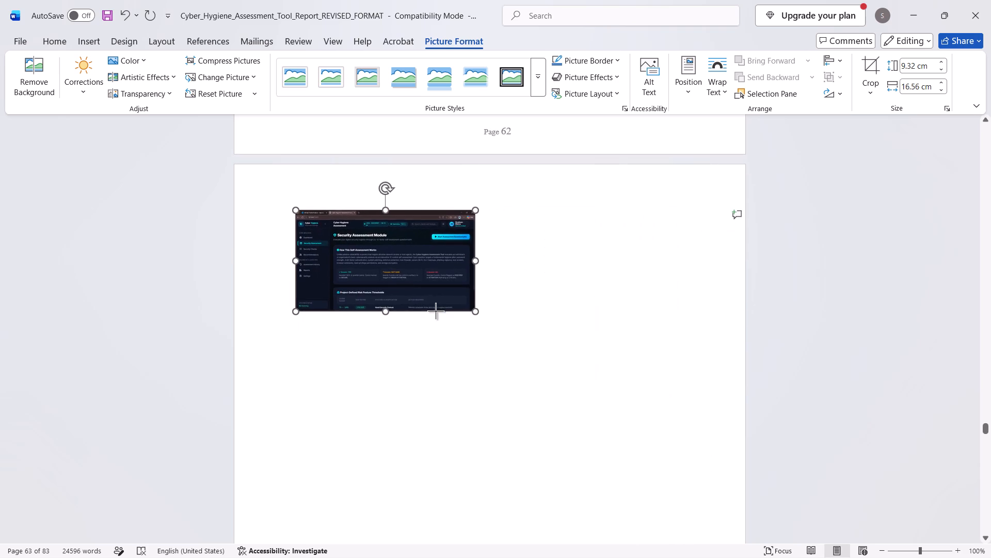
drag(436, 311, 516, 340)
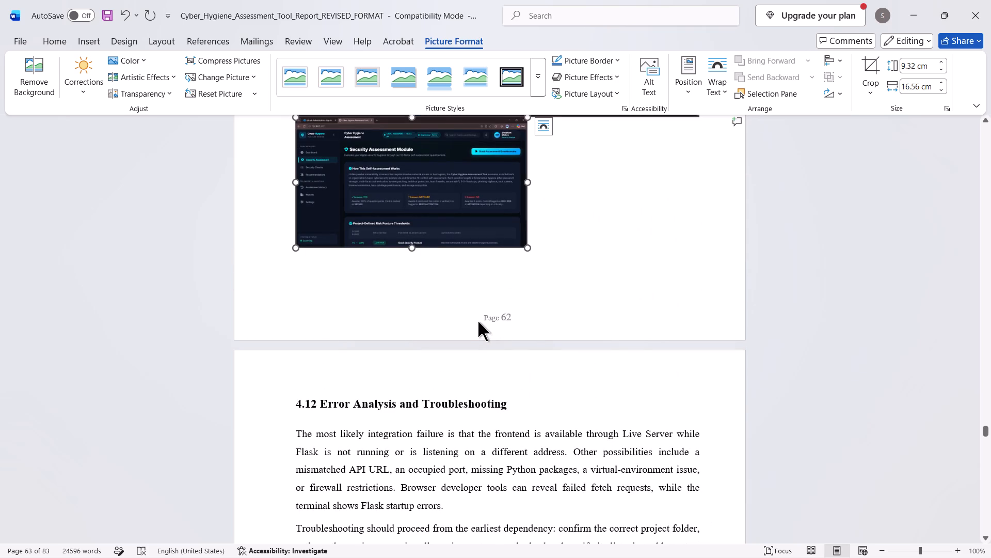
Shrink the Recommendations screenshot above the Security Assessment Module picture to about 4.66 cm high and 8.28 cm wide.
scroll(478, 321, up, 2)
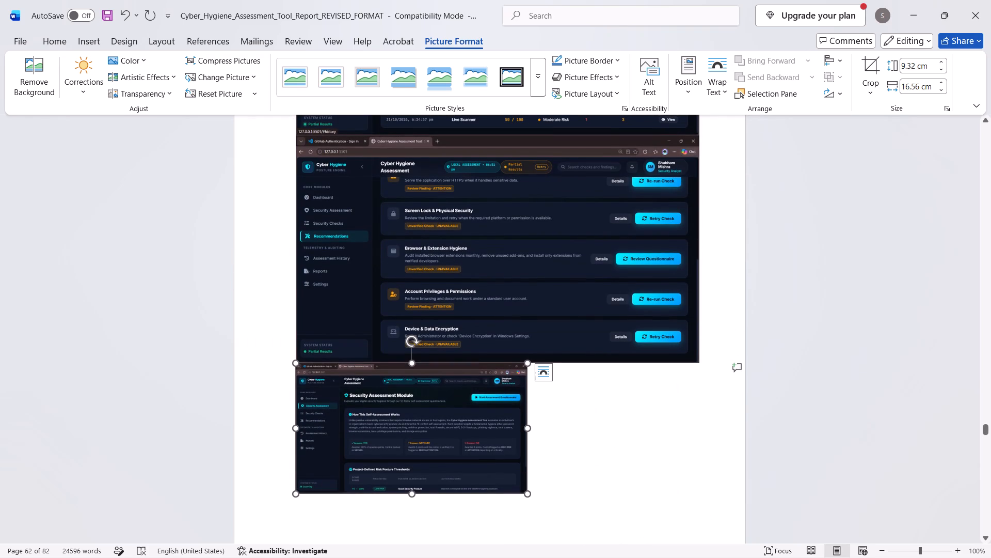
click(537, 328)
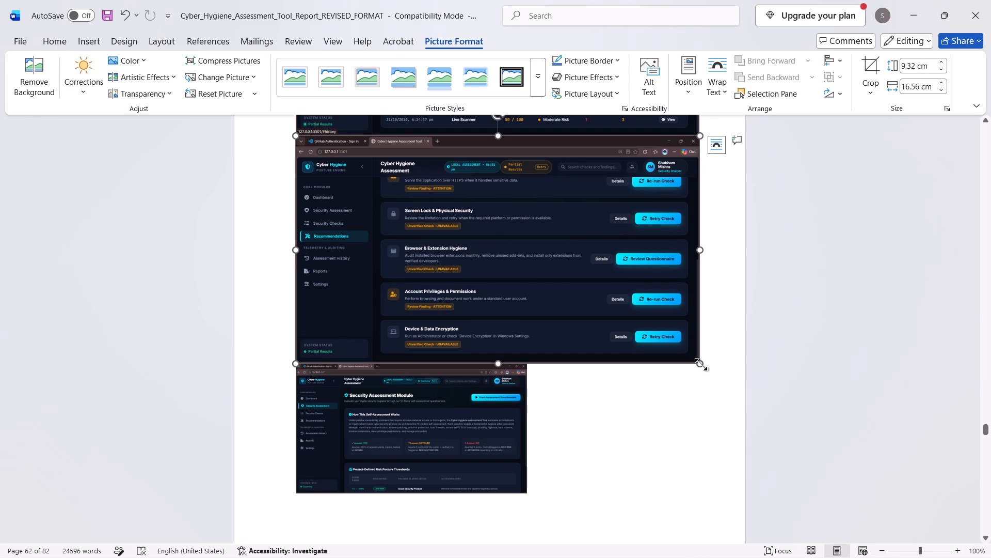
drag(701, 364, 492, 250)
Shrink the Assessment History screenshot to about 4.43 cm high and 7.87 cm wide.
scroll(492, 250, up, 1)
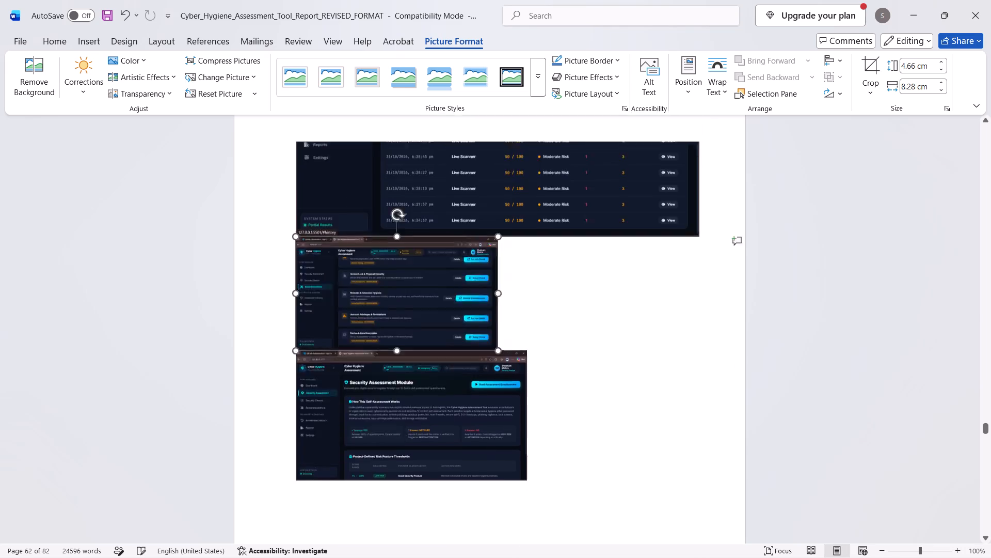
scroll(492, 250, up, 1)
click(502, 308)
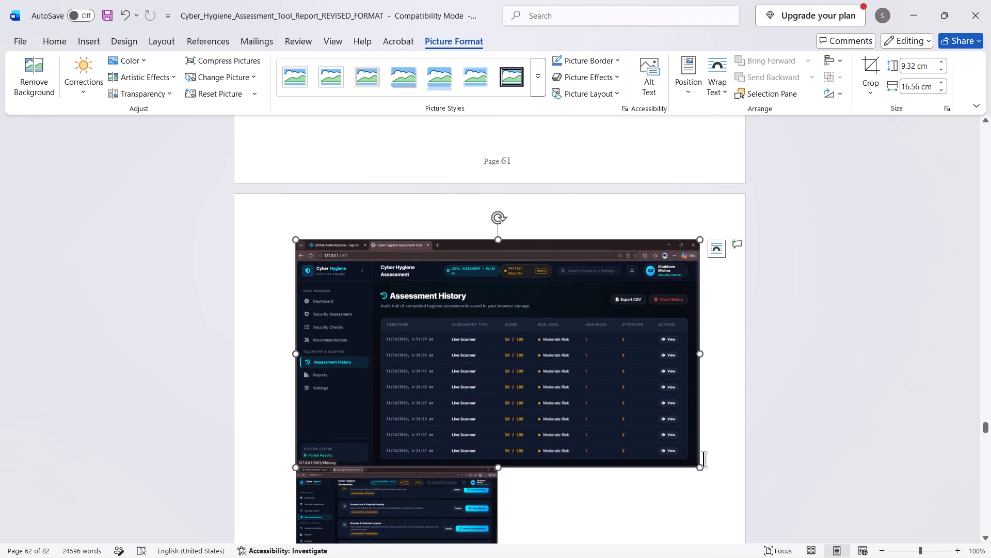
drag(700, 463, 487, 321)
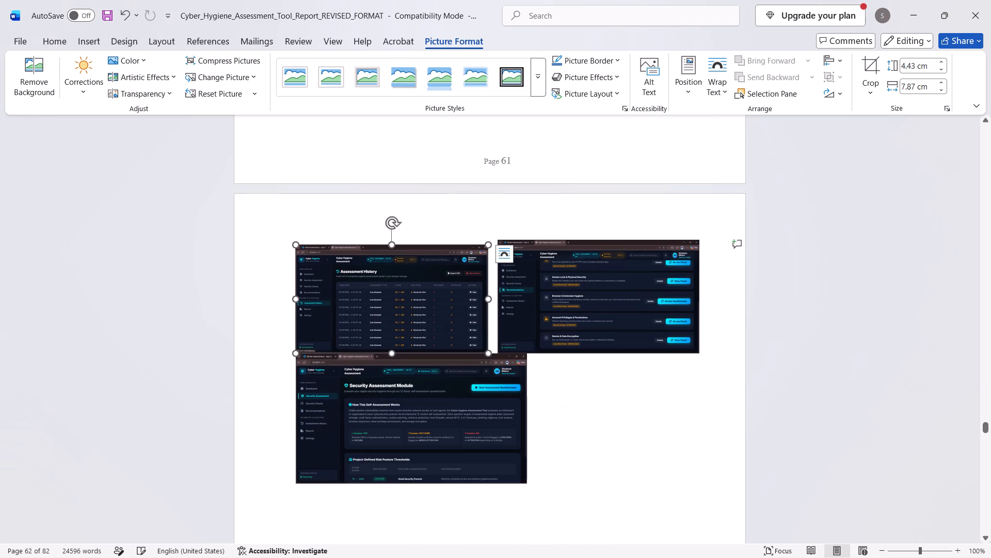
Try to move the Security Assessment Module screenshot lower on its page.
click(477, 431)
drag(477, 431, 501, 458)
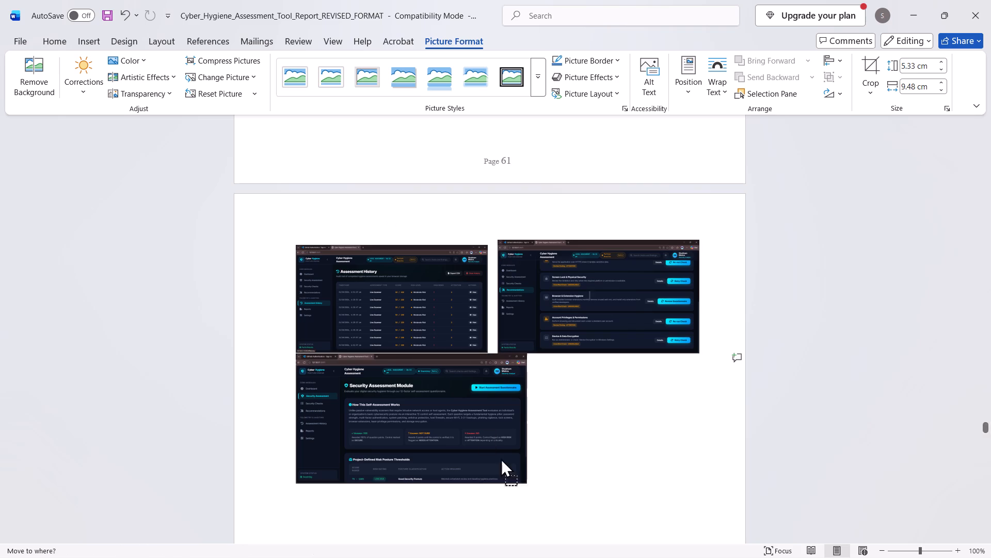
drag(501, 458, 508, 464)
Set the Cyber Hygiene Dashboard screenshot after section 4.11's text to Top and Bottom wrapping with its position fixed on the page.
scroll(449, 327, up, 1)
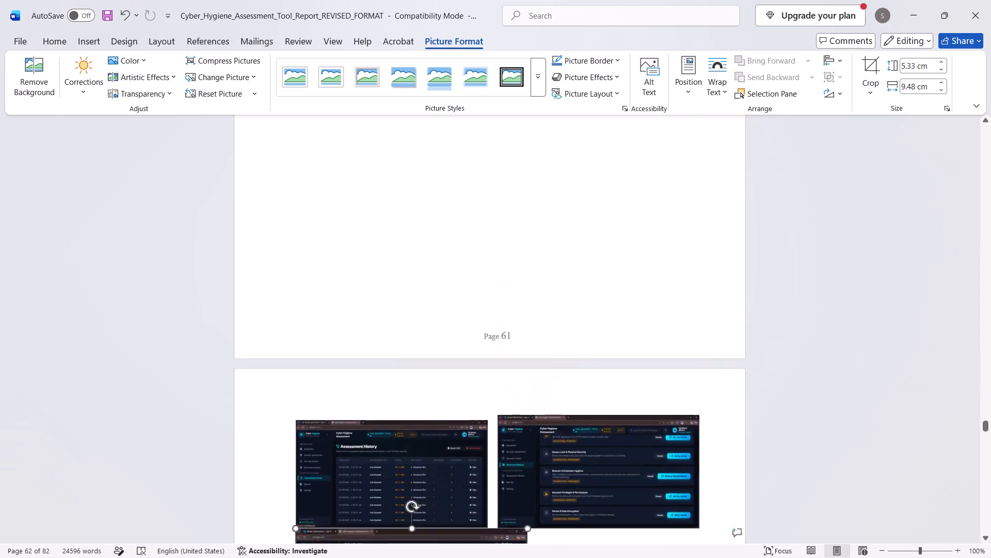
scroll(449, 327, up, 4)
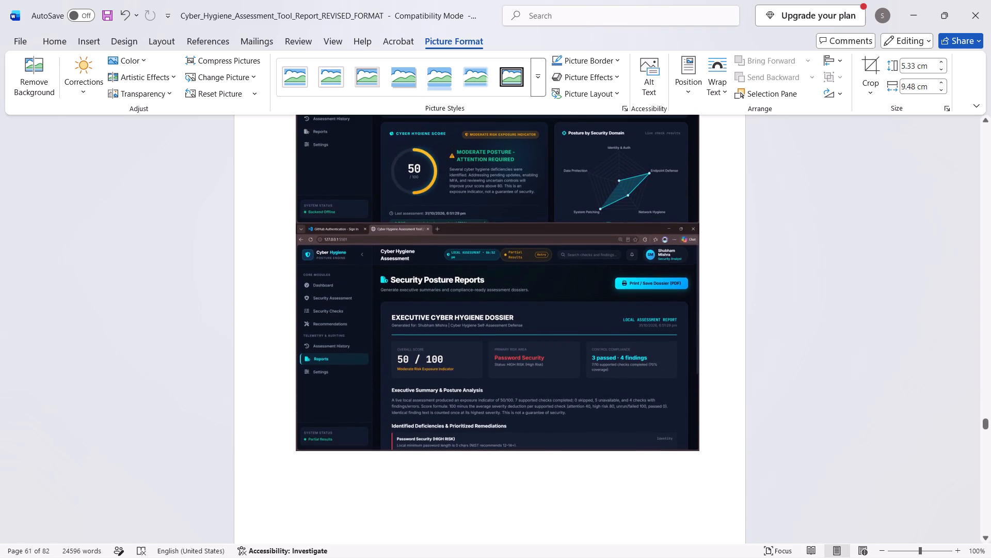
scroll(454, 361, up, 2)
scroll(454, 361, down, 1)
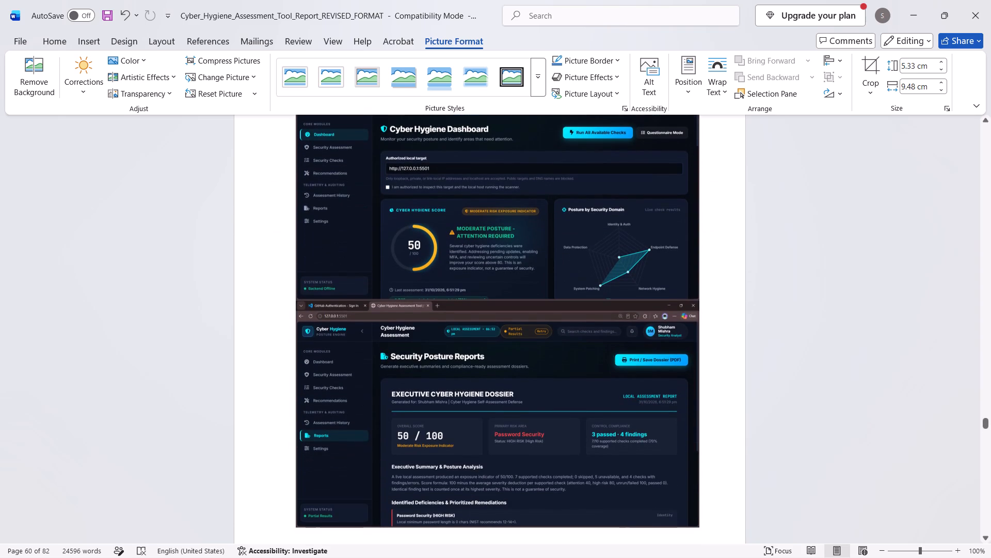
scroll(472, 348, up, 4)
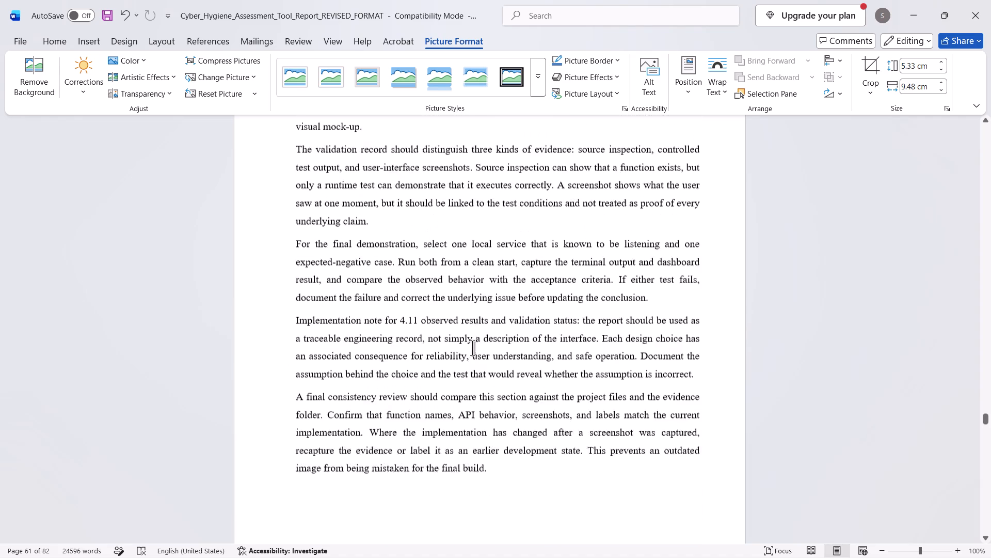
scroll(472, 348, up, 2)
scroll(472, 348, down, 3)
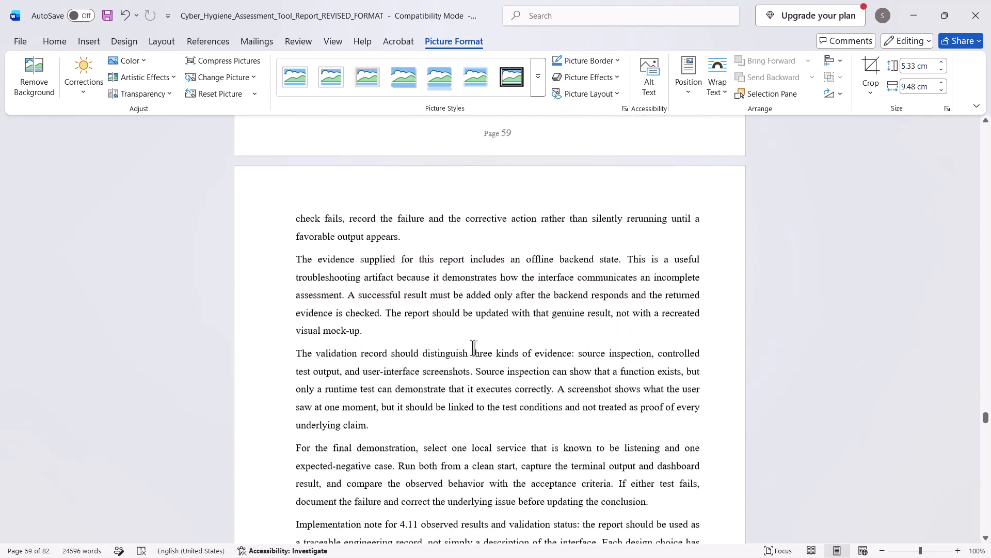
scroll(472, 348, down, 4)
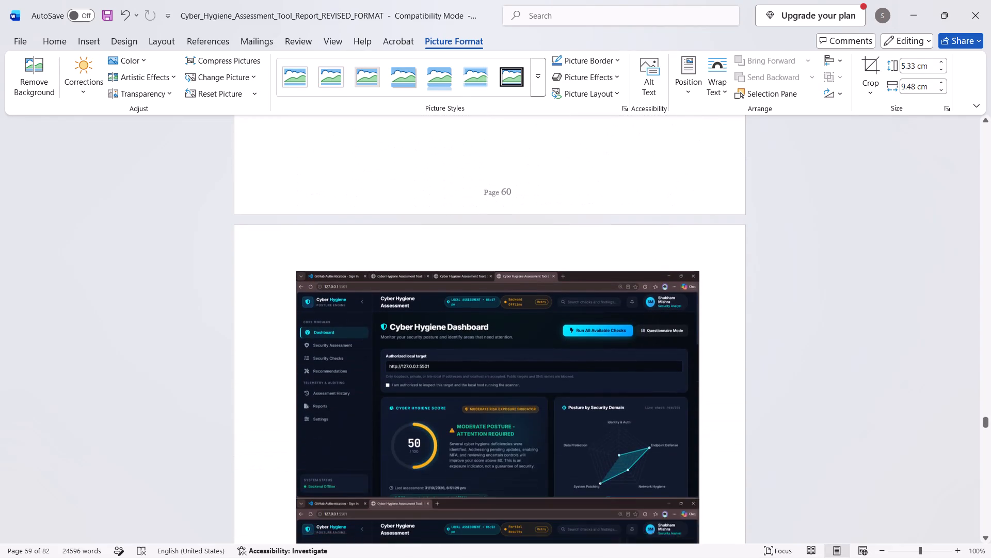
scroll(473, 352, down, 1)
click(484, 371)
click(713, 257)
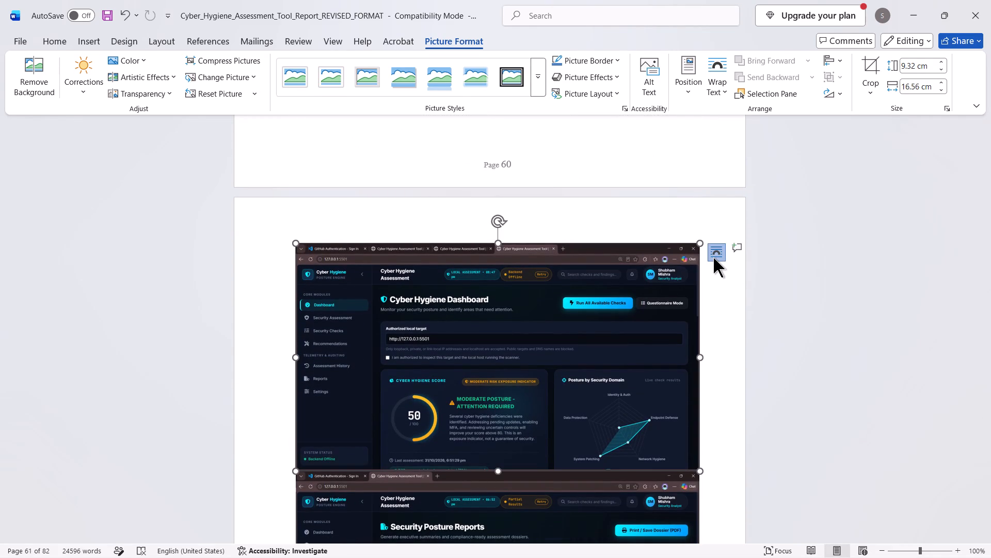
click(748, 376)
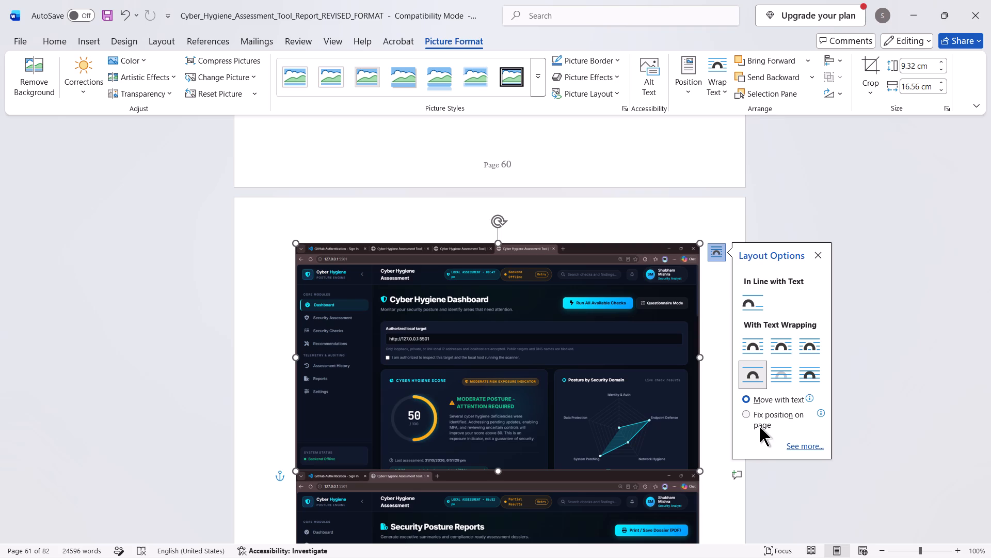
click(759, 420)
Shrink the Cyber Hygiene Dashboard screenshot to about 6.31 cm high and 11.22 cm wide and shift it to the top of its page.
drag(700, 472, 631, 413)
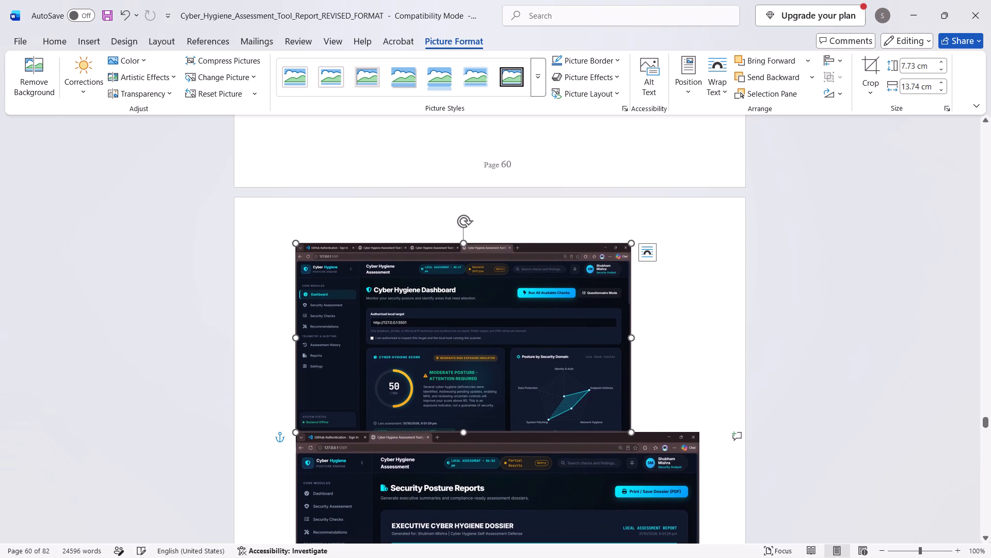
drag(514, 348, 517, 215)
scroll(515, 266, up, 1)
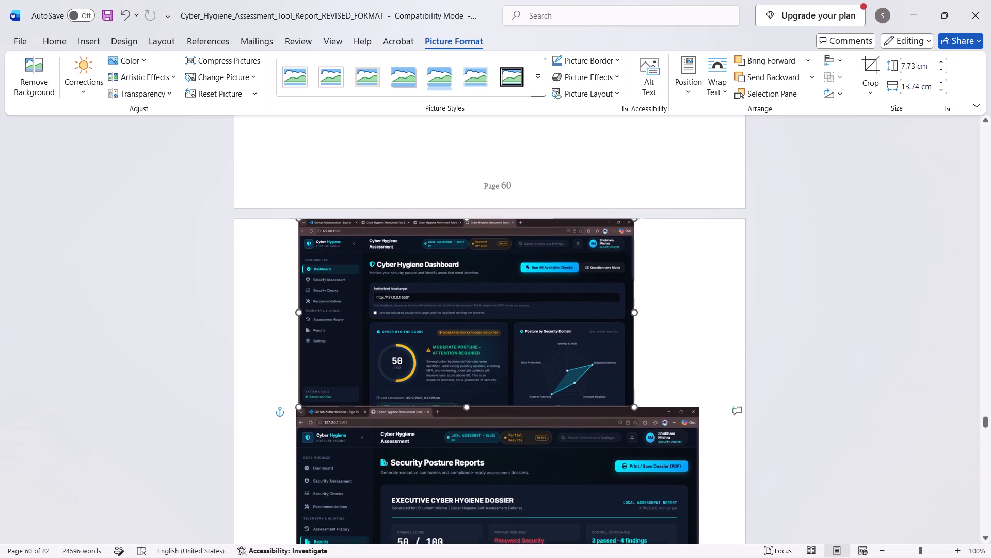
scroll(515, 266, up, 1)
scroll(515, 266, down, 2)
click(523, 295)
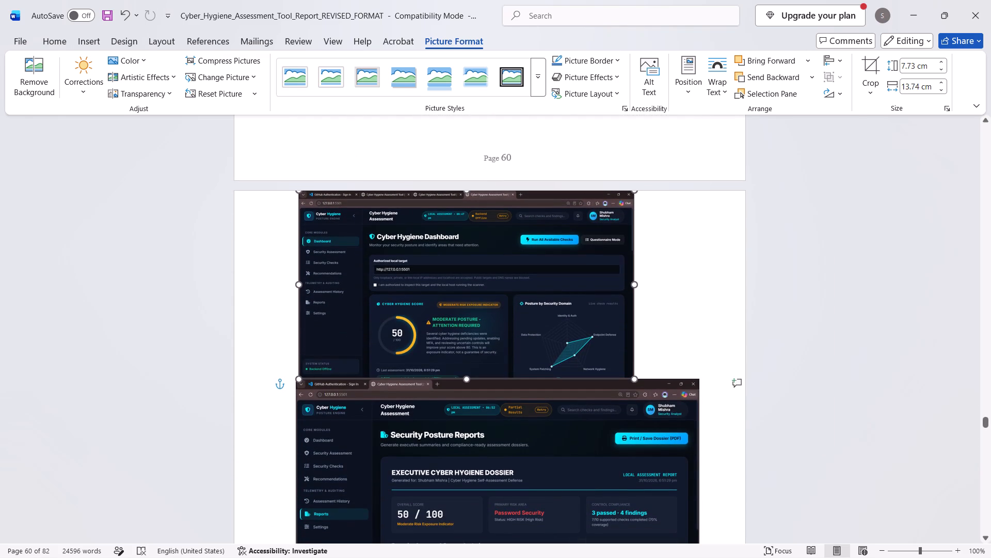
drag(633, 377, 572, 335)
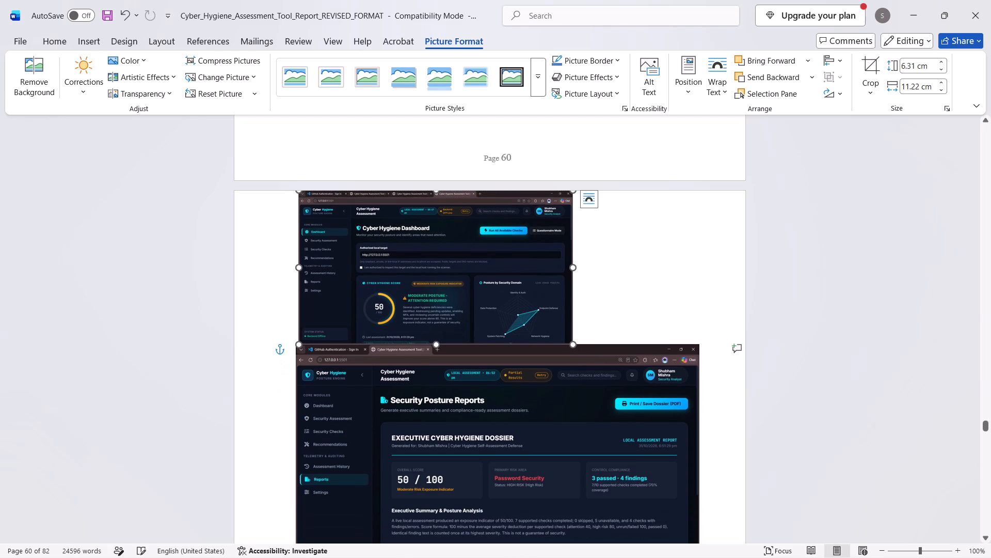
Move the Dashboard screenshot onto page 60 directly below section 4.11's last paragraph, shrinking it to about 5.74 by 10.2 cm to fit.
drag(448, 277, 463, 193)
scroll(463, 193, up, 1)
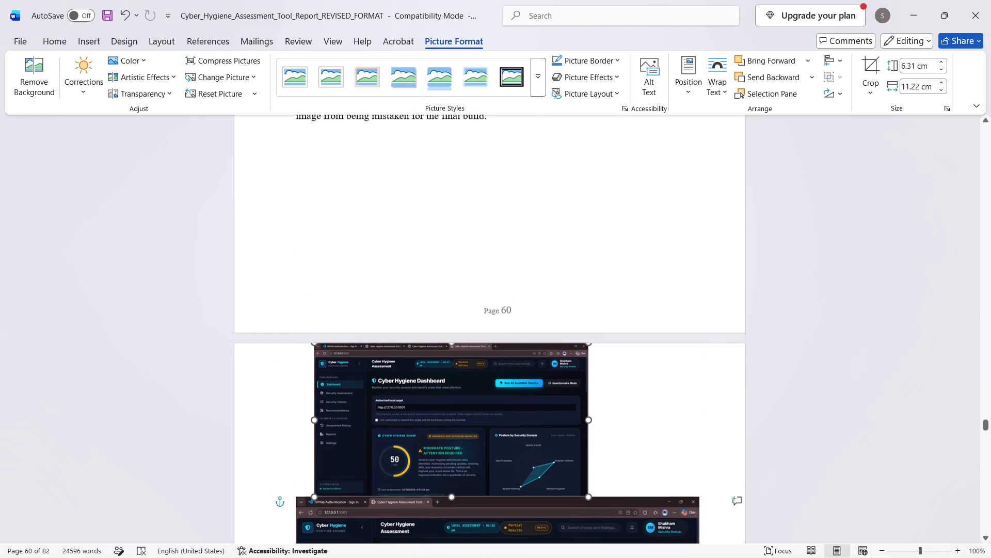
drag(491, 395, 502, 216)
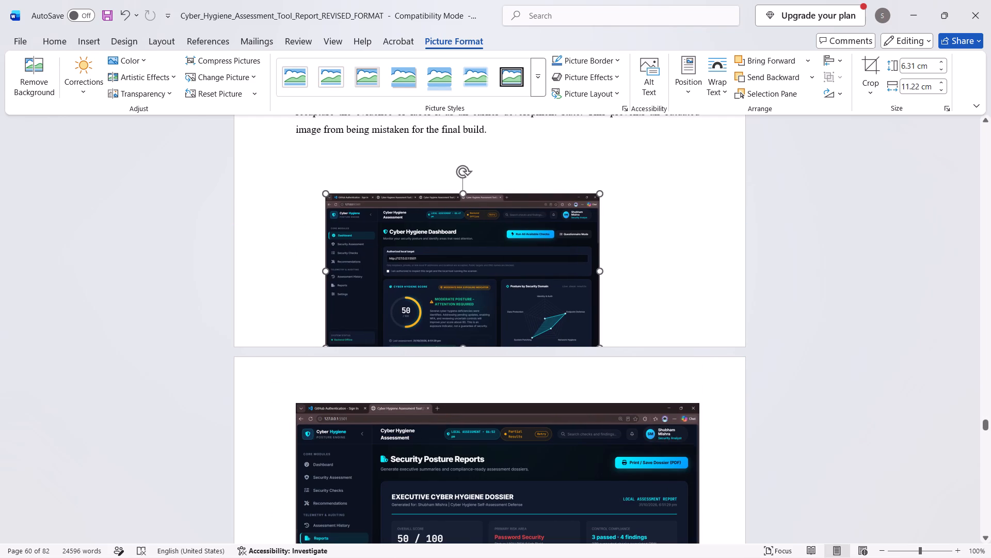
drag(502, 216, 503, 212)
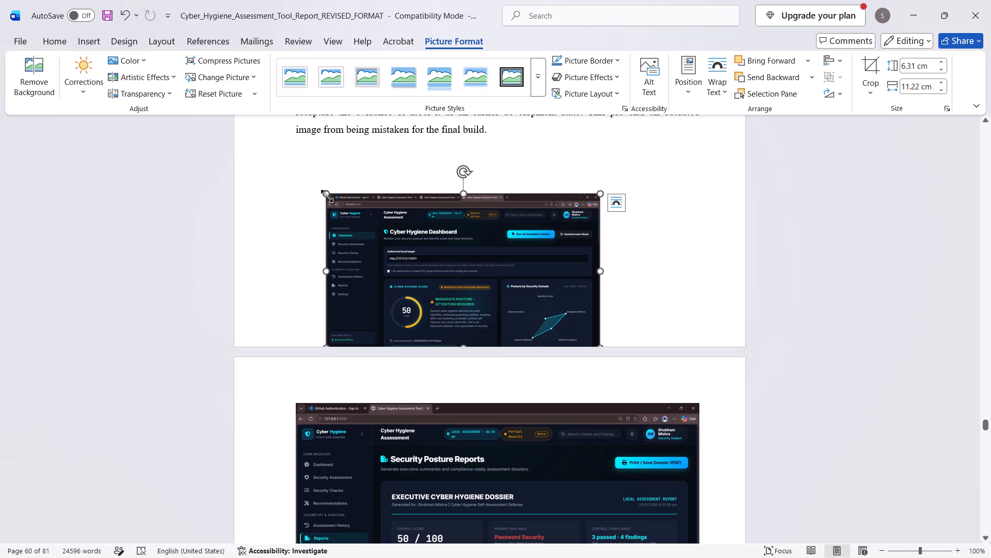
drag(327, 196, 351, 208)
drag(486, 311, 468, 239)
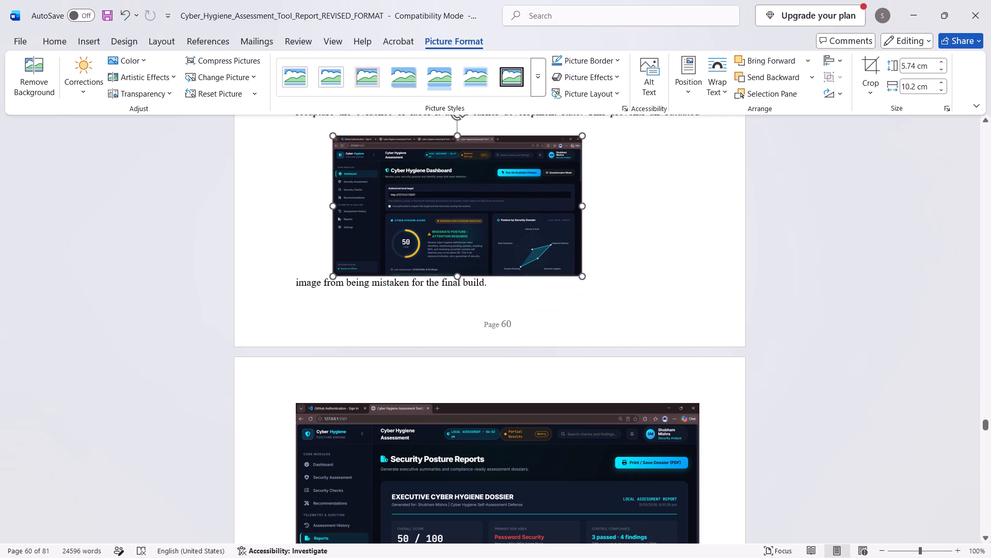
drag(468, 239, 469, 249)
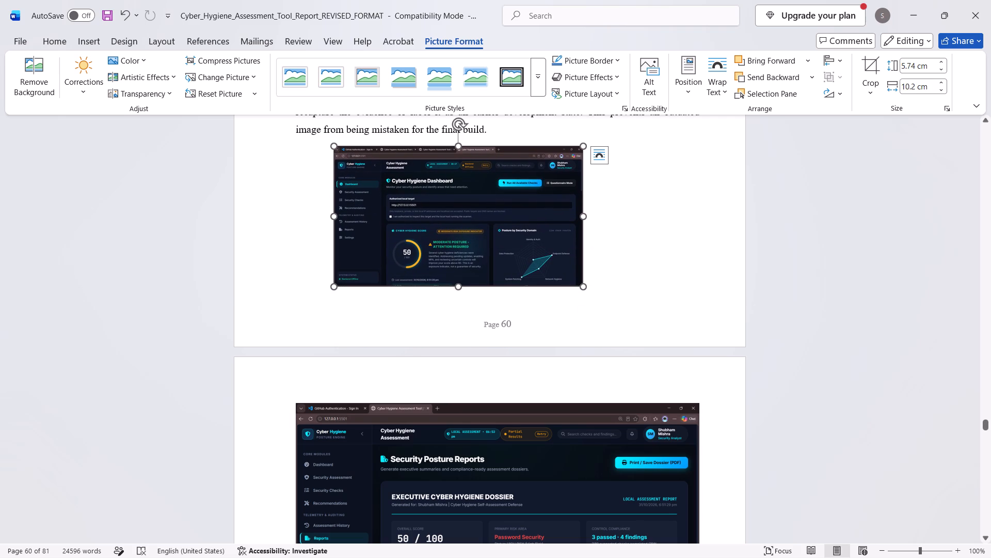
Enlarge the Dashboard screenshot to about 6.84 cm high and 13.53 cm wide, filling the space above the page 60 footer.
drag(585, 286, 612, 295)
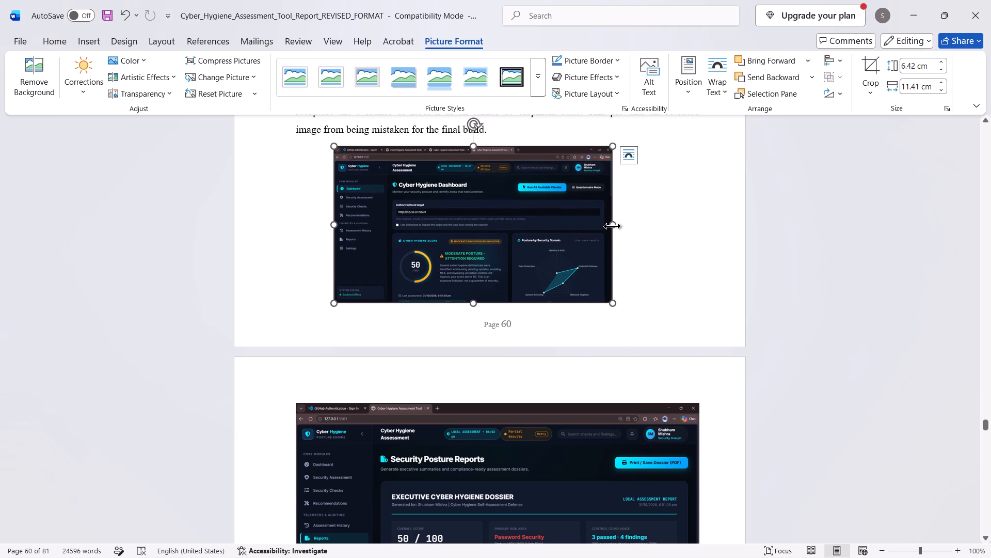
drag(612, 226, 643, 237)
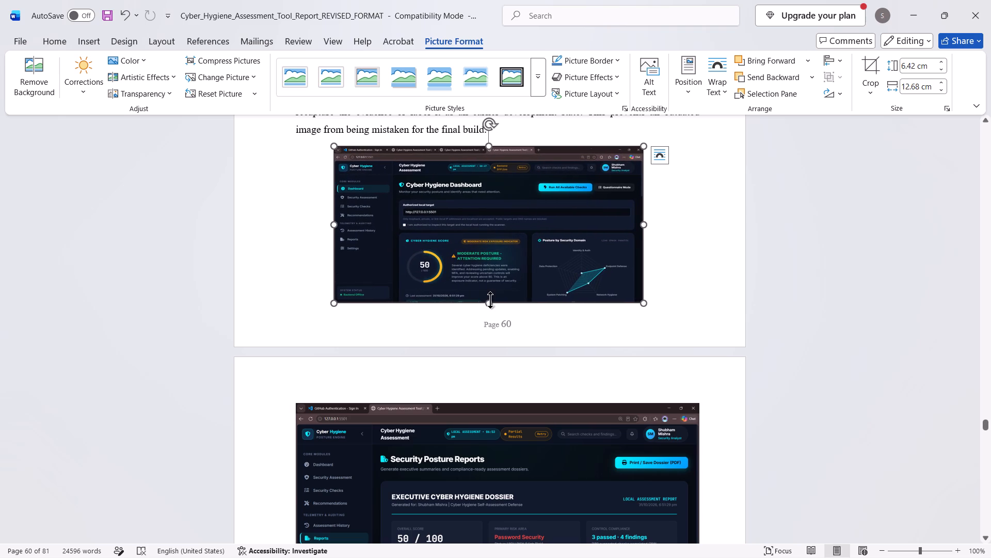
drag(490, 301, 490, 316)
drag(642, 304, 654, 309)
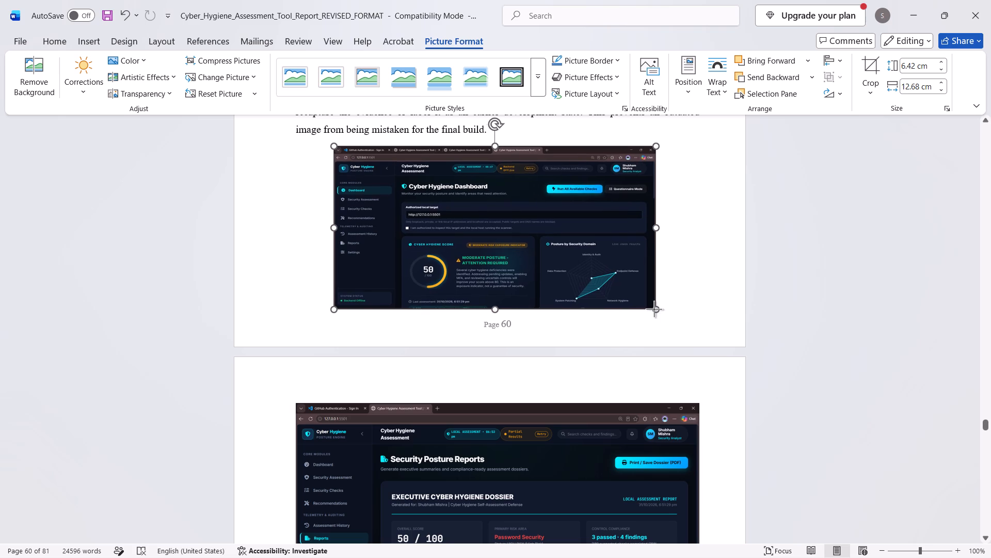
drag(654, 309, 664, 313)
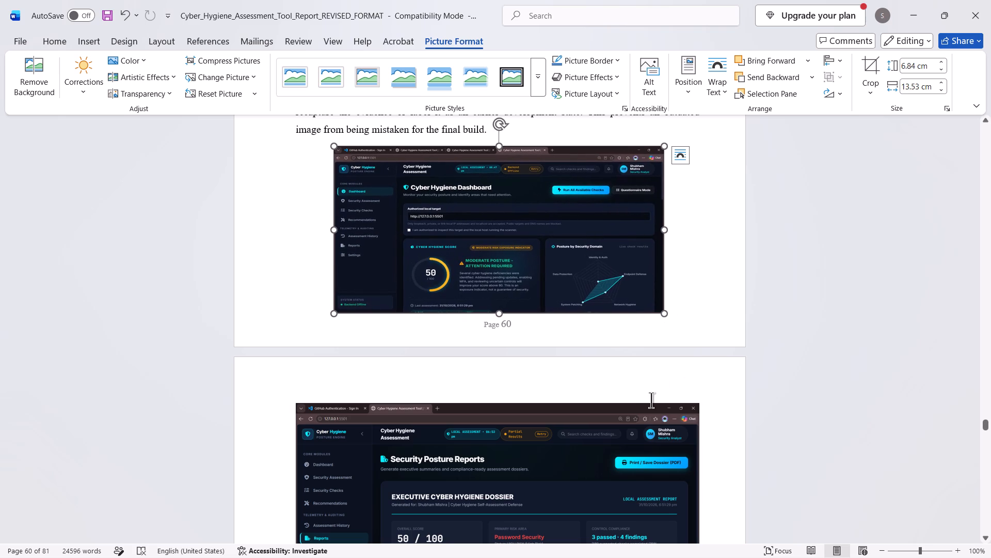
click(651, 400)
Review section 4.11 from its evidence table through the closing paragraphs and the inserted screenshots.
scroll(632, 381, up, 1)
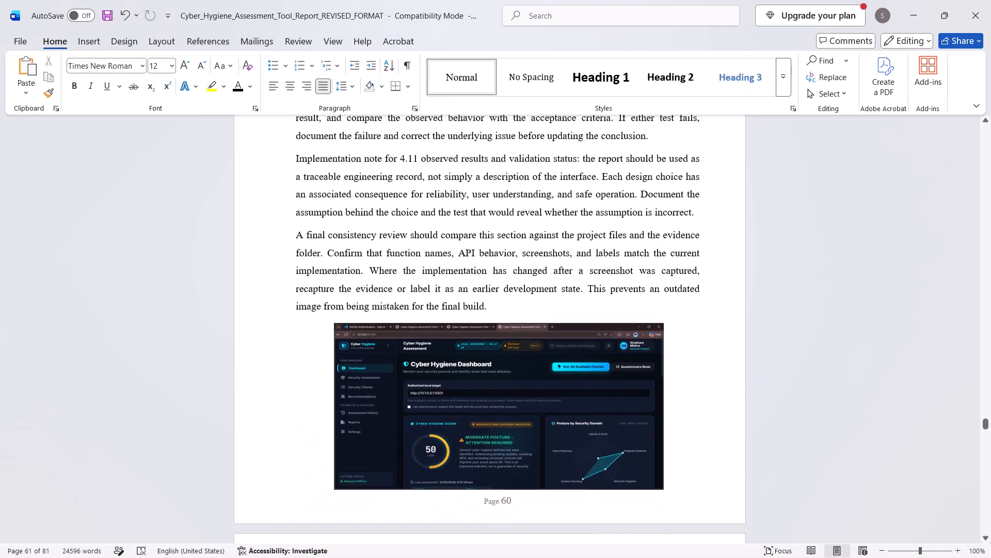
scroll(632, 381, up, 6)
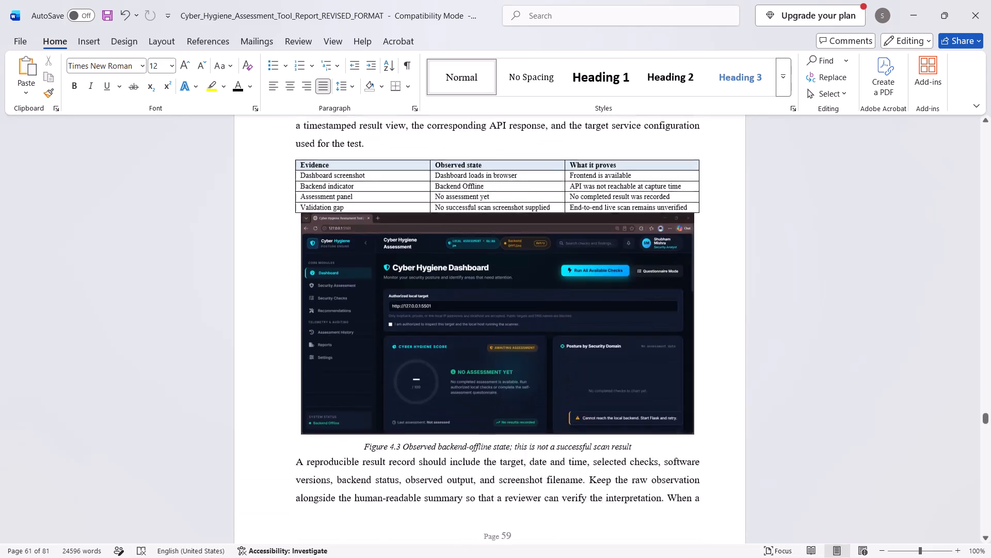
scroll(632, 381, down, 6)
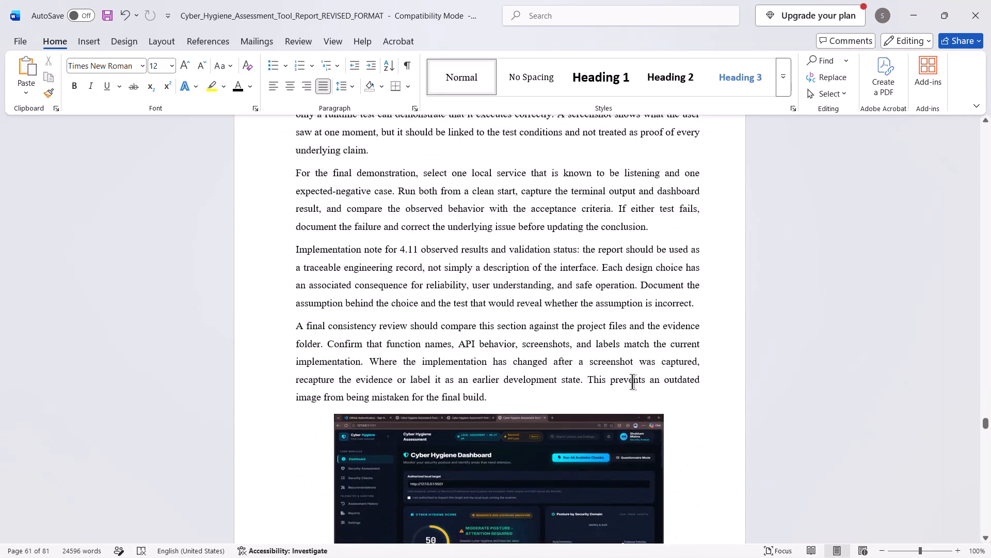
scroll(632, 381, down, 4)
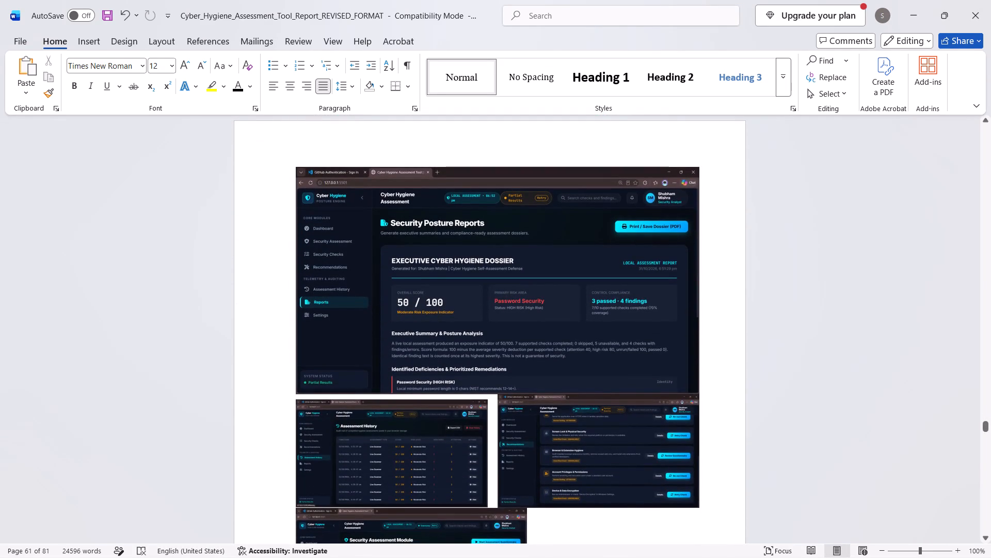
scroll(632, 381, down, 2)
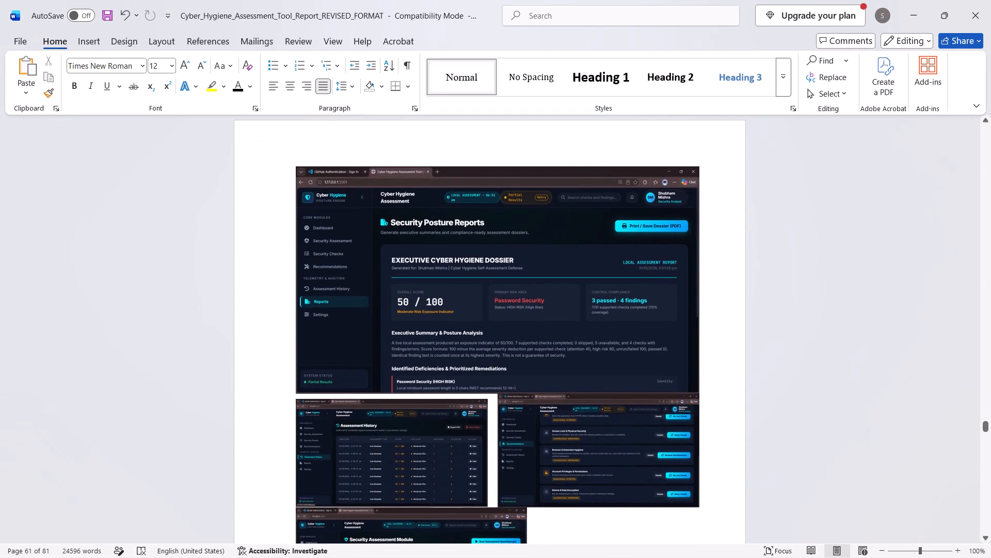
scroll(632, 381, down, 1)
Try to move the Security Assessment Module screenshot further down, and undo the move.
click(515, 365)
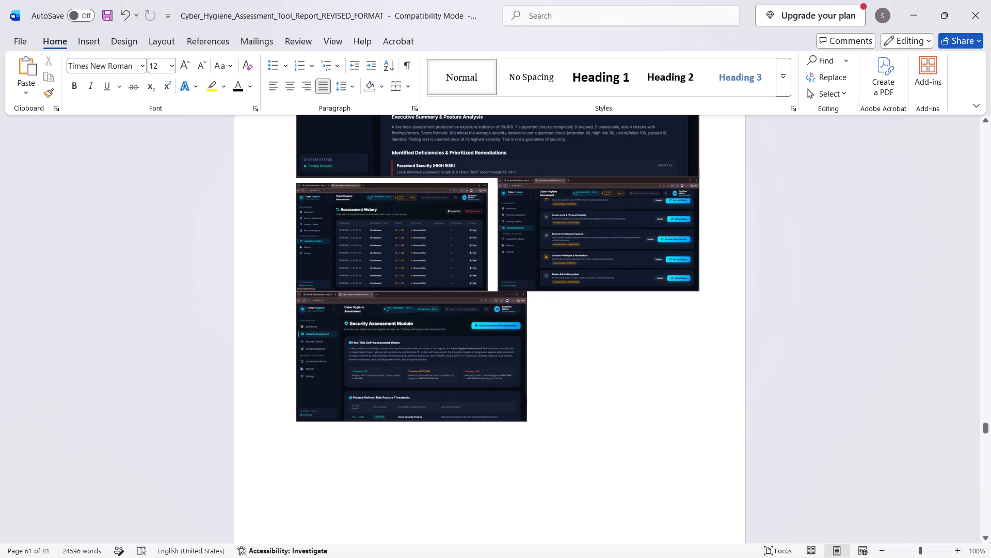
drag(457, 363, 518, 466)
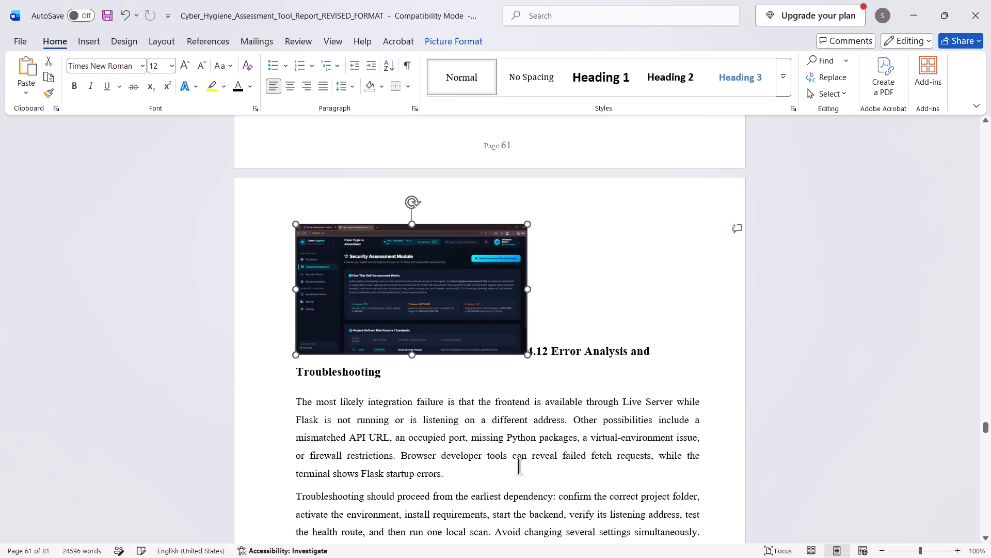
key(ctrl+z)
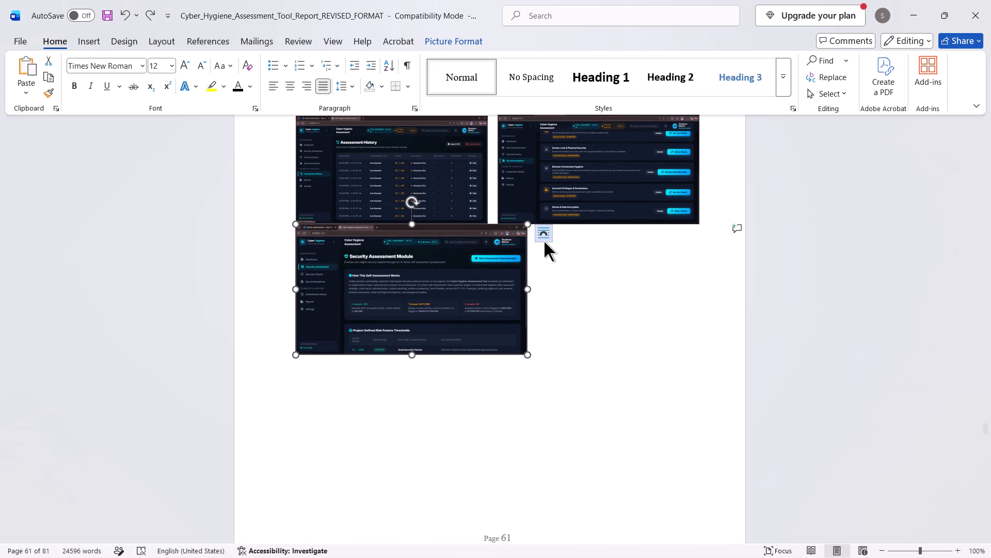
Set the Security Assessment Module screenshot to Top and Bottom wrapping with its position fixed on the page.
click(544, 241)
click(579, 364)
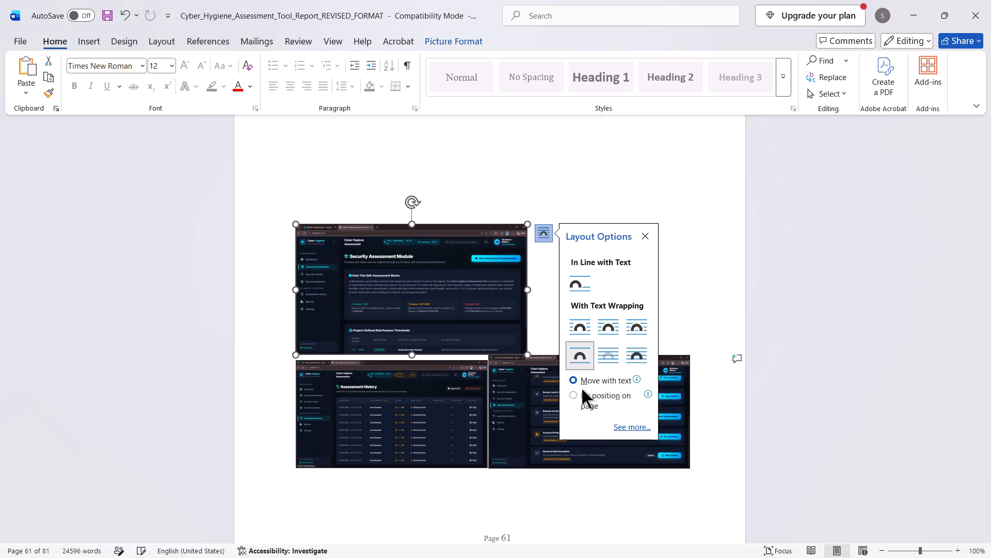
click(582, 396)
Set the Assessment History screenshot to Top and Bottom text wrapping.
click(455, 405)
click(504, 369)
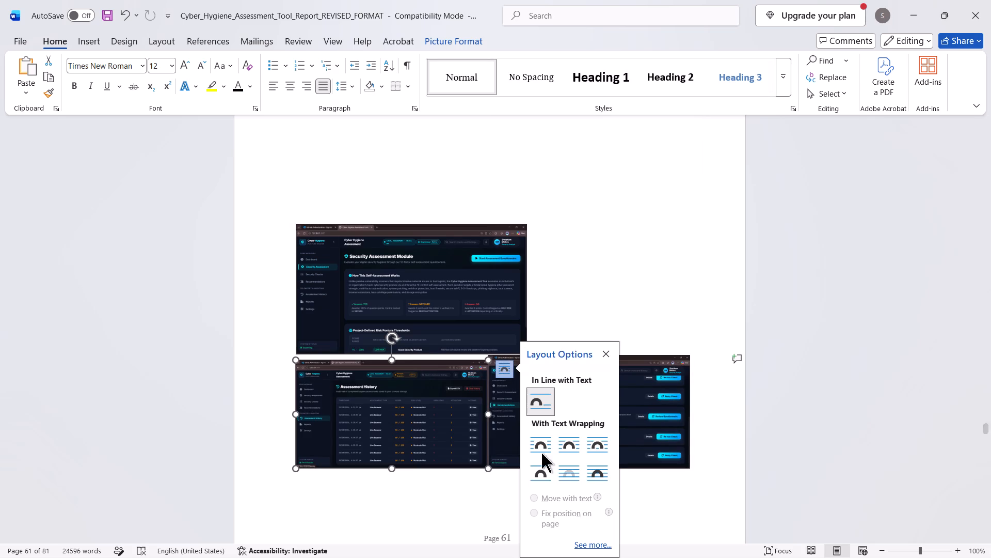
click(543, 469)
Set the Security Posture Reports screenshot to Top and Bottom wrapping with its position fixed on the page.
scroll(535, 469, up, 2)
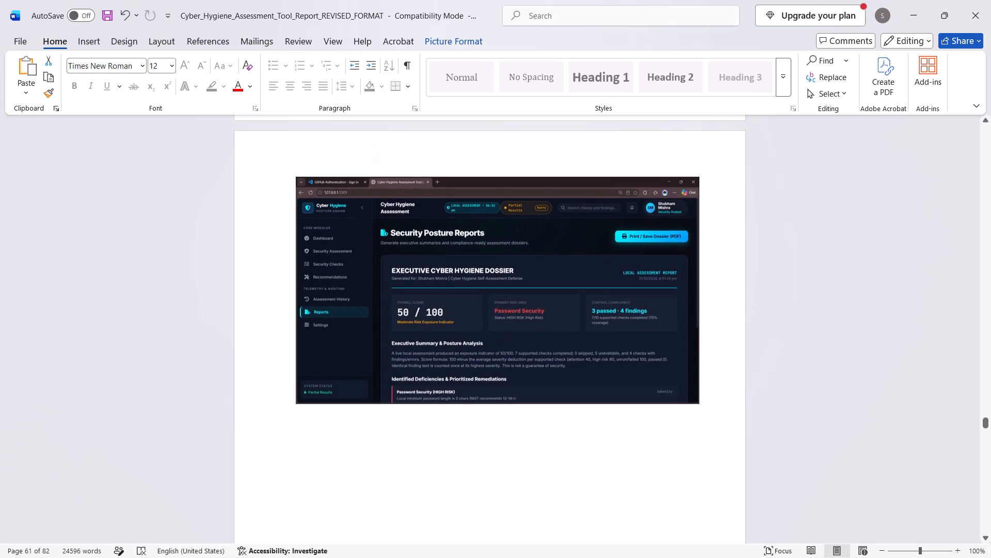
scroll(528, 419, up, 4)
scroll(528, 419, down, 2)
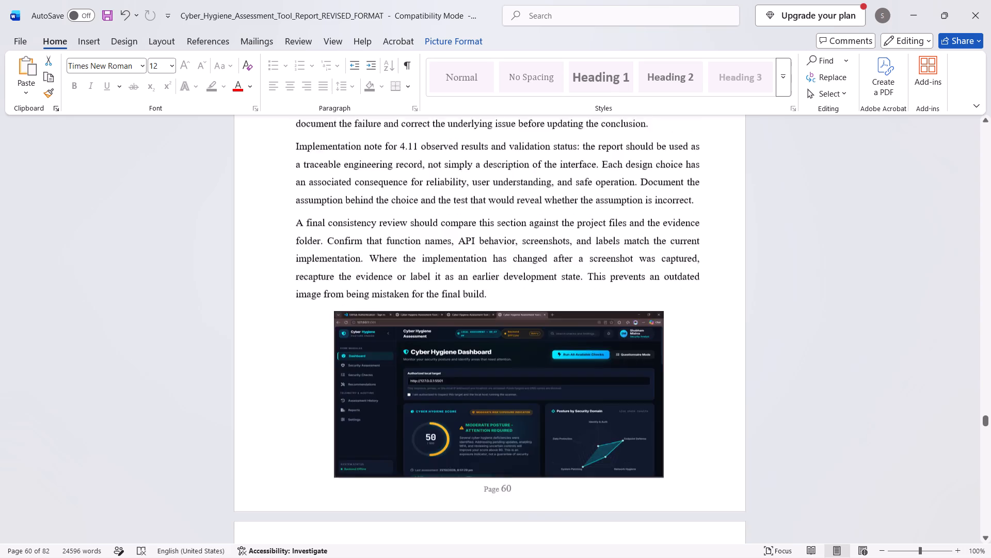
scroll(528, 419, down, 2)
click(528, 374)
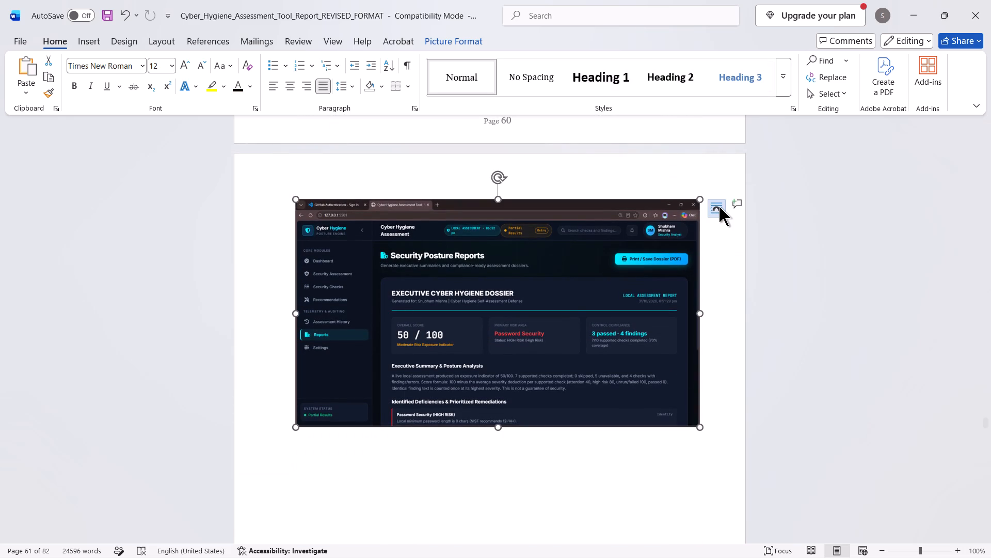
click(719, 207)
click(752, 336)
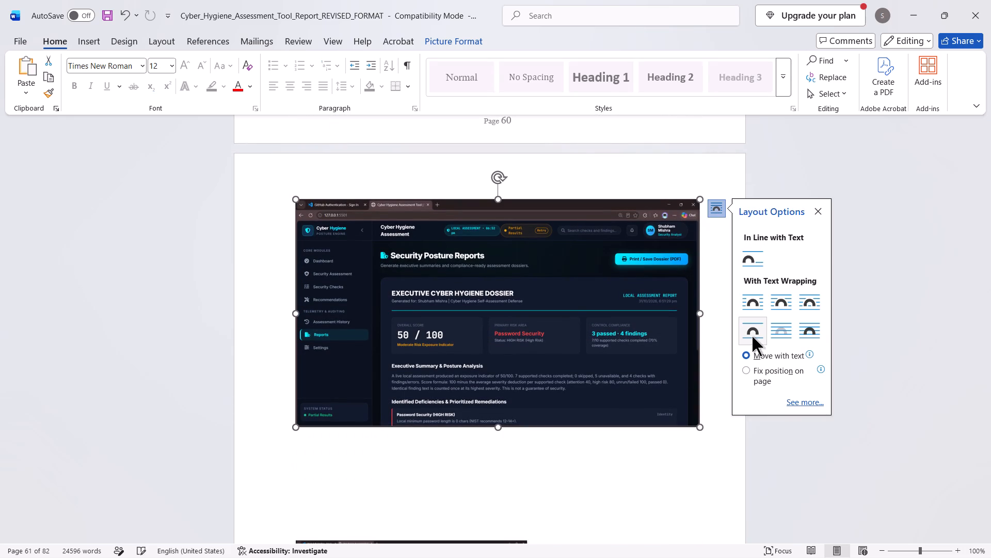
click(757, 367)
Shrink the Security Posture Reports screenshot proportionally to slightly narrower than the text column.
drag(700, 427, 617, 376)
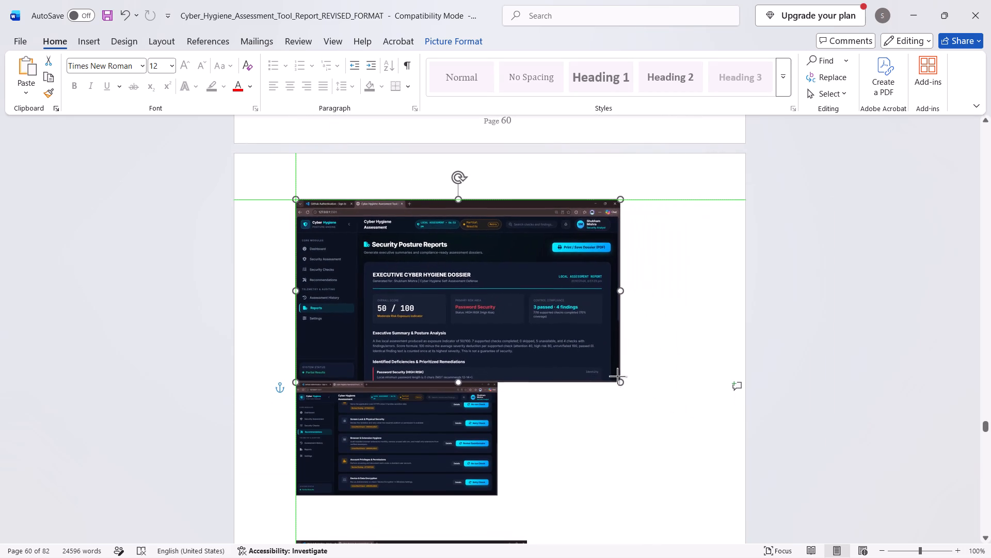
drag(617, 376, 679, 398)
Set the Recommendations screenshot to Top and Bottom wrapping with its position fixed on the page.
click(437, 450)
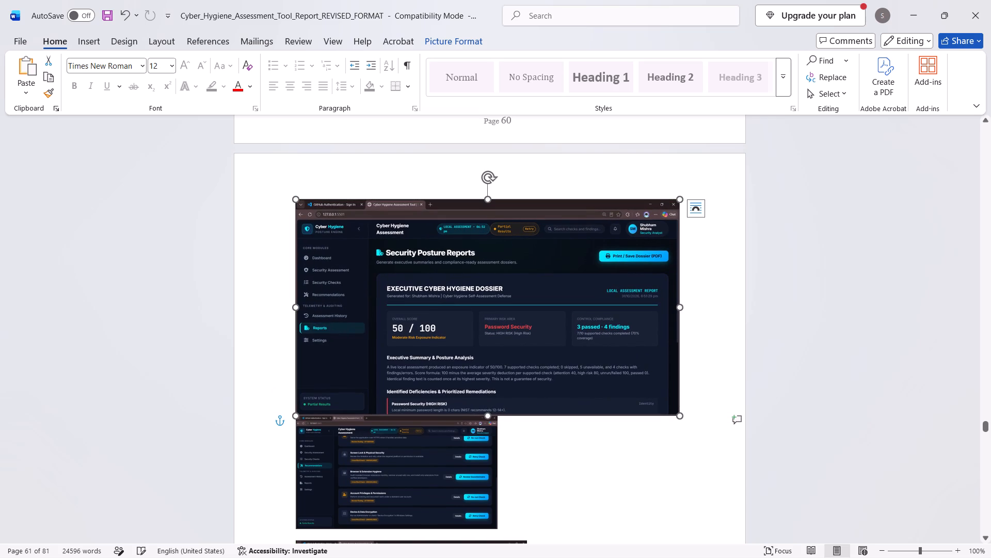
drag(437, 450, 458, 469)
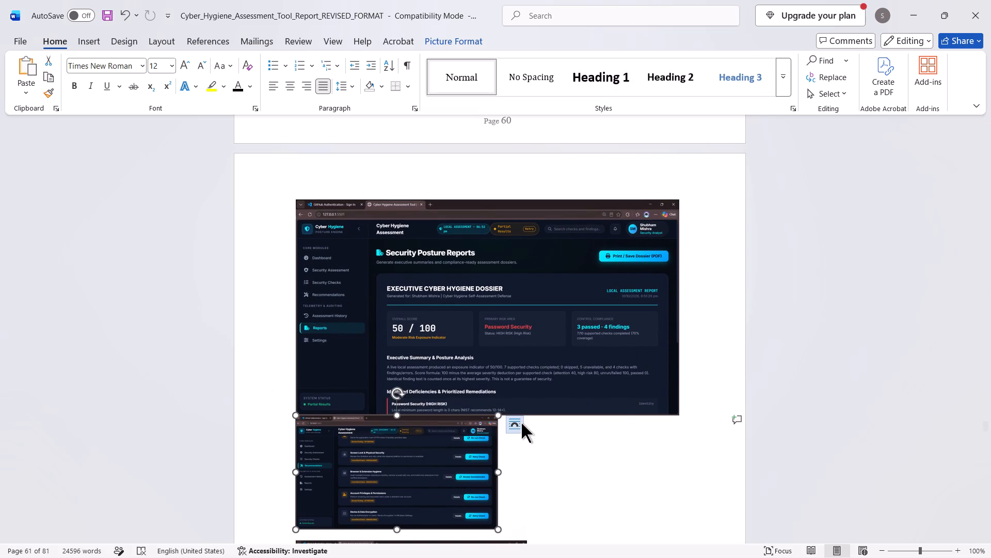
click(521, 423)
click(546, 471)
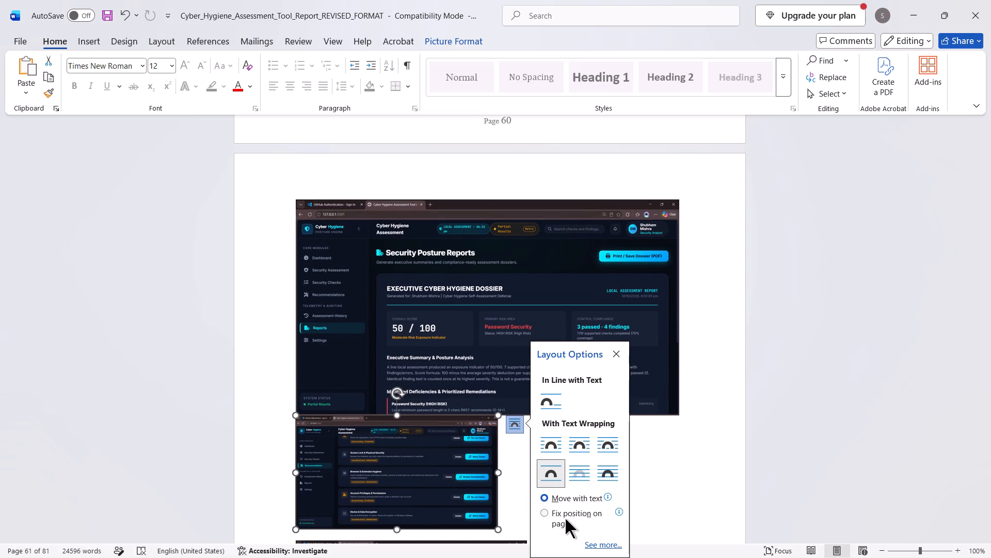
click(565, 518)
Space out the Recommendations and Security Assessment Module screenshots vertically below the Security Posture Reports screenshot on page 61.
drag(436, 478, 483, 515)
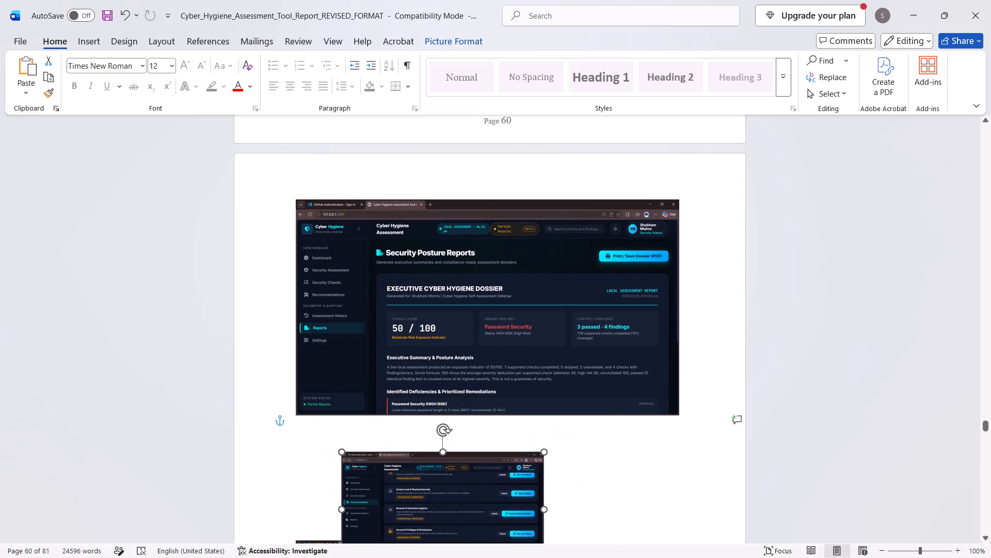
drag(483, 515, 440, 508)
scroll(440, 508, down, 1)
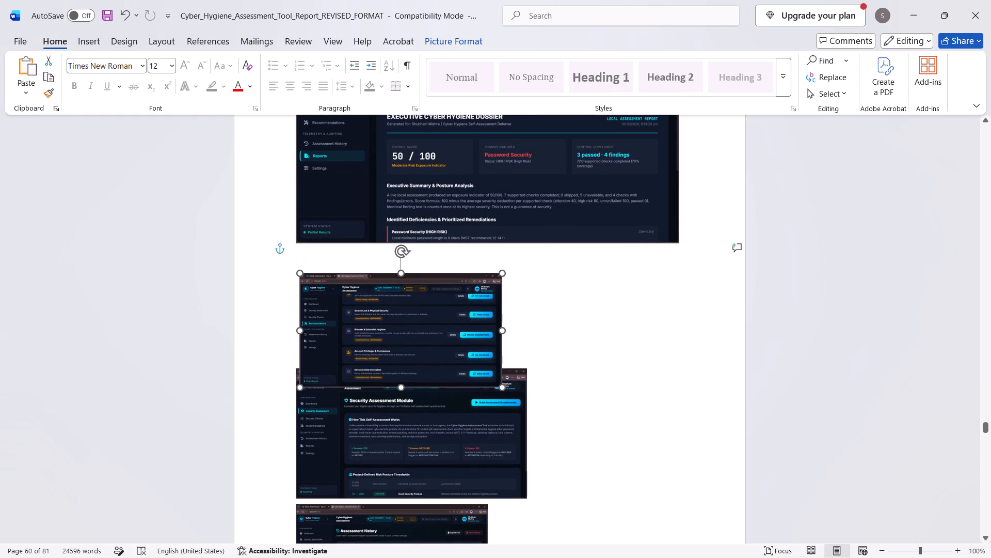
drag(470, 462, 556, 541)
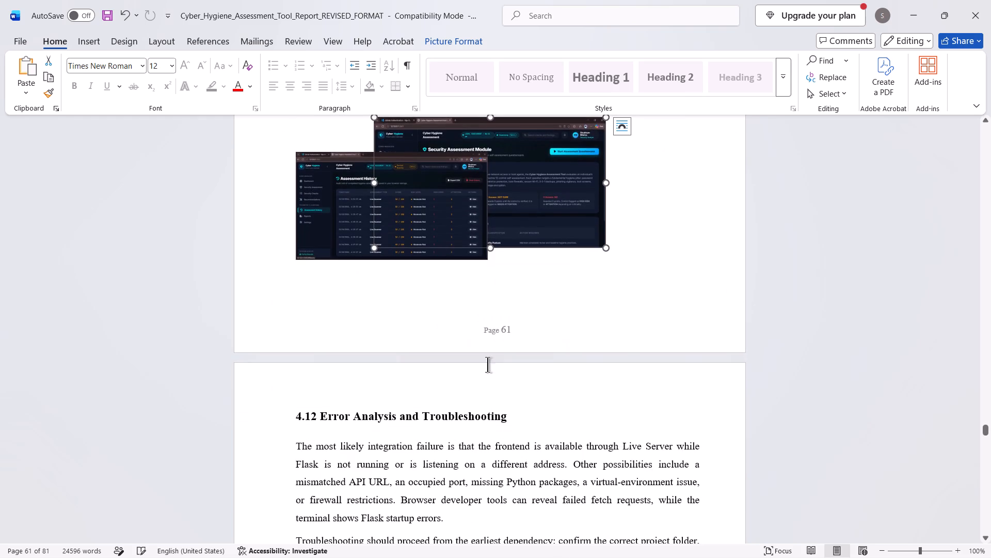
Enlarge the Recommendations screenshot to nearly the text column's width and nudge it up towards the Security Posture Reports screenshot.
scroll(488, 358, up, 2)
click(453, 246)
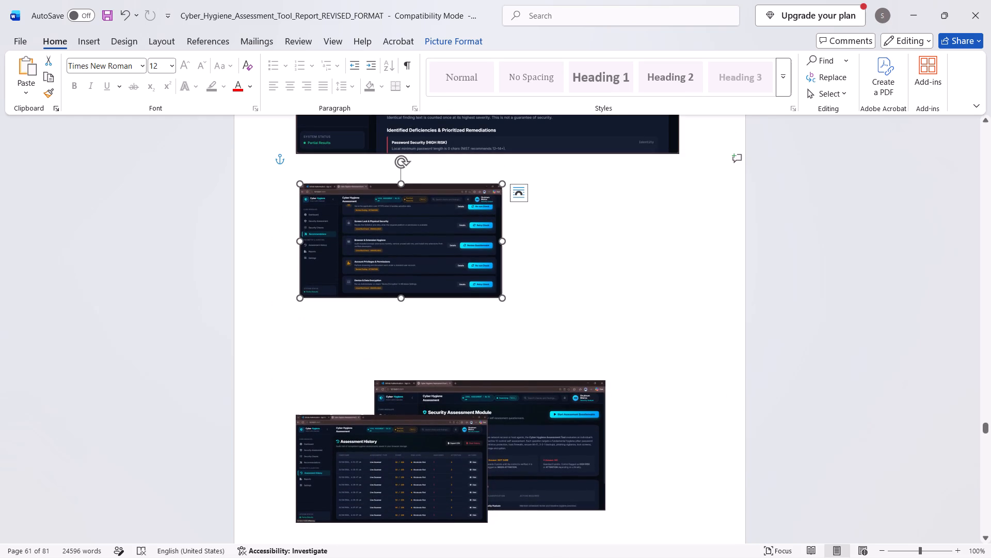
drag(501, 296, 694, 360)
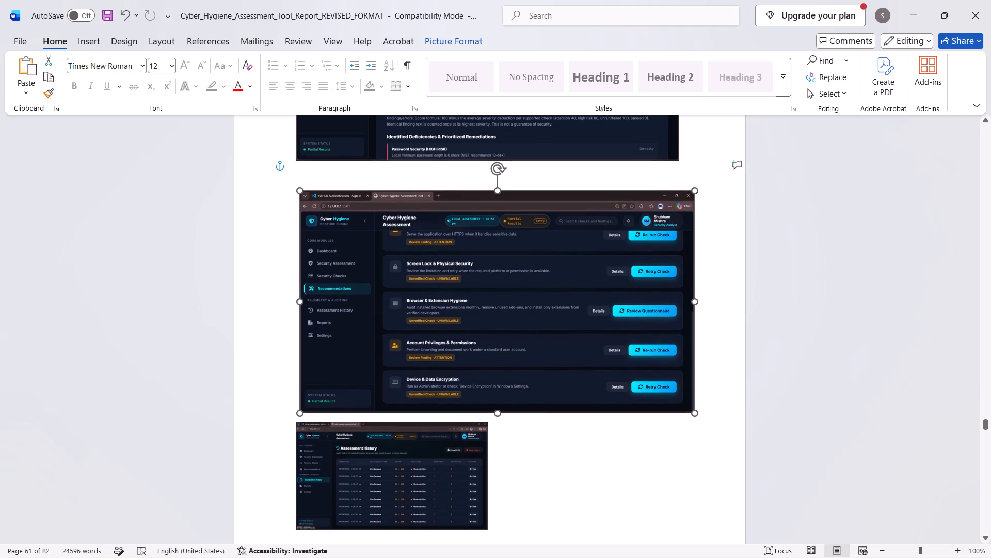
drag(697, 412, 672, 402)
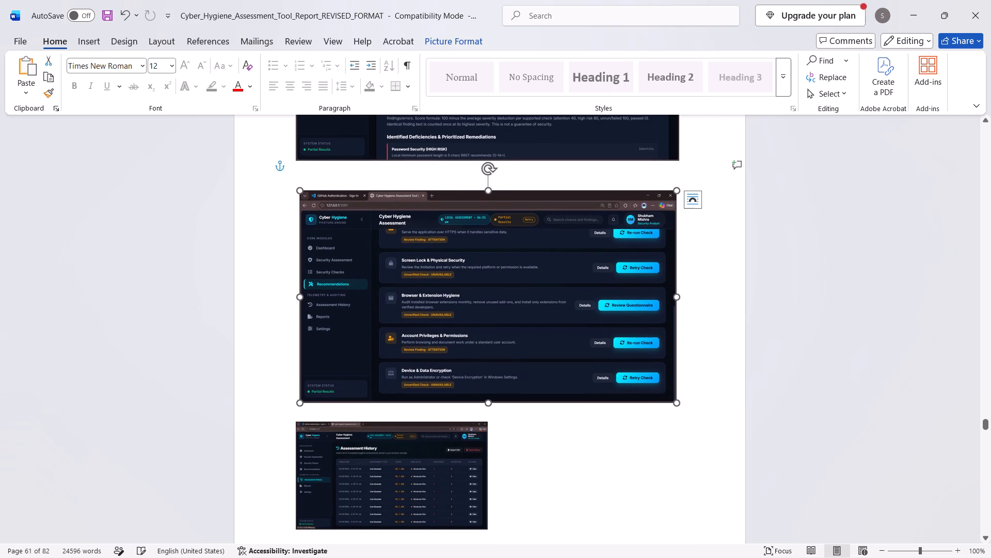
scroll(545, 419, down, 1)
click(450, 344)
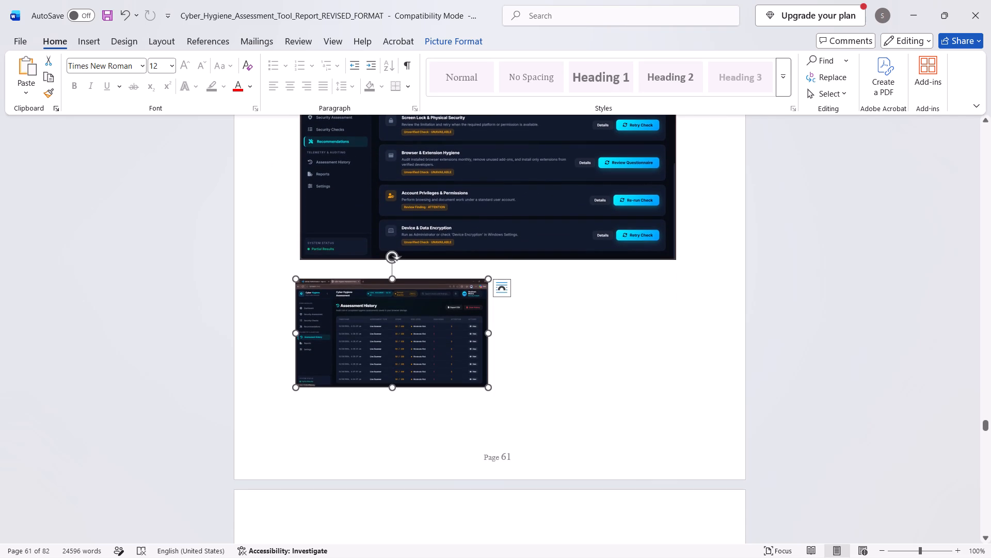
drag(490, 222, 497, 210)
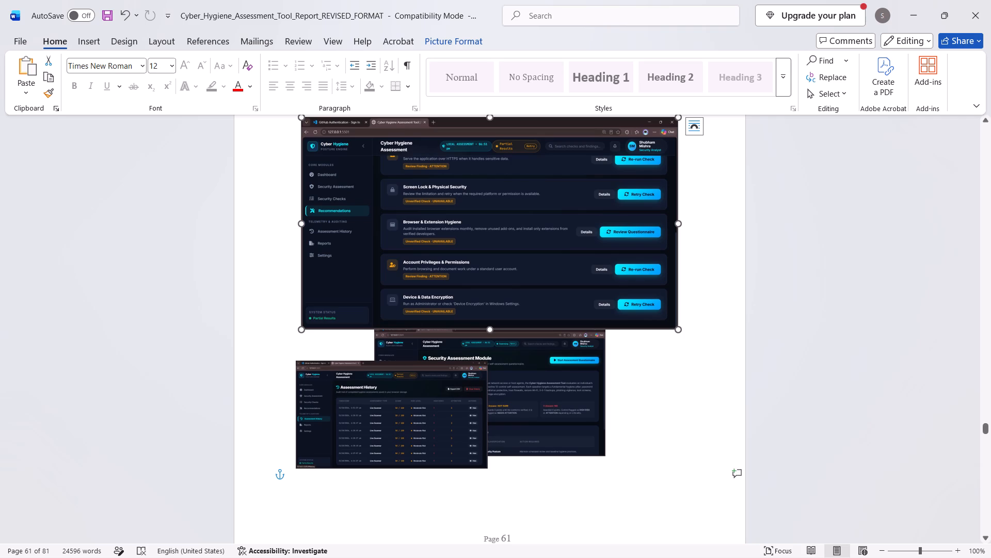
Move the Assessment History screenshot from page 61 to the top of the following page.
scroll(392, 406, down, 1)
drag(409, 261, 432, 525)
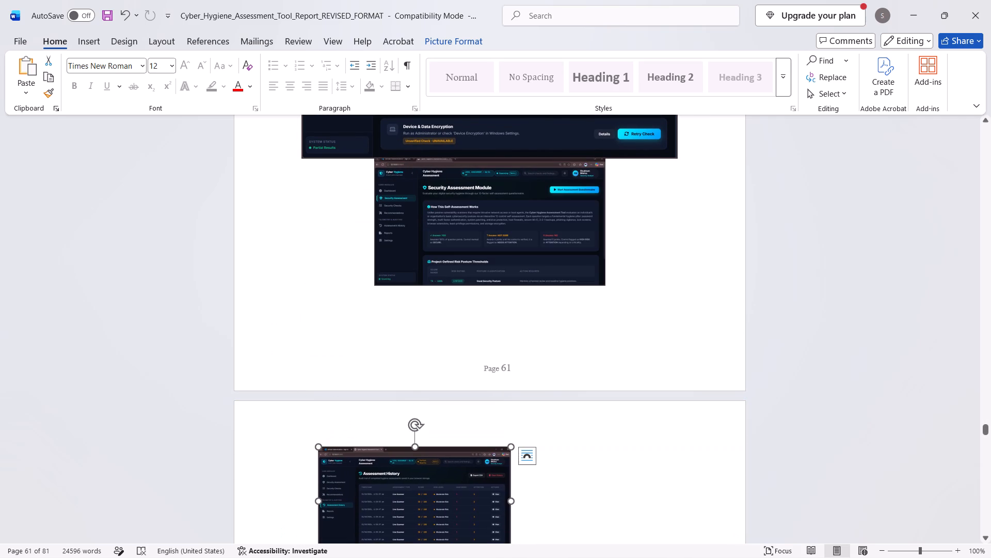
Place the Security Assessment Module screenshot below the Recommendations one and enlarge it to nearly the same width.
drag(499, 254, 435, 290)
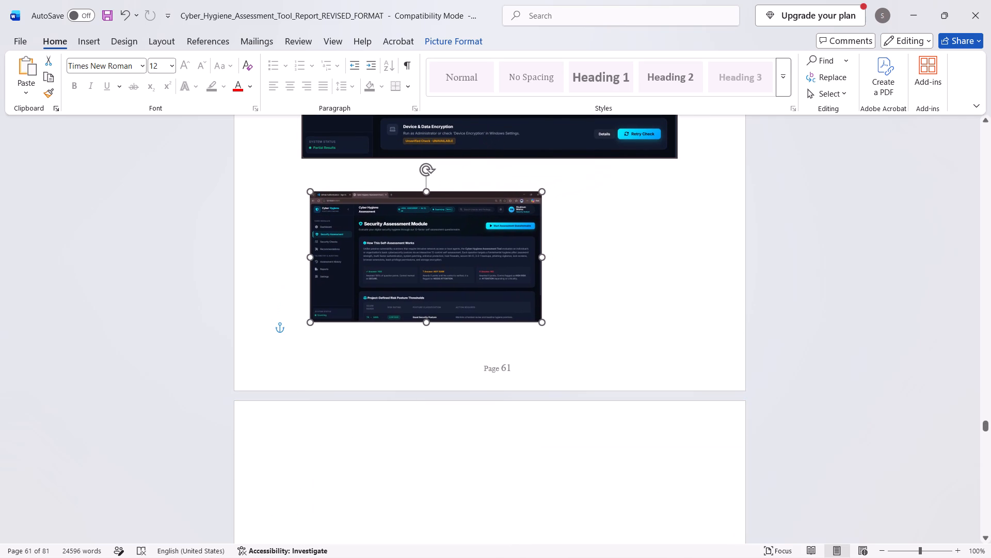
drag(435, 290, 436, 290)
drag(540, 320, 606, 326)
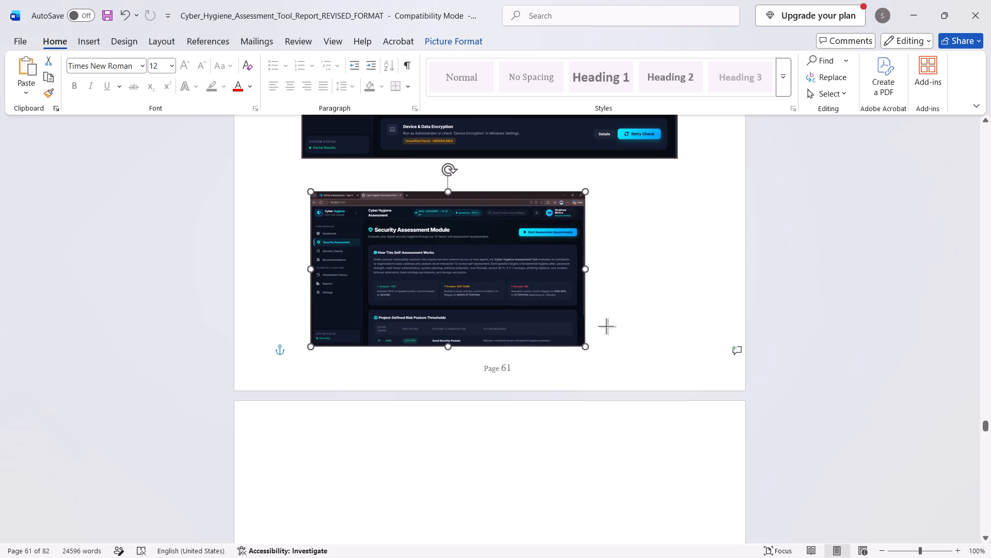
drag(606, 326, 667, 331)
drag(491, 320, 491, 301)
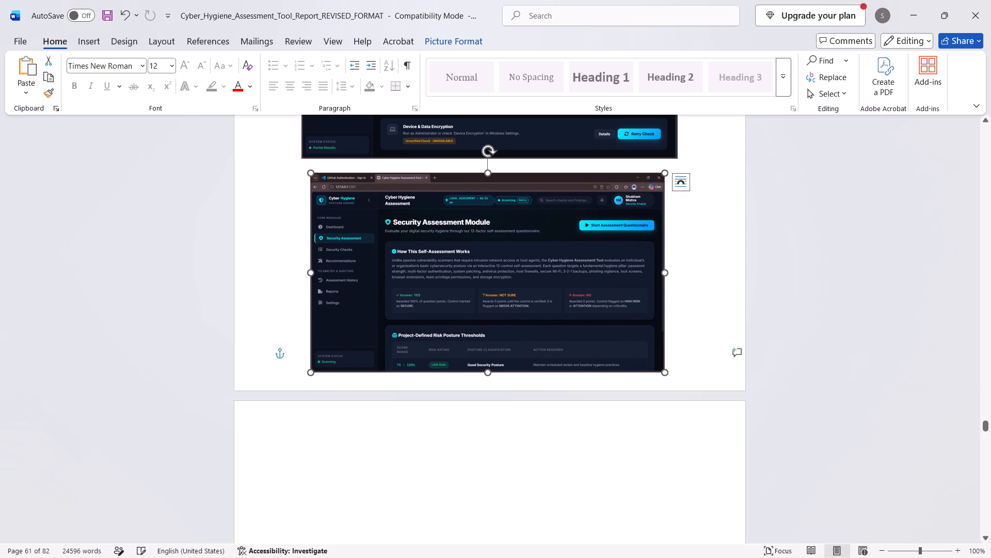
Move the Security Posture Reports screenshot up into the top margin of page 61.
scroll(491, 301, up, 3)
click(479, 335)
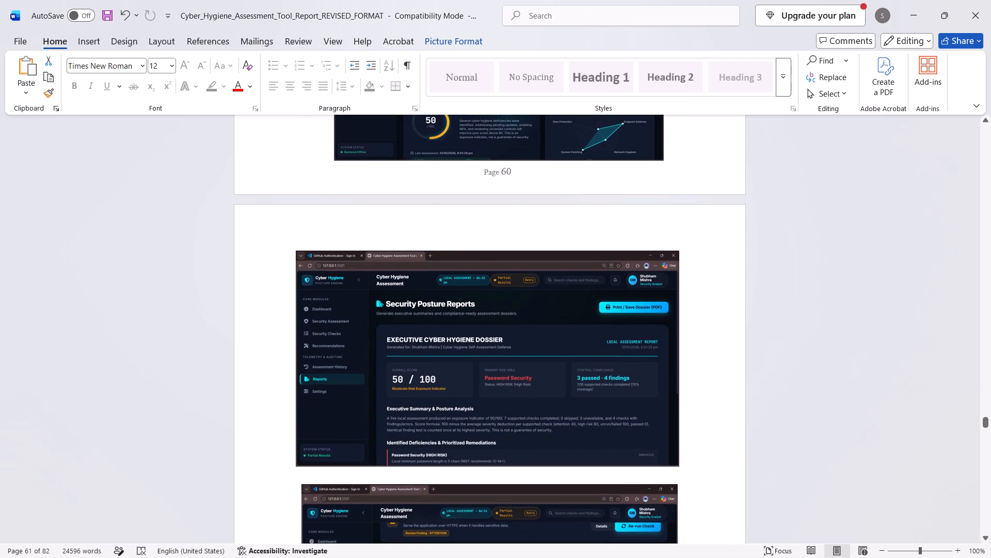
drag(479, 335, 478, 308)
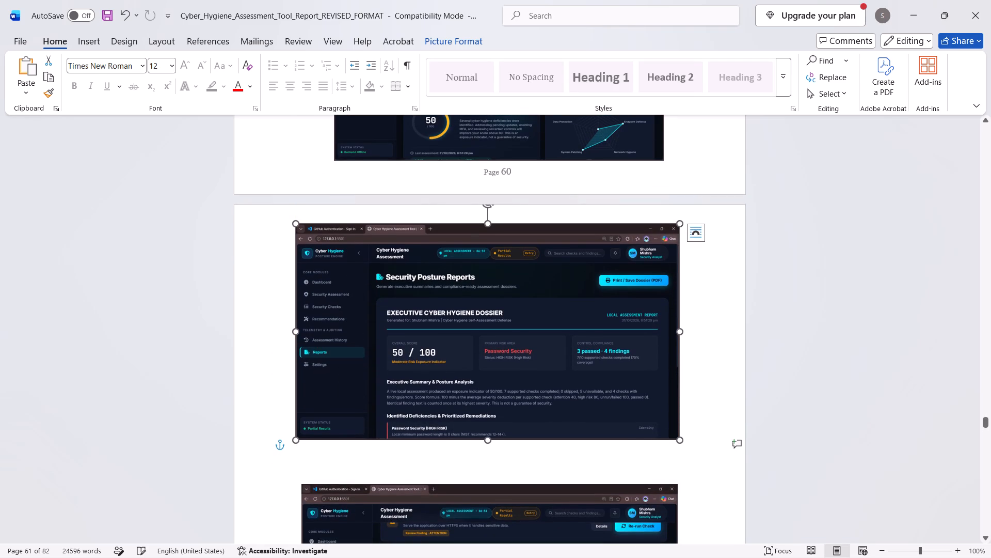
Move the Recommendations screenshot up to sit directly beneath the Security Posture Reports screenshot.
scroll(488, 357, down, 2)
drag(486, 397, 483, 352)
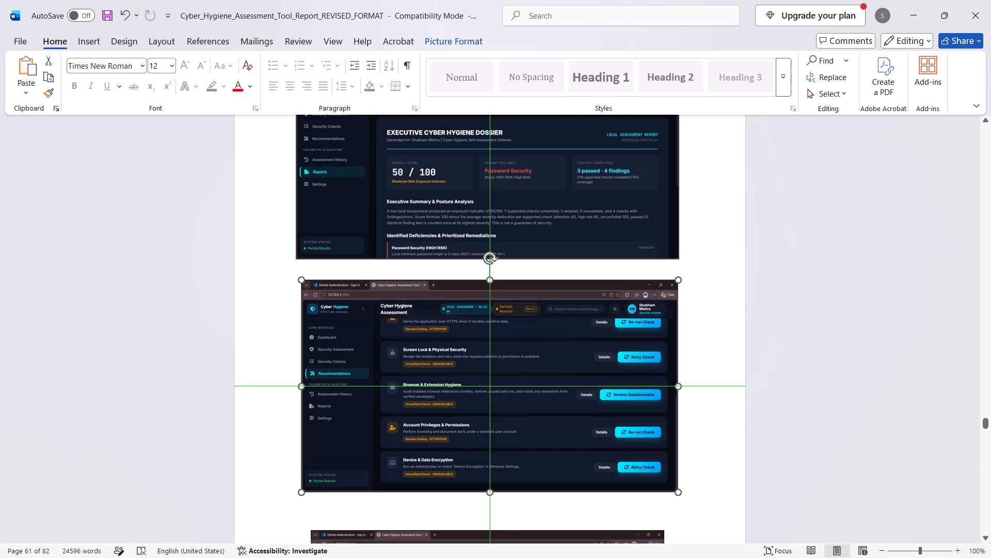
drag(483, 352, 483, 354)
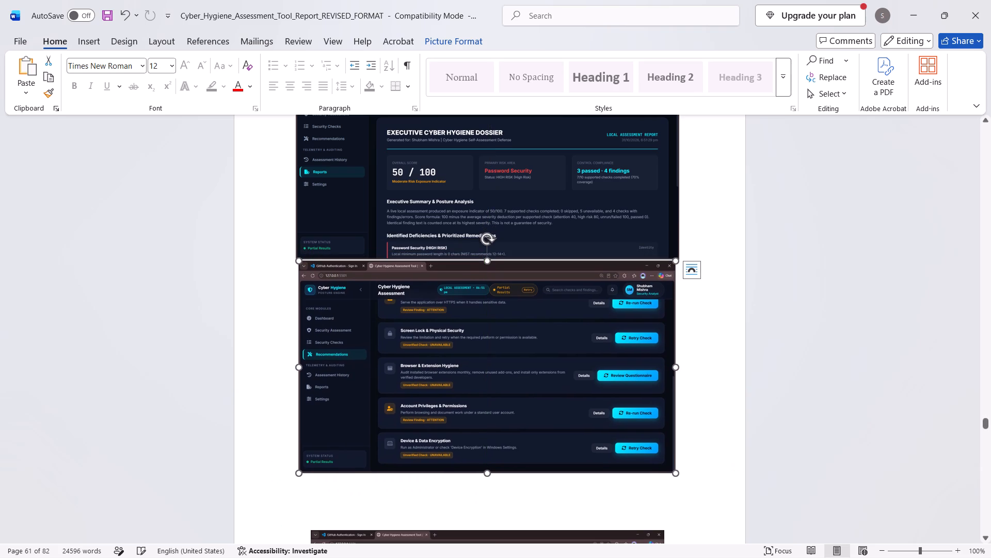
Move the Security Assessment Module screenshot up directly beneath the Recommendations one and enlarge it slightly to match its width.
scroll(484, 364, down, 1)
drag(484, 456, 476, 421)
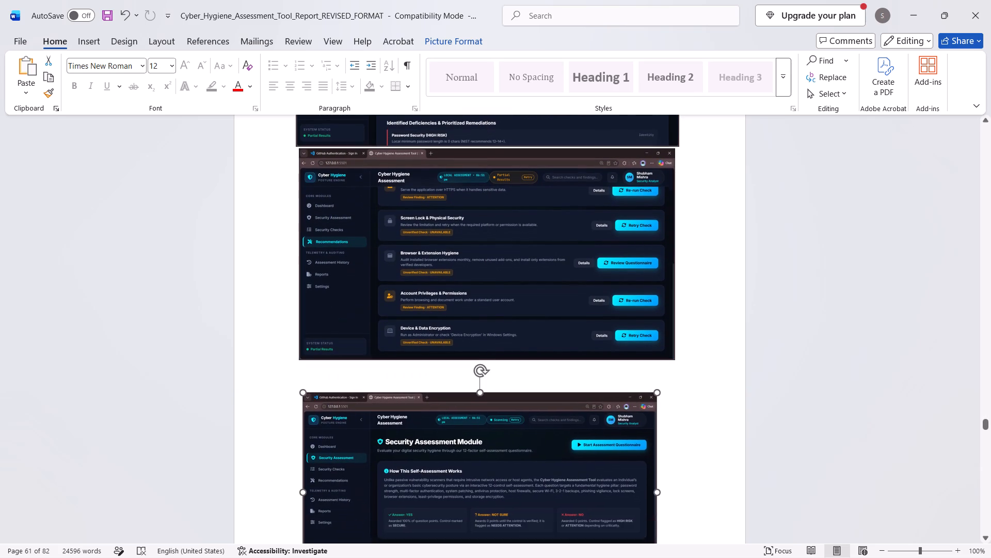
drag(476, 421, 473, 403)
scroll(473, 403, down, 1)
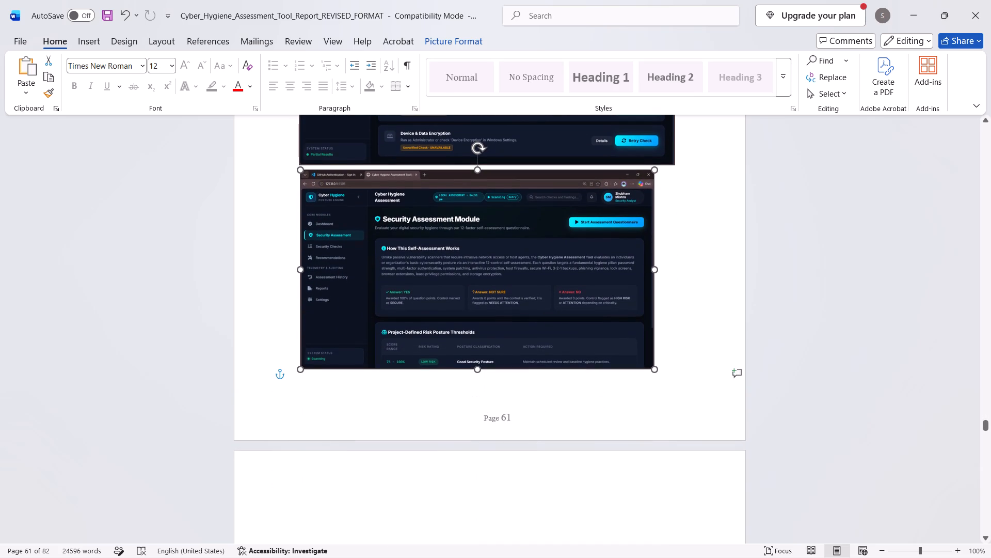
drag(658, 371, 677, 381)
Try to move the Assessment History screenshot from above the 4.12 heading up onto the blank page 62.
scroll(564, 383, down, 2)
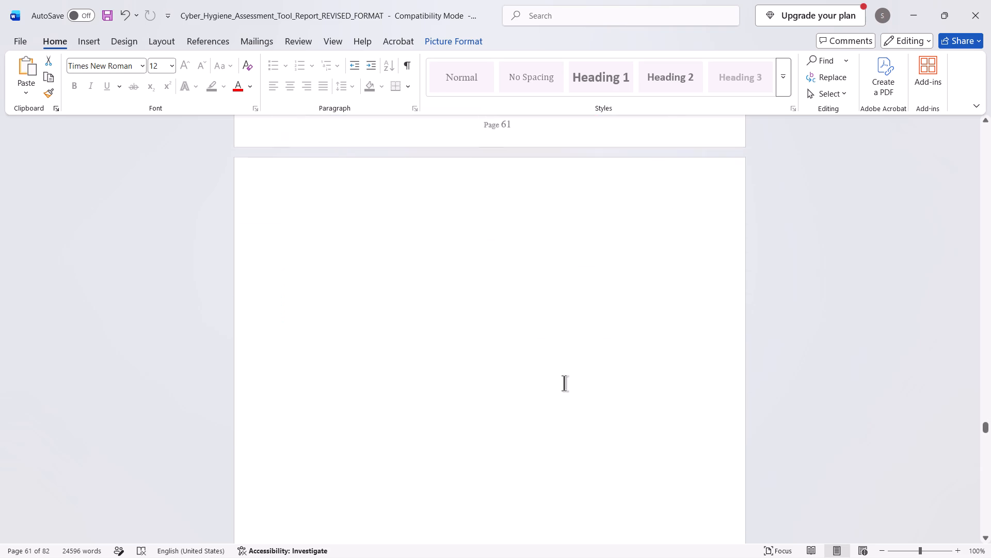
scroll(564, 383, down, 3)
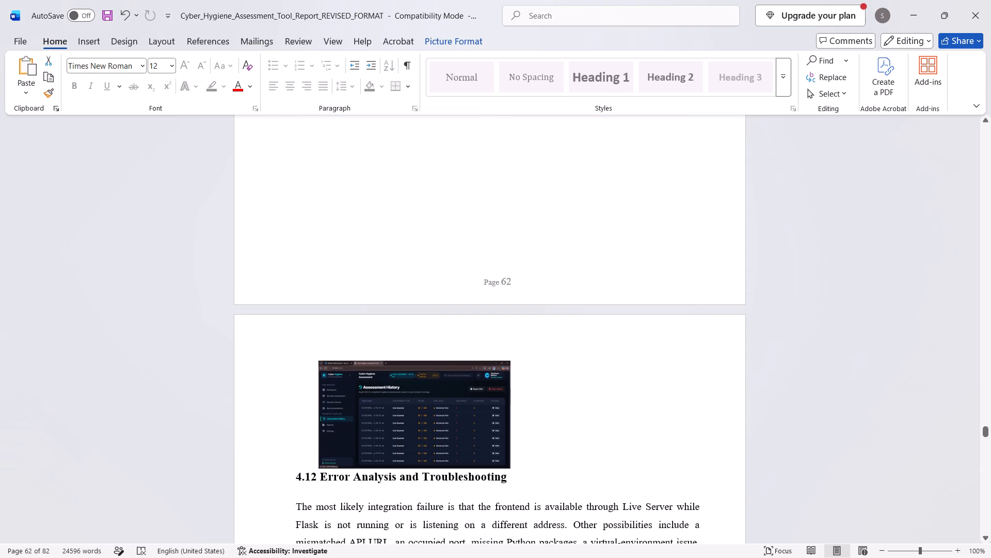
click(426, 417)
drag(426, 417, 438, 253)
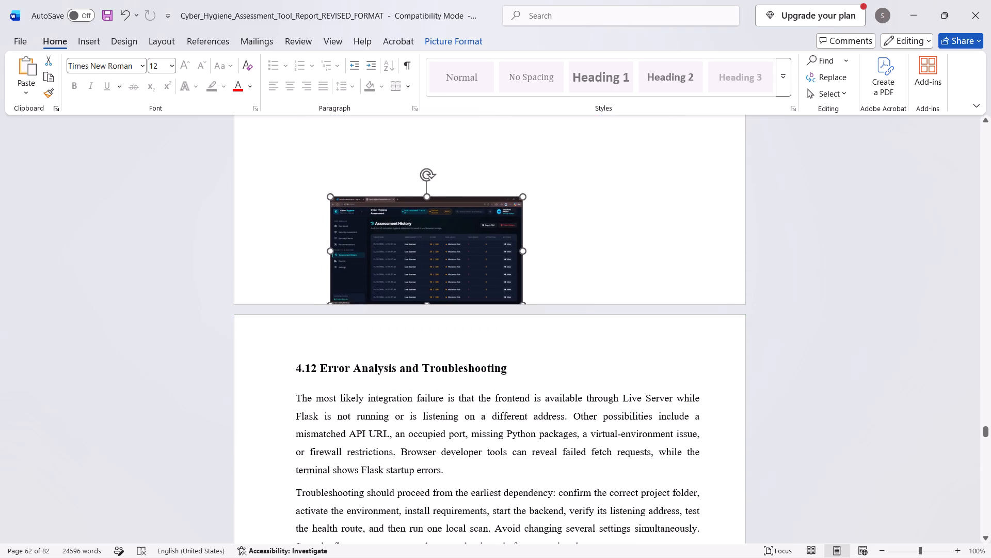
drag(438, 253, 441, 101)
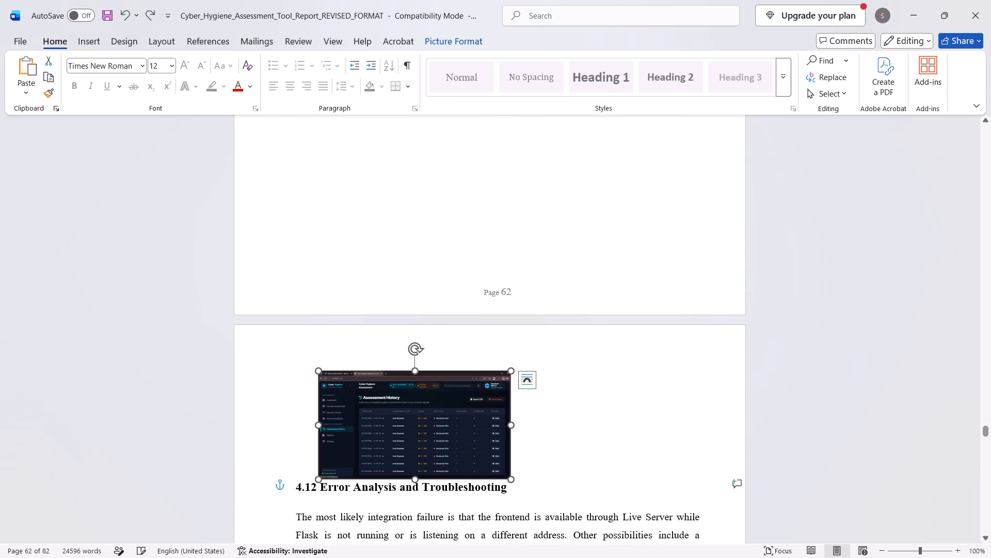
Fix the Assessment History screenshot's position on the page.
click(533, 382)
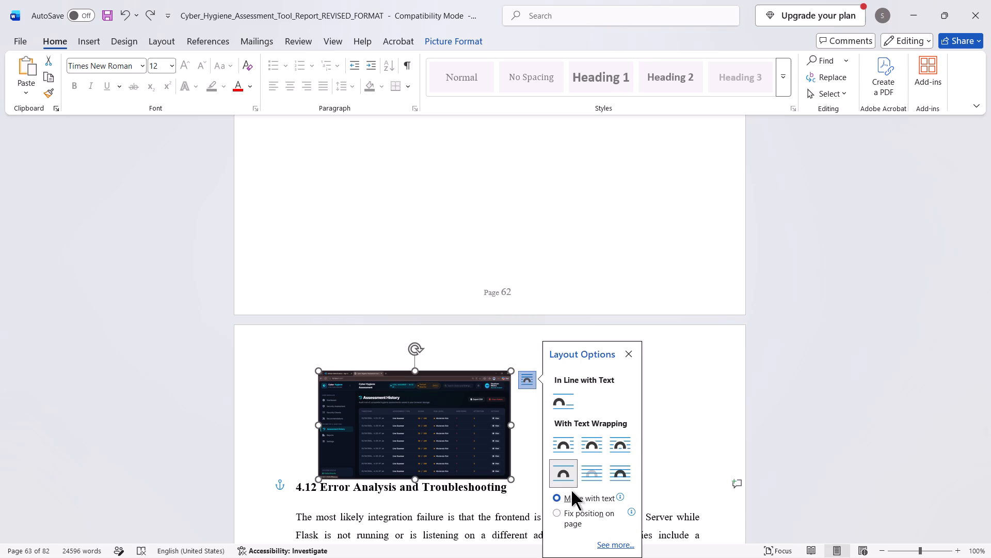
click(567, 513)
Move the Assessment History screenshot from above the 4.12 heading up to the top of the blank page 62.
drag(441, 452, 452, 212)
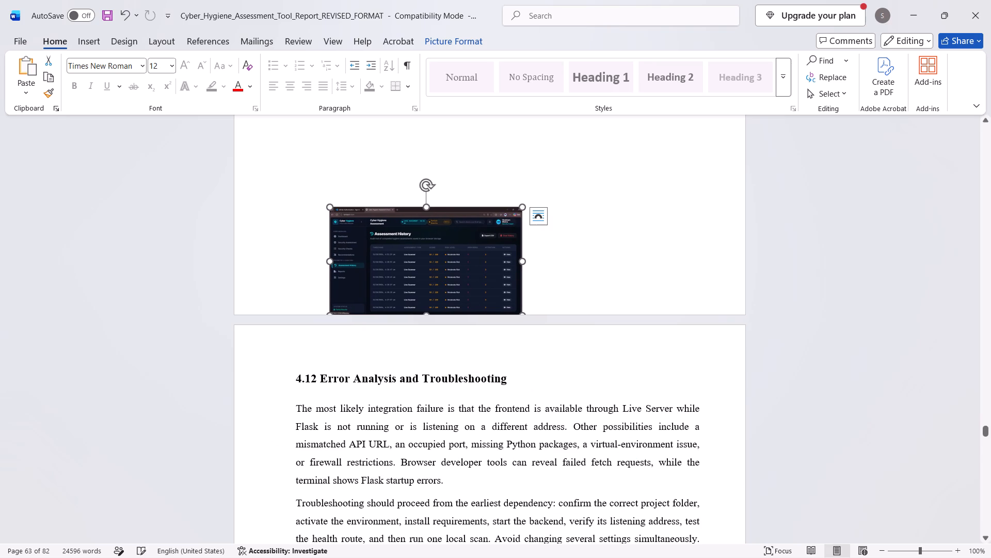
scroll(503, 201, up, 1)
drag(453, 443, 476, 236)
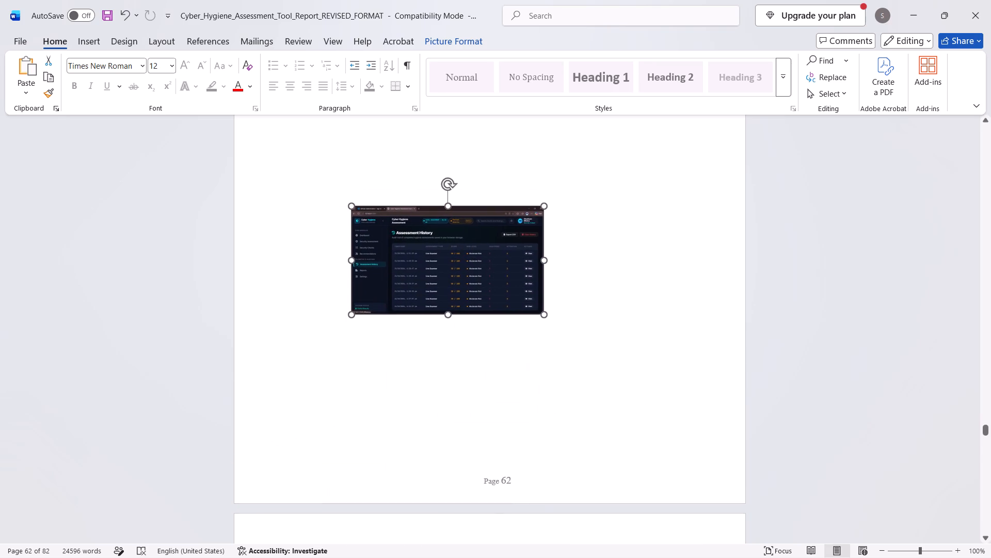
drag(476, 236, 477, 211)
scroll(477, 211, up, 3)
scroll(477, 211, down, 2)
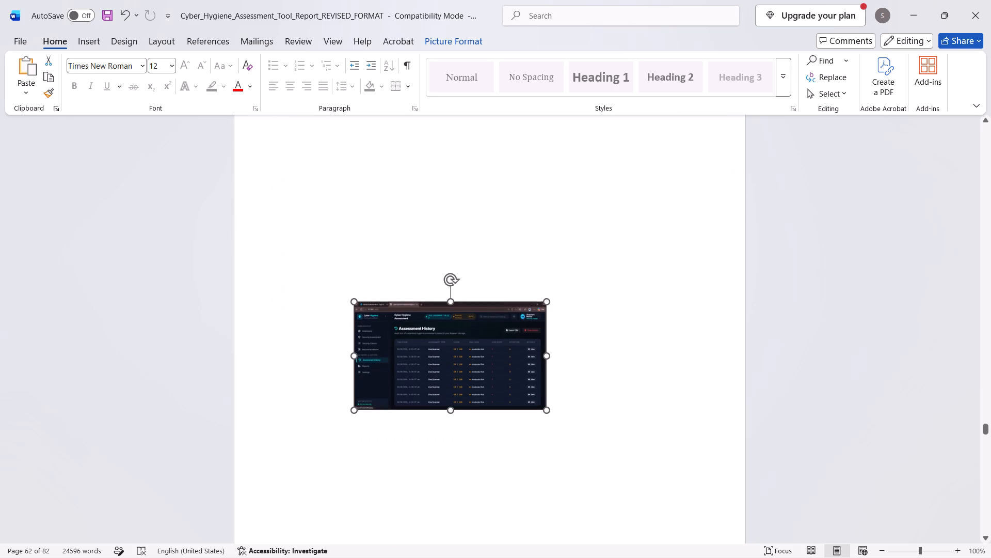
drag(458, 347, 404, 168)
scroll(404, 168, up, 1)
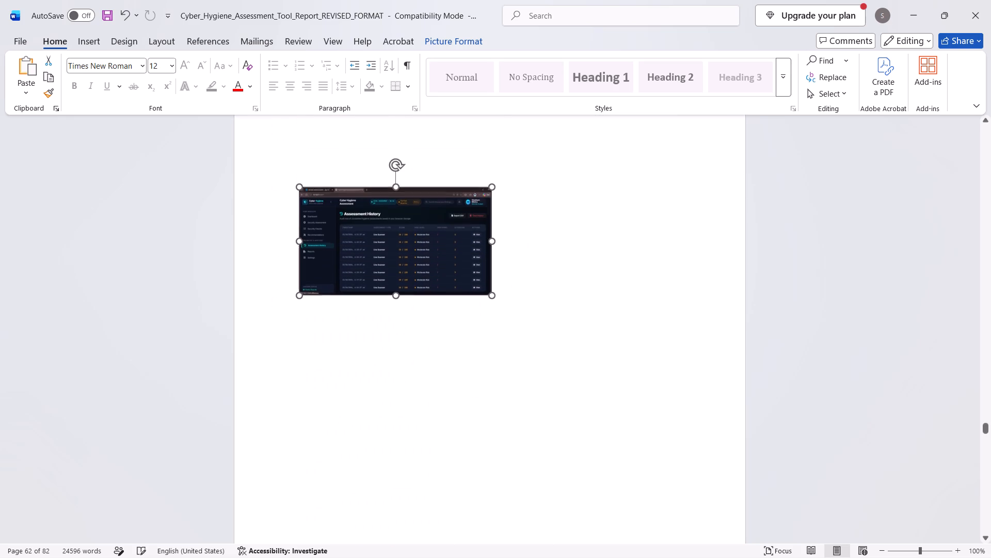
scroll(404, 168, up, 1)
drag(411, 347, 420, 175)
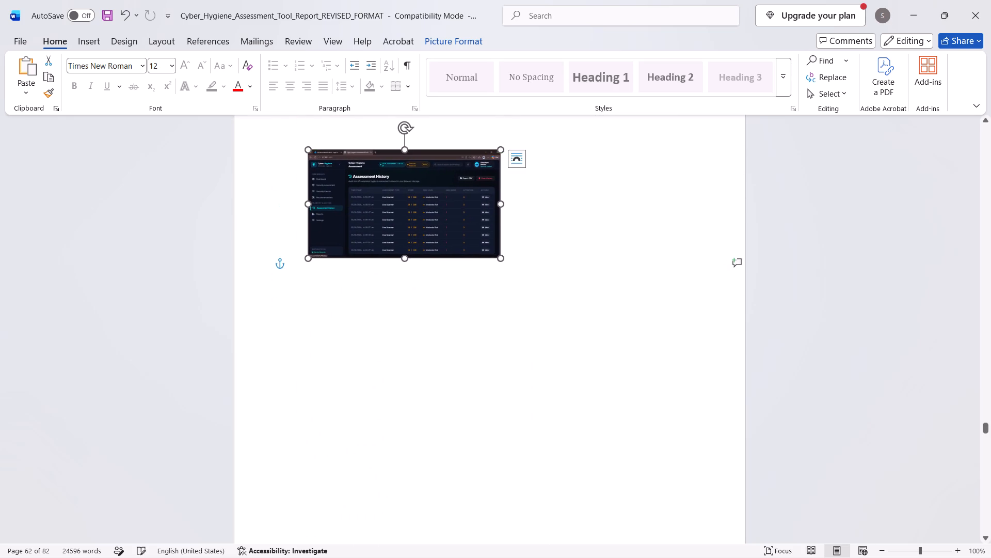
Enlarge the Assessment History screenshot proportionally to nearly the width of the screenshots on page 61.
scroll(420, 175, up, 1)
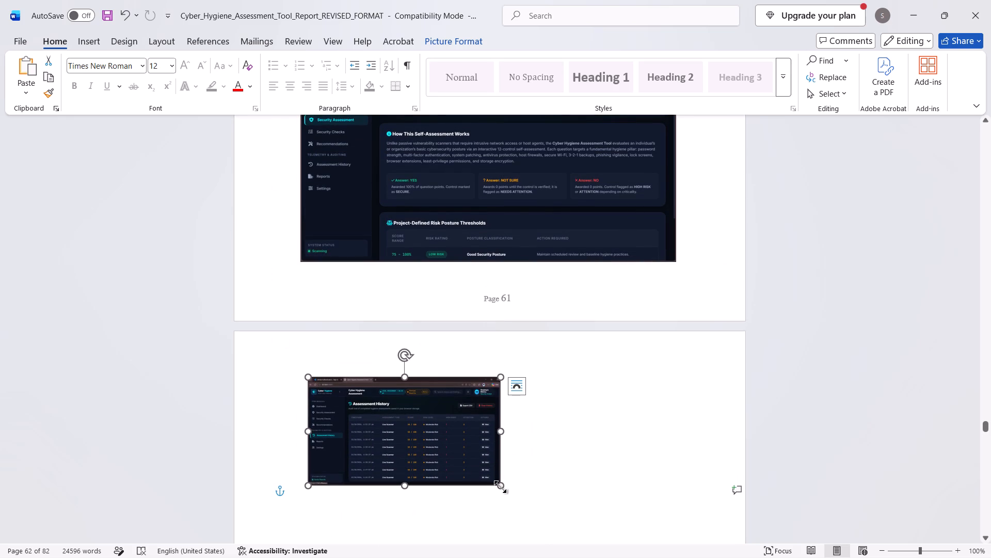
drag(500, 487, 663, 527)
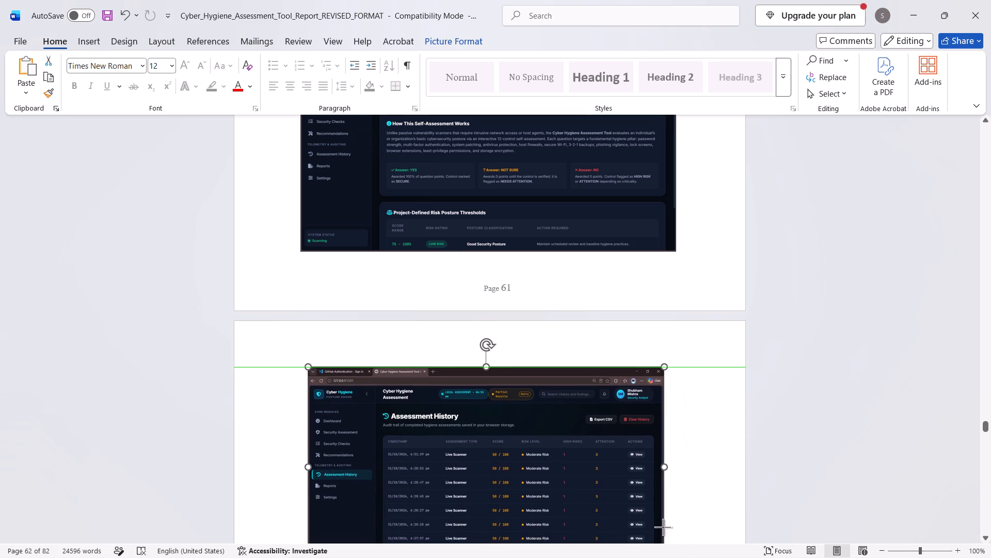
drag(663, 527, 663, 526)
Enlarge the Cyber Hygiene Dashboard screenshot at the bottom of page 60 proportionally toward the left text margin.
scroll(582, 474, up, 3)
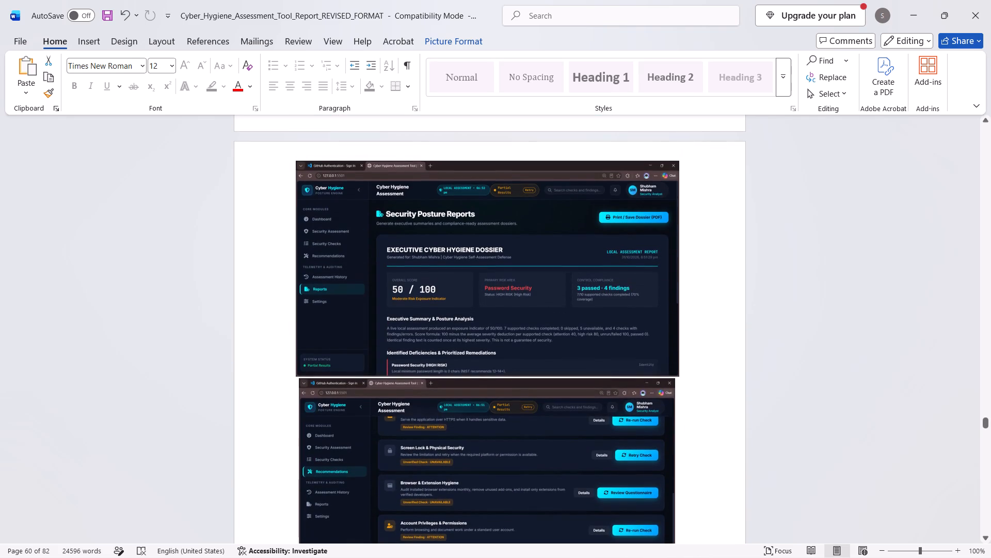
scroll(582, 474, down, 1)
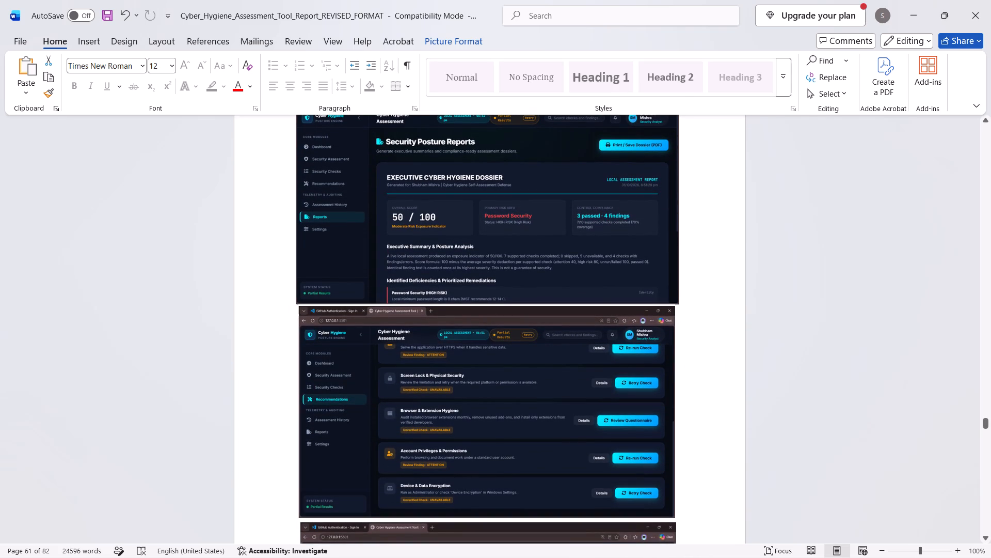
scroll(582, 474, up, 2)
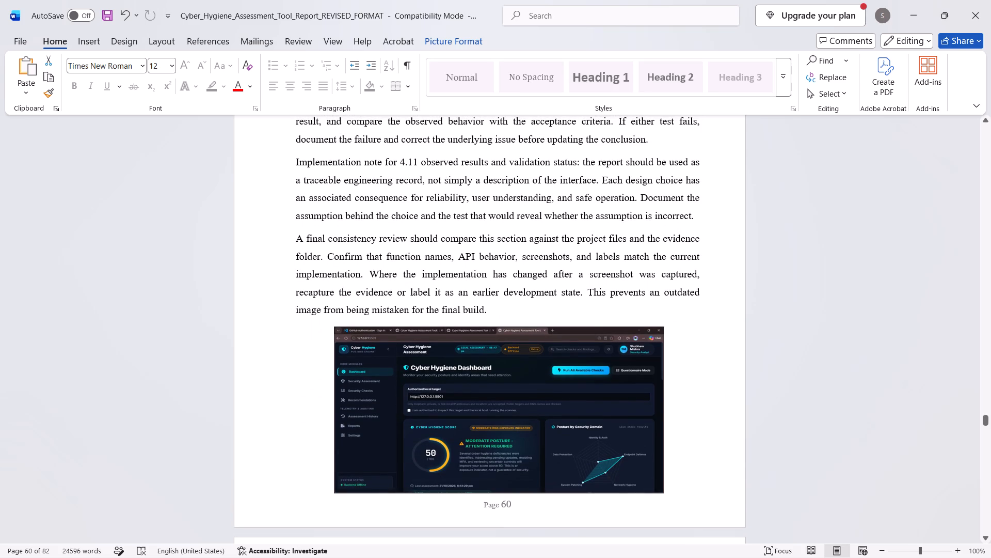
click(520, 456)
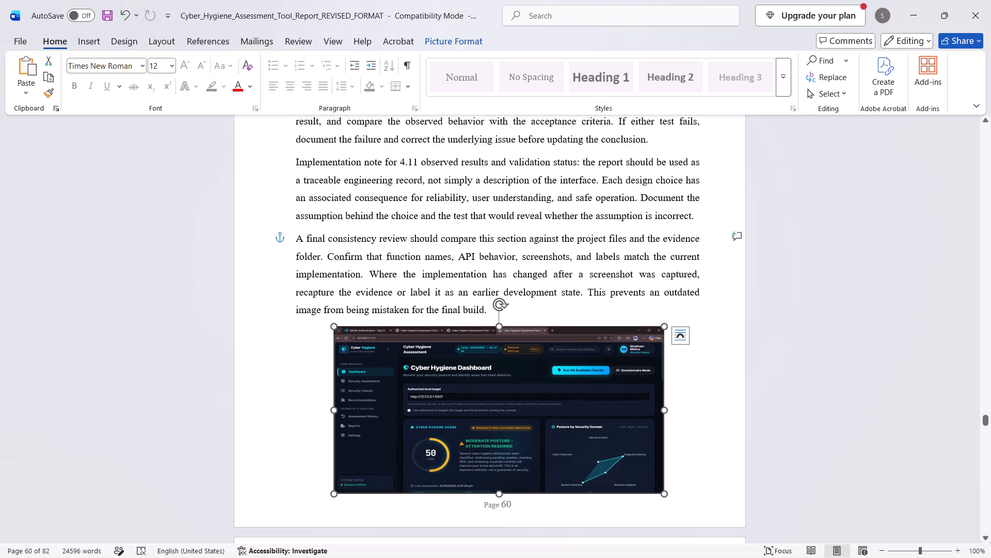
drag(332, 493, 310, 506)
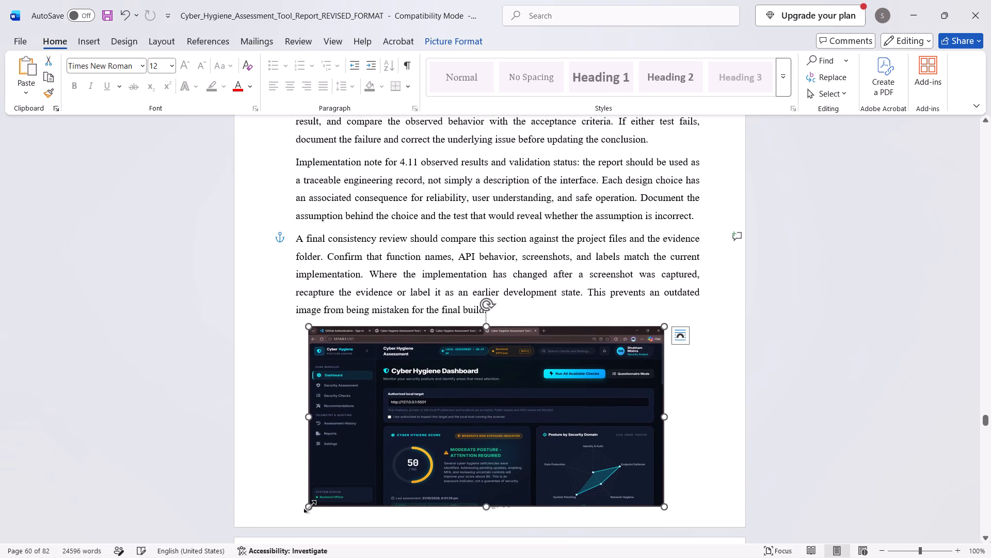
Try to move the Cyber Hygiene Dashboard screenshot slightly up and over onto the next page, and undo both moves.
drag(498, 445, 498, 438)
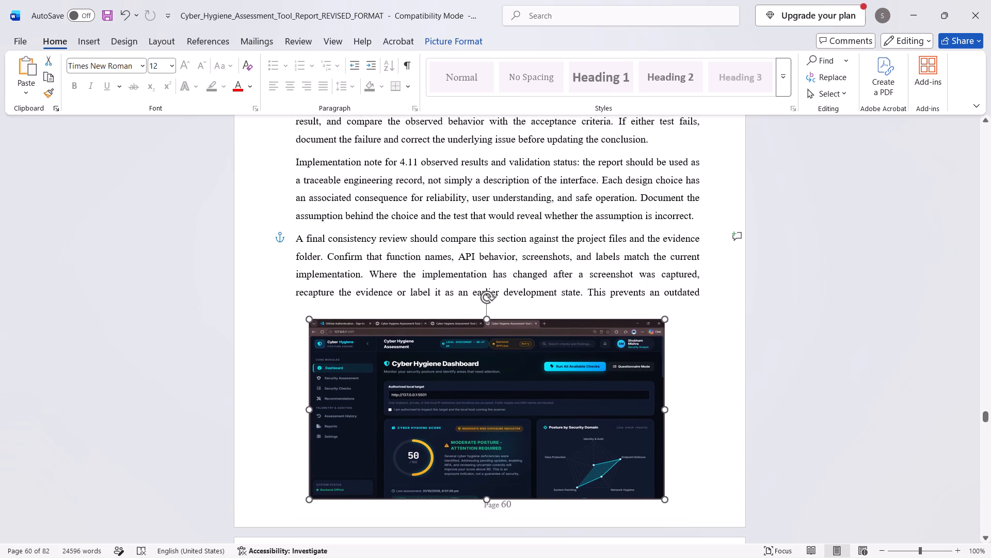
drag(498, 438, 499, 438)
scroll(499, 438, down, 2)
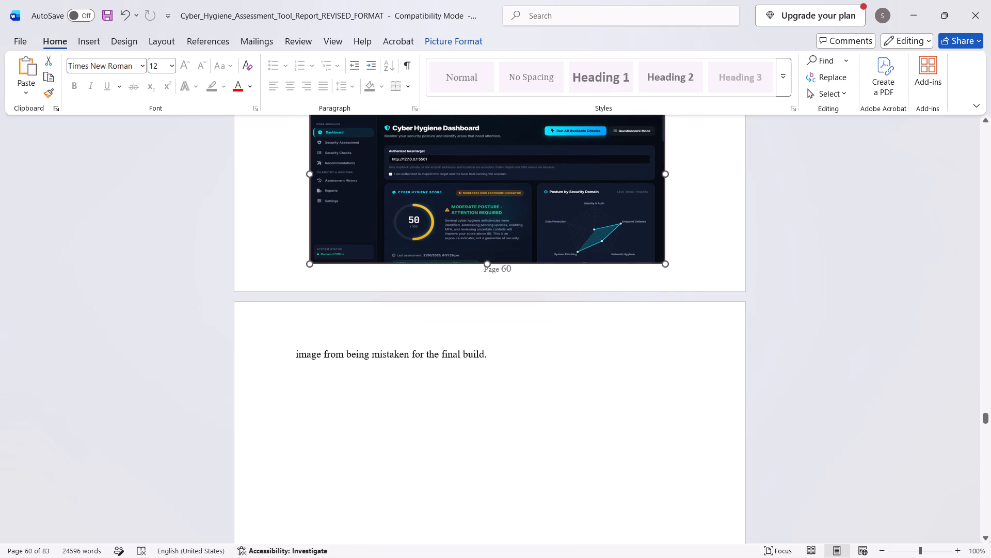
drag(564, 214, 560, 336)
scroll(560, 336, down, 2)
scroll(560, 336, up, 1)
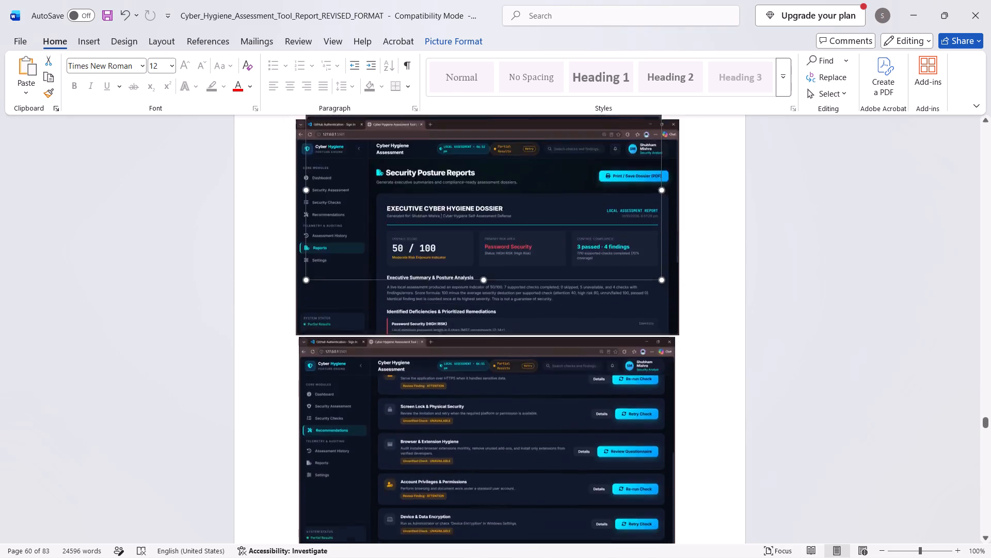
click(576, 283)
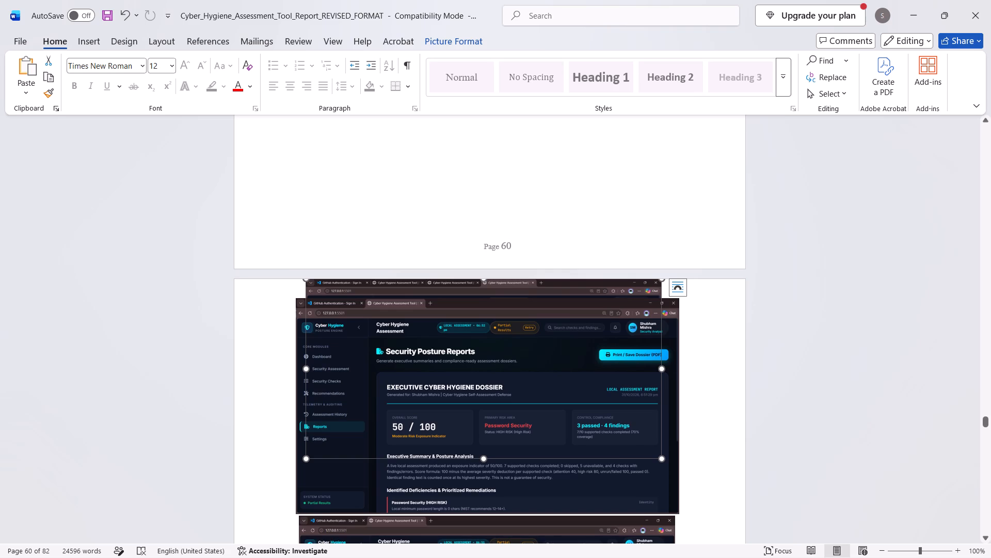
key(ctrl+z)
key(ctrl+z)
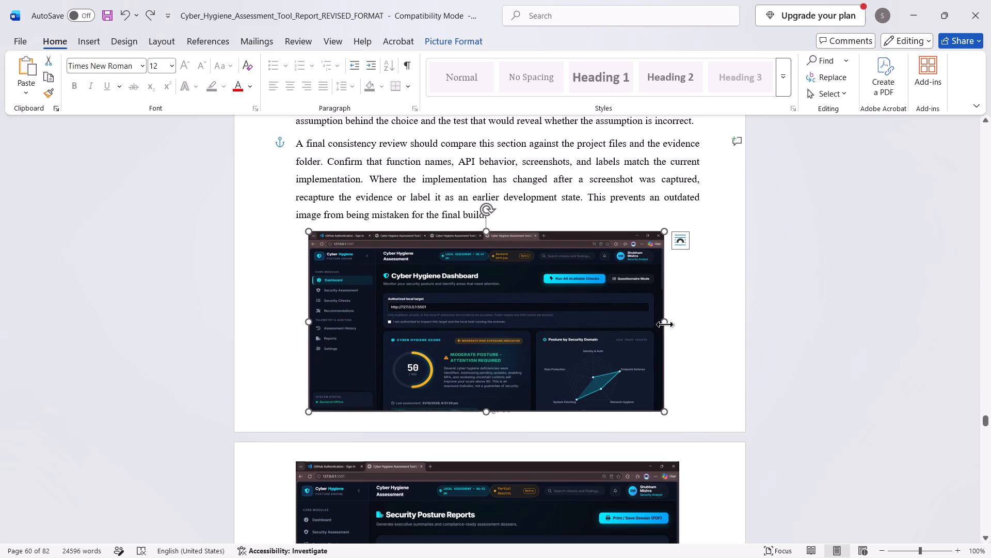
Stretch the Cyber Hygiene Dashboard screenshot on both sides to roughly match the Security Posture Reports screenshot's width.
drag(664, 323, 684, 330)
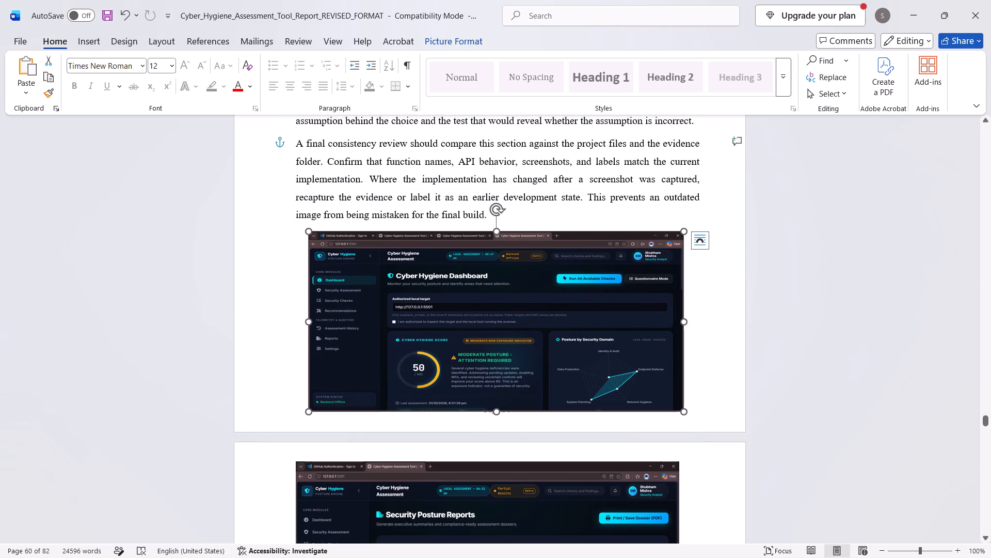
drag(306, 323, 282, 327)
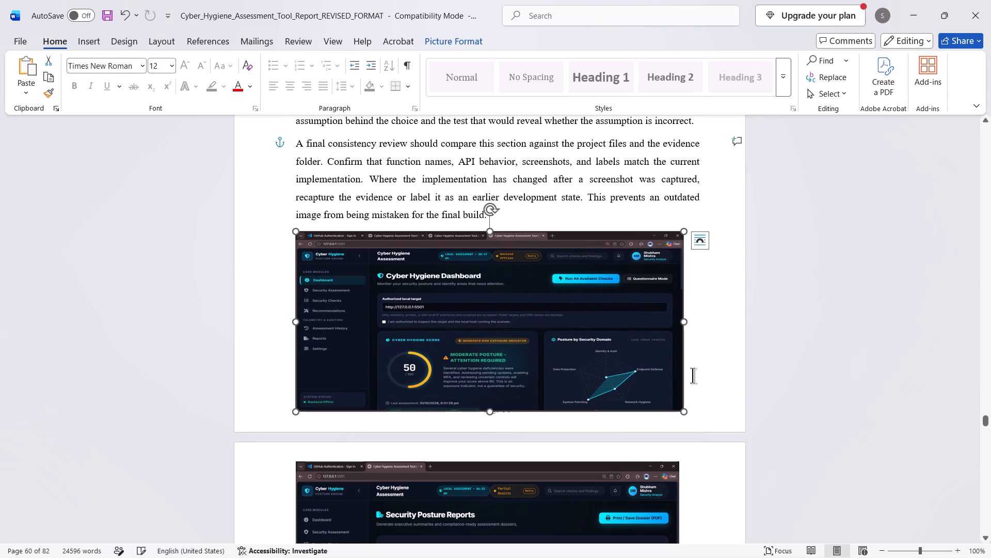
click(801, 379)
Review the size and placement of the stacked screenshots on pages 61 and 62.
scroll(686, 359, down, 1)
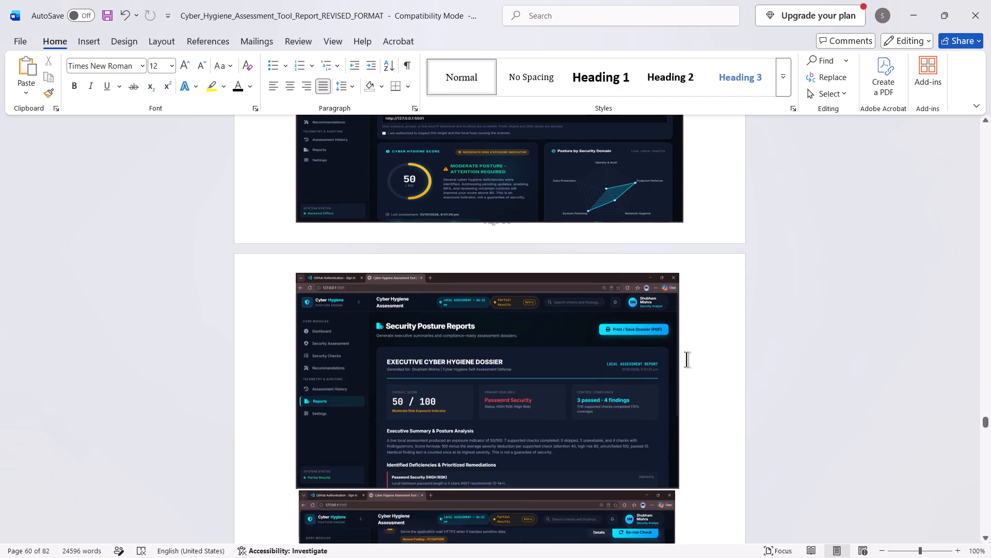
scroll(686, 359, down, 4)
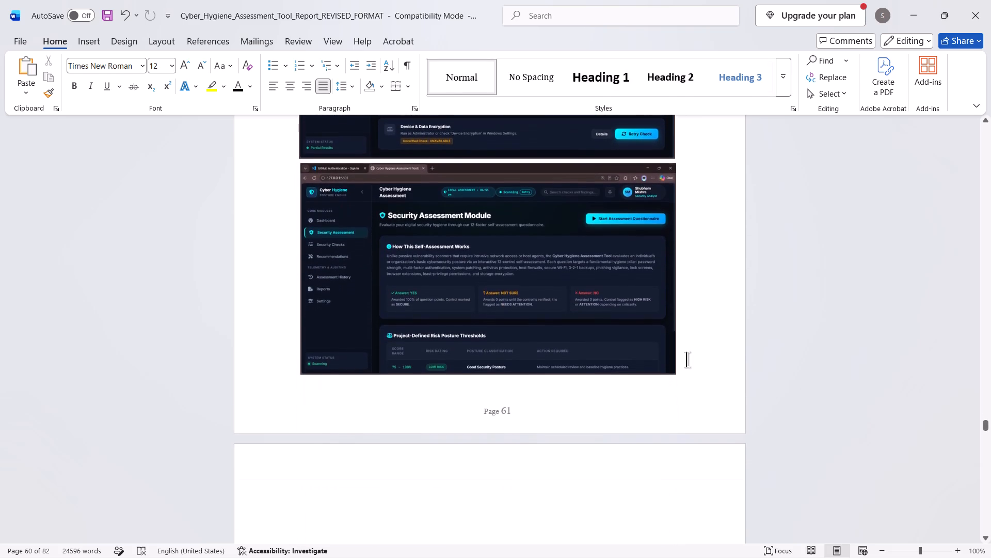
scroll(686, 359, down, 3)
click(612, 283)
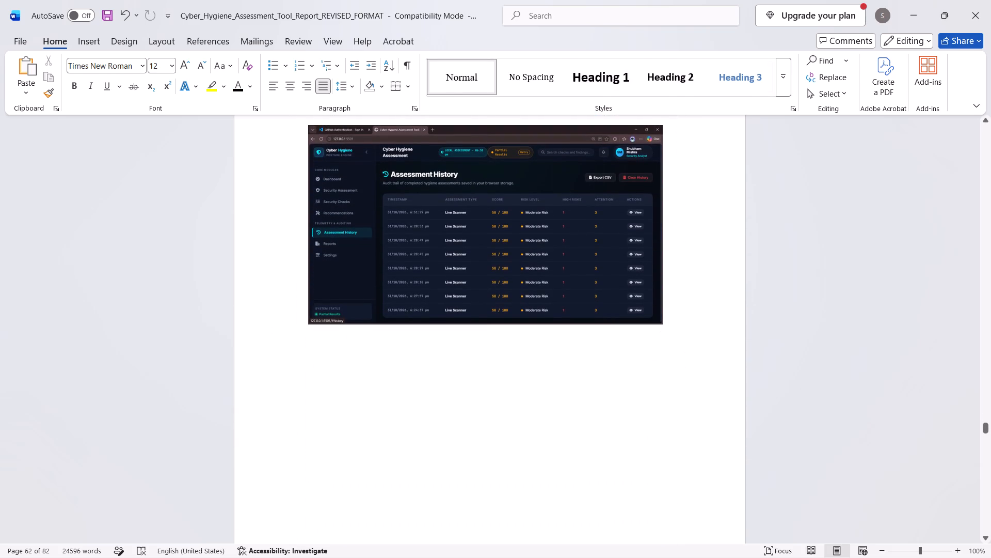
click(662, 322)
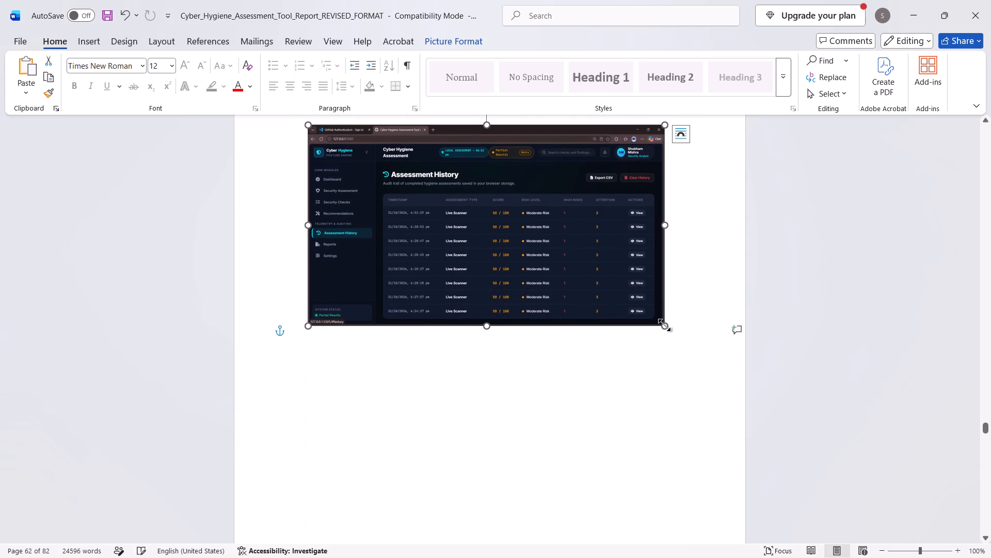
scroll(561, 336, down, 3)
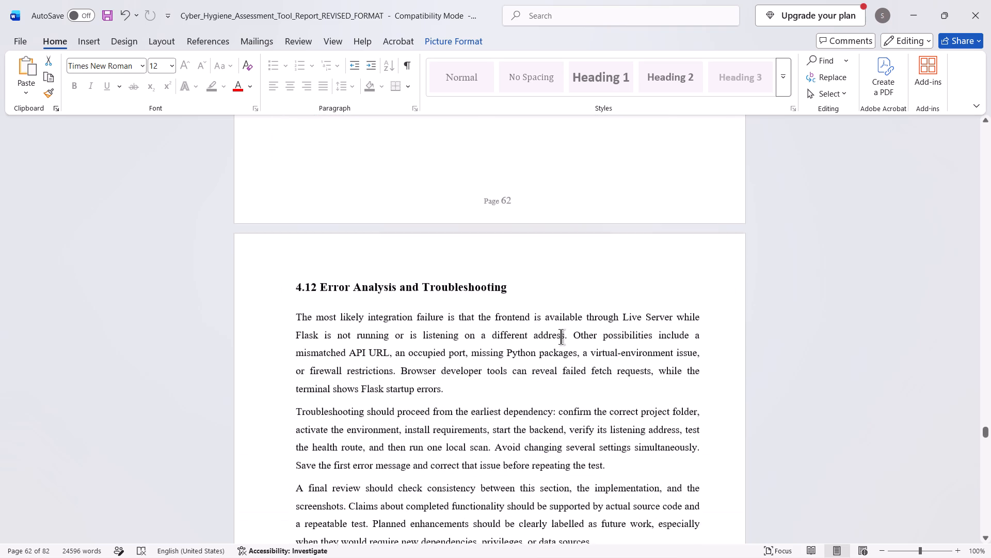
scroll(561, 336, down, 3)
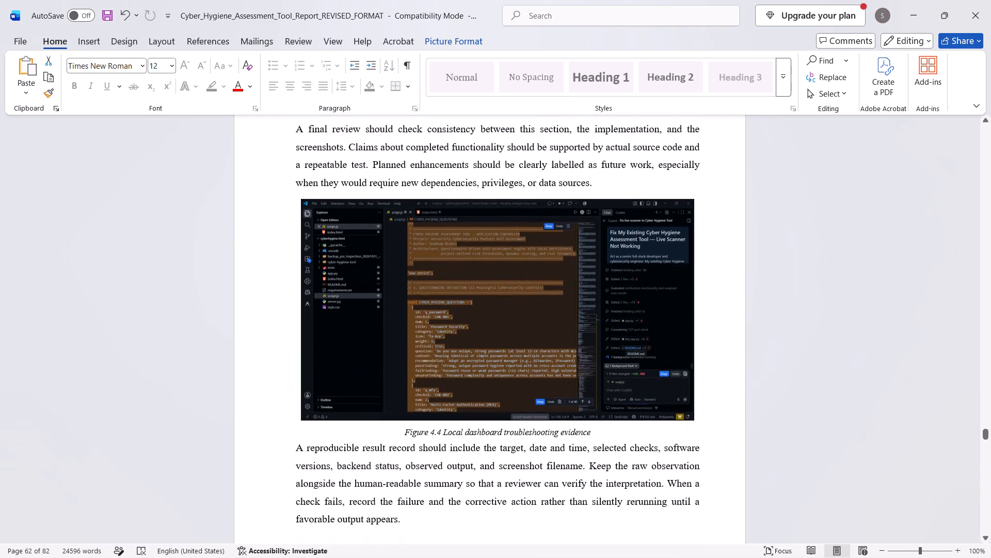
scroll(561, 336, down, 3)
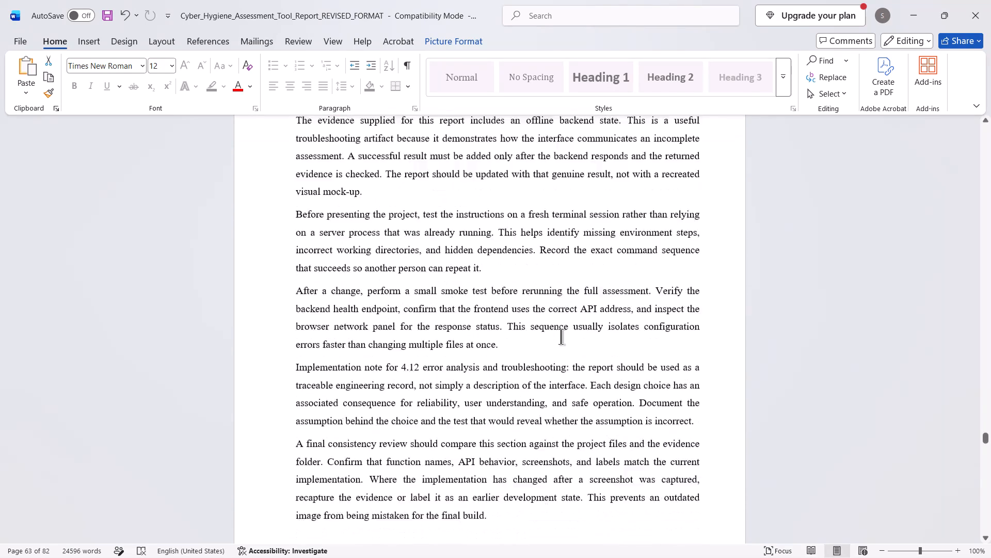
scroll(561, 336, down, 2)
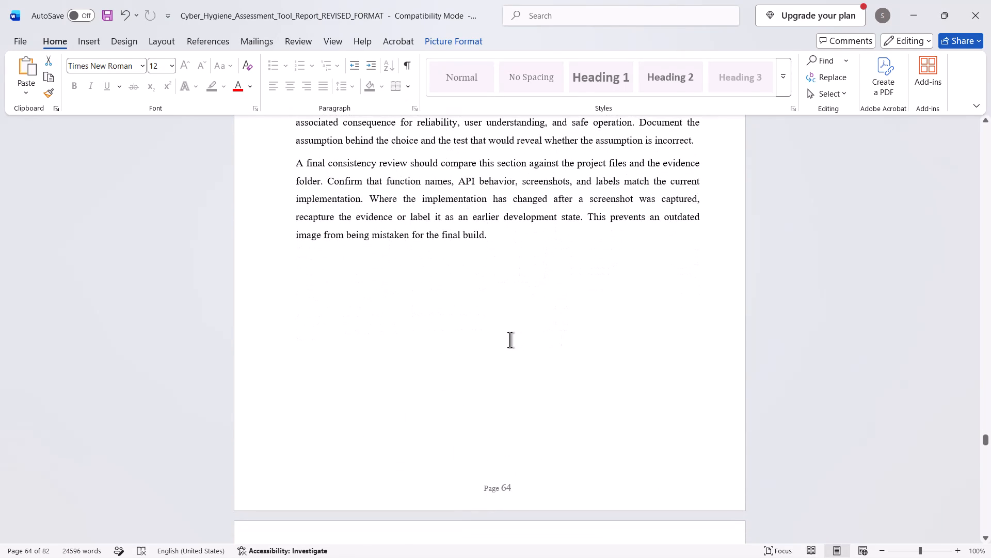
click(509, 339)
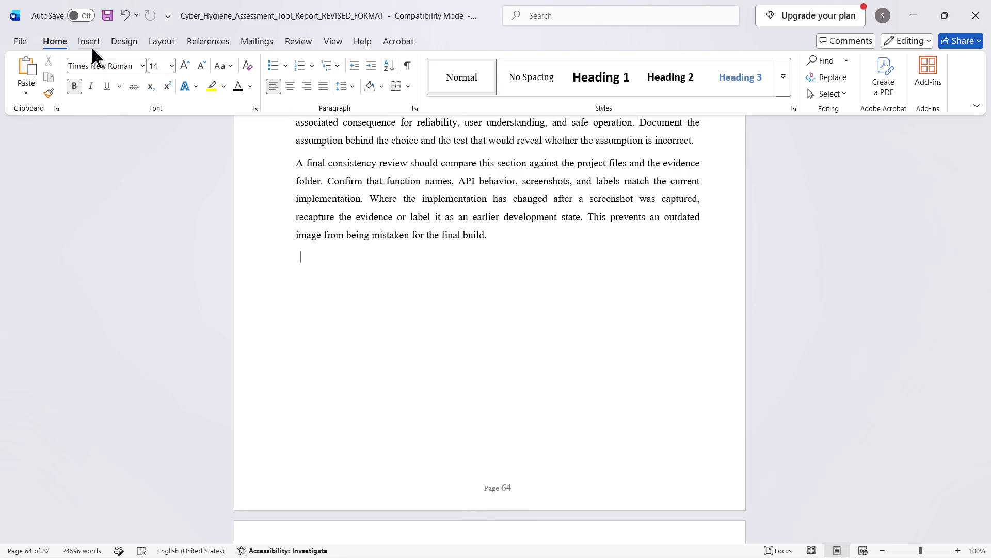
click(91, 47)
click(143, 96)
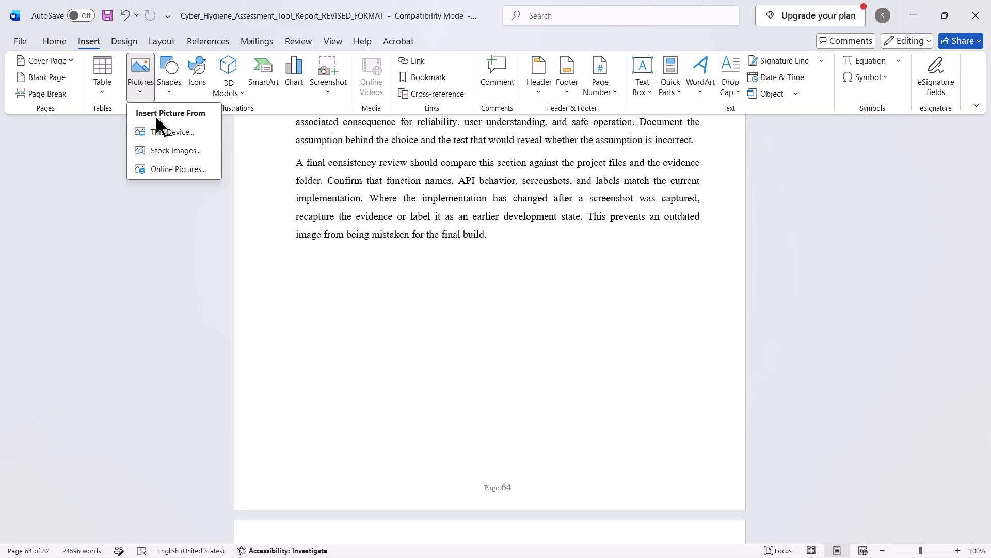
click(163, 131)
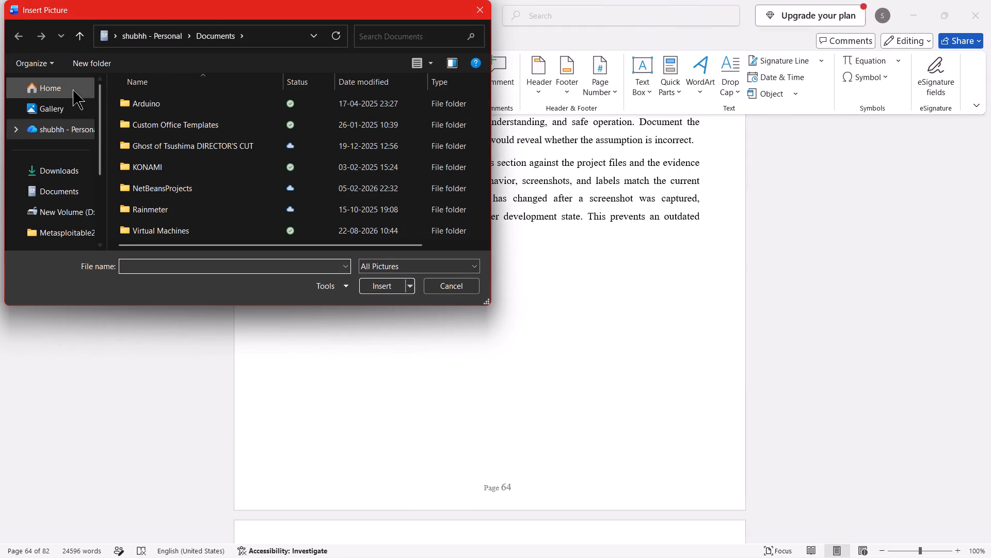
click(66, 105)
scroll(214, 180, down, 1)
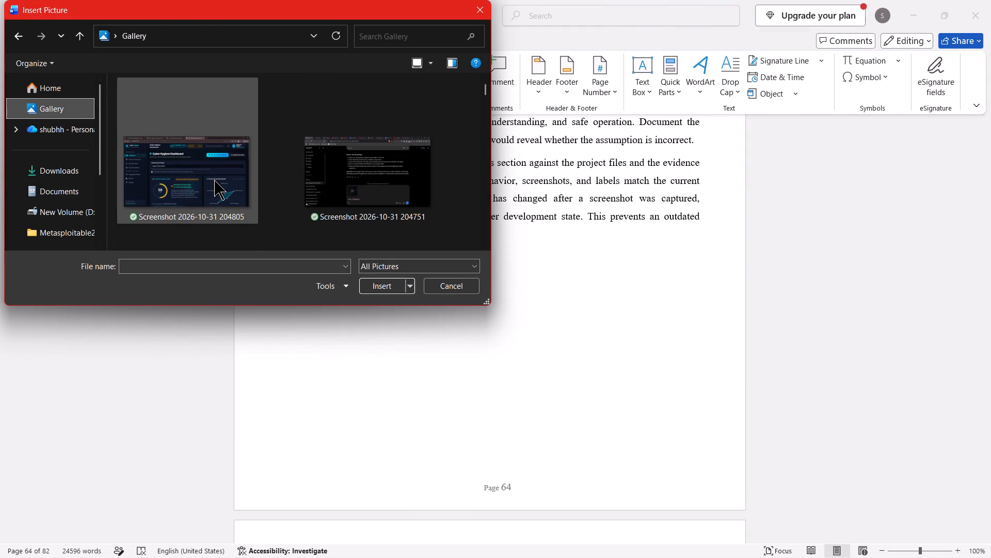
scroll(214, 180, down, 1)
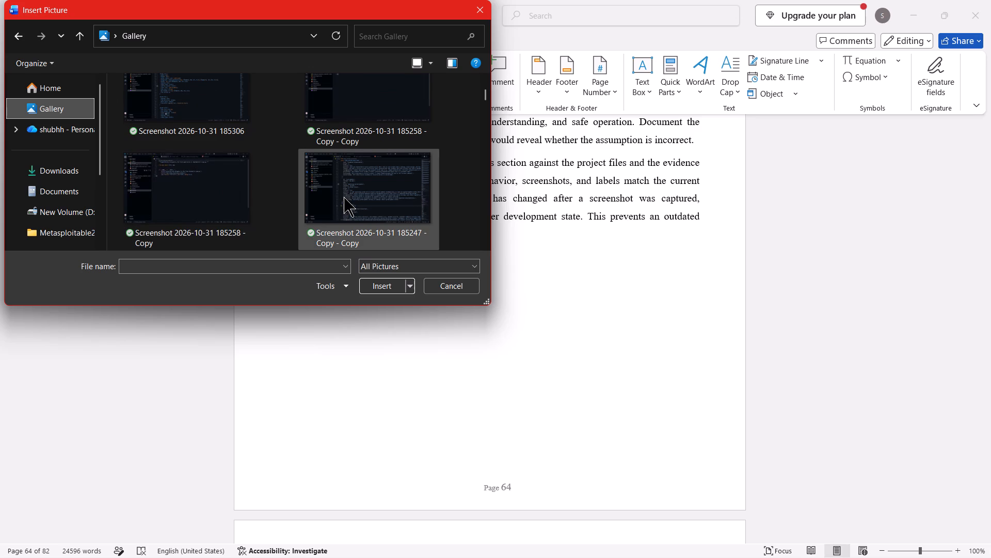
ctrl+click(344, 197)
scroll(279, 191, down, 1)
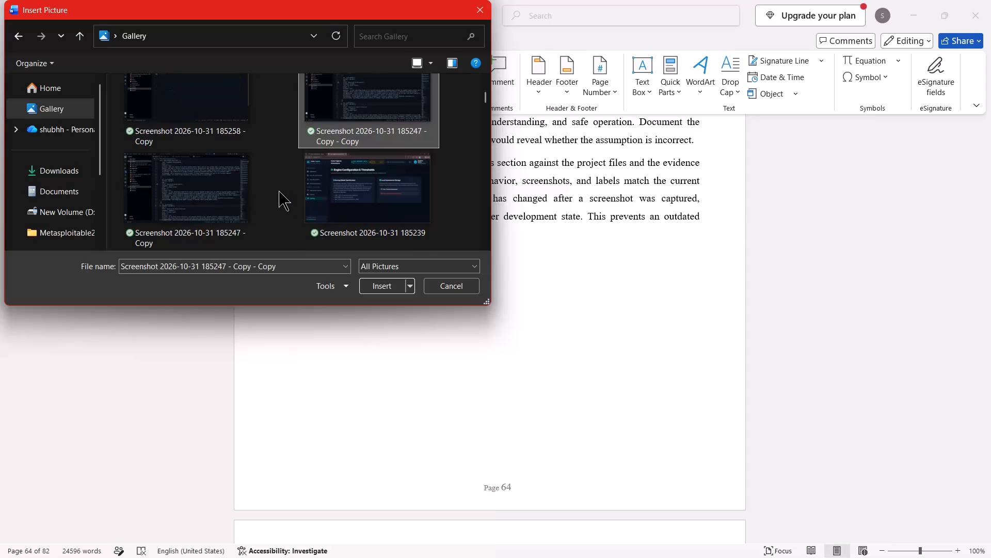
scroll(294, 194, down, 2)
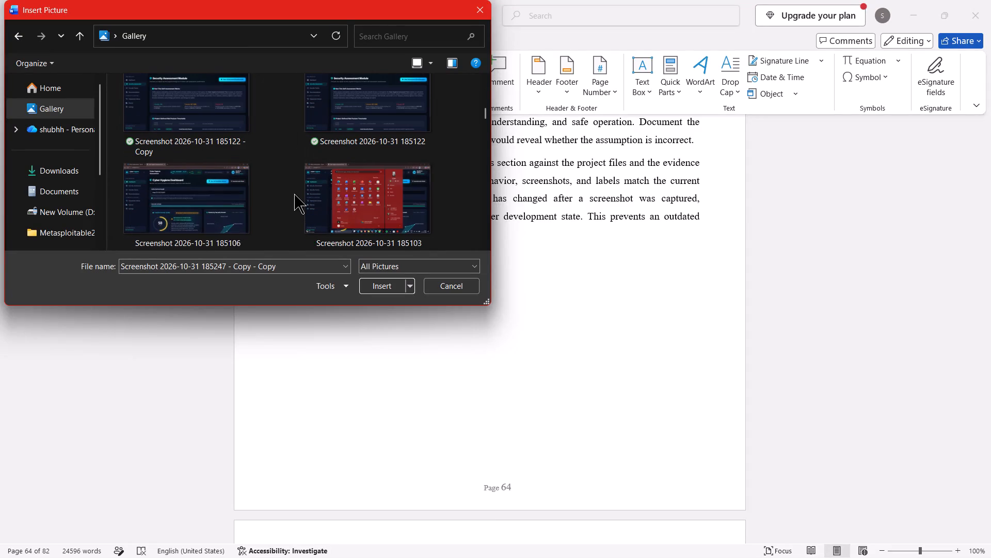
click(380, 290)
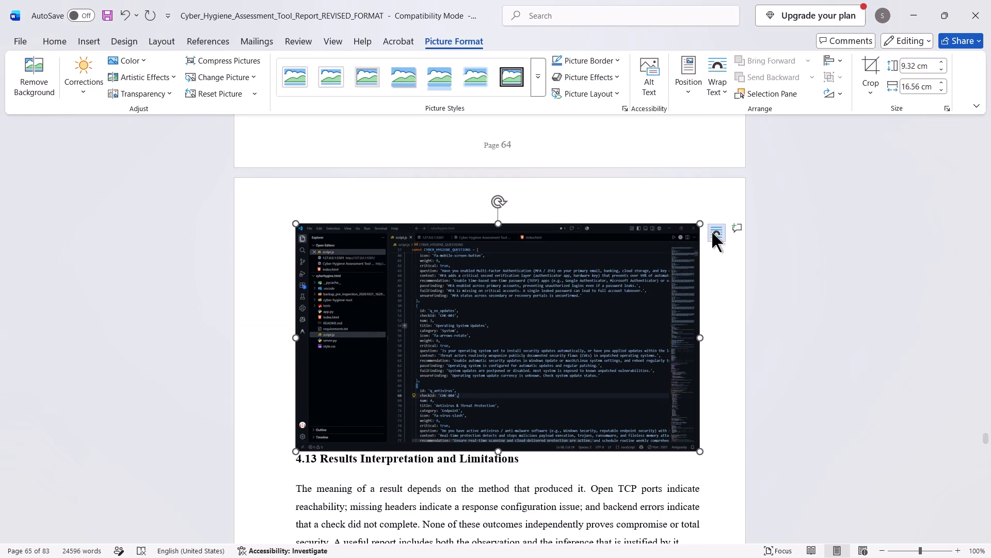
Set the newly inserted code screenshot to top-and-bottom text wrapping with its position fixed on the page.
click(712, 232)
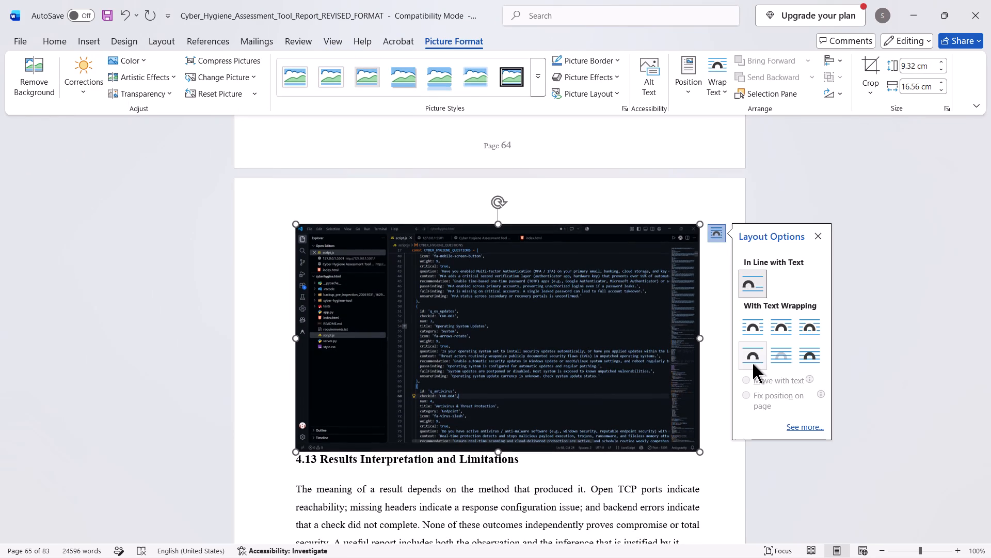
click(753, 363)
click(762, 404)
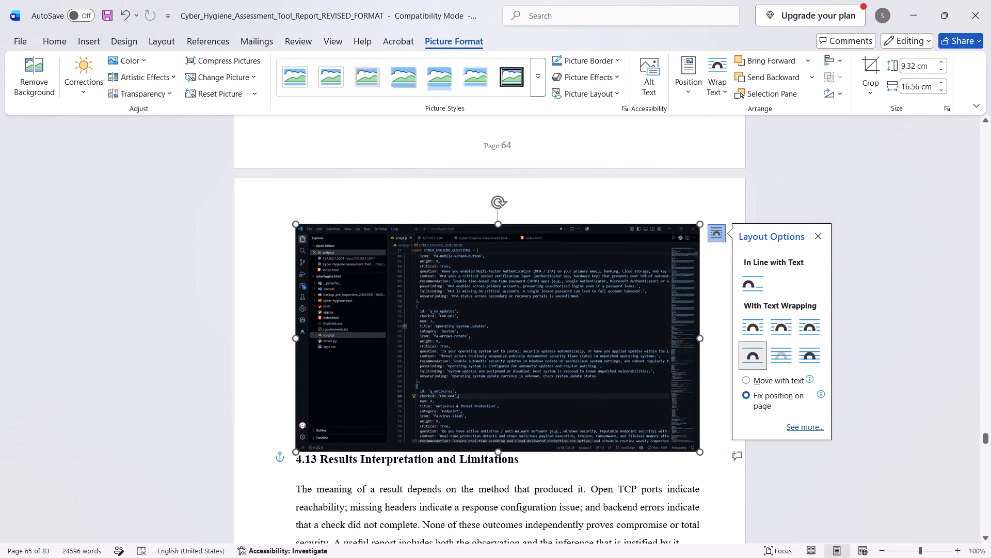
Move the code screenshot beneath section 4.12's final paragraph on page 64 and resize it to about 15.45 × 8.69 cm.
drag(697, 448, 612, 380)
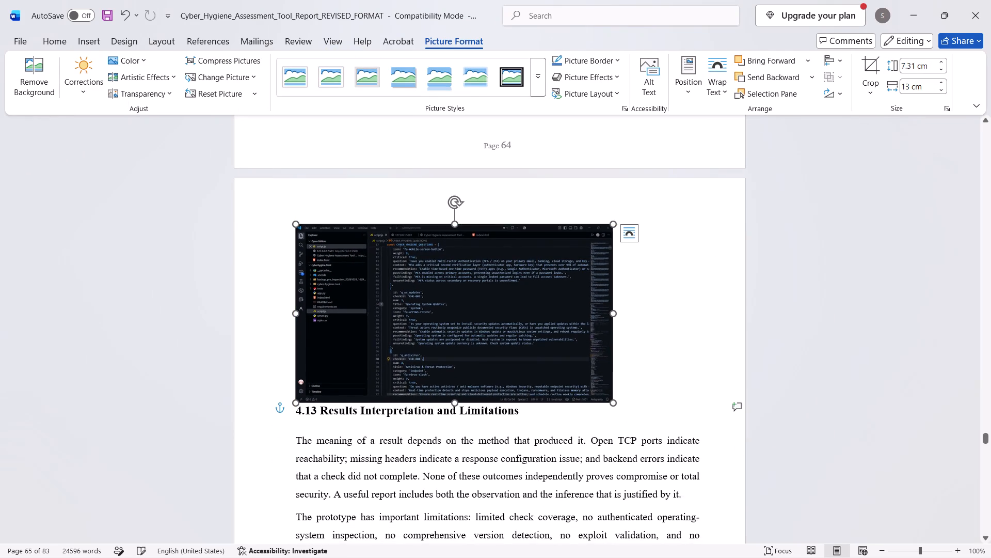
scroll(612, 380, up, 1)
drag(523, 483, 524, 280)
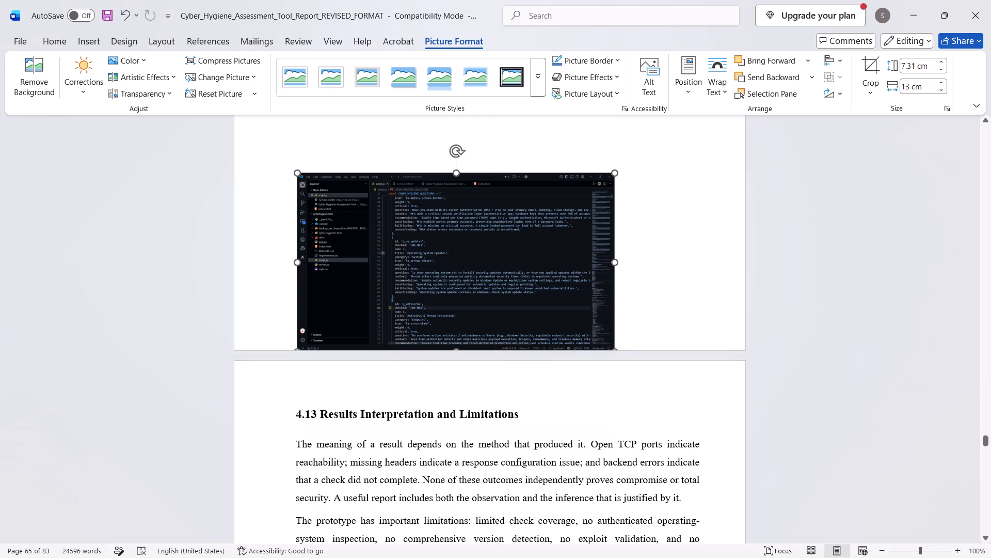
drag(524, 280, 524, 278)
scroll(524, 278, up, 2)
drag(501, 442, 487, 366)
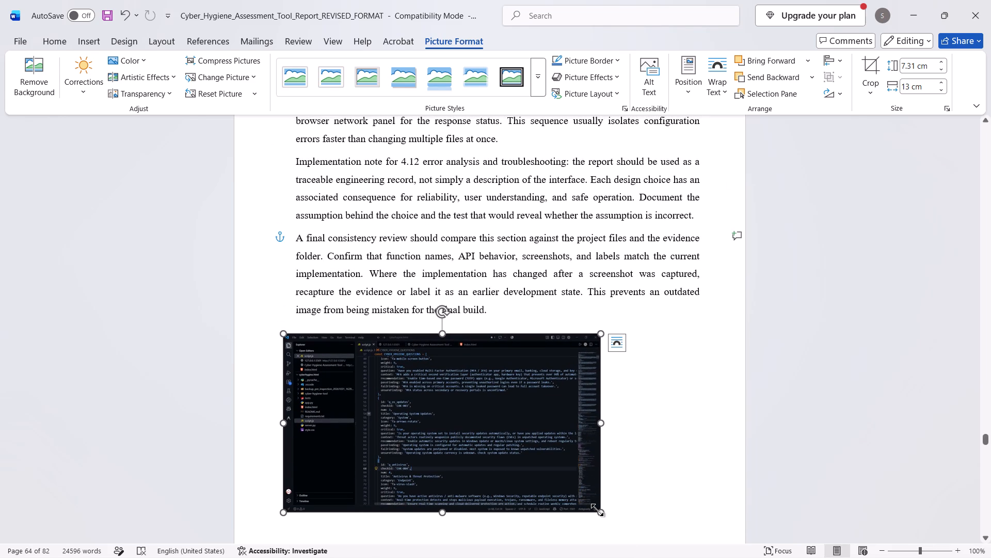
drag(597, 509, 660, 524)
Remove the blank page between the code screenshot on page 64 and section 4.13.
scroll(660, 524, down, 1)
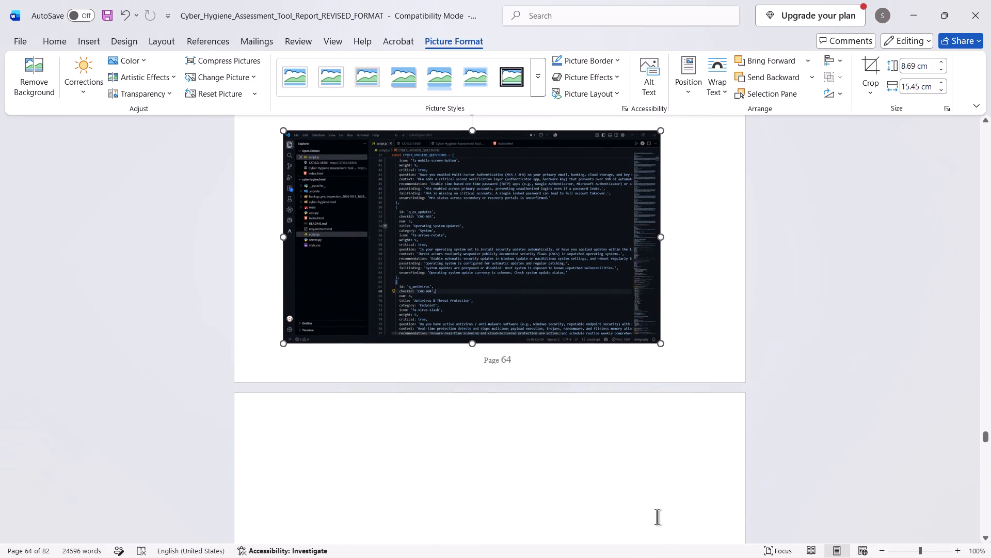
scroll(613, 339, down, 1)
click(444, 368)
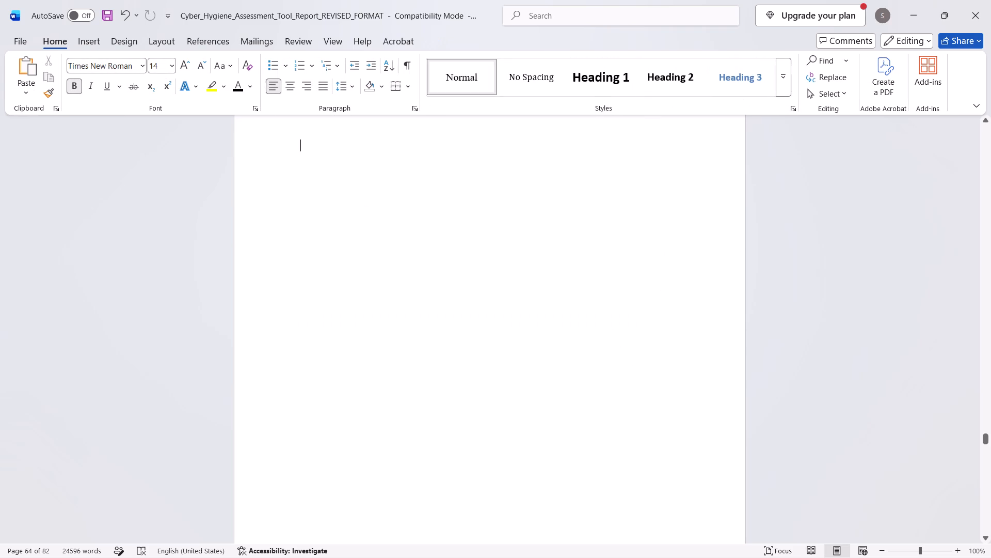
key(BackSpace)
Review the page layout from section 4.13 through chapter 5 to the table and figure in Appendix A.
scroll(389, 397, down, 5)
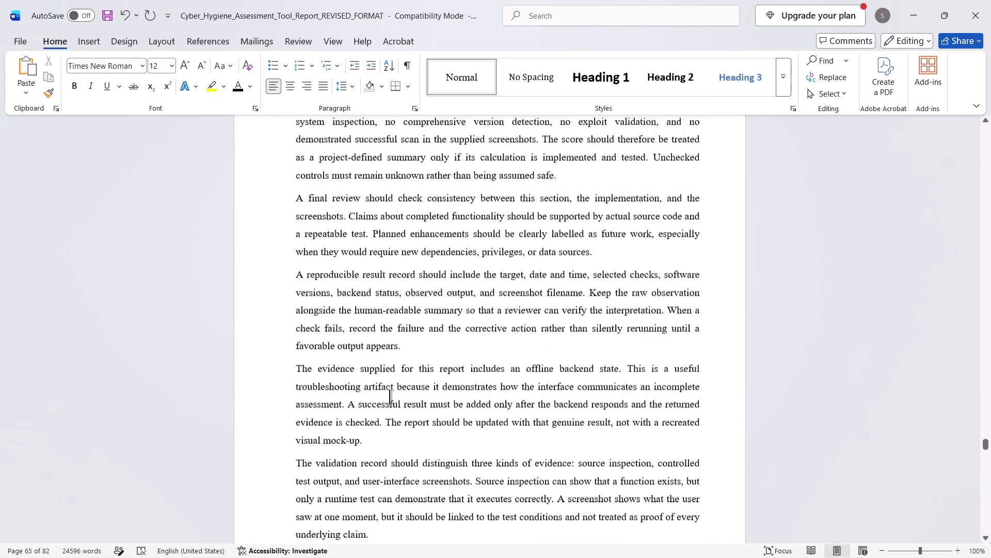
scroll(389, 397, down, 6)
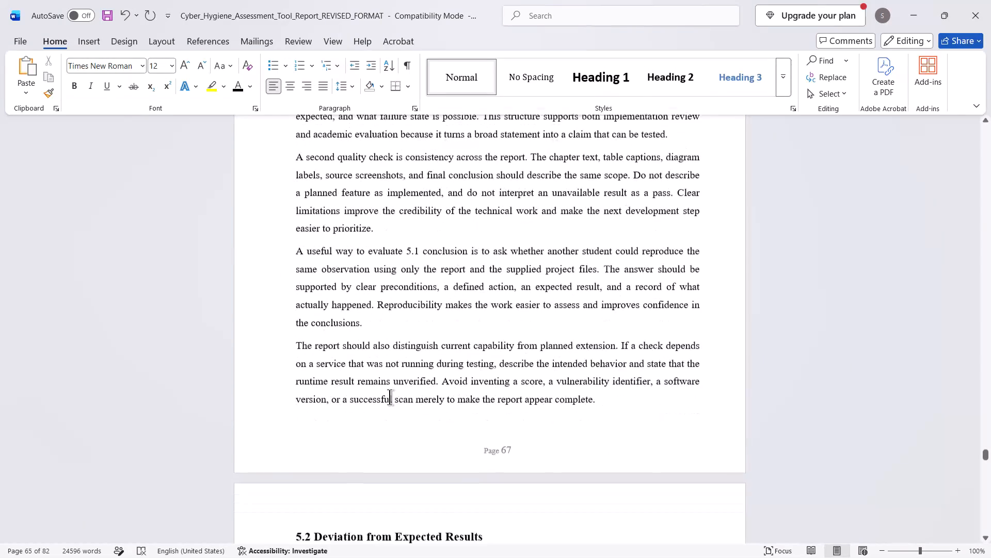
scroll(389, 397, down, 5)
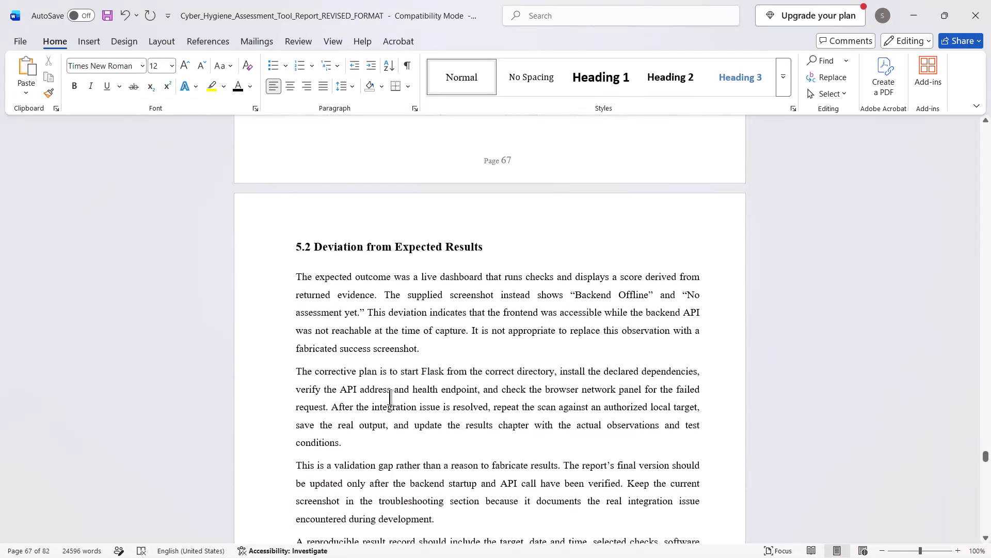
scroll(389, 397, down, 11)
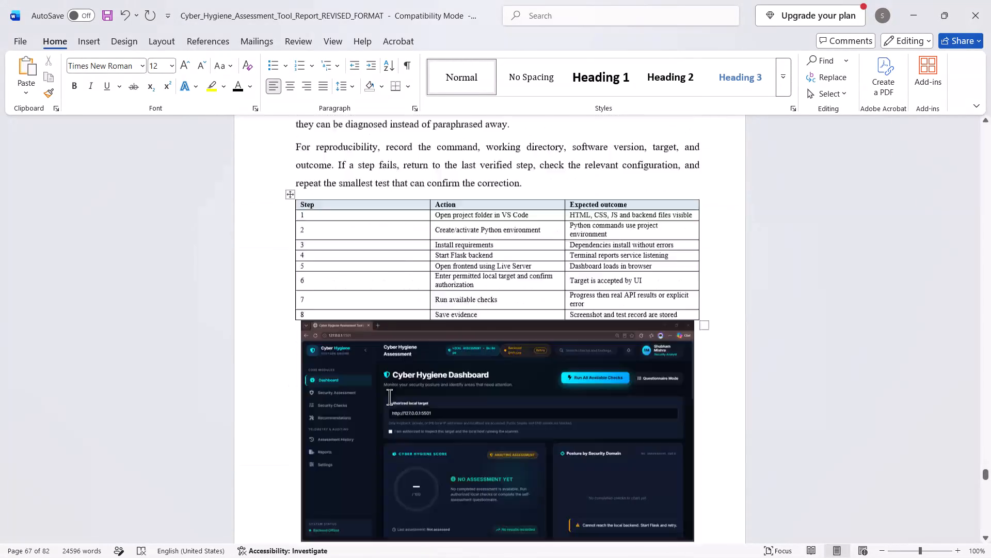
scroll(389, 397, up, 3)
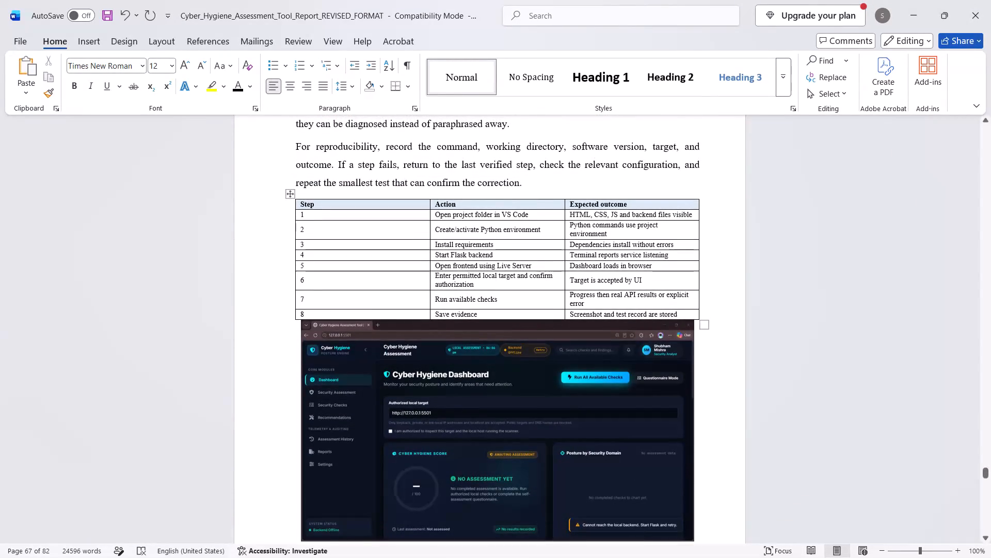
scroll(389, 397, up, 2)
scroll(389, 397, down, 2)
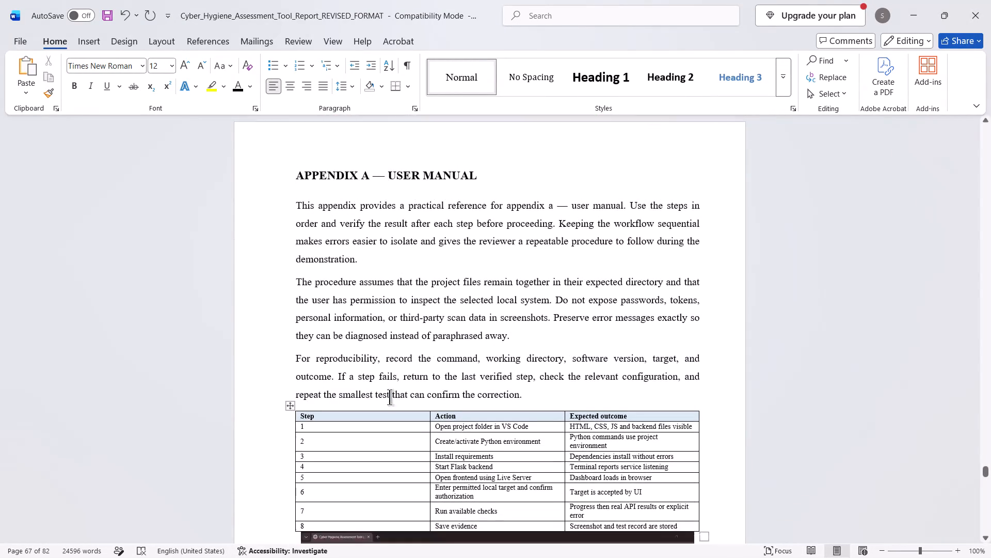
scroll(389, 397, down, 1)
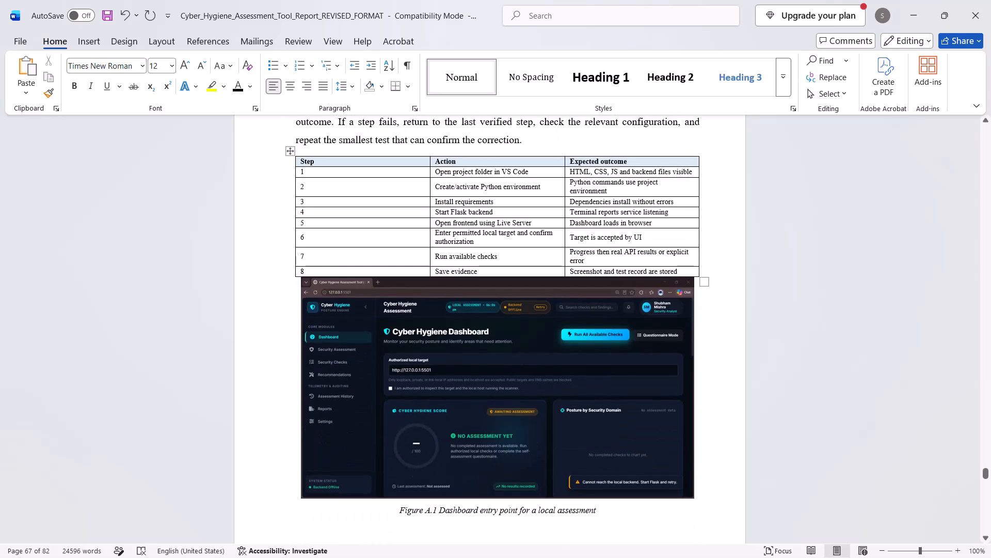
Delete the Cyber Hygiene Dashboard screenshot above the Figure A.1 caption in Appendix A.
click(434, 398)
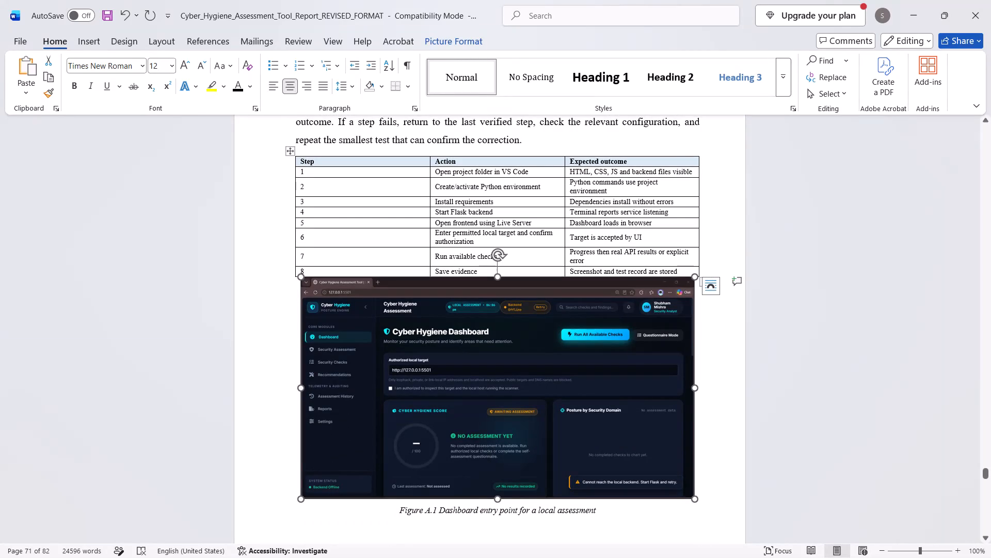
key(Delete)
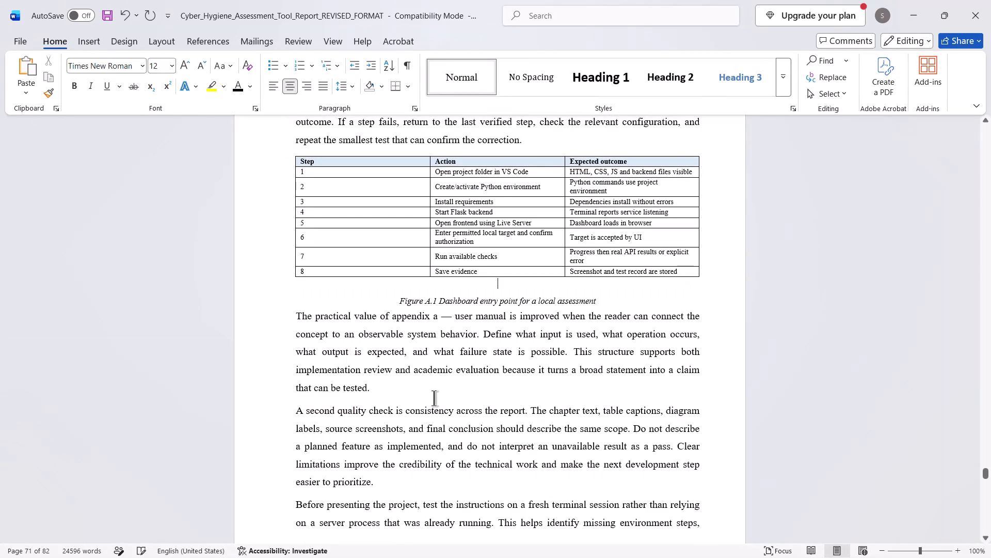
Delete the end of Appendix A's text, from "This helps identify missing environment steps" through its final paragraph on page 72.
scroll(628, 357, down, 1)
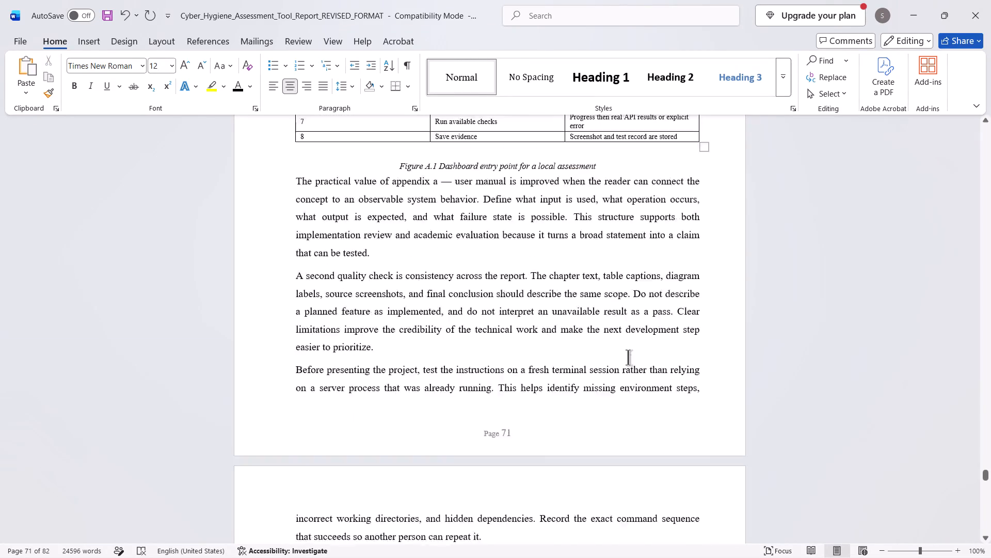
scroll(628, 357, down, 2)
drag(522, 507, 321, 315)
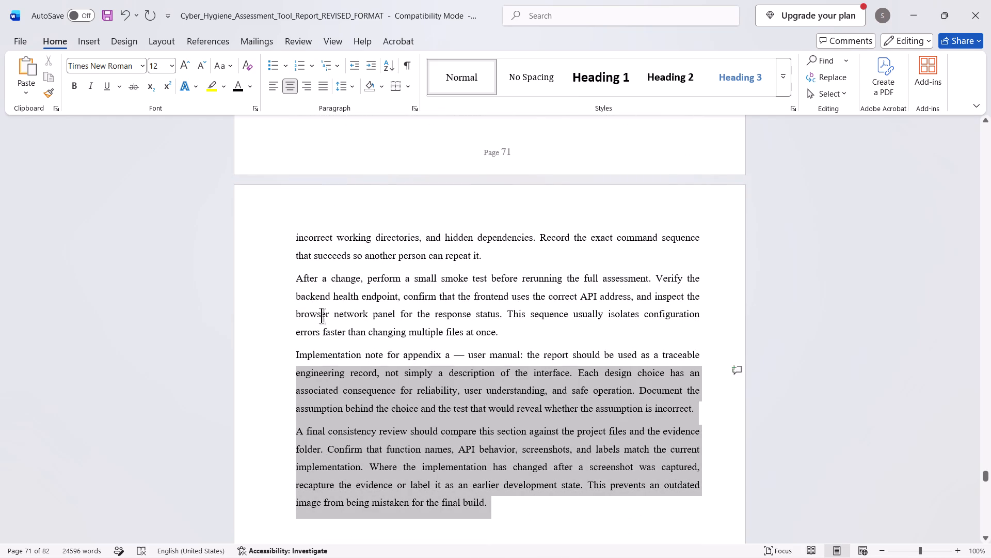
drag(321, 315, 295, 243)
key(BackSpace)
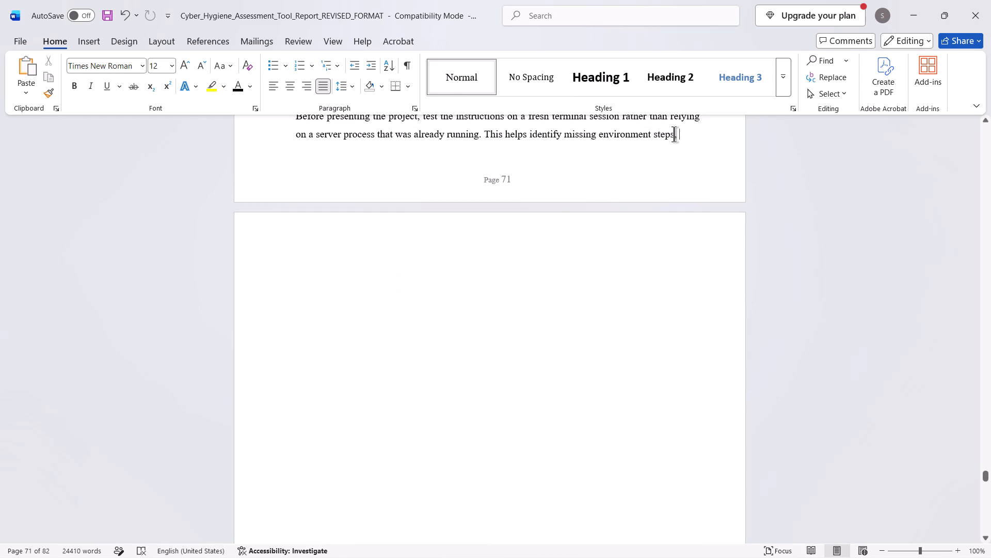
drag(683, 135, 486, 140)
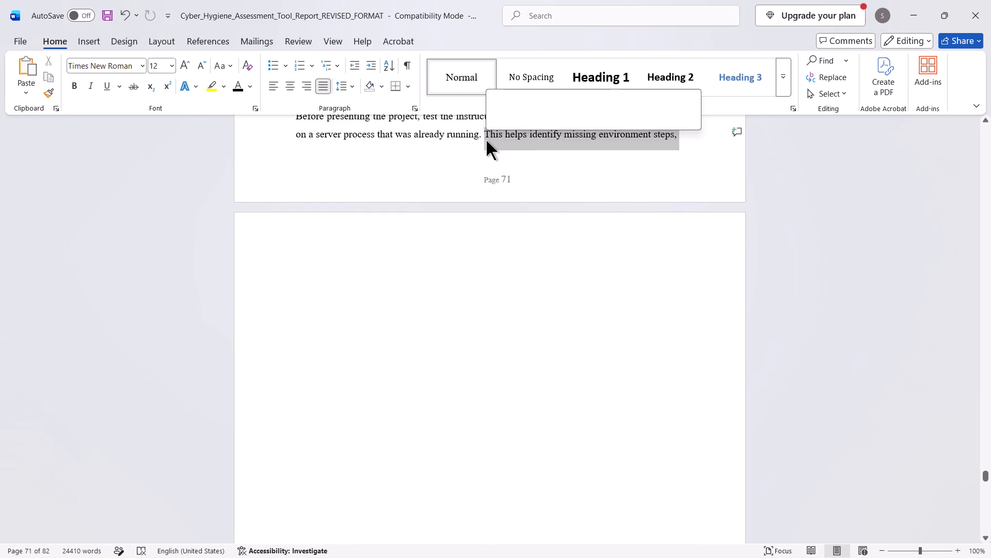
key(BackSpace)
Remove the blank page before the Appendix B heading.
click(428, 259)
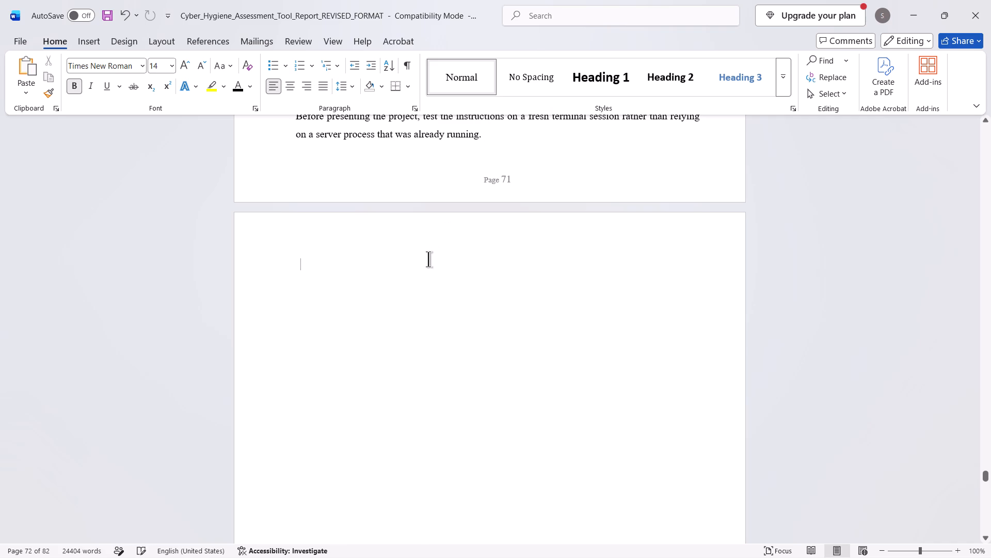
key(BackSpace)
Examine the end of Appendix A and how Appendix B's text breaks across pages 72 and 73.
scroll(428, 259, up, 1)
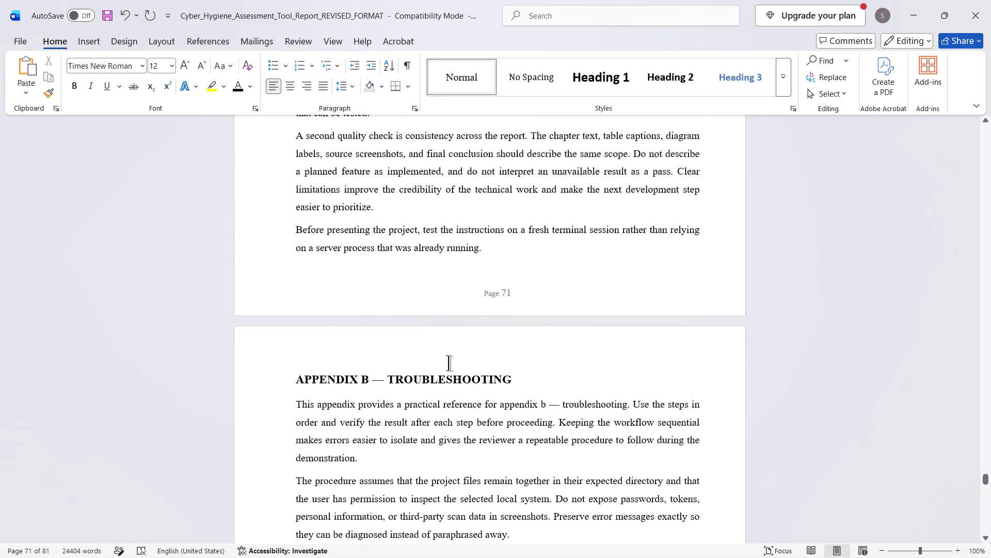
scroll(448, 363, down, 3)
scroll(448, 363, up, 1)
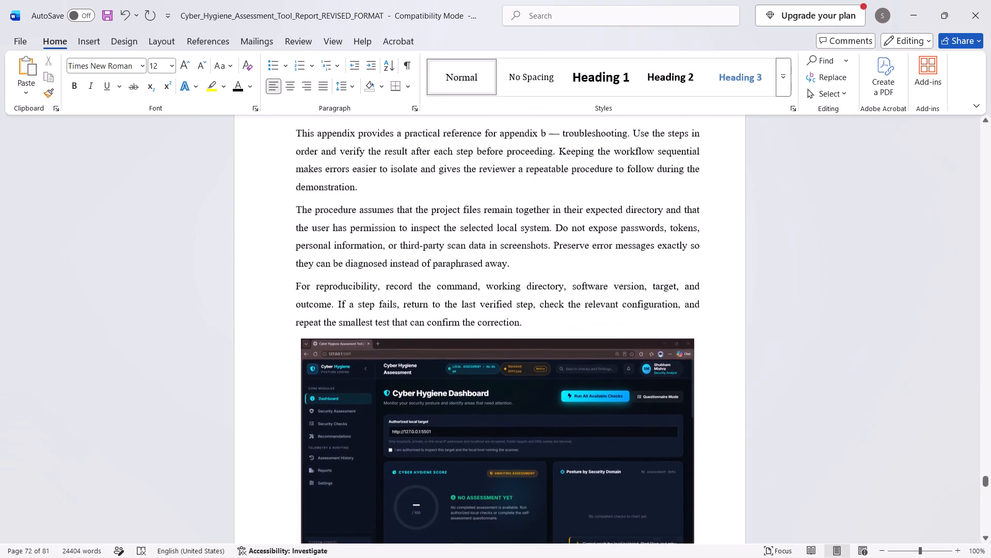
scroll(448, 363, up, 2)
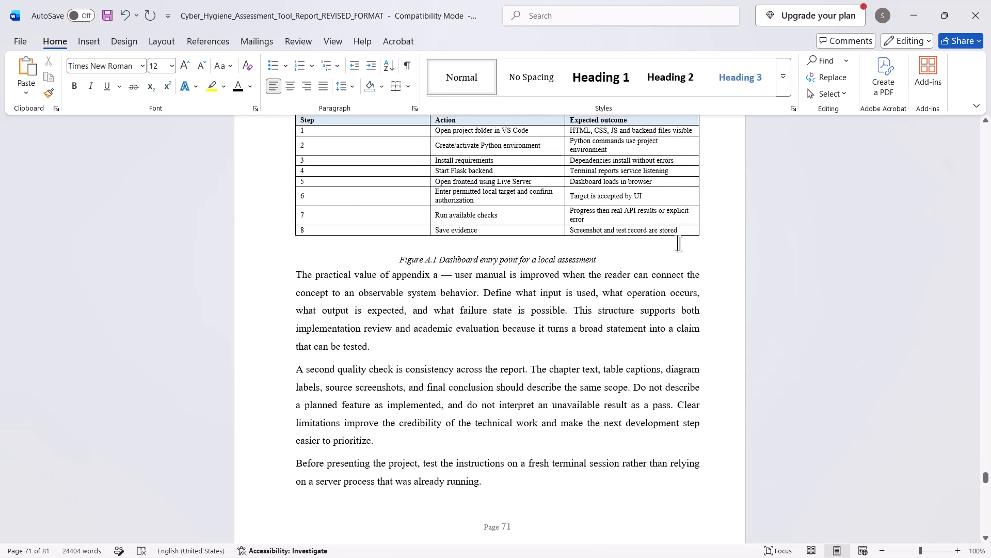
scroll(679, 239, down, 6)
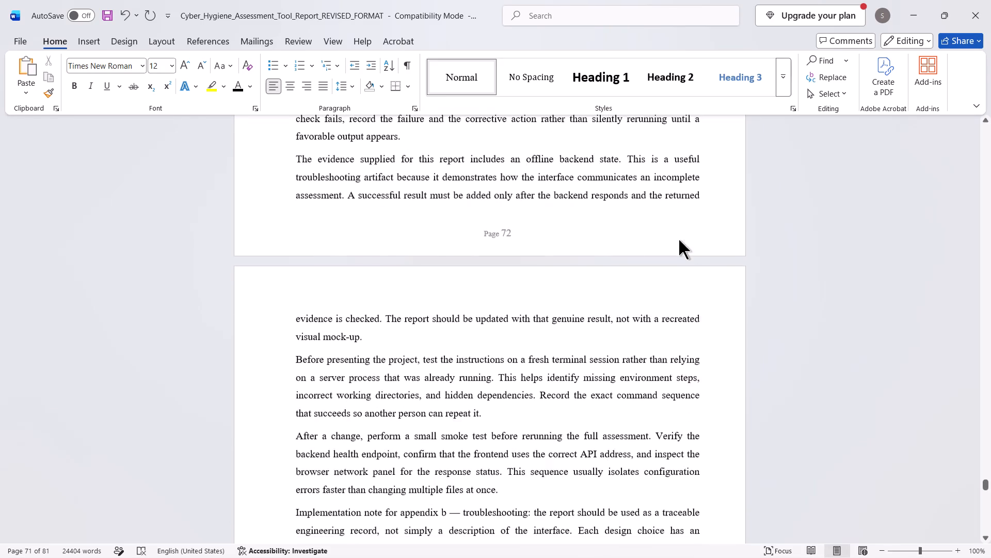
scroll(679, 239, down, 2)
scroll(679, 239, up, 1)
scroll(679, 239, down, 1)
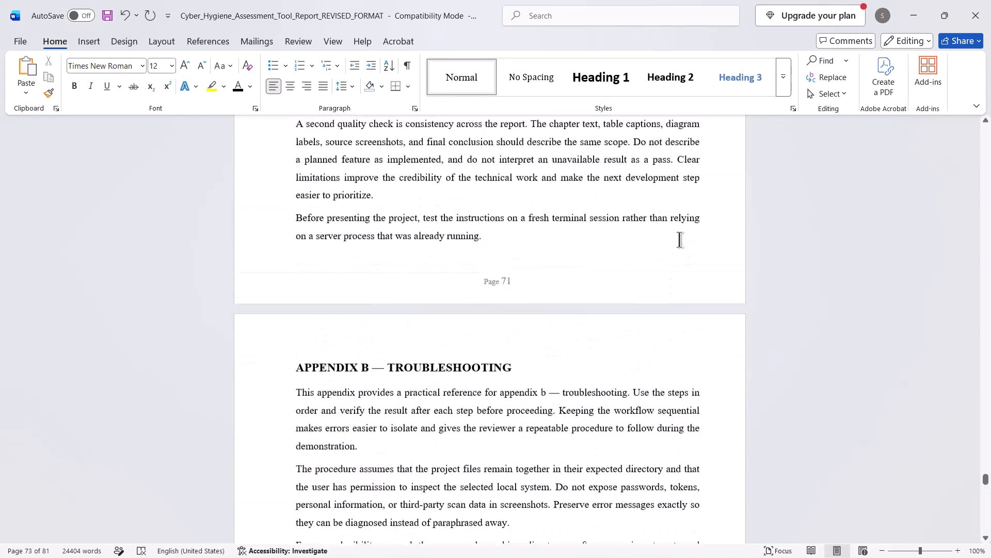
scroll(679, 239, down, 1)
scroll(503, 287, up, 1)
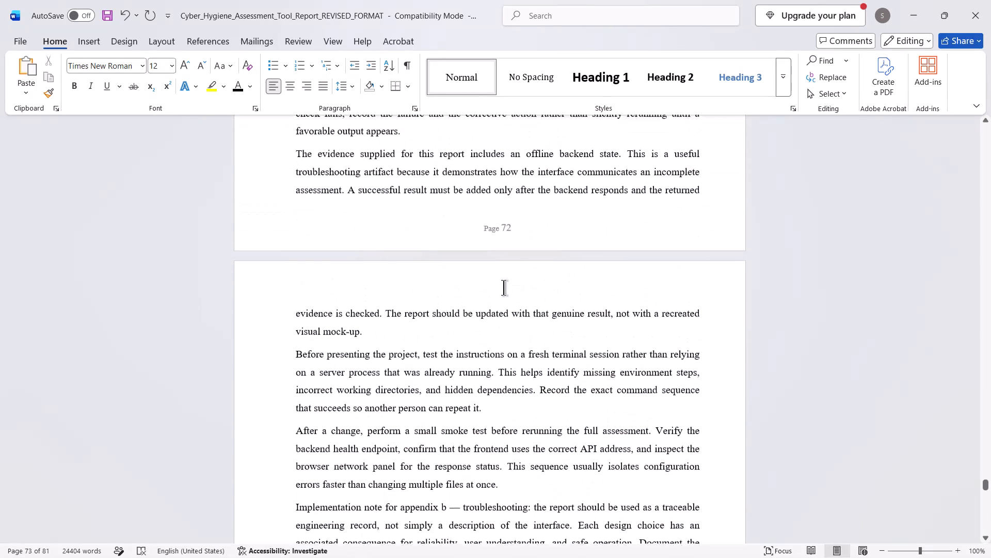
Delete the end of Appendix B's text, from "A successful result must be added" on page 72 through its final paragraph.
drag(348, 195, 370, 212)
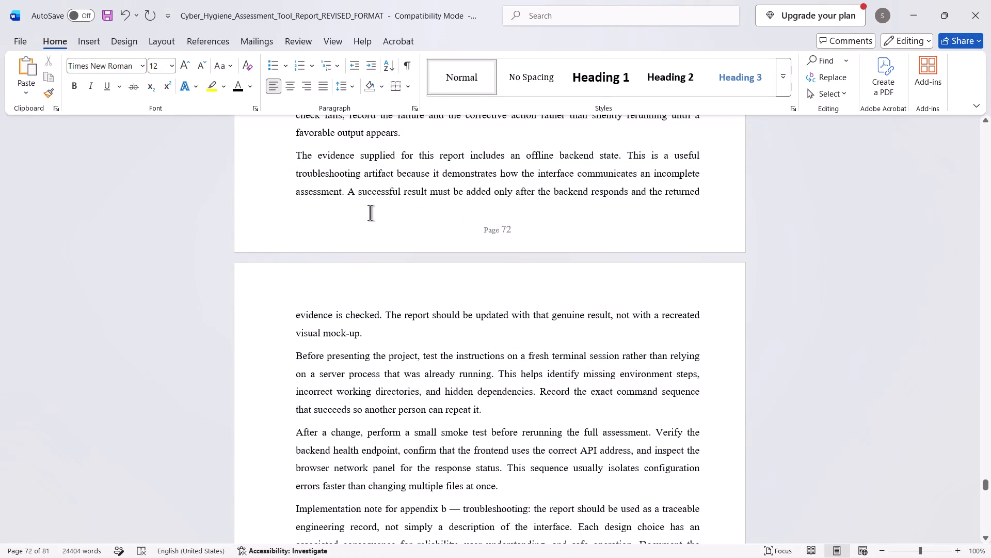
drag(370, 212, 534, 545)
key(BackSpace)
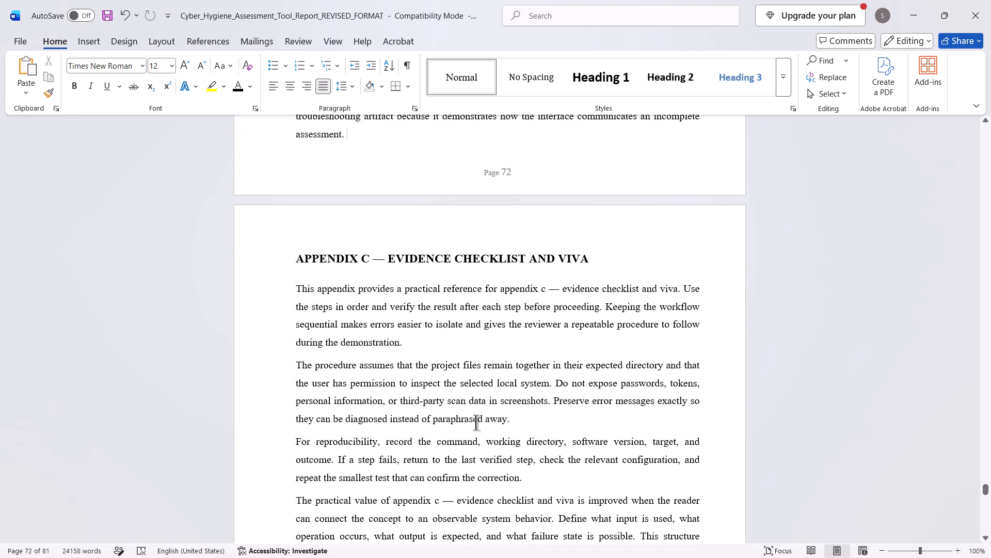
Delete the end of Appendix C's text, from "Each design choice has" on page 73 through its final paragraph.
scroll(475, 422, down, 5)
scroll(475, 422, up, 1)
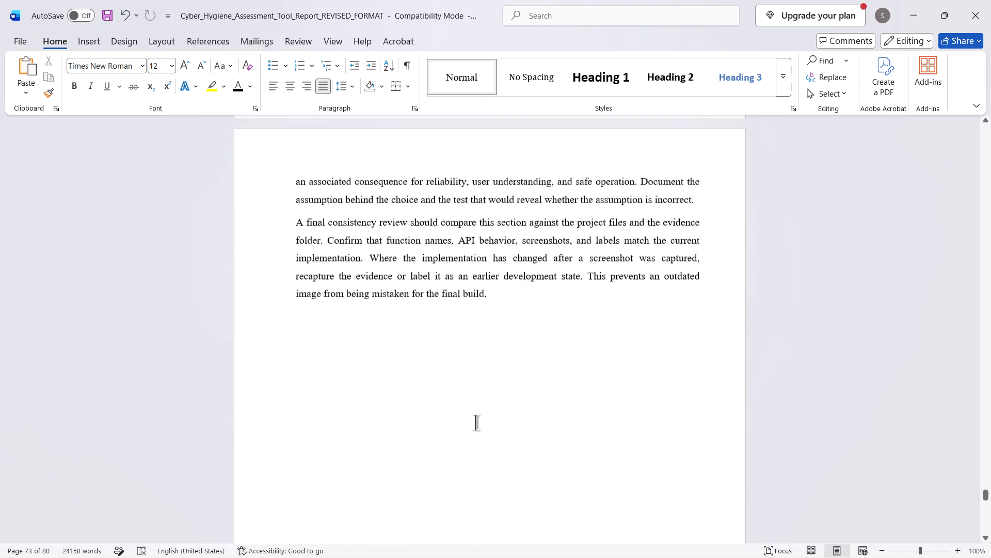
scroll(475, 422, up, 1)
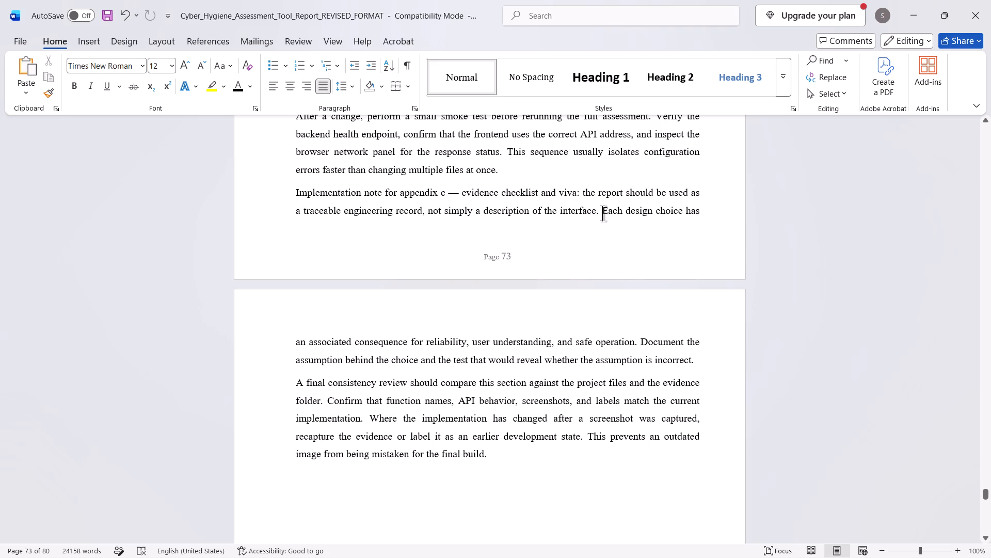
drag(602, 213, 639, 499)
key(BackSpace)
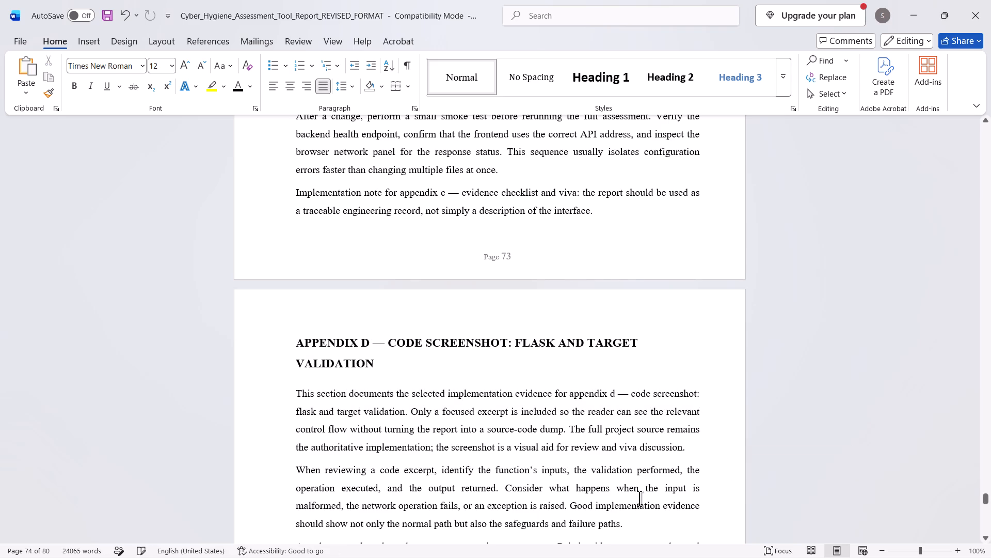
Delete the end of Appendix D's text, from "Validate scheme" on page 74 through its final paragraph, and the blank page before Appendix E.
scroll(564, 491, down, 3)
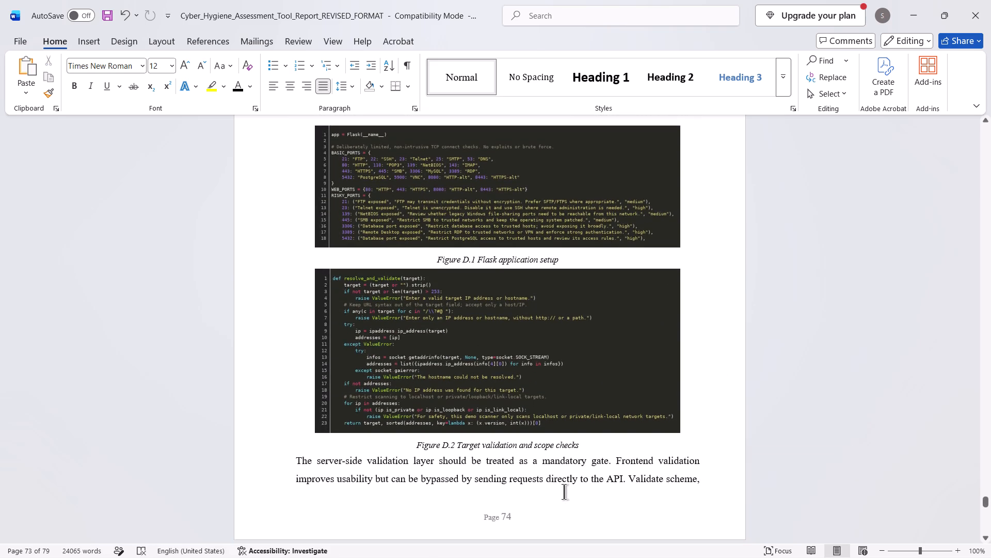
scroll(564, 491, down, 5)
scroll(564, 491, up, 1)
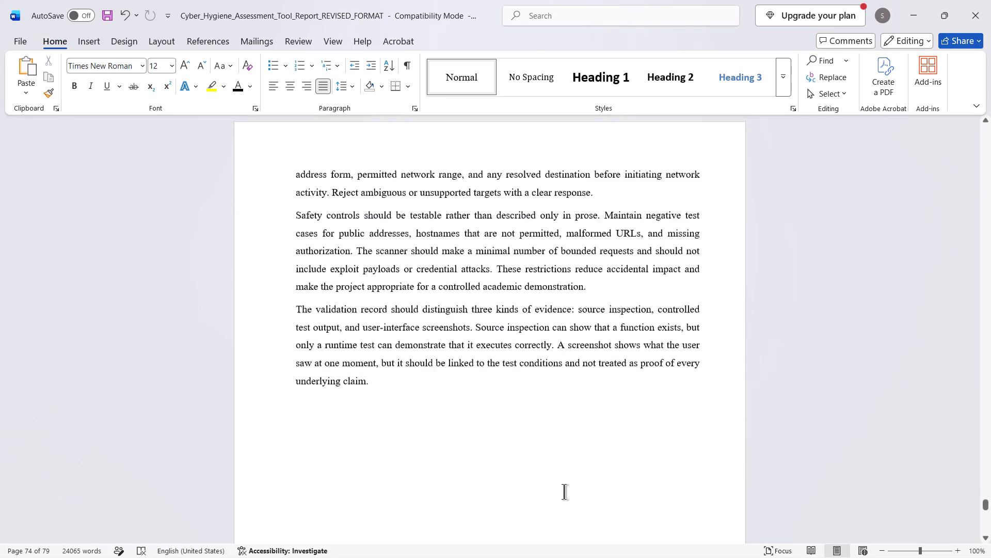
scroll(564, 491, up, 1)
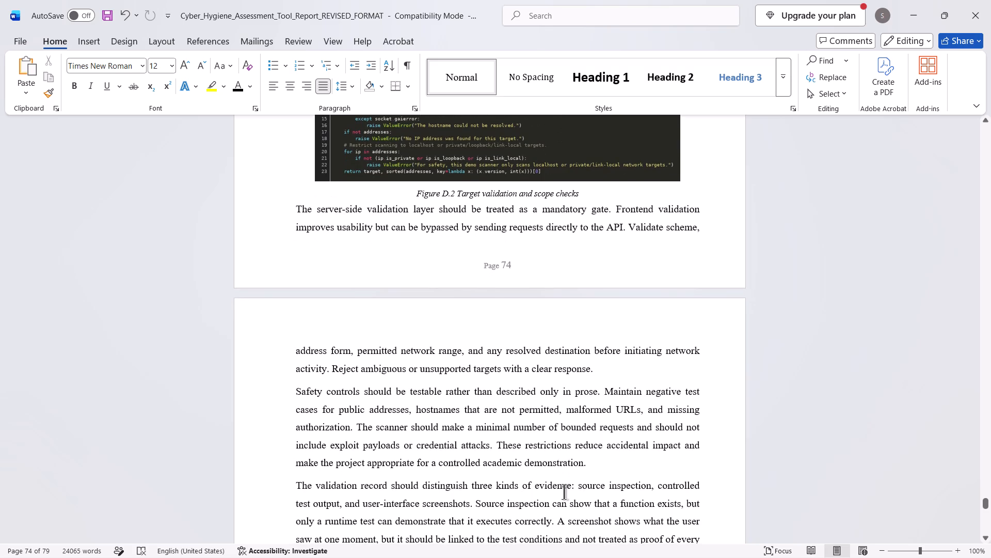
scroll(564, 491, down, 1)
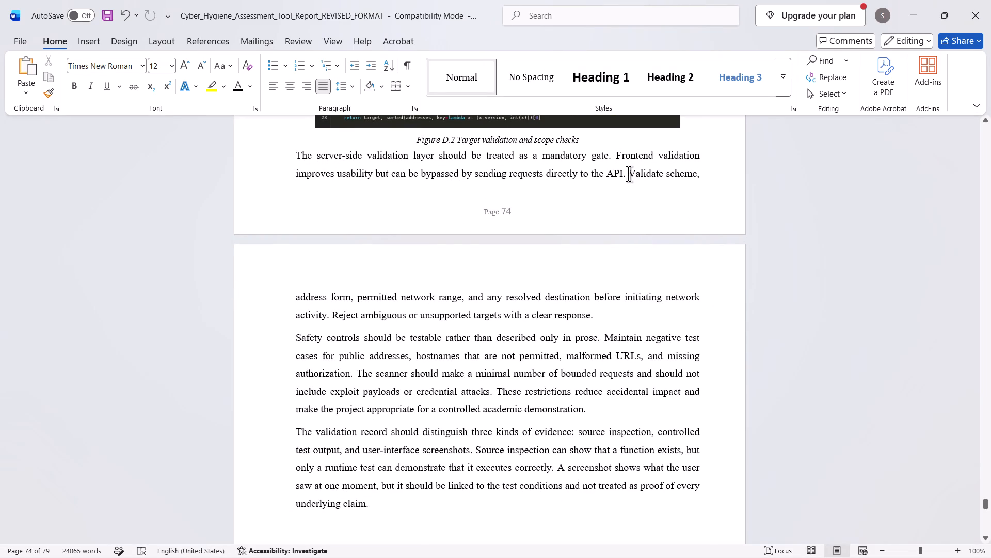
drag(628, 174, 720, 500)
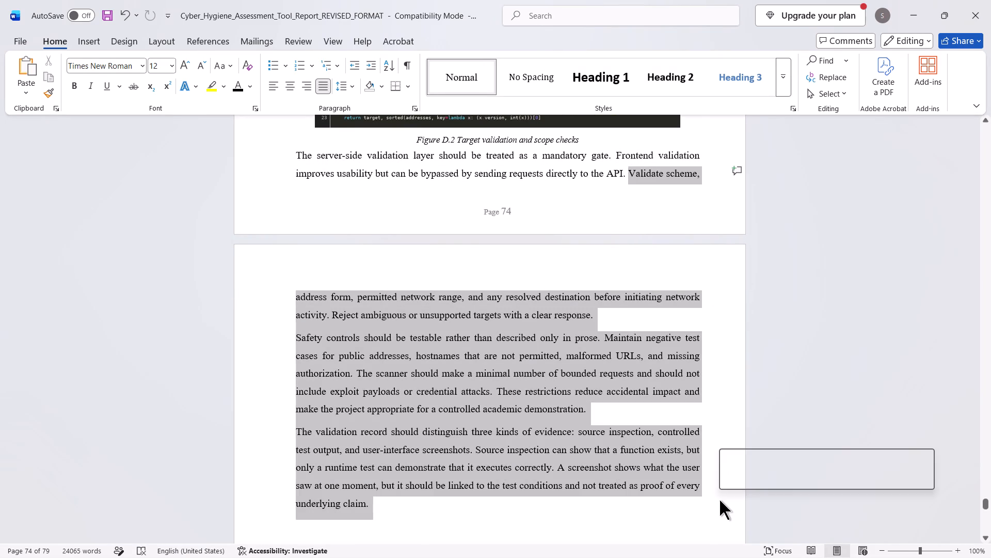
key(BackSpace)
click(509, 438)
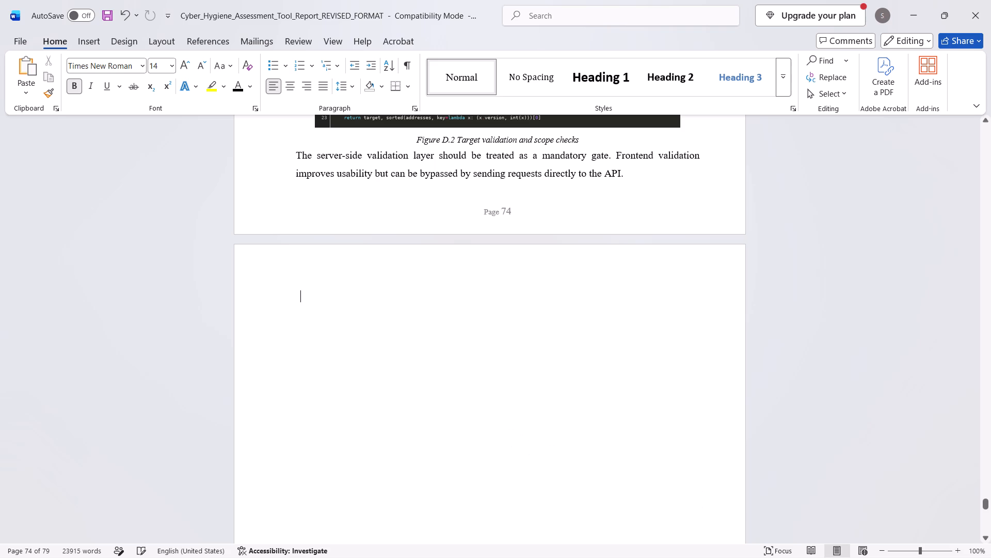
key(BackSpace)
Examine the page layout from Appendix E to the final record table, and the signature lines on the Bonafide Certificate page.
scroll(500, 373, down, 1)
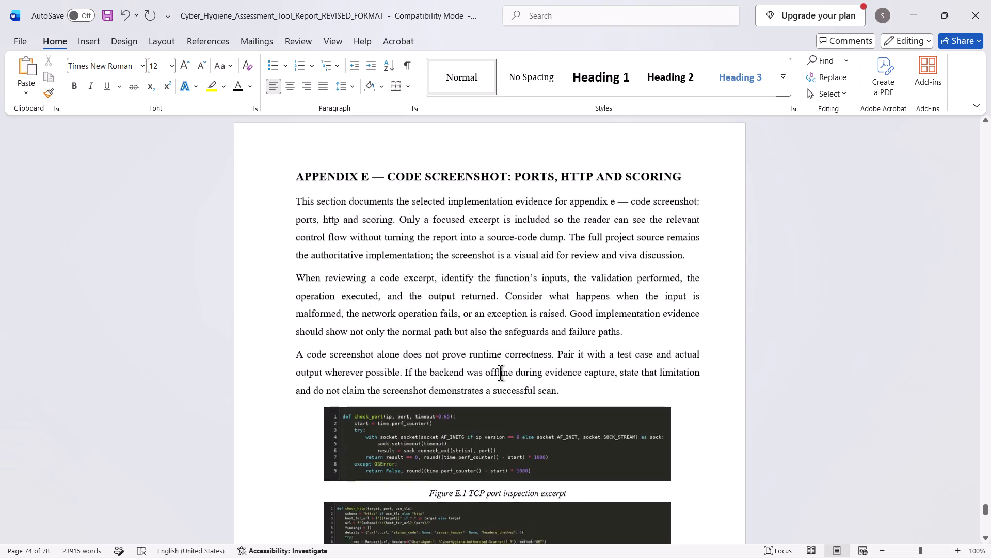
scroll(500, 373, down, 4)
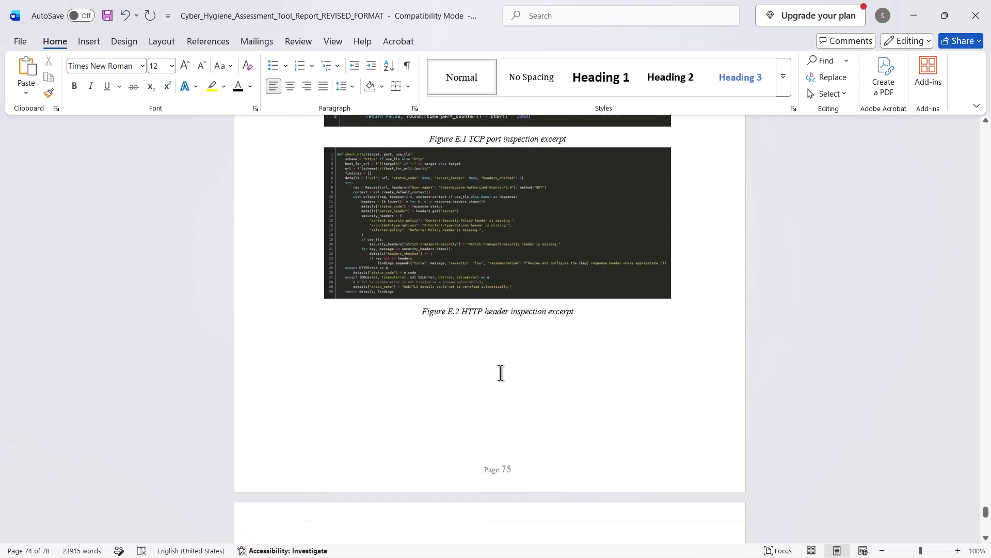
scroll(500, 373, down, 3)
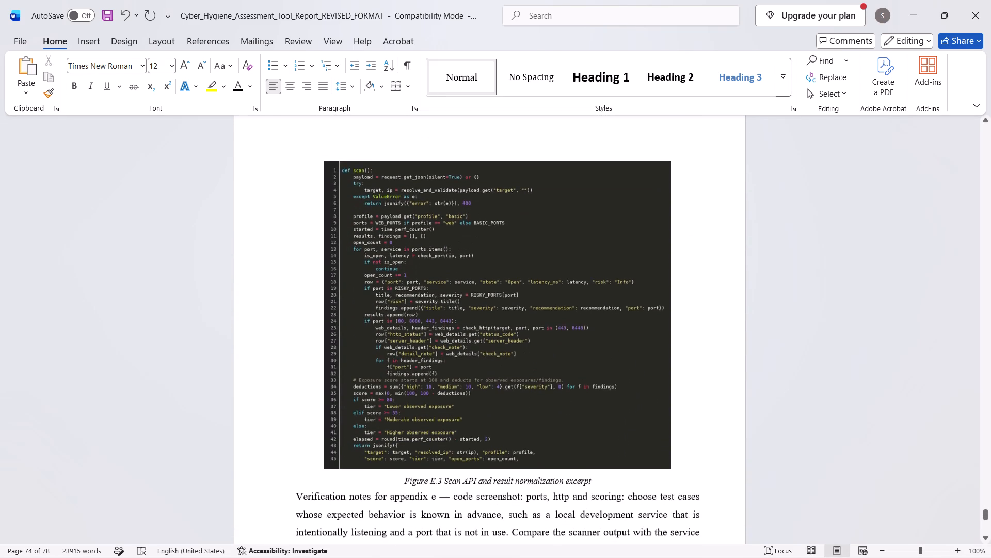
scroll(500, 373, down, 3)
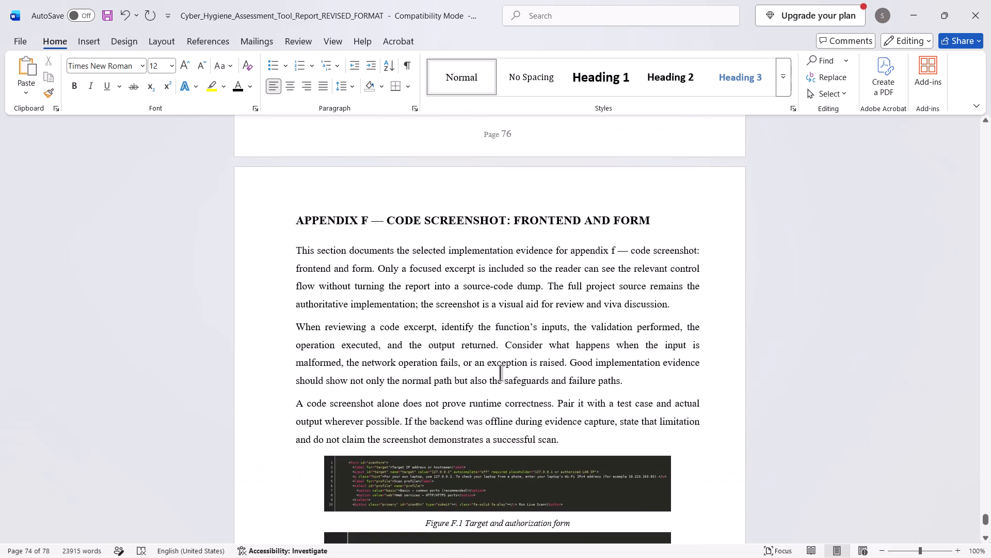
scroll(500, 373, down, 4)
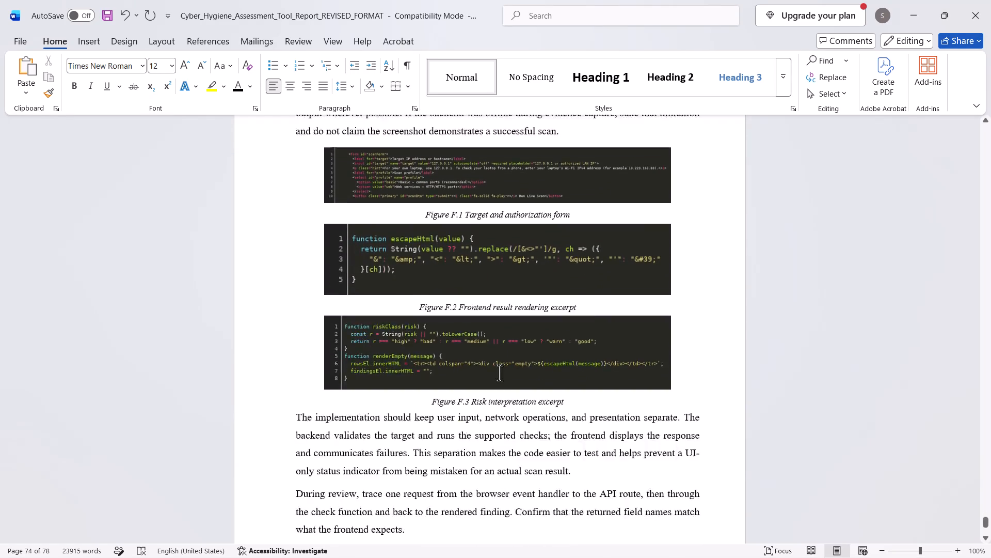
scroll(500, 373, down, 3)
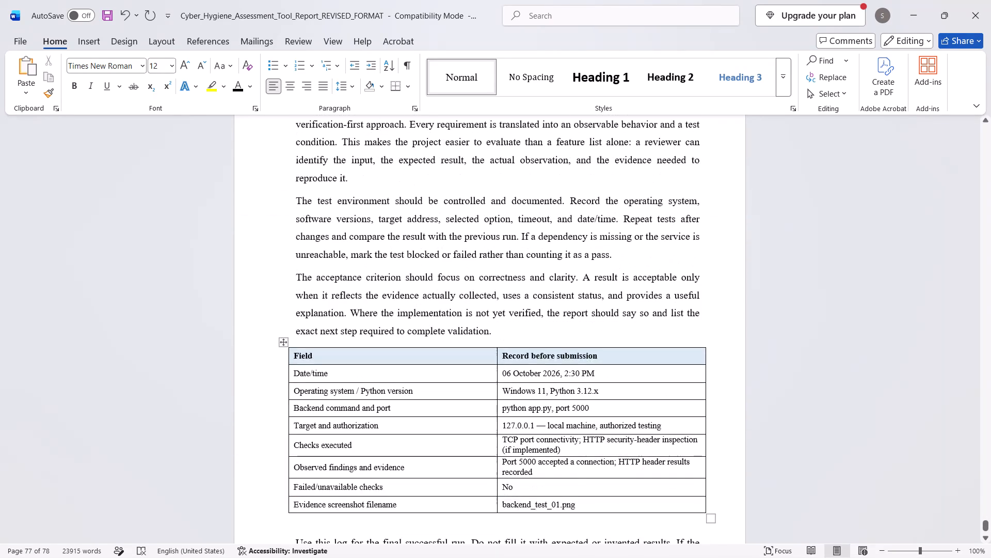
scroll(500, 373, down, 2)
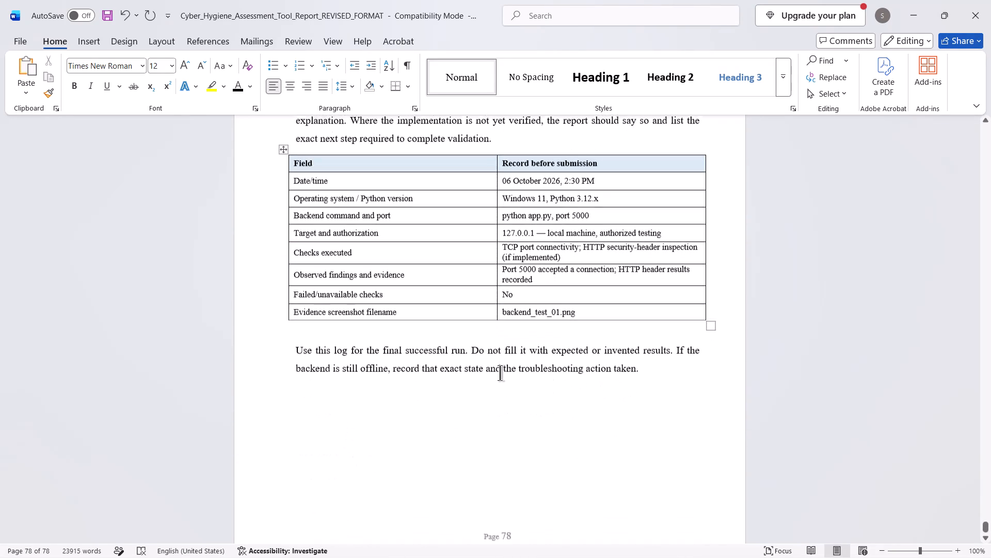
scroll(500, 373, down, 1)
scroll(500, 373, up, 16)
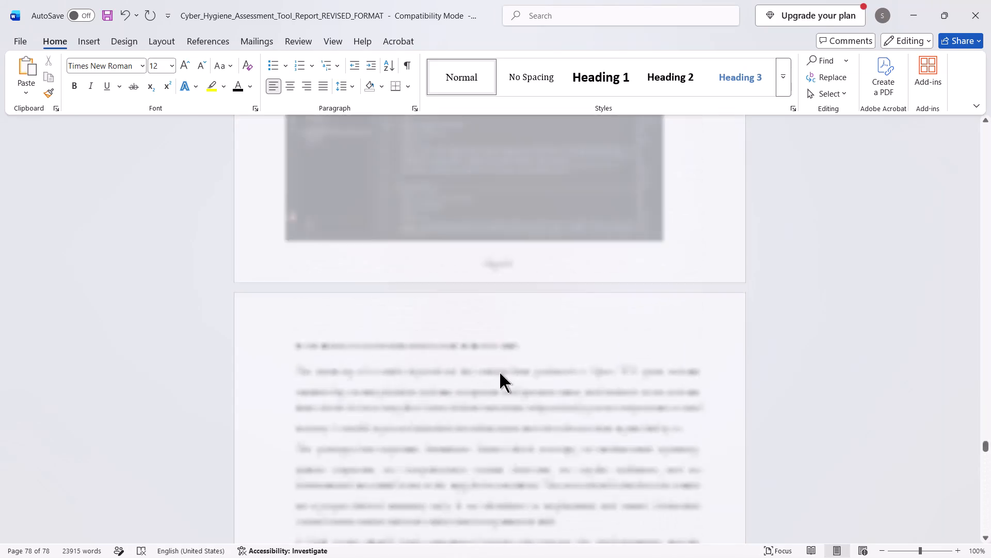
scroll(500, 373, up, 16)
scroll(500, 373, down, 5)
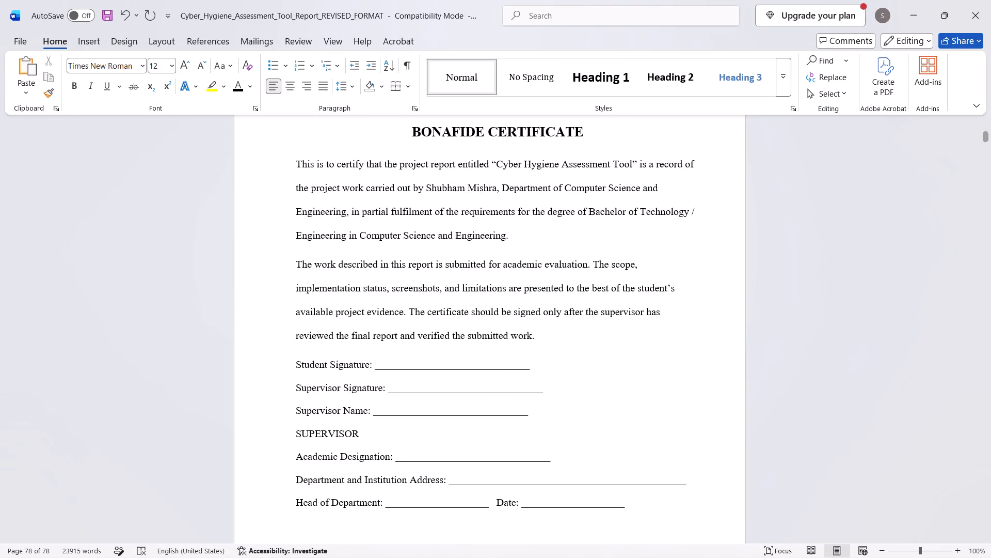
Switch to File Explorer and open the recent internship_report PDF in Word.
click(502, 544)
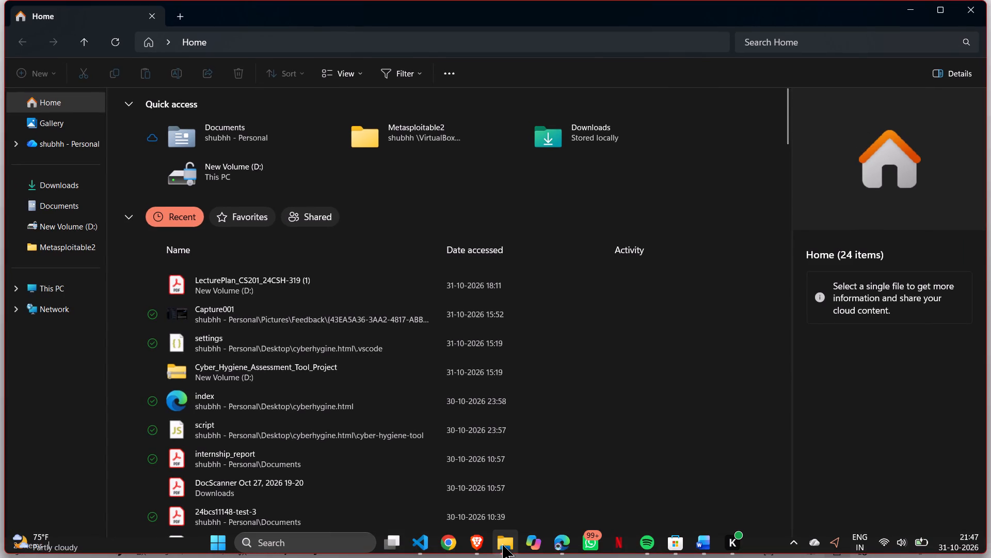
scroll(392, 427, down, 1)
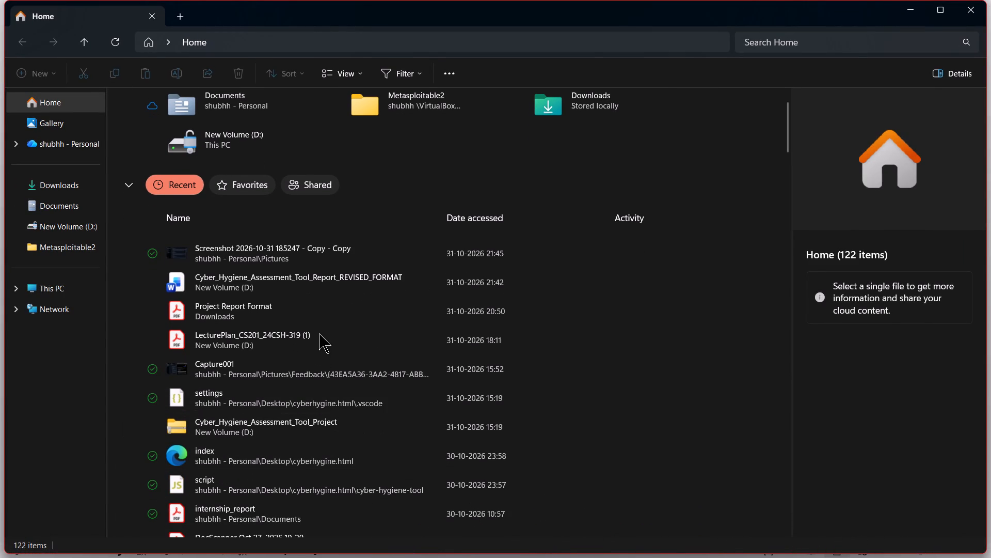
click(330, 526)
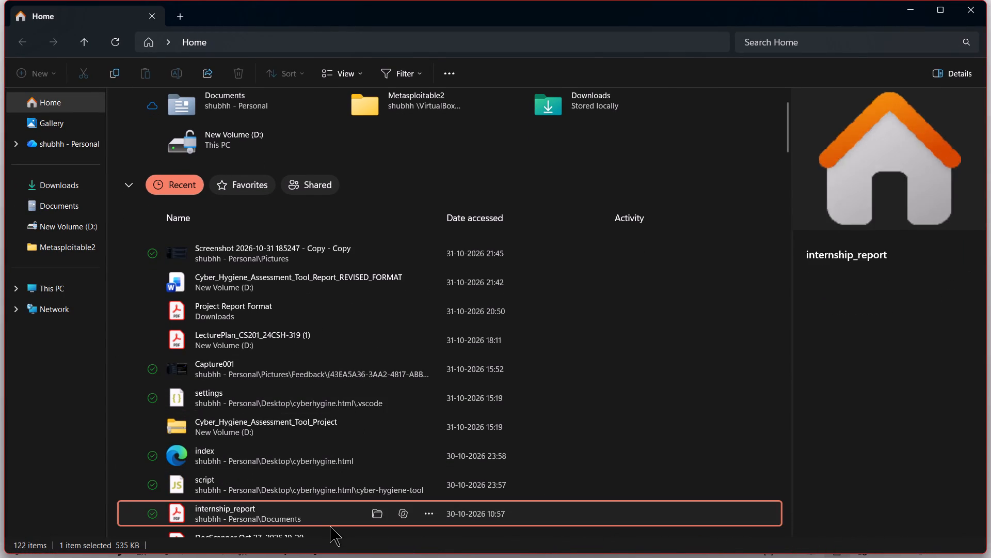
scroll(330, 526, down, 4)
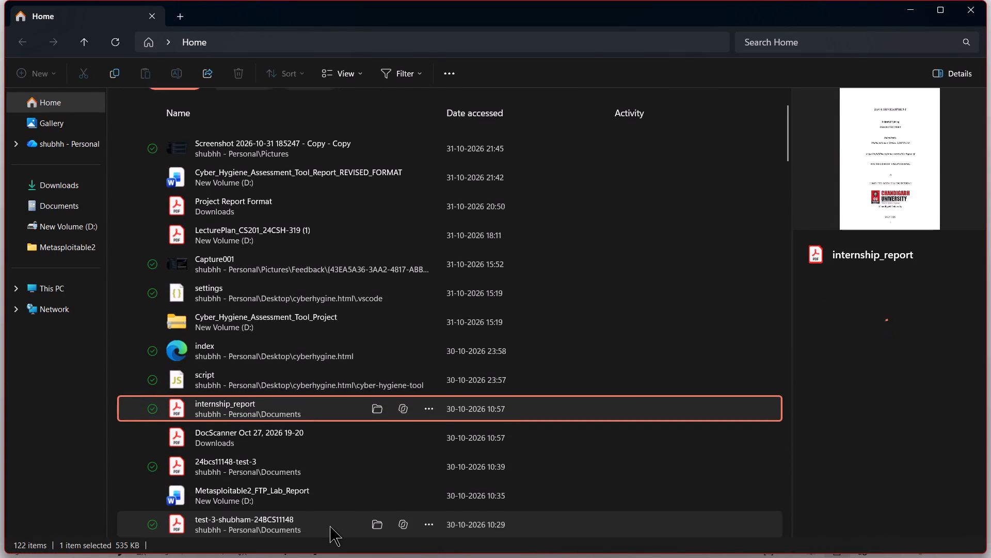
scroll(330, 526, down, 1)
click(432, 376)
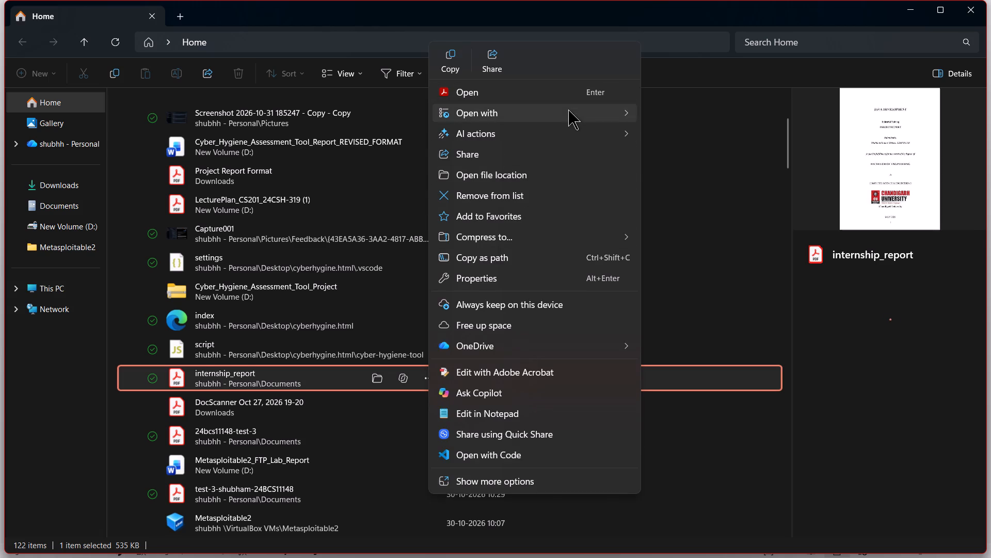
click(667, 191)
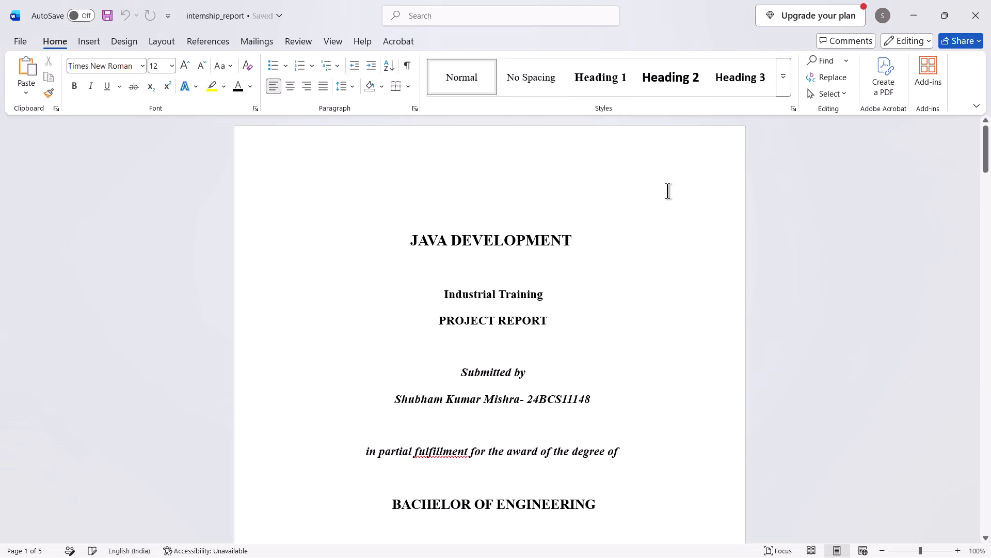
Copy the whole signature table from the Training Completion Certificate page of internship_report.
scroll(550, 315, down, 5)
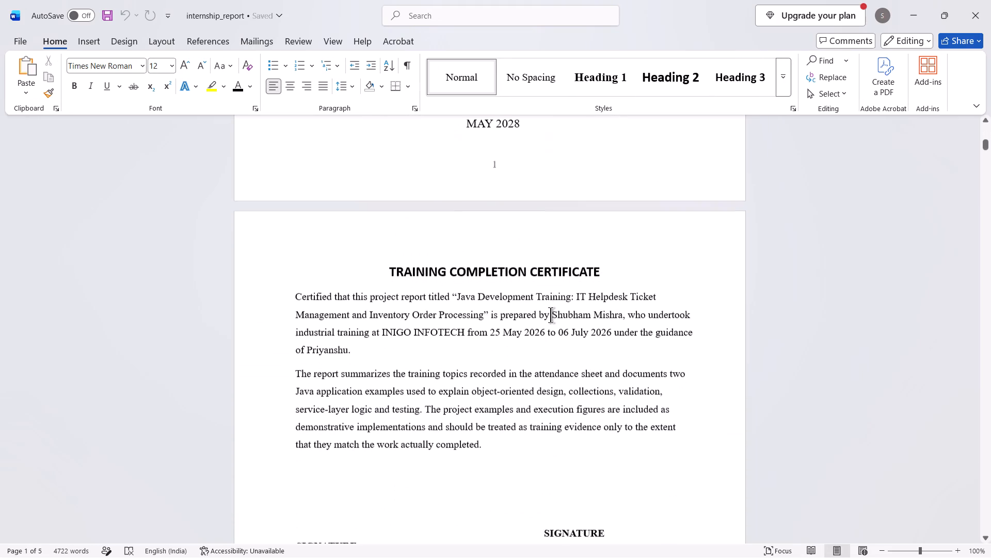
scroll(550, 315, down, 2)
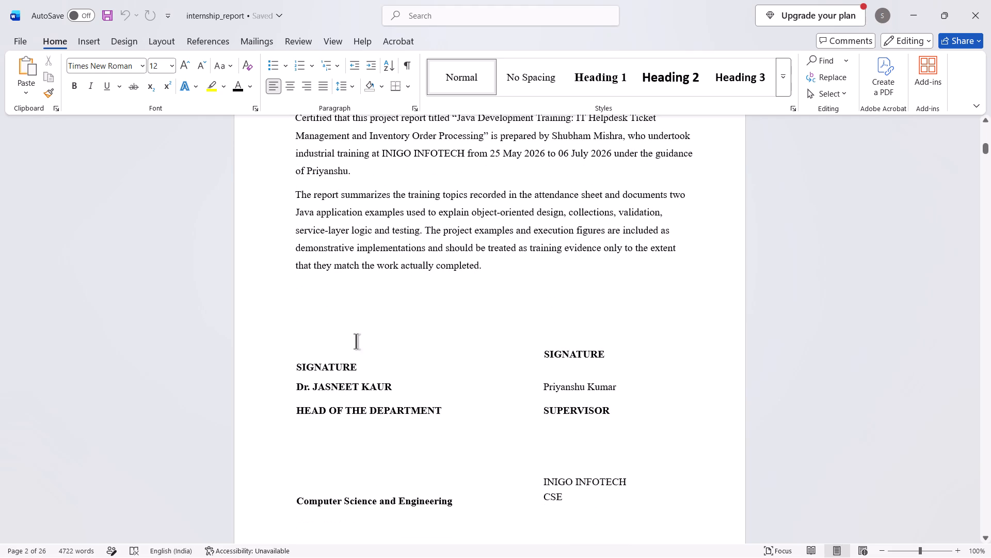
click(293, 363)
click(349, 382)
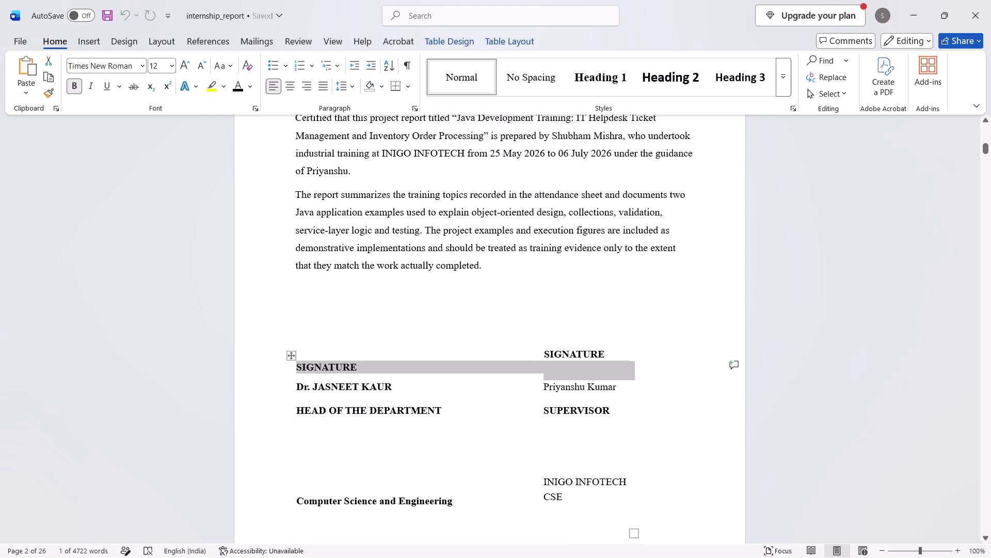
click(291, 351)
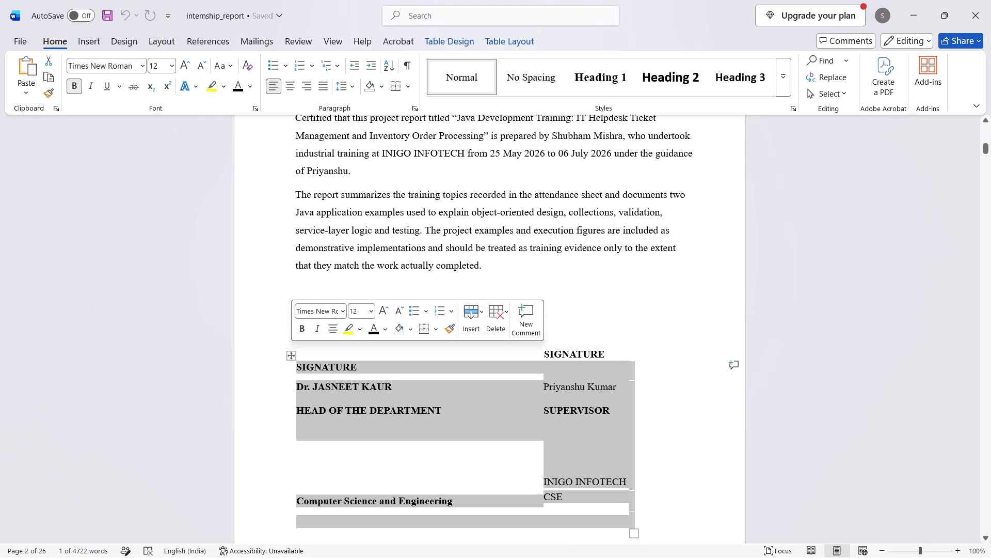
key(ctrl+c)
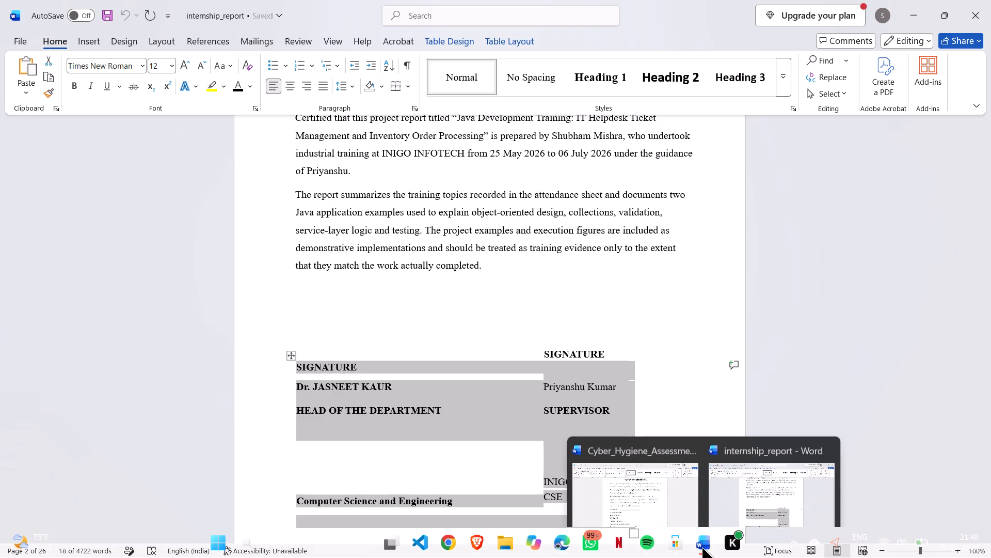
In the Cyber Hygiene report's Bonafide Certificate, replace the lines from "Student Signature" through "Head of Department" and "Date" with the copied signature table.
click(664, 483)
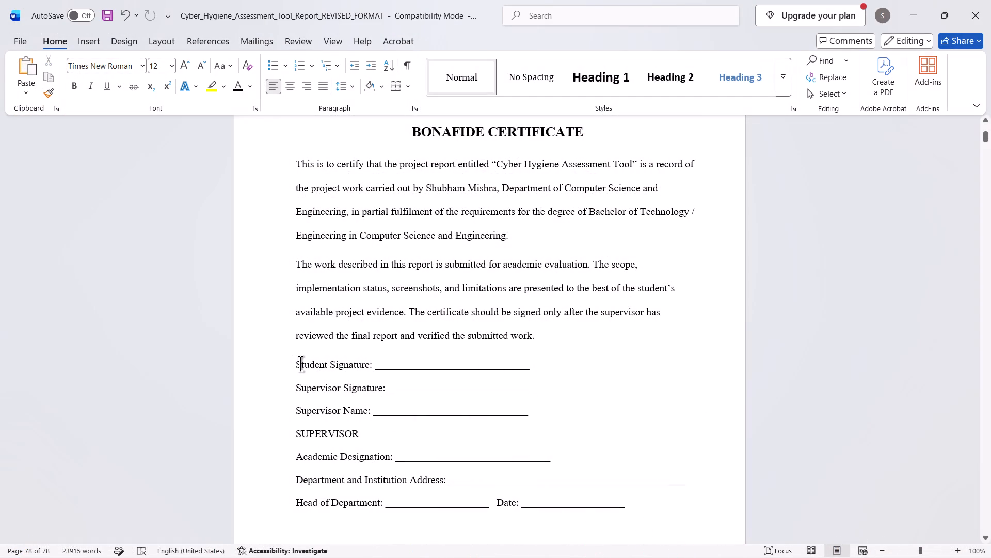
drag(295, 363, 555, 500)
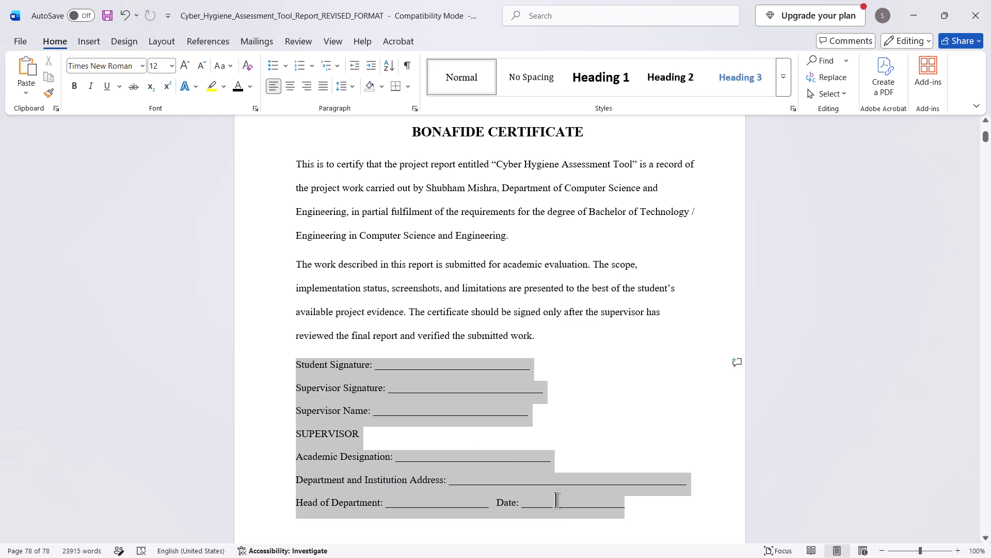
drag(555, 500, 560, 507)
key(ctrl+v)
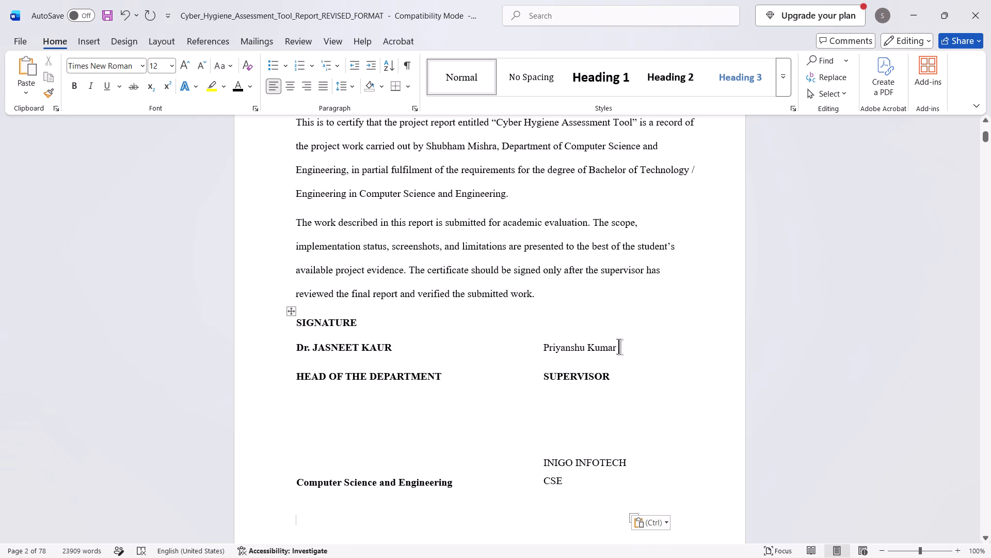
Select the supervisor's name above "SUPERVISOR" in the pasted signature table.
drag(618, 346, 545, 342)
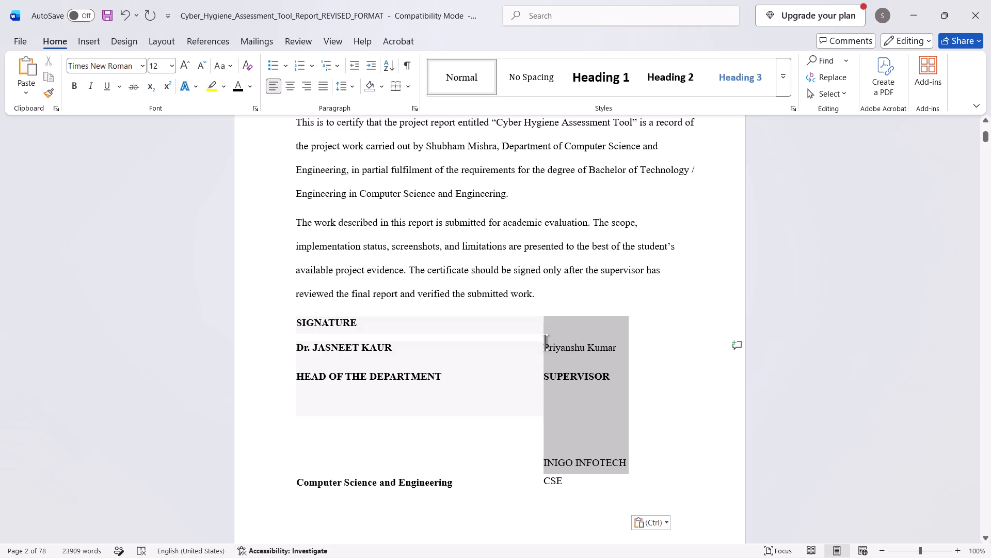
drag(545, 342, 545, 343)
click(576, 429)
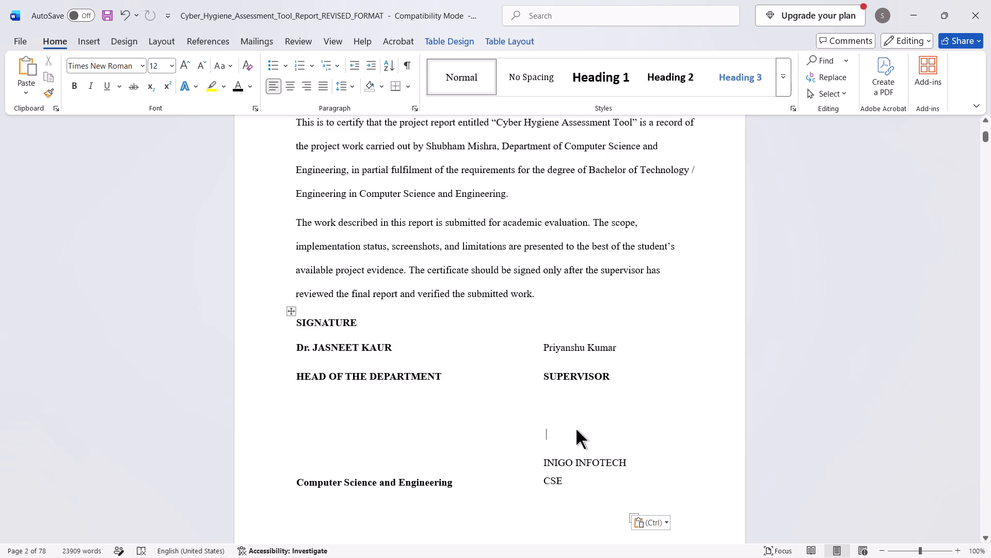
drag(616, 346, 555, 346)
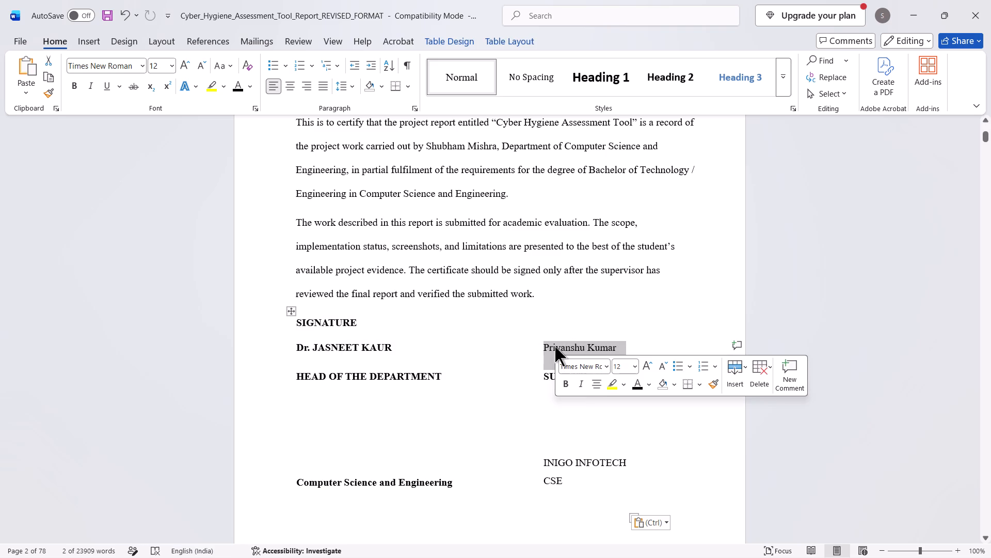
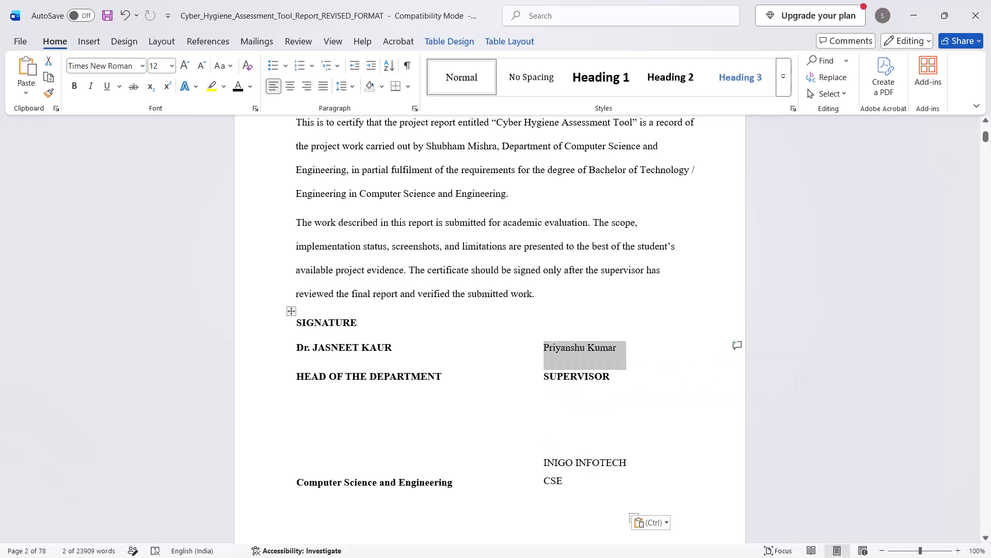
Review the Cyber Hygiene report's opening pages, from the Bonafide Certificate and acknowledgement back to the title page.
scroll(536, 432, down, 1)
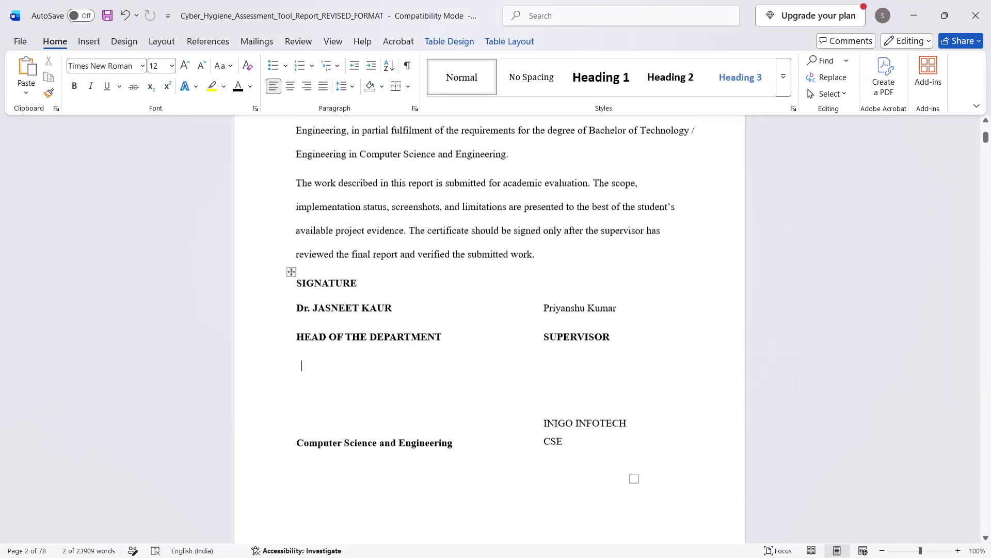
scroll(536, 432, down, 6)
scroll(536, 432, up, 2)
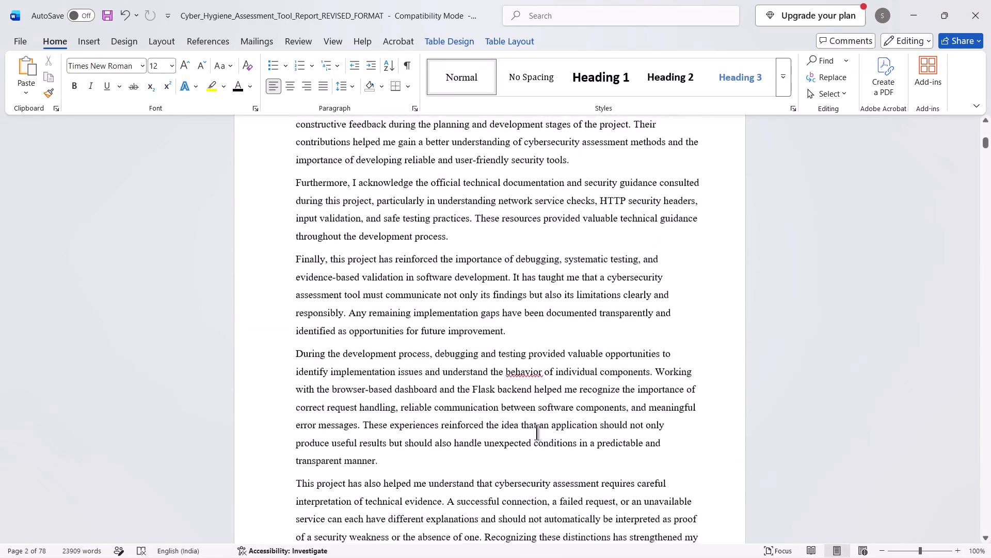
scroll(536, 432, up, 1)
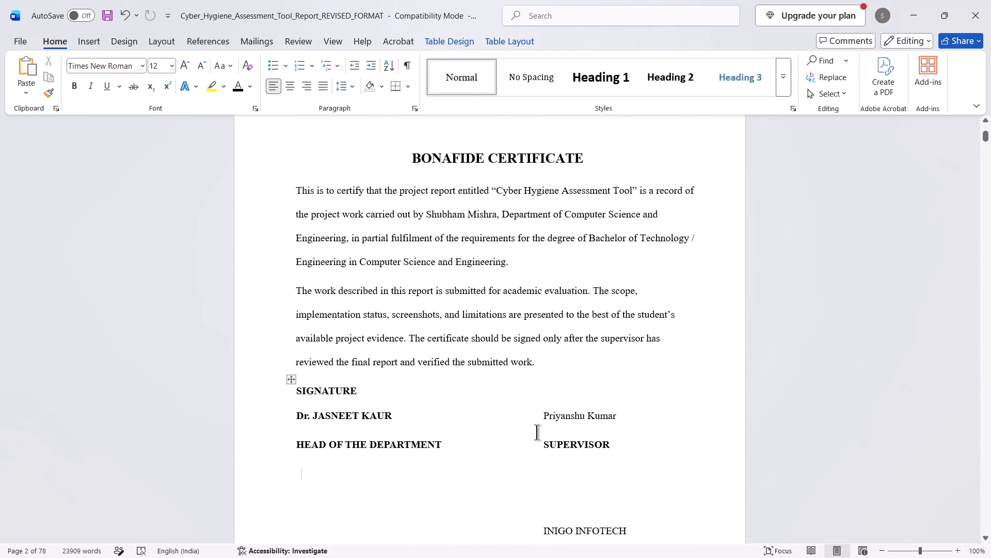
scroll(536, 432, up, 6)
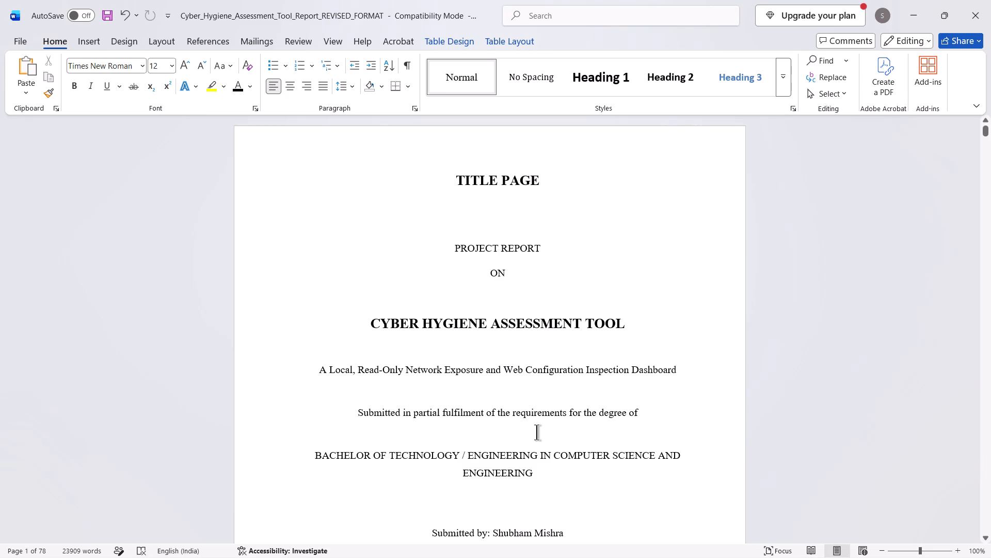
scroll(536, 432, down, 1)
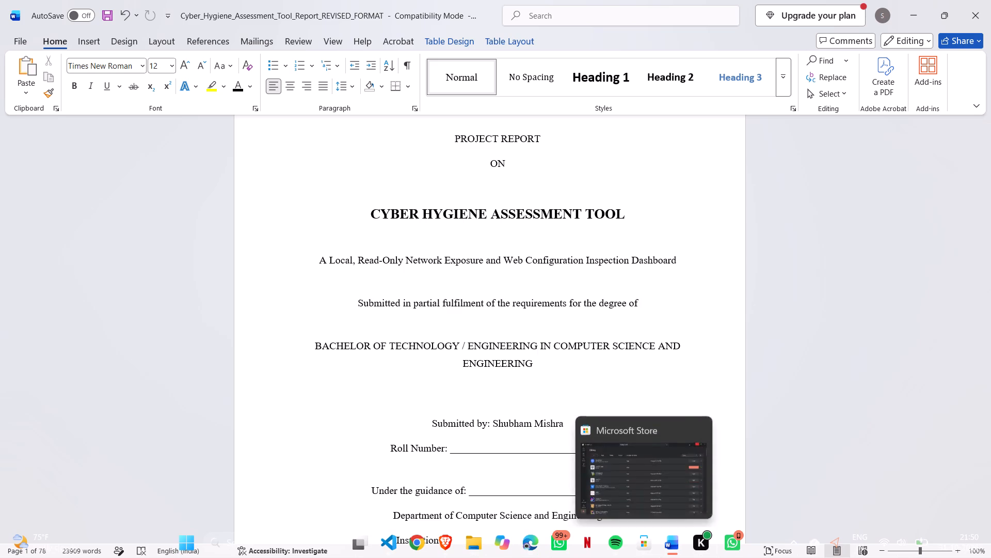
Switch to internship_report and copy its cover page content from "JAVA DEVELOPMENT" through "MAY 2028", including the Chandigarh University logo.
click(712, 494)
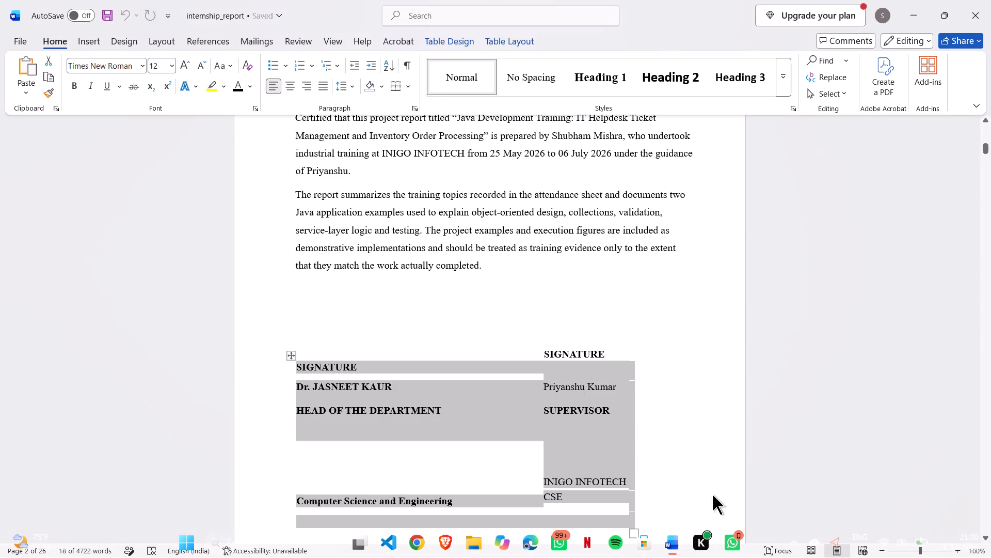
click(621, 333)
scroll(621, 333, up, 5)
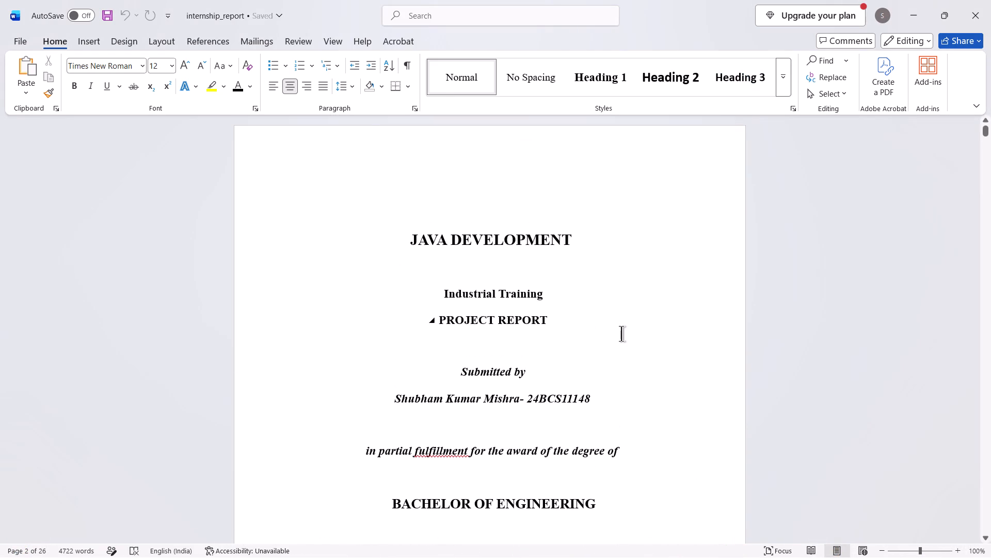
scroll(453, 290, down, 1)
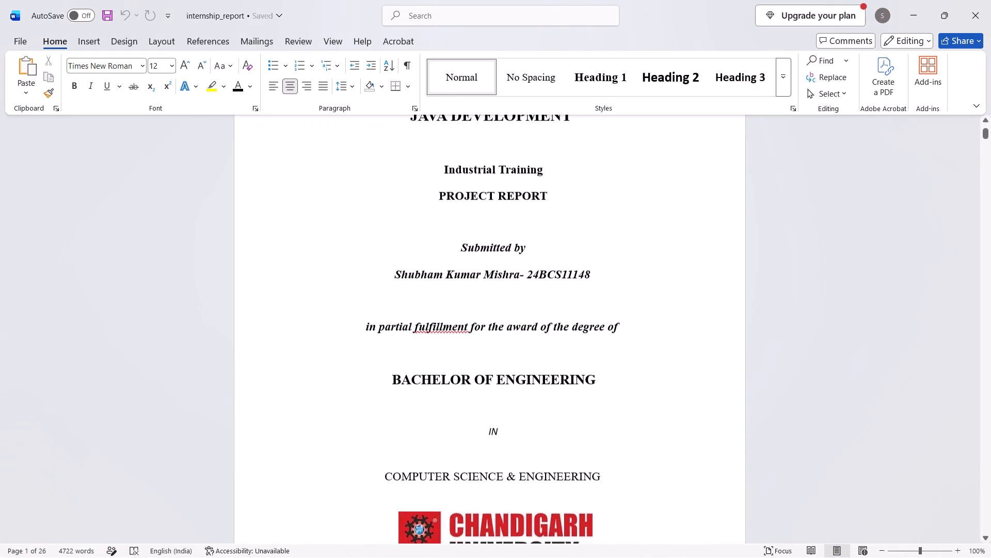
scroll(453, 290, down, 3)
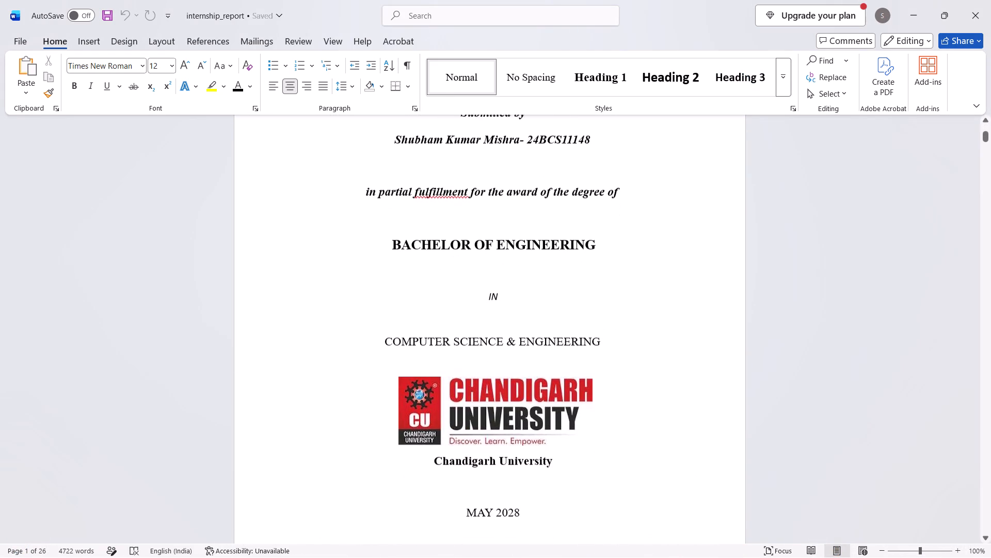
drag(544, 509, 427, 307)
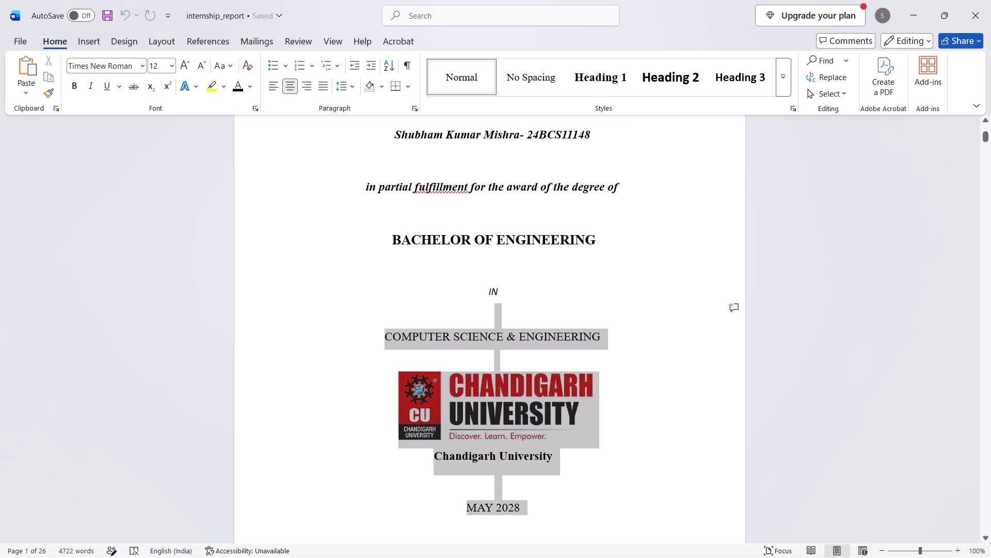
drag(427, 307, 411, 234)
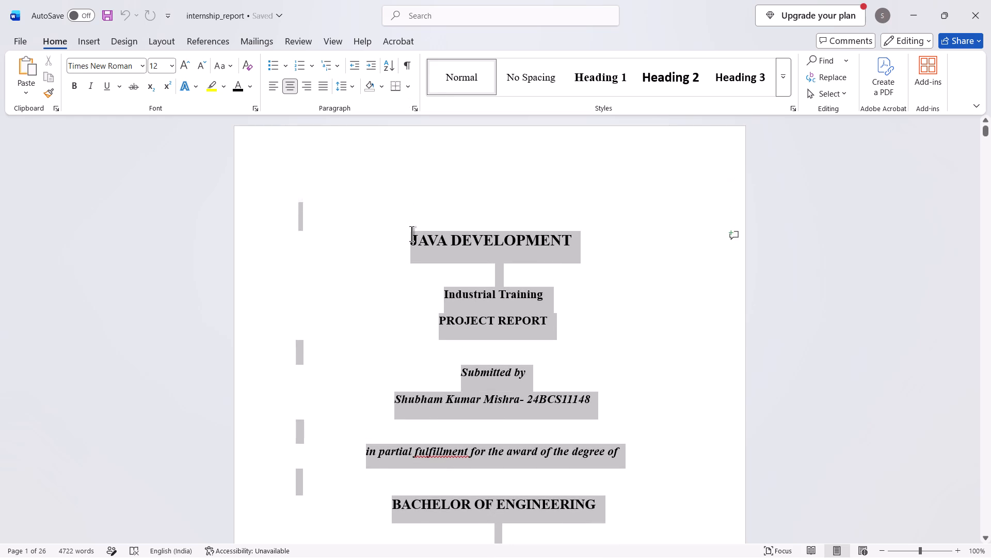
drag(411, 234, 413, 238)
key(ctrl+c)
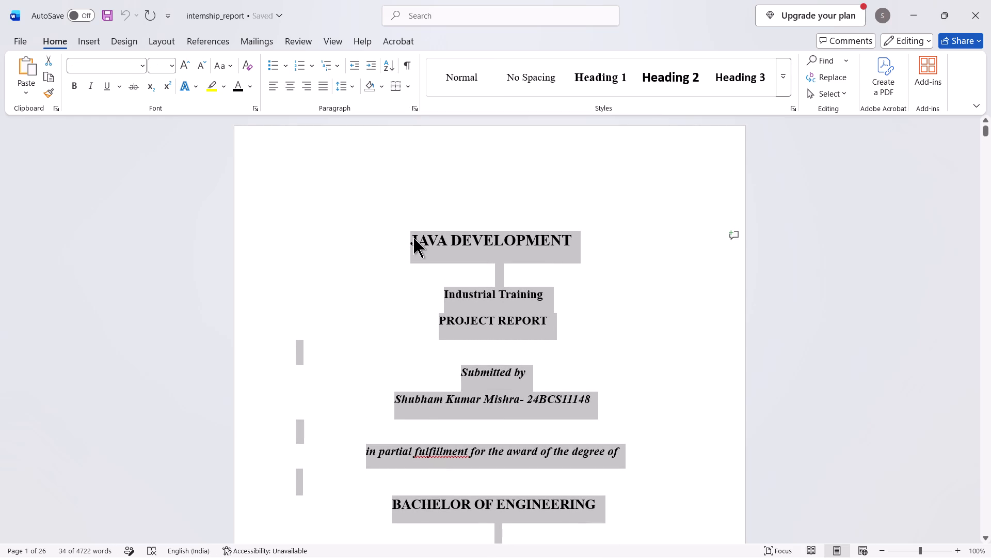
In the Cyber Hygiene report, replace the title page content from "TITLE PAGE" through "Academic Session" with the copied cover page.
key(alt+Tab)
scroll(452, 251, up, 1)
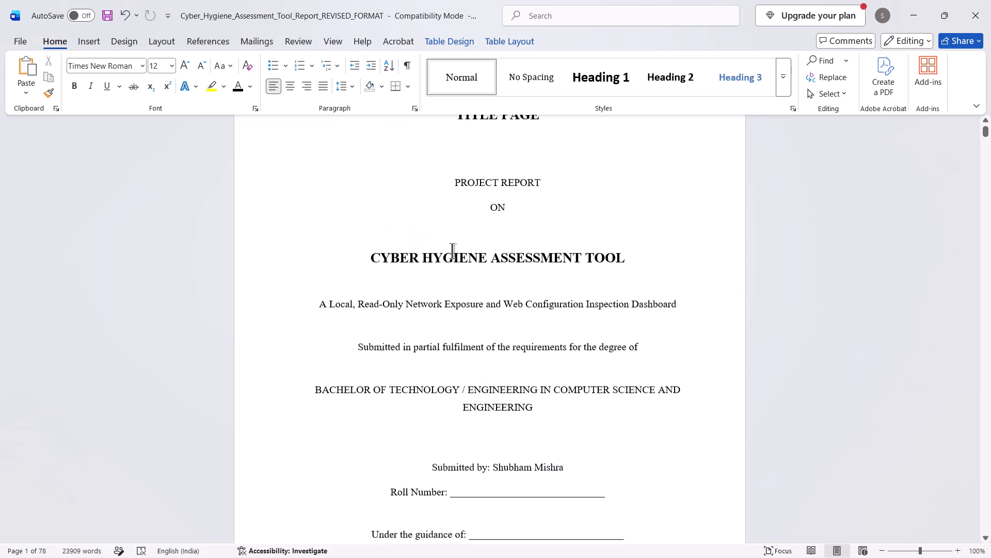
scroll(452, 251, up, 2)
drag(452, 184, 510, 274)
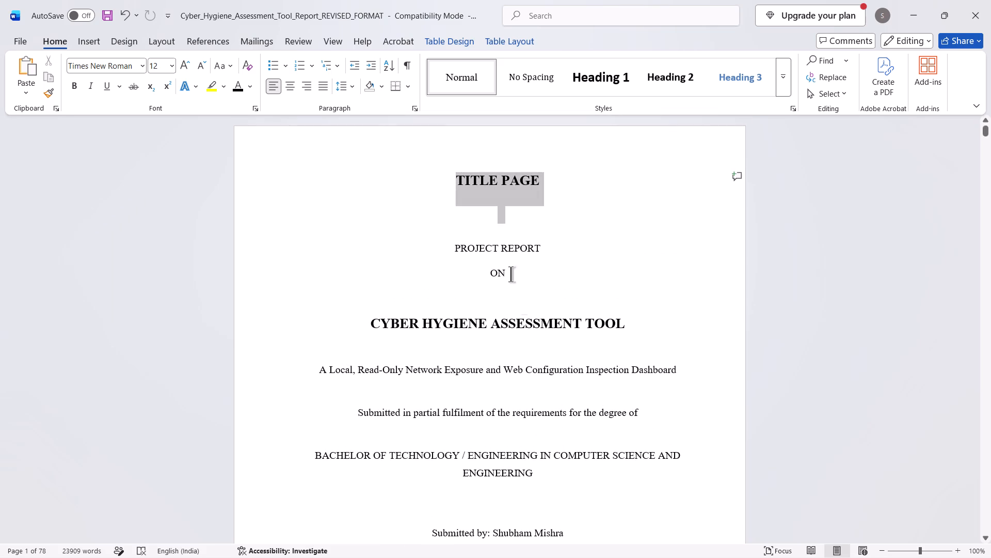
drag(510, 274, 593, 545)
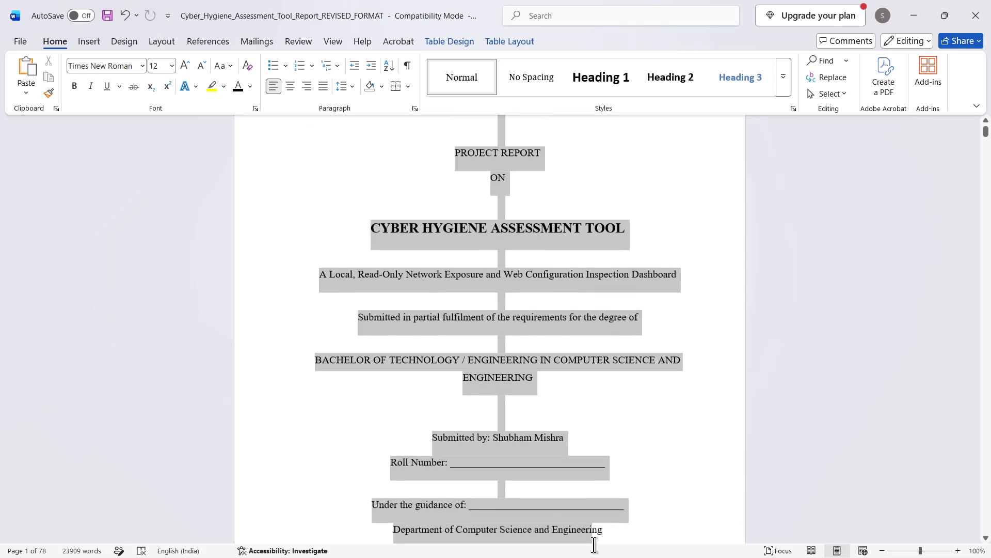
drag(593, 545, 609, 467)
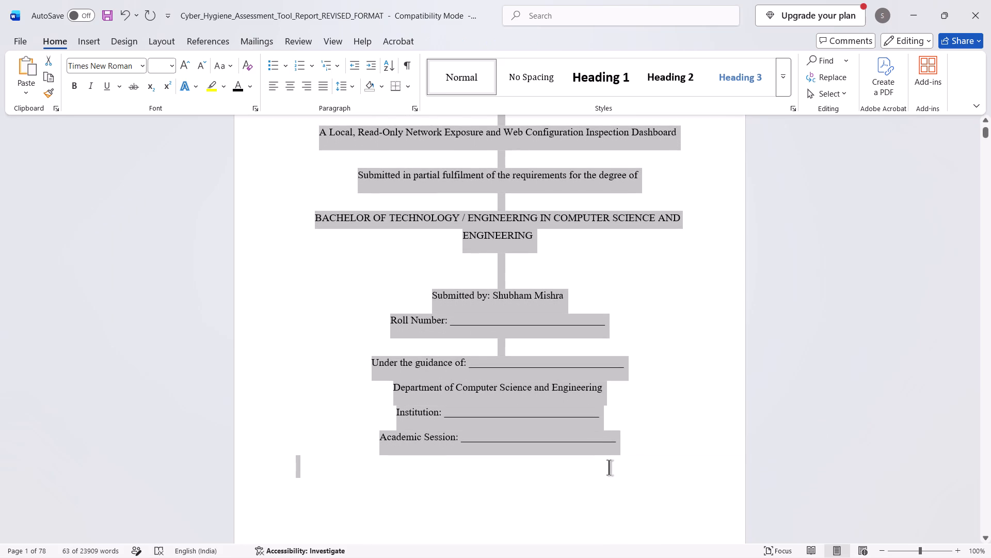
key(ctrl+v)
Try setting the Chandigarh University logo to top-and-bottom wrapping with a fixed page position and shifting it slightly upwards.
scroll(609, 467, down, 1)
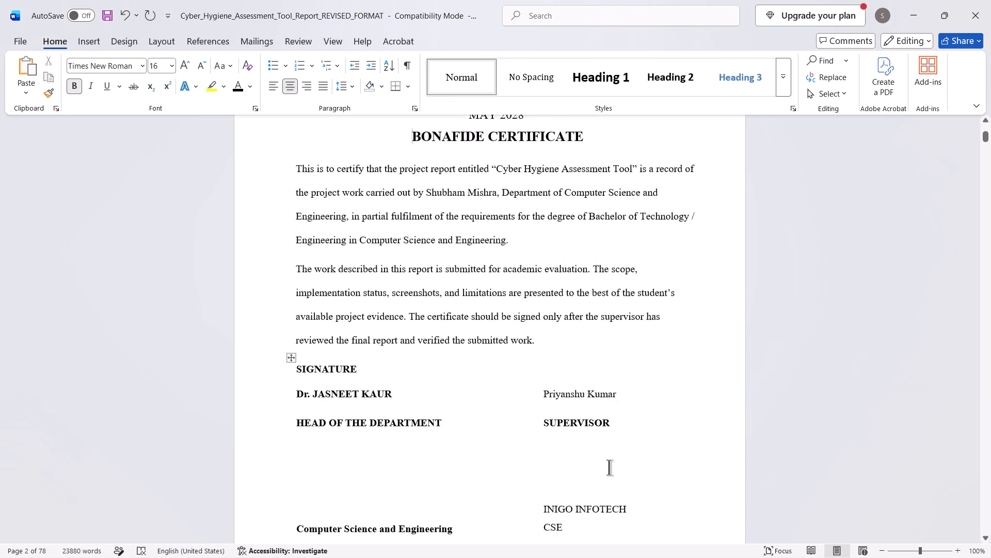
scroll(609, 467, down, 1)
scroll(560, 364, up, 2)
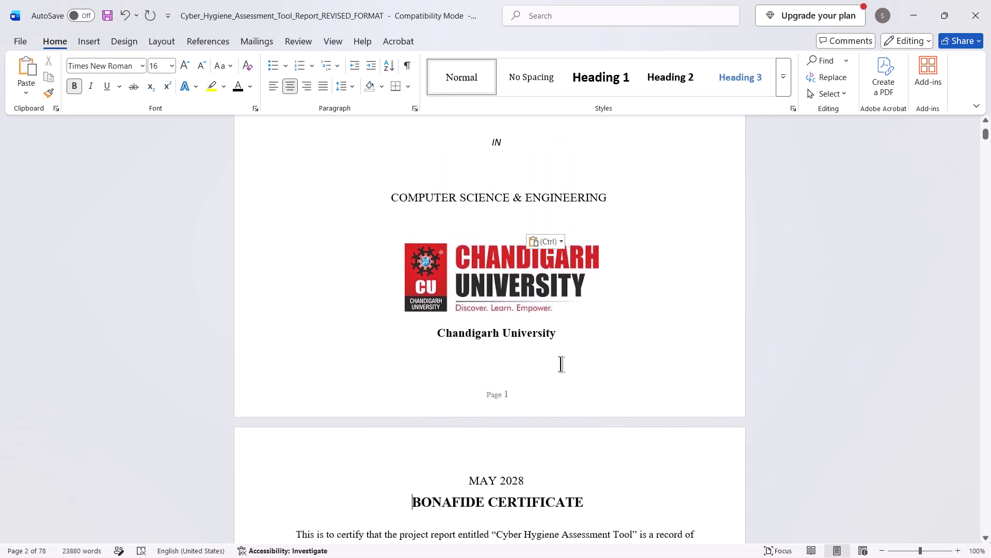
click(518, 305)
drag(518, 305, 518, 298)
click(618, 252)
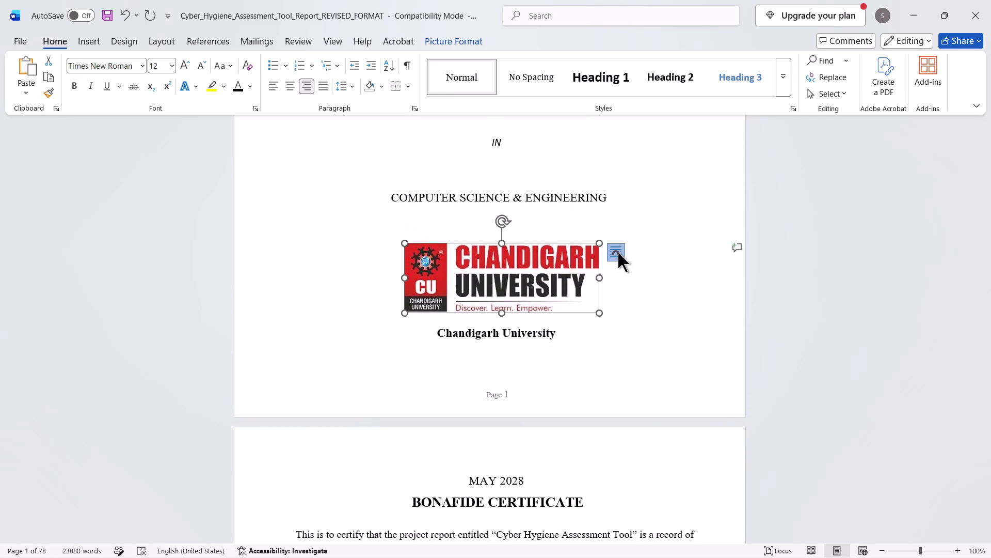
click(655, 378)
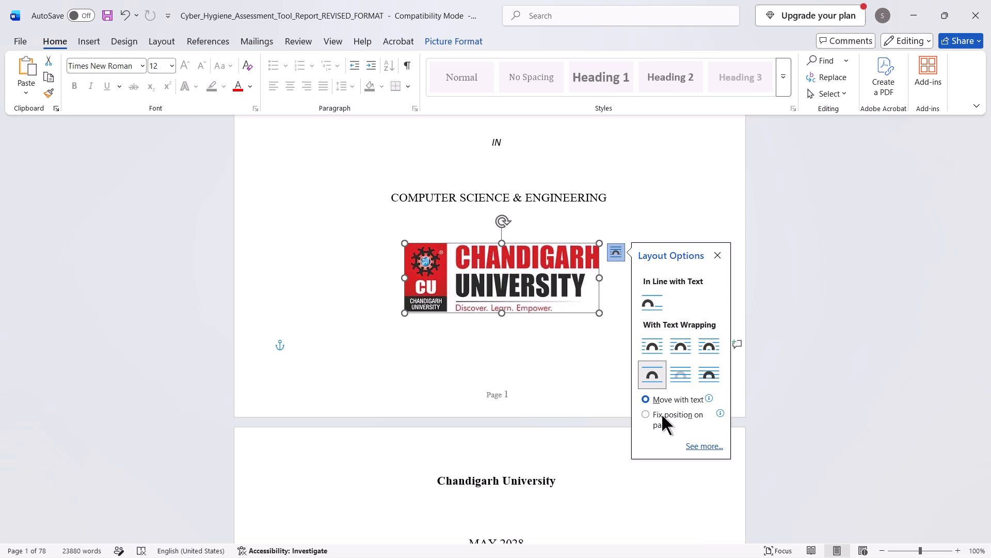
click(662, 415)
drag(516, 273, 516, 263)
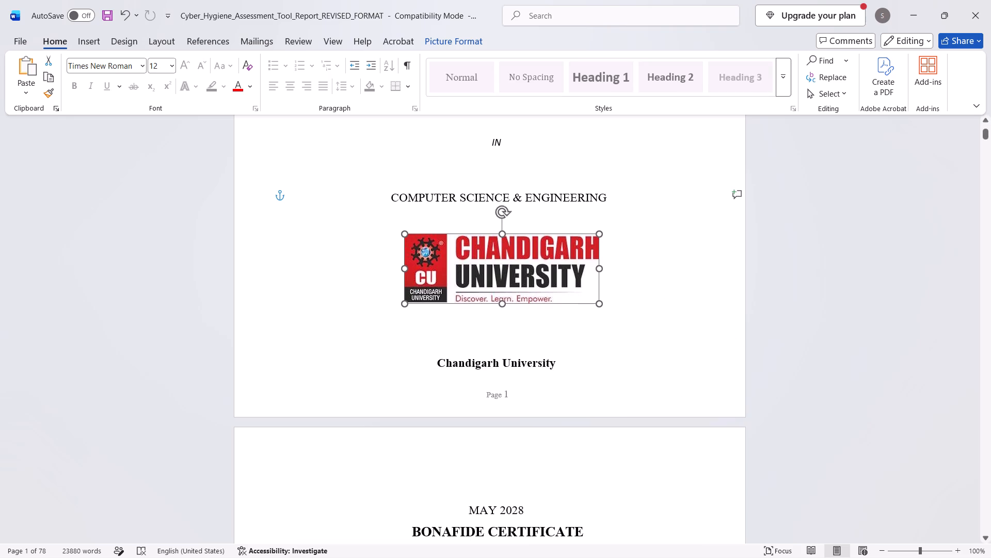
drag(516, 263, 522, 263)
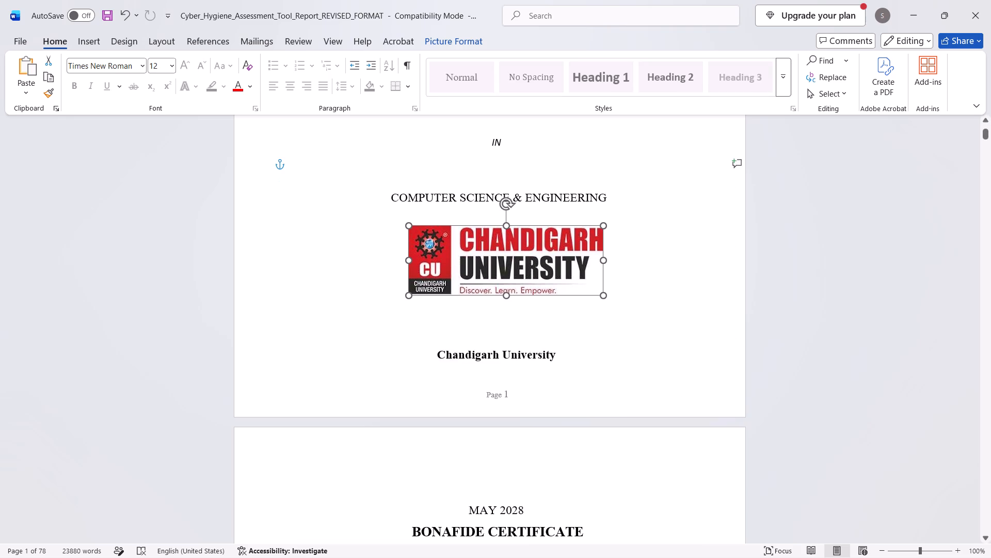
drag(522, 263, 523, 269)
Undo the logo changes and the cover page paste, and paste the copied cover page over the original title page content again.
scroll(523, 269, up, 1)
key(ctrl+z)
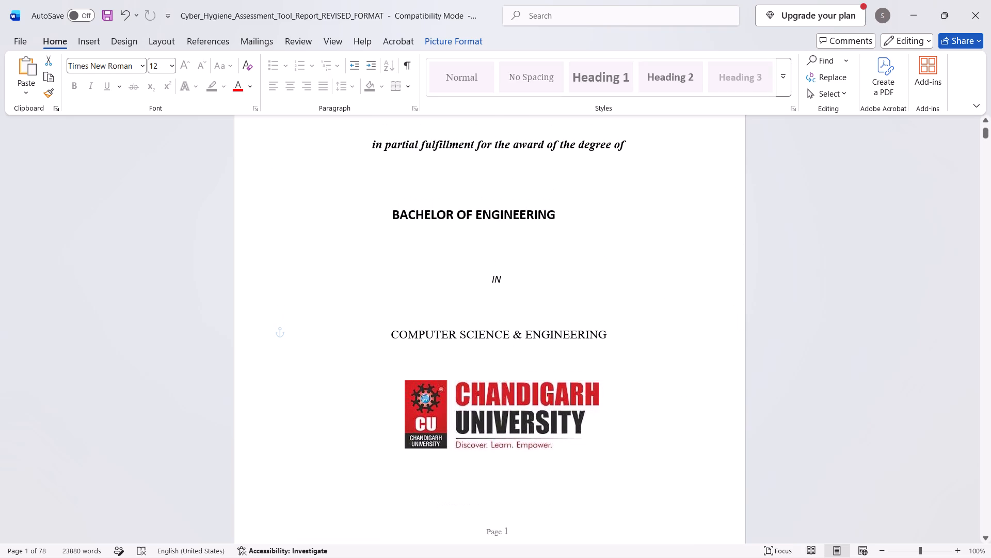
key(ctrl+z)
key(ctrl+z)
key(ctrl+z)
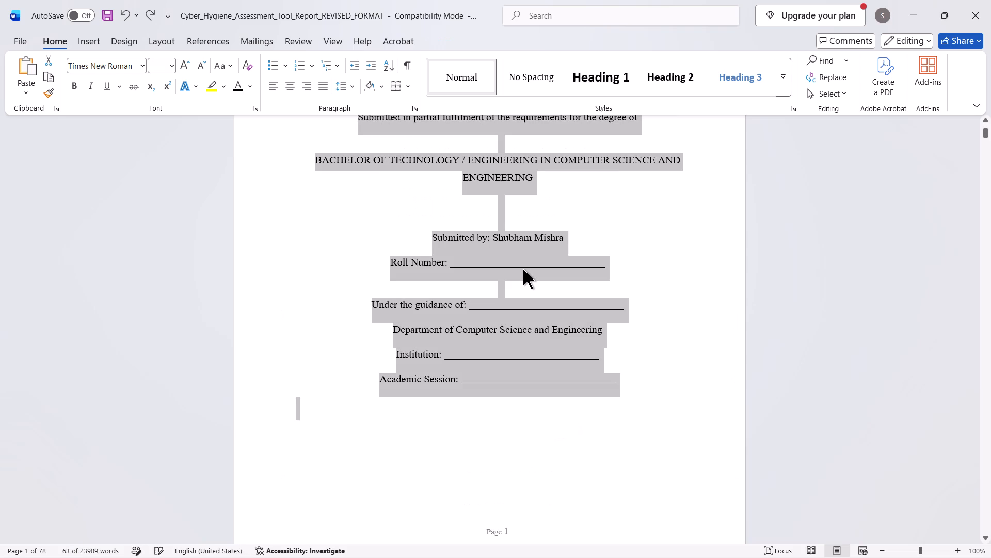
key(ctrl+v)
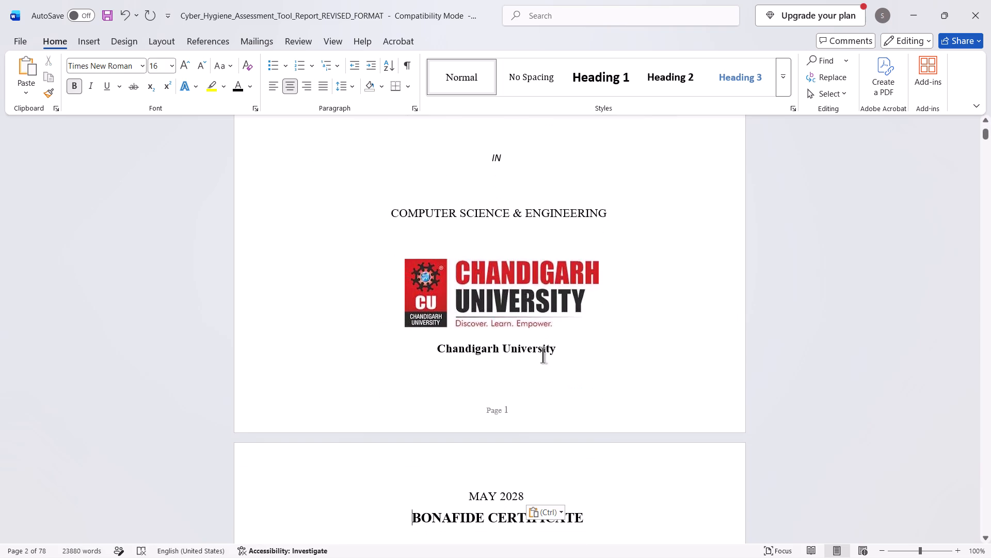
Remove the spacing before "MAY 2028" to pull it back onto the cover page beneath "Chandigarh University".
click(471, 497)
key(BackSpace)
key(BackSpace)
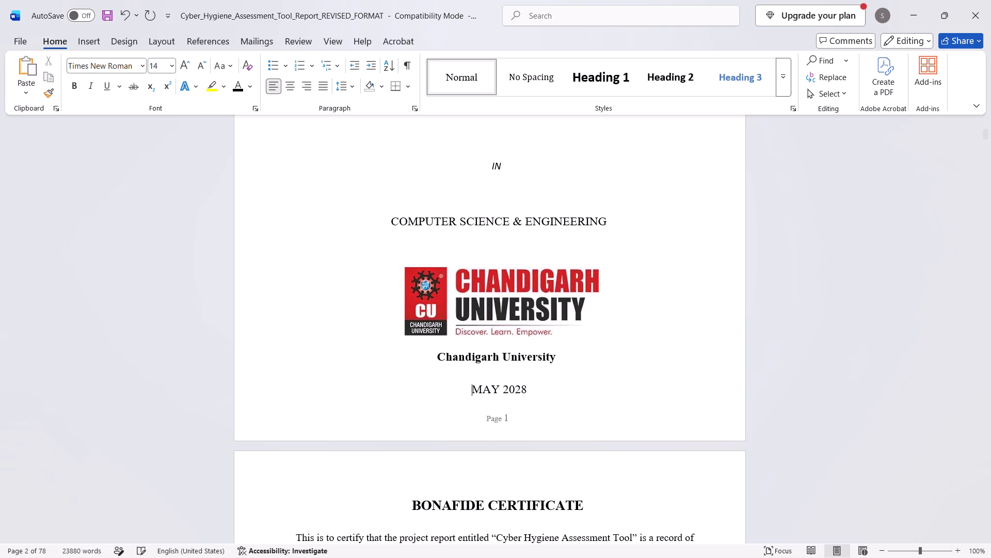
Indent the cover page's "PROJECT REPORT" heading until it sits roughly centred beneath "Industrial Training".
scroll(471, 497, up, 2)
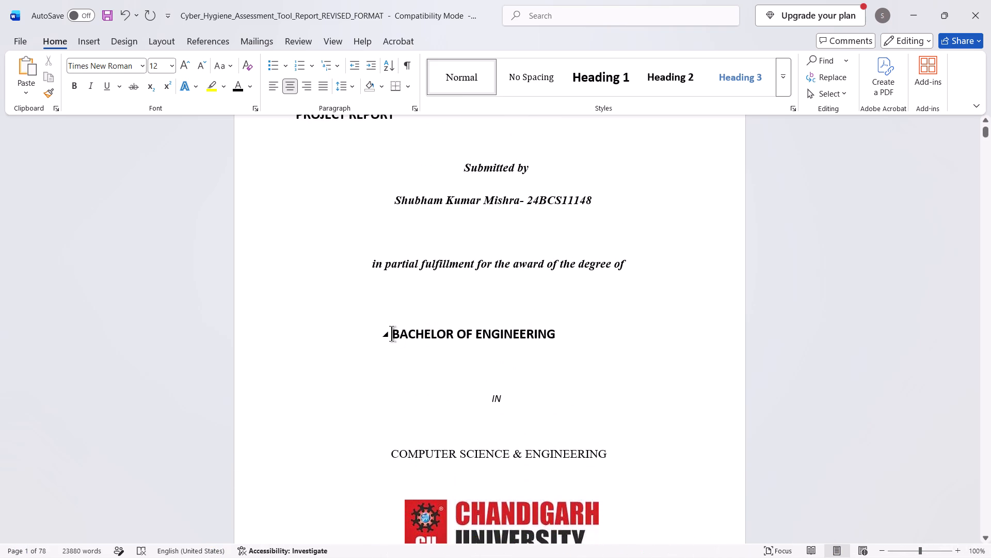
scroll(419, 325, up, 1)
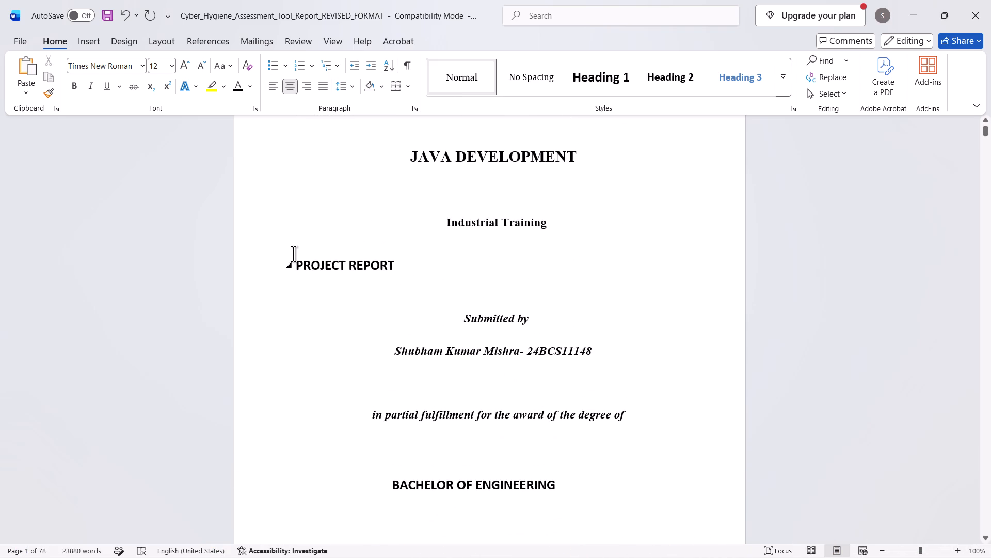
click(295, 254)
key(Tab)
key(Tab)
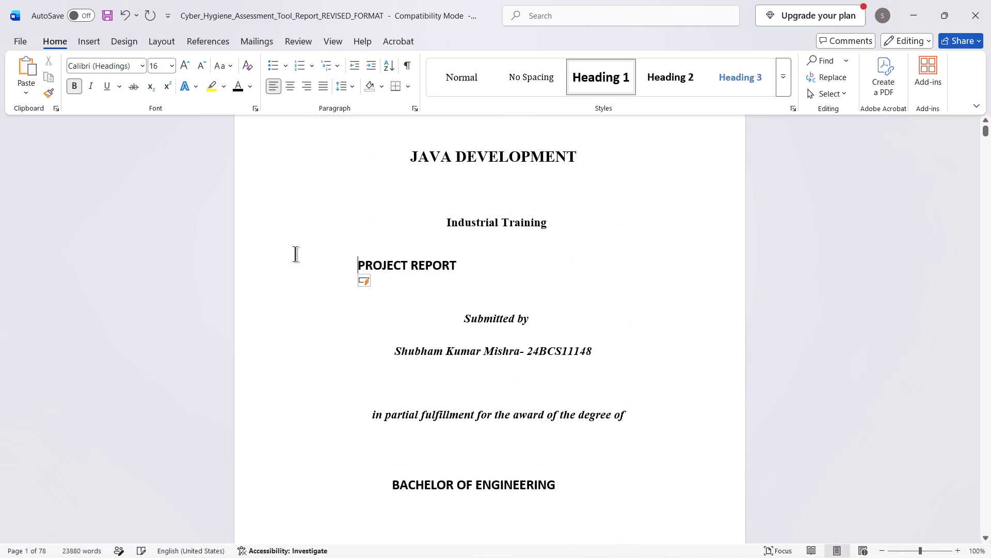
key(Tab)
key(Tab)
key(Tab)
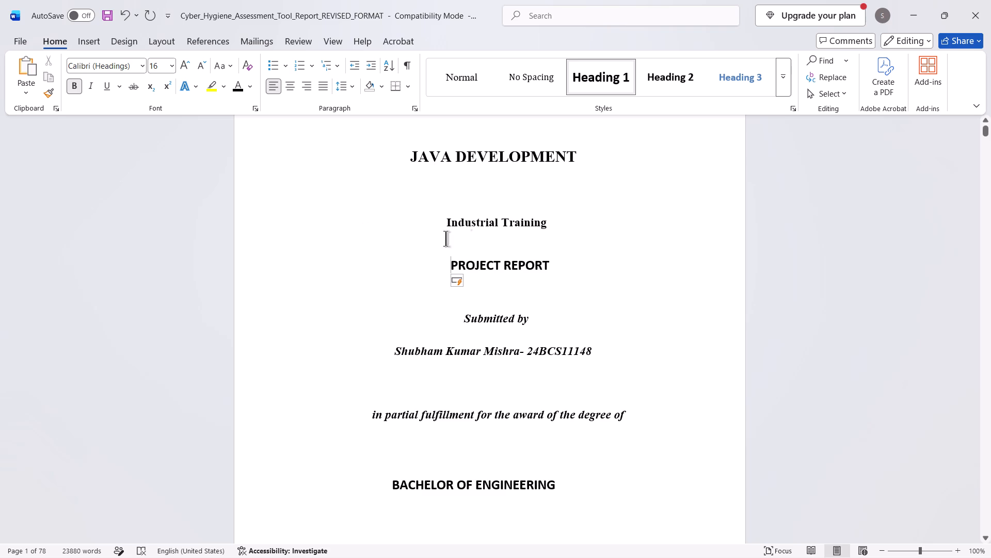
Replace the cover page's "Industrial Training" line with "CYBER SECURITY".
drag(546, 221, 436, 219)
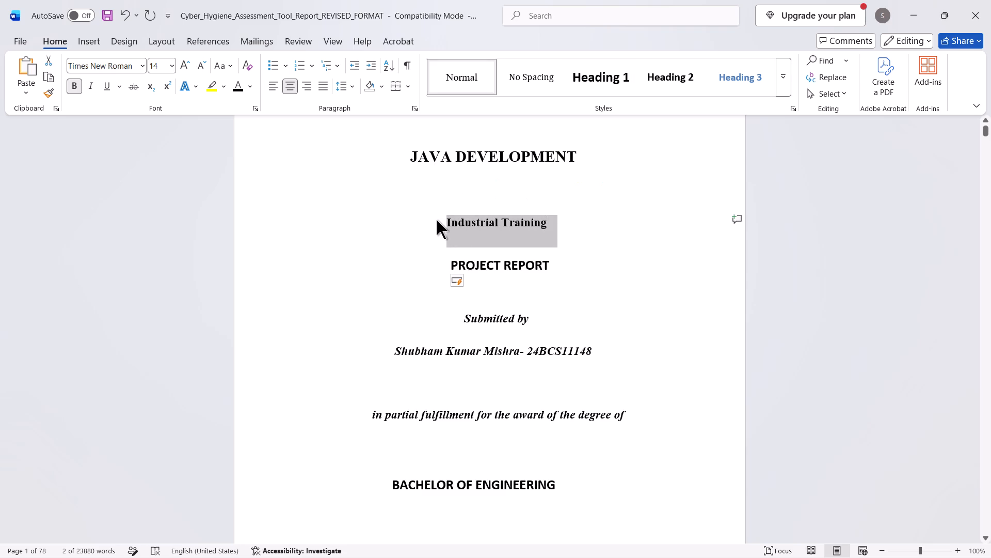
key(shift+c)
text(YBER SECURITY)
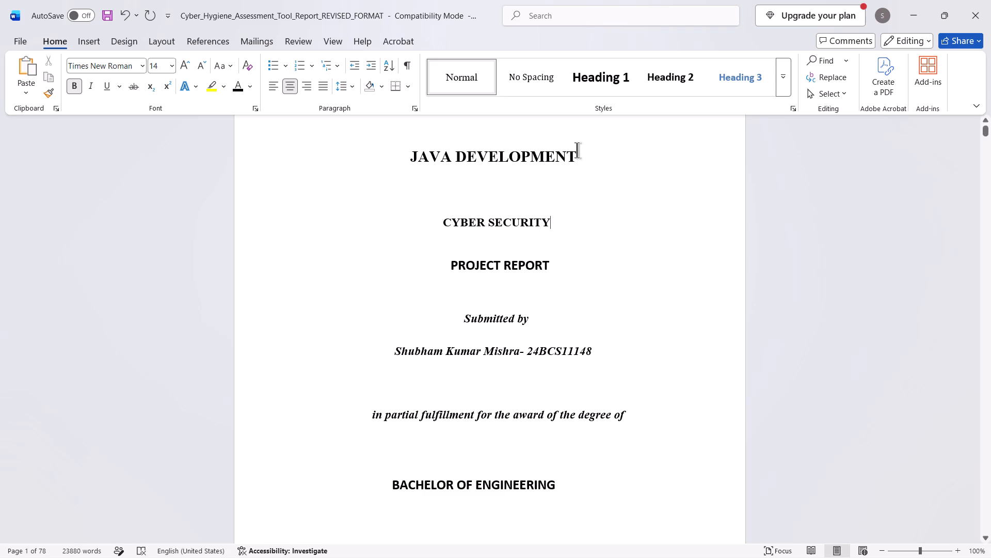
Replace the cover title "JAVA DEVELOPMENT" with "CYBER HYGIENE ASSESSMENT TOOL".
drag(577, 150, 427, 155)
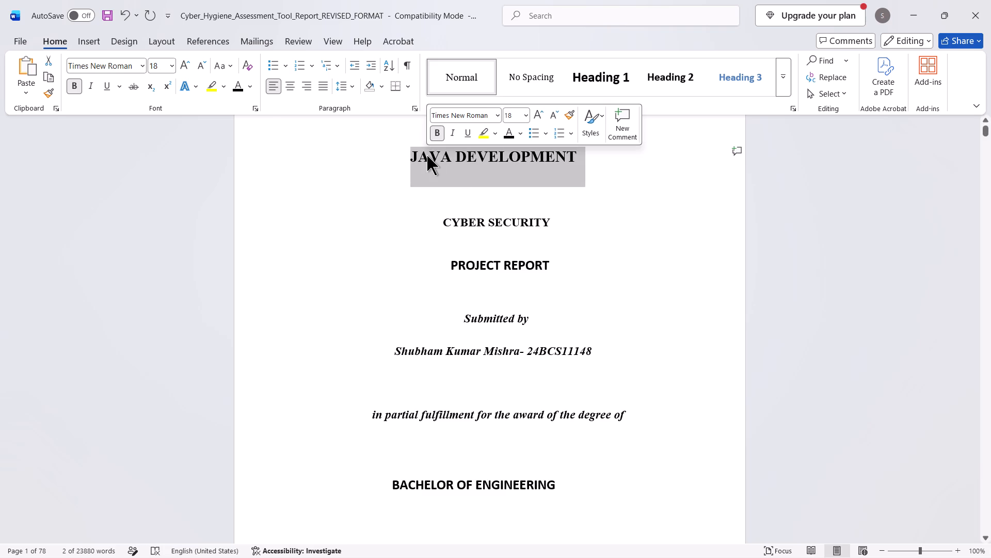
text(CYBER HYGIENE ASSESMENT TOOL)
Replace the cover title's large leading indent with spaces so "CYBER HYGIENE ASSESMENT TOOL" sits roughly centred above "CYBER SECURITY".
key(Left)
key(Left)
key(Left)
key(Left)
key(Left)
key(Left)
key(Left)
key(Left)
key(Left)
key(Left)
key(Left)
key(Left)
key(Left)
key(Left)
key(Left)
key(Left)
key(Left)
key(Left)
key(Left)
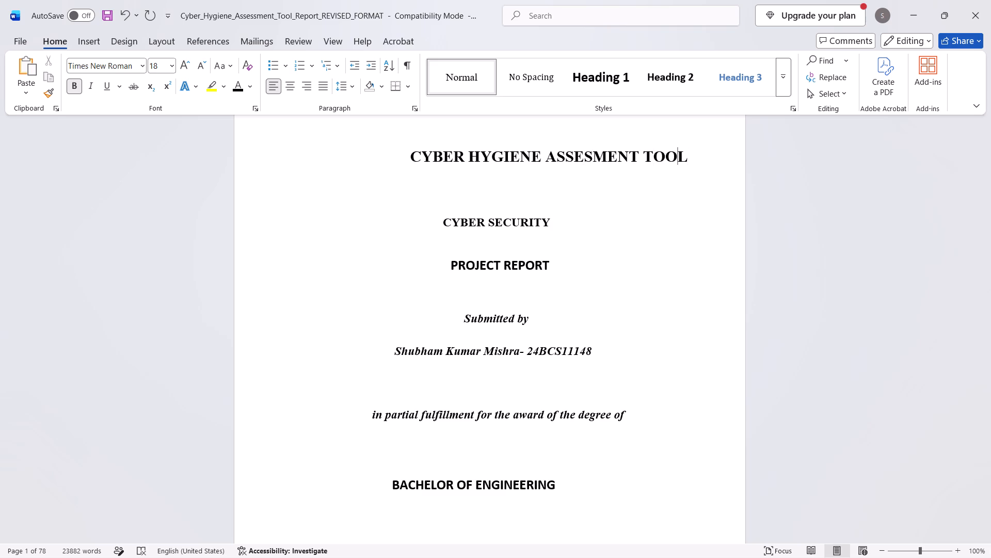
key(Left)
key(Left)
key(Left)
key(Left)
key(Left)
key(Left)
key(Left)
key(Left)
key(BackSpace)
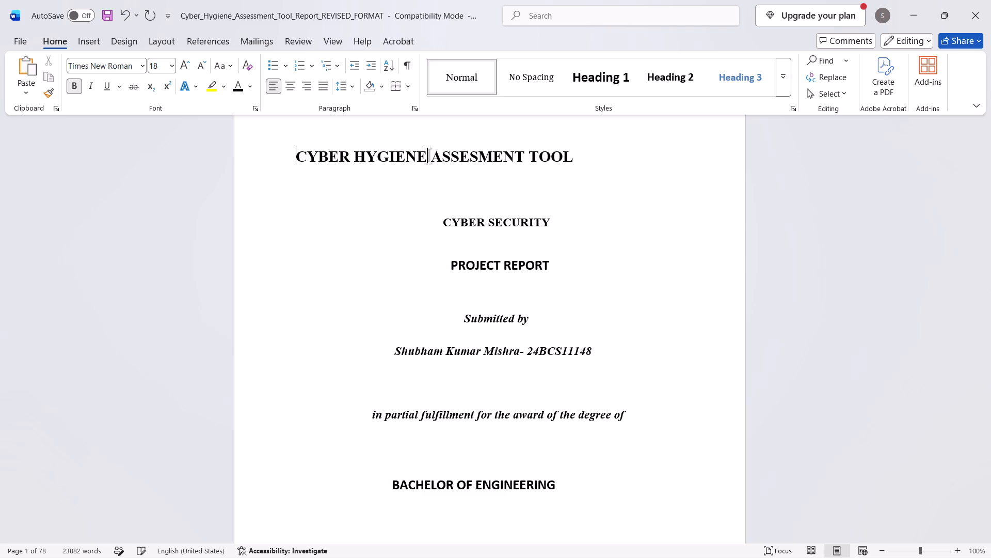
key(space)
key(space)
key(space)
key(space)
key(space)
key(space)
key(space)
key(space)
key(space)
key(space)
key(space)
key(space)
key(space)
key(space)
key(space)
key(space)
key(space)
key(space)
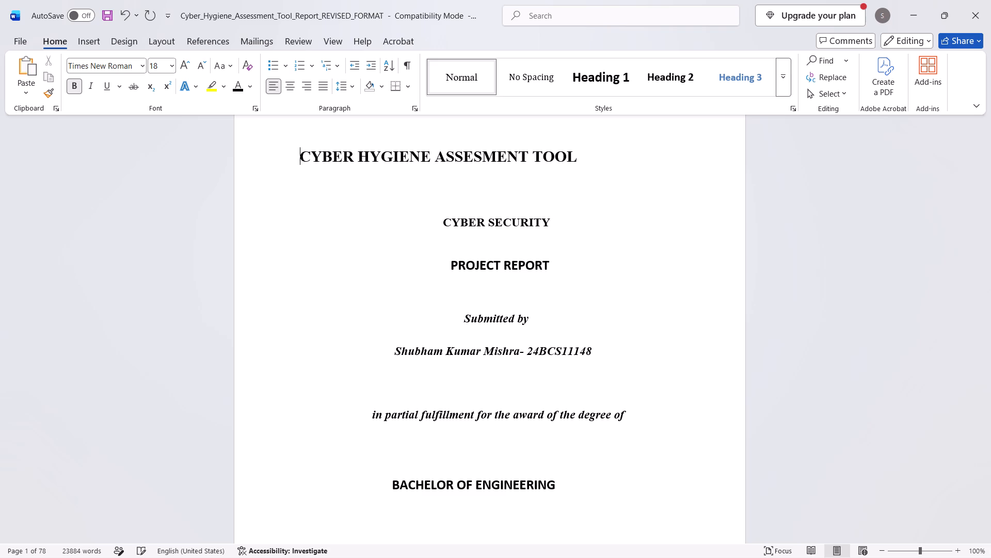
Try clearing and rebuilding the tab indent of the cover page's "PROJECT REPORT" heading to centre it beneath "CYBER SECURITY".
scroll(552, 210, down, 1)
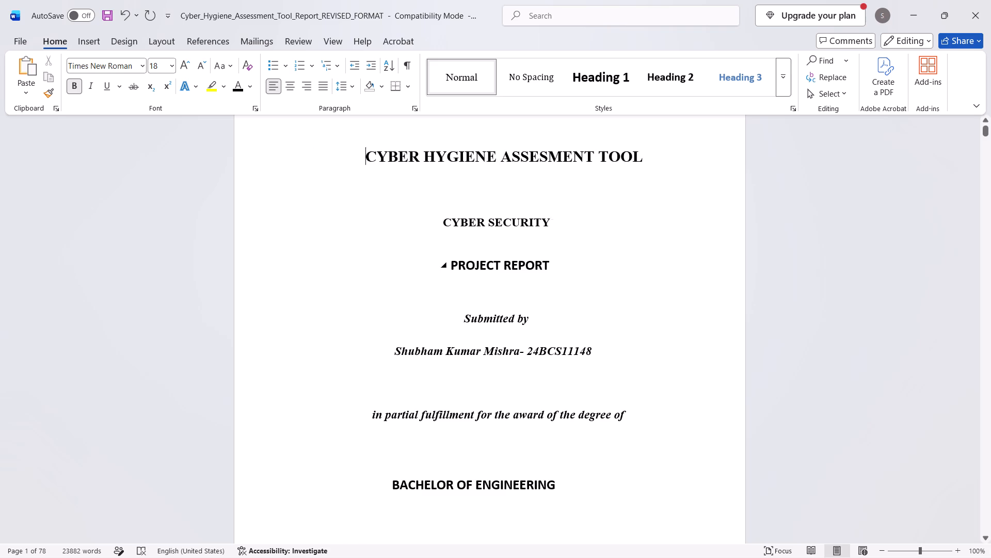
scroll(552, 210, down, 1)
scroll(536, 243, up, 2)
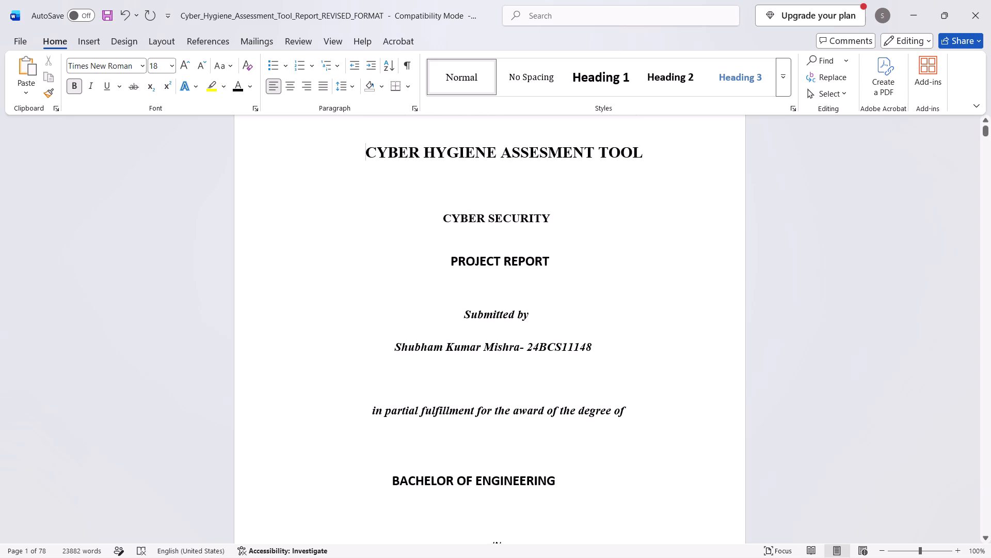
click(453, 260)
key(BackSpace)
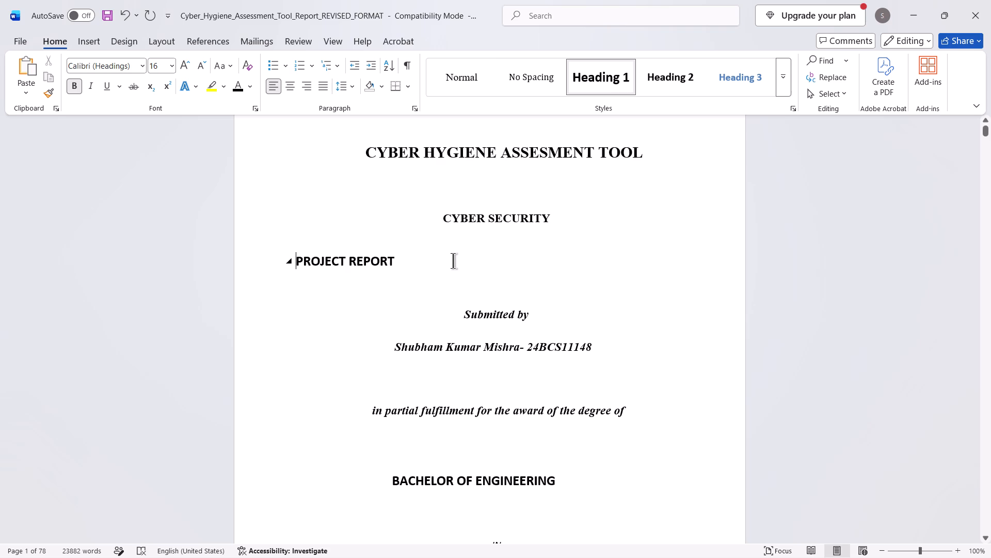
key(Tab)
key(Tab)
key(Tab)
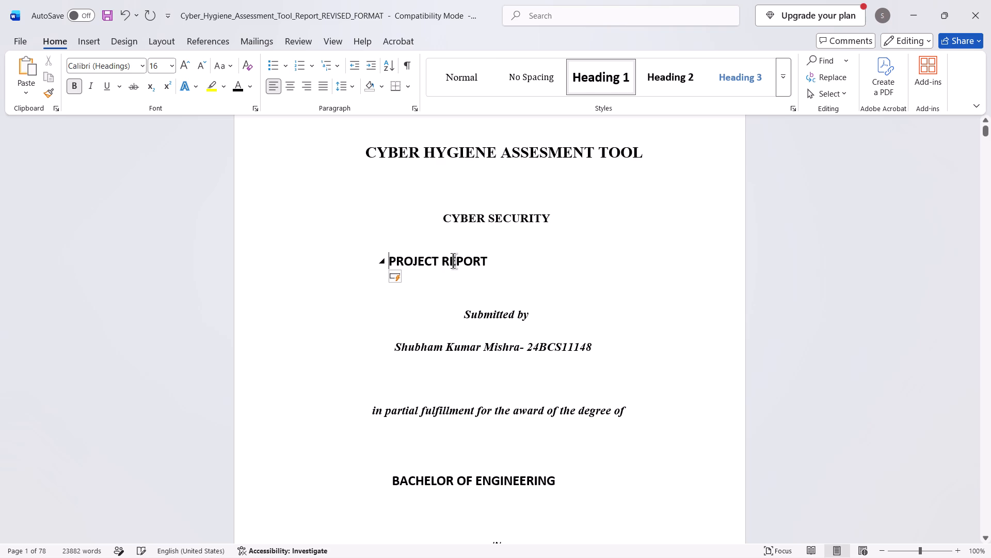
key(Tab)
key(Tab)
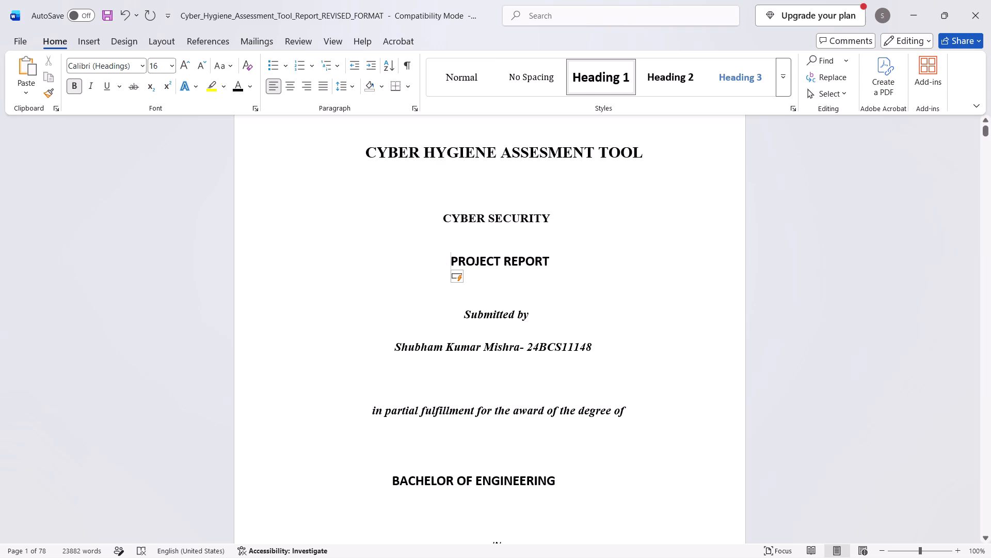
Indent the cover page's "BACHELOR OF ENGINEERING" heading by one more tab stop to bring it roughly to the centre.
click(438, 345)
click(393, 477)
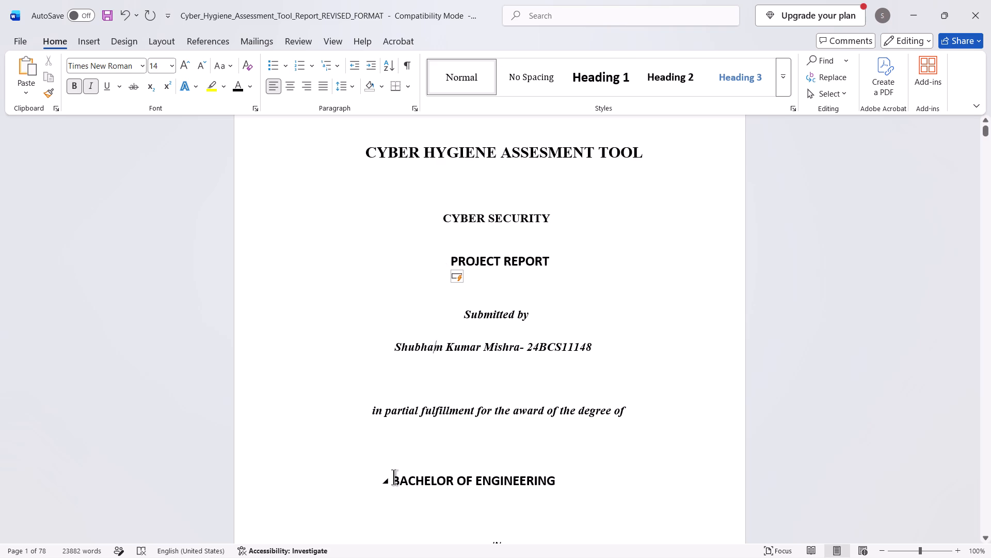
key(Tab)
Delete the blank lines above and below "IN" on the cover page, between "BACHELOR OF ENGINEERING" and "COMPUTER SCIENCE & ENGINEERING".
scroll(463, 504, down, 1)
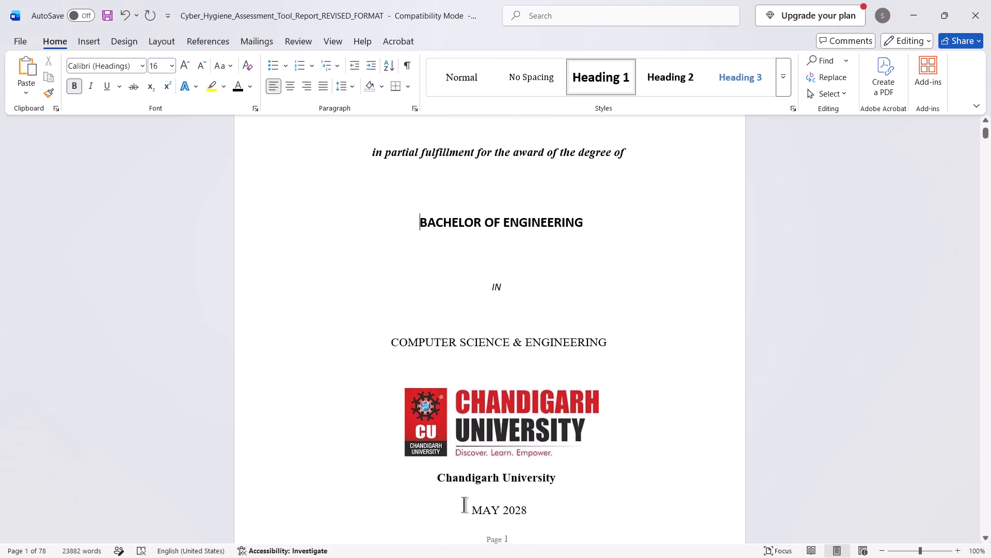
scroll(463, 504, down, 1)
click(580, 454)
scroll(580, 454, up, 1)
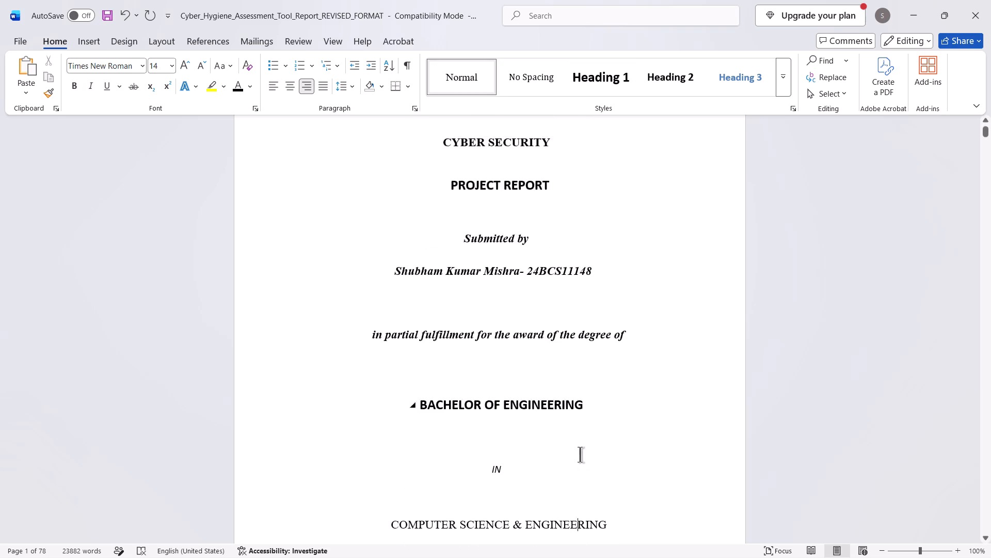
scroll(580, 454, up, 1)
scroll(580, 454, down, 3)
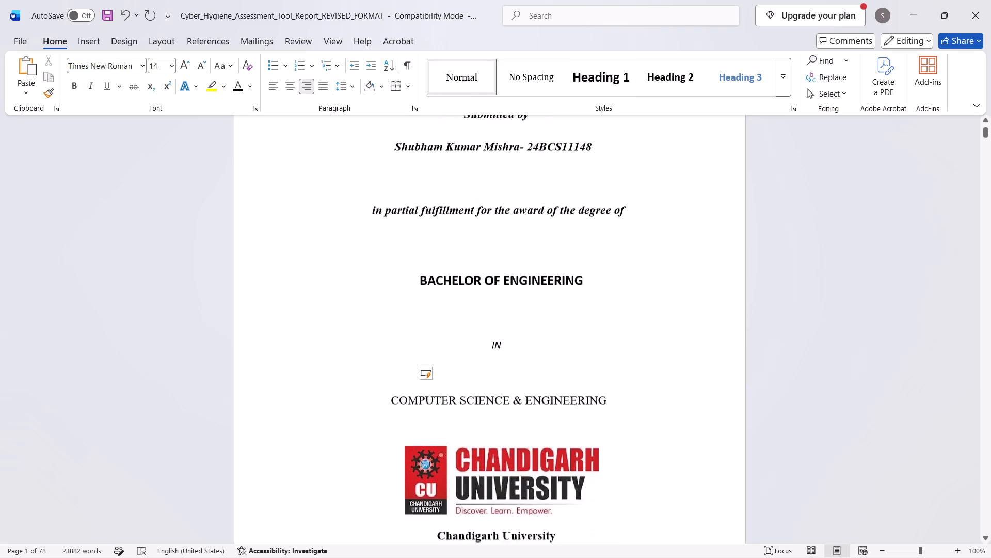
scroll(580, 454, down, 2)
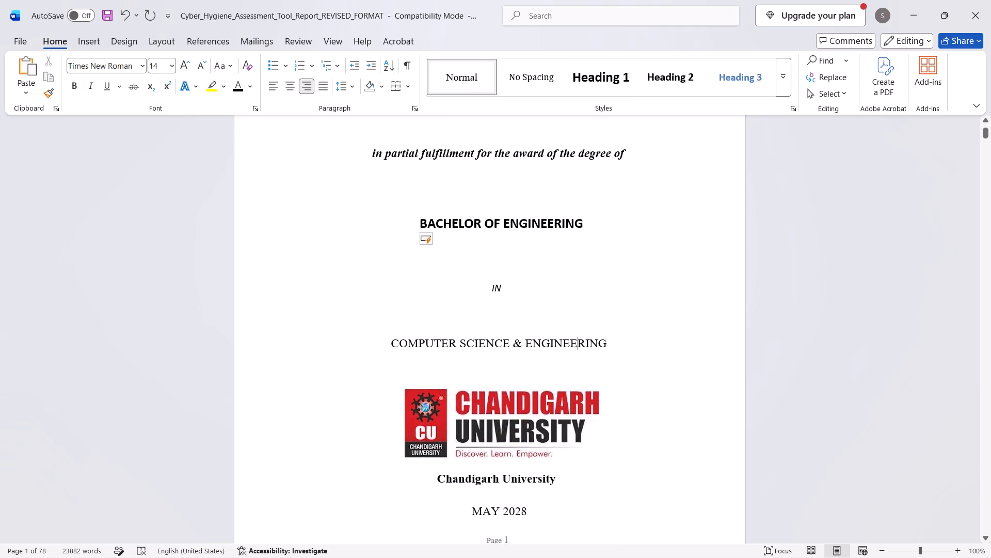
click(504, 253)
key(BackSpace)
key(BackSpace)
key(BackSpace)
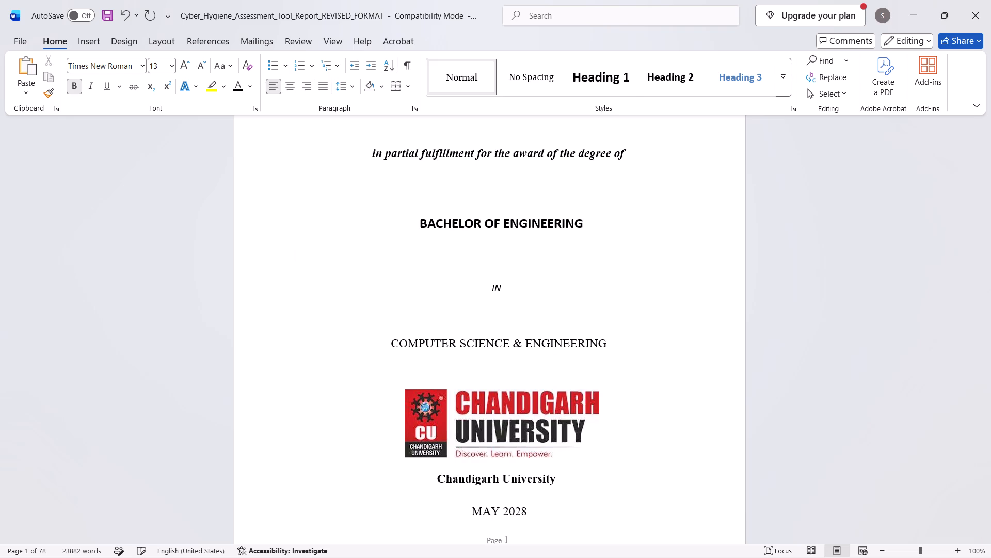
key(BackSpace)
click(503, 295)
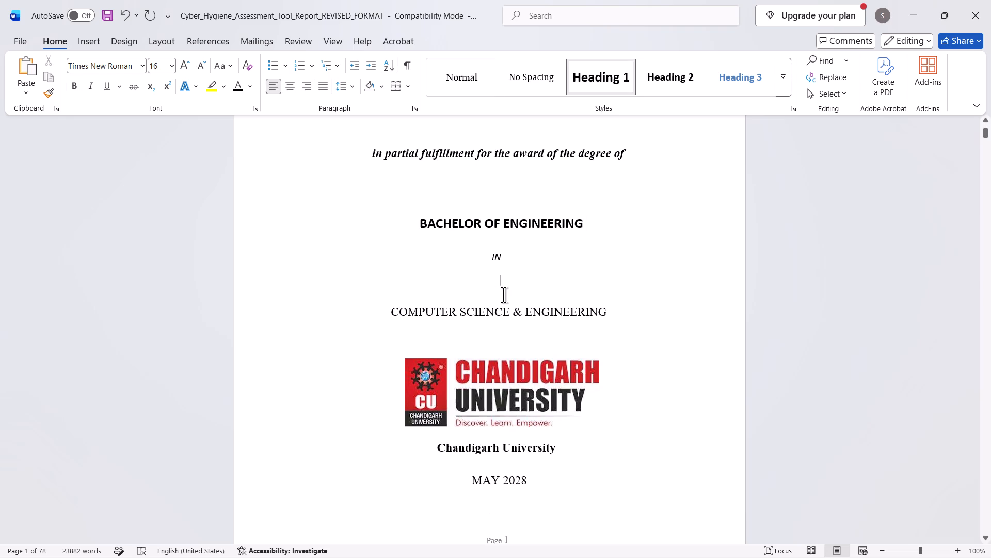
key(BackSpace)
key(BackSpace)
key(BackSpace)
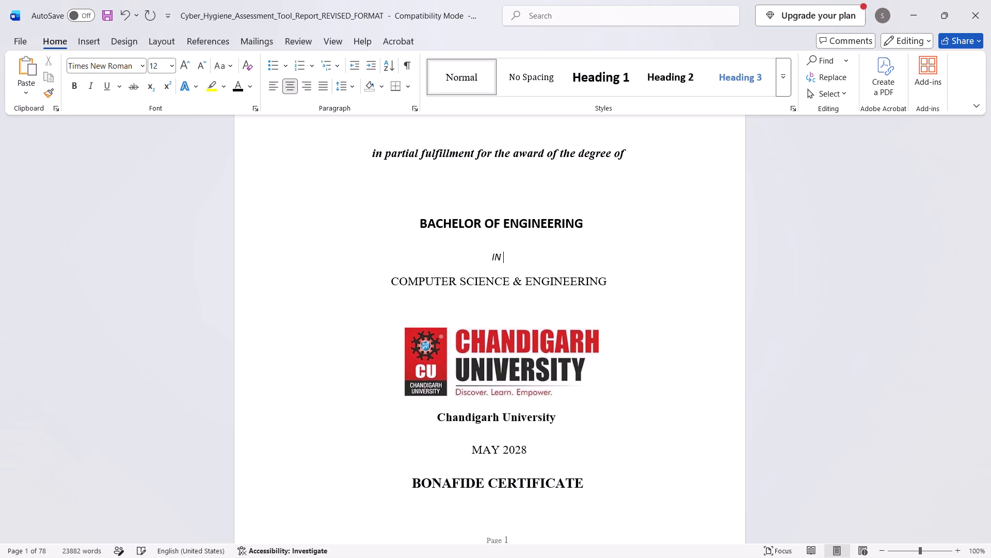
Add blank lines after "MAY 2028" to push the "BONAFIDE CERTIFICATE" heading off the cover onto the second page.
scroll(541, 362, down, 1)
double_click(541, 362)
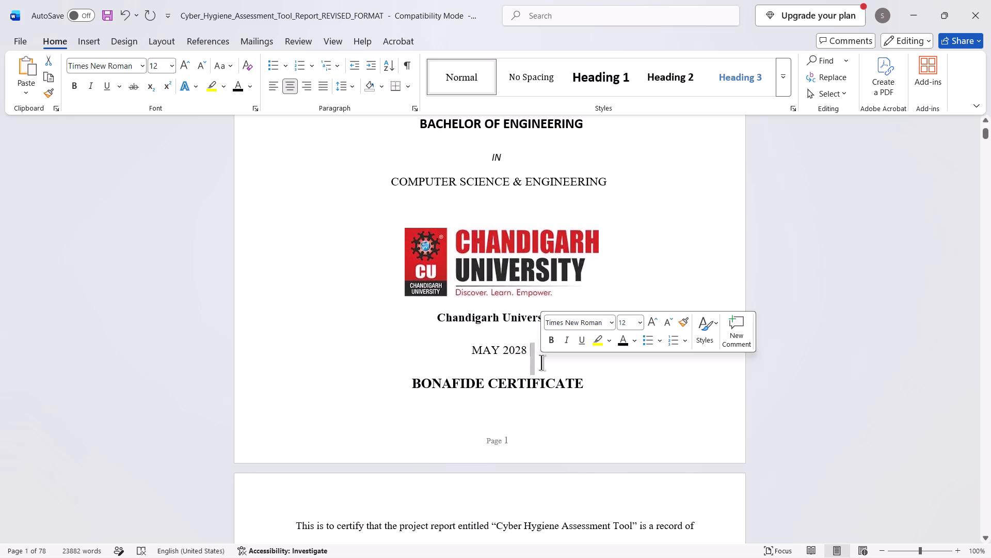
key(Return)
key(Return)
key(Return)
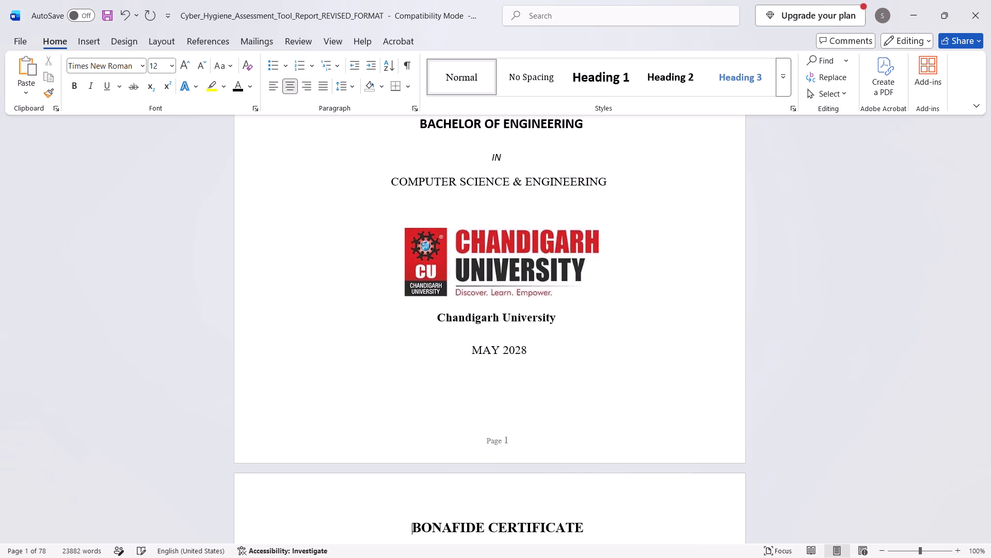
Review the layout of the cover page, Bonafide Certificate and front matter through the abbreviations and symbols table.
scroll(541, 362, down, 4)
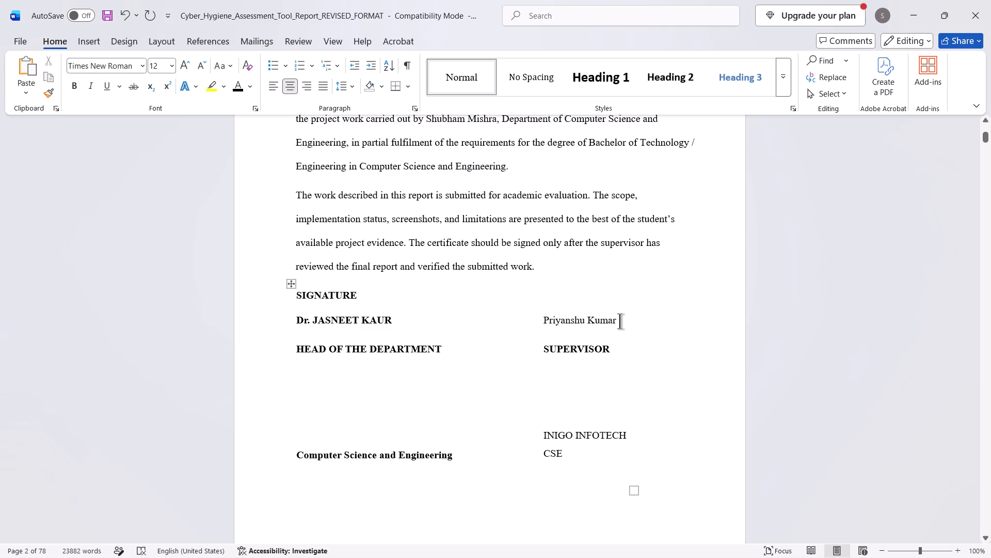
scroll(619, 321, up, 8)
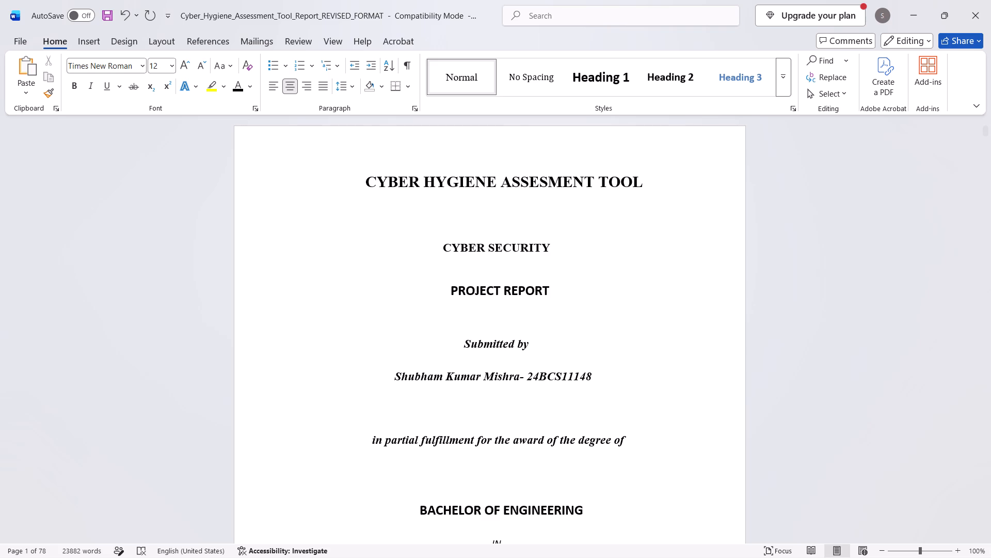
scroll(619, 321, down, 9)
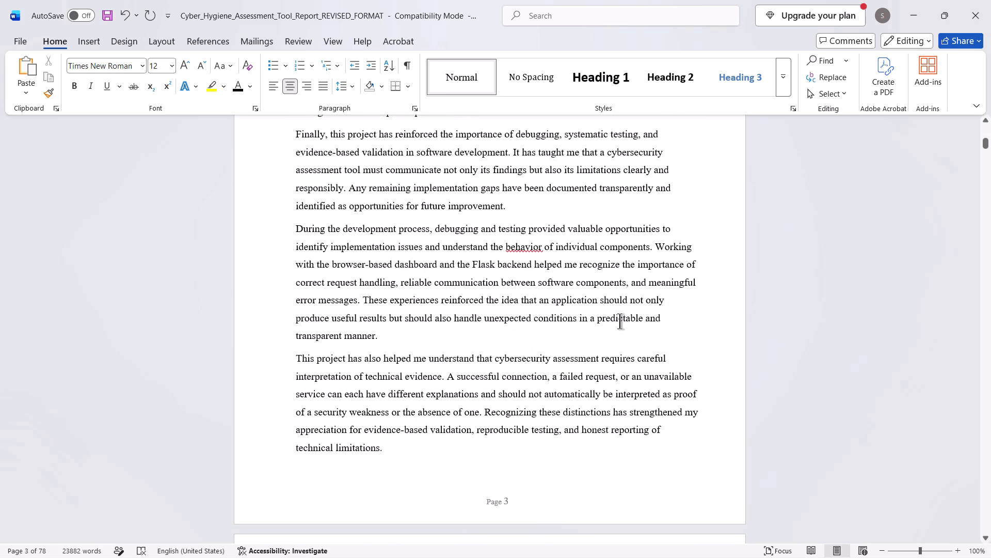
scroll(619, 321, down, 6)
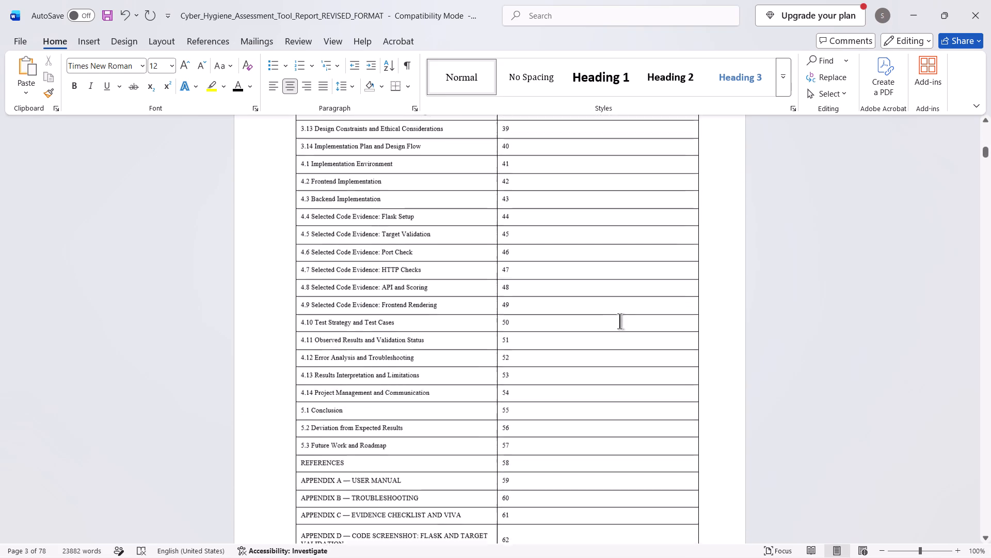
scroll(619, 321, down, 5)
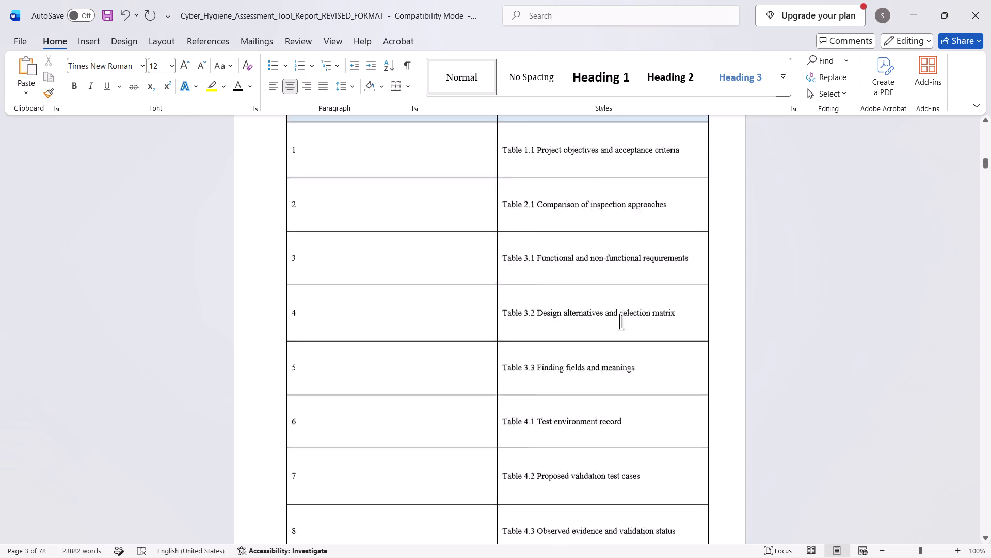
scroll(619, 321, down, 5)
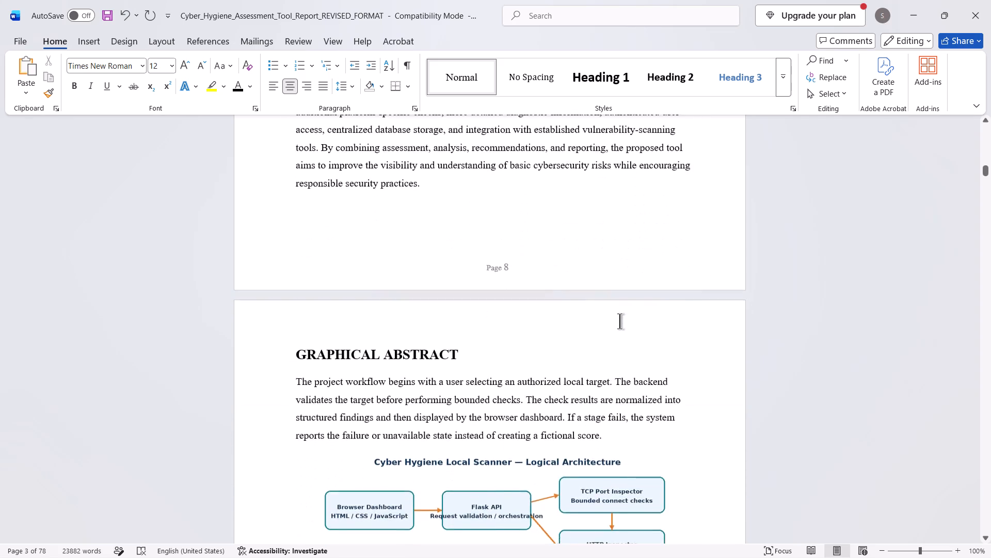
scroll(619, 321, down, 5)
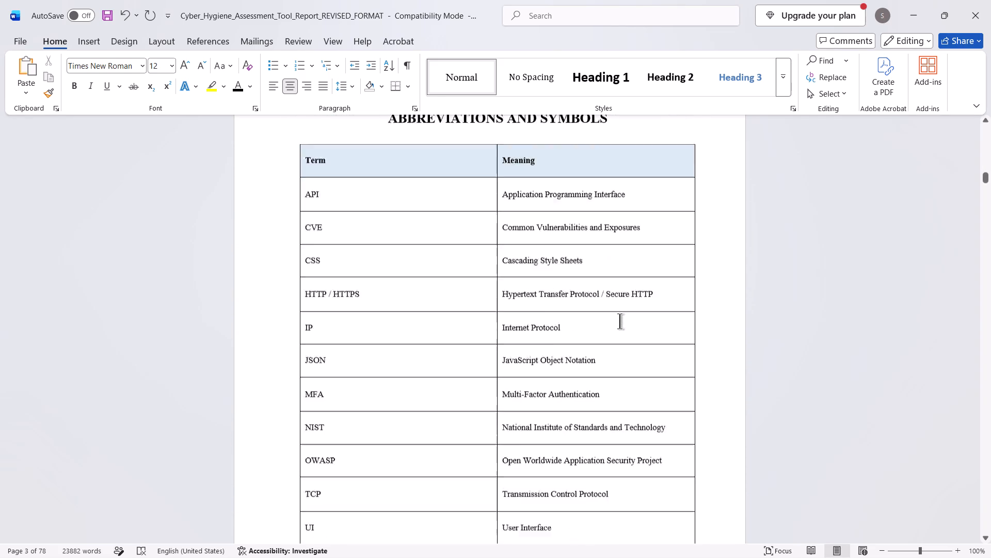
scroll(619, 321, down, 1)
Review the page layout of Chapter 1, from the introduction to cyber hygiene through the organization of the report.
scroll(619, 321, down, 4)
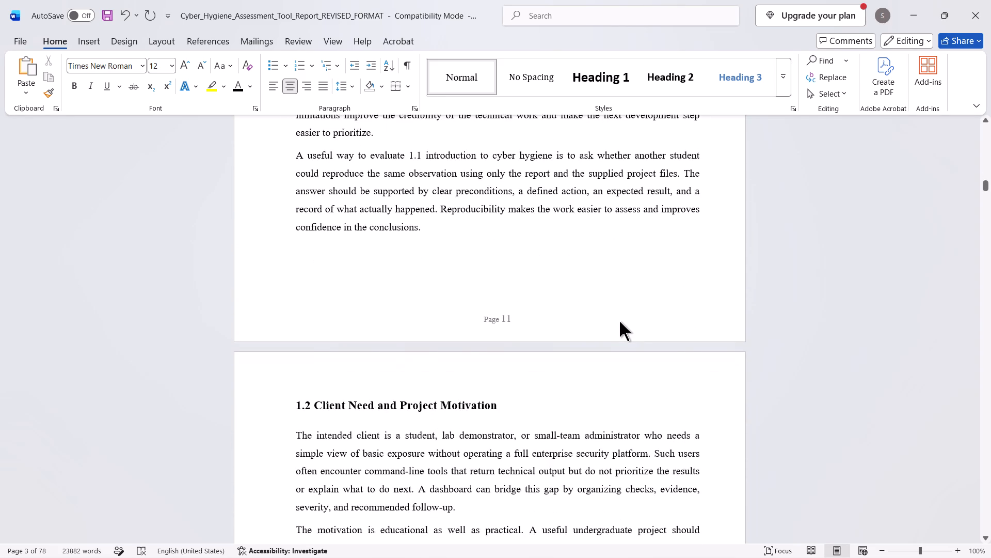
scroll(619, 321, down, 7)
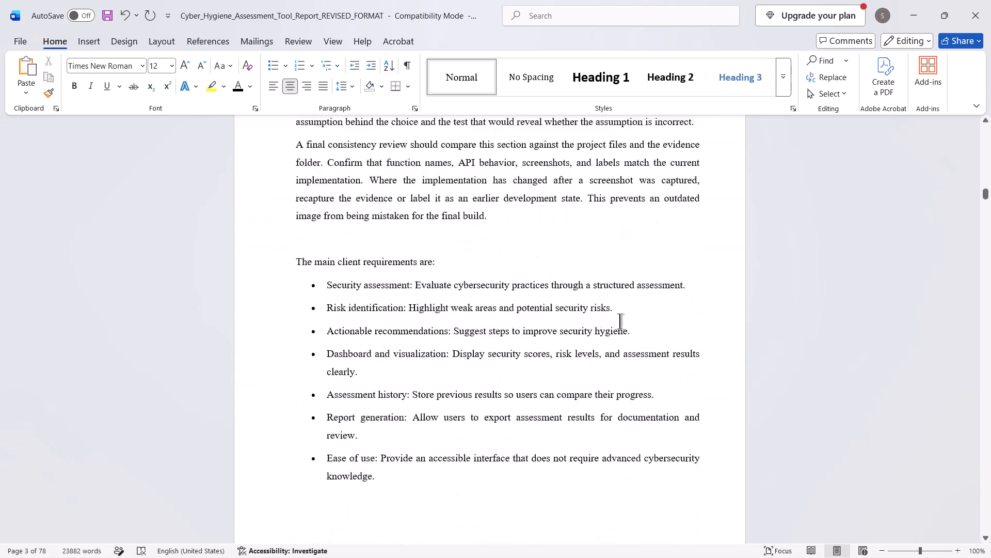
scroll(619, 321, down, 5)
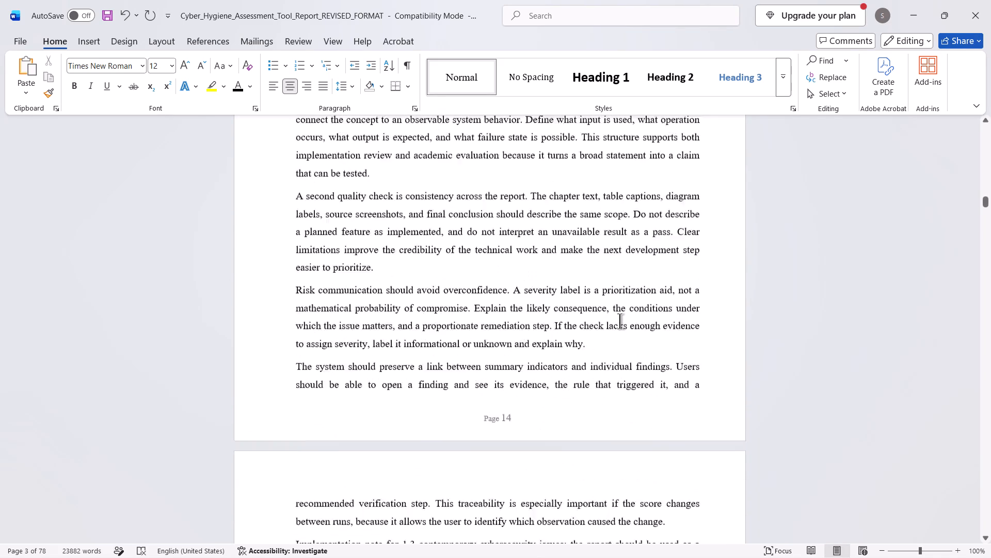
scroll(619, 321, down, 7)
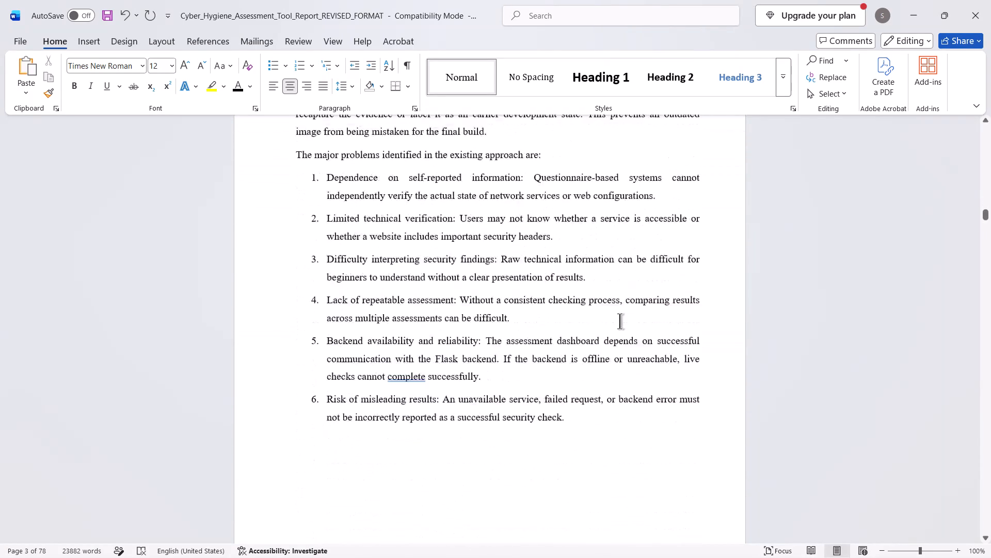
scroll(619, 321, down, 10)
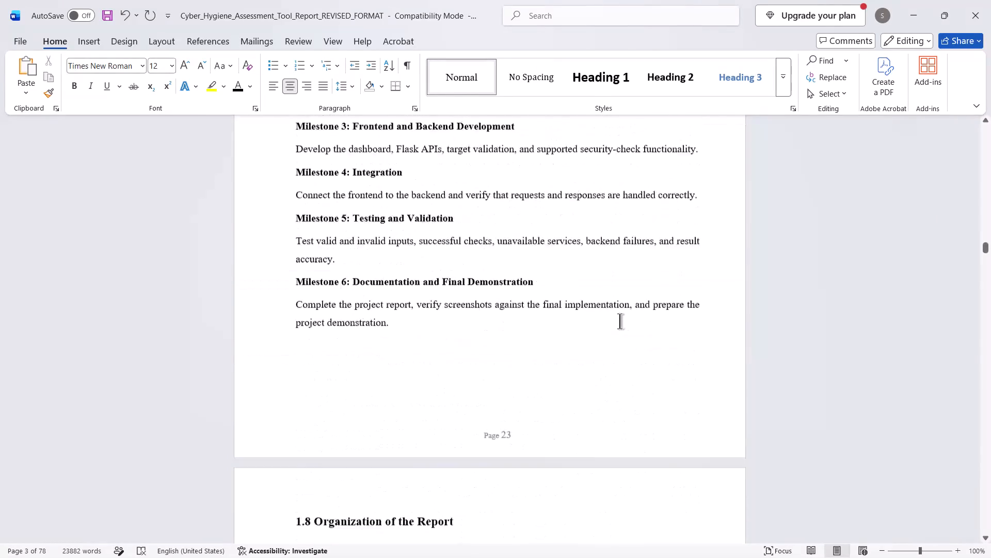
scroll(619, 321, down, 3)
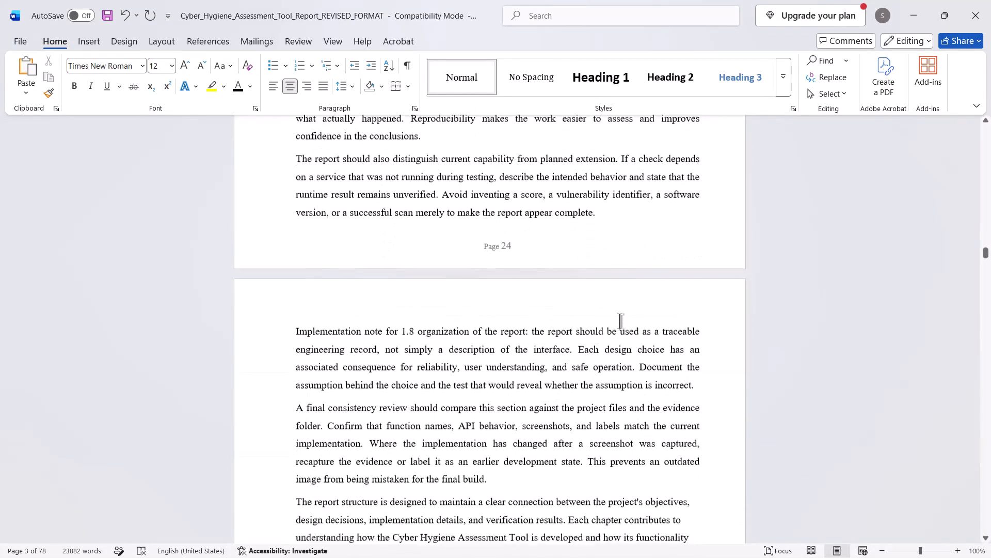
scroll(619, 321, down, 1)
Review the page layout of Chapter 2, through section 2.9 on problem definition, goals and objectives.
scroll(619, 321, down, 3)
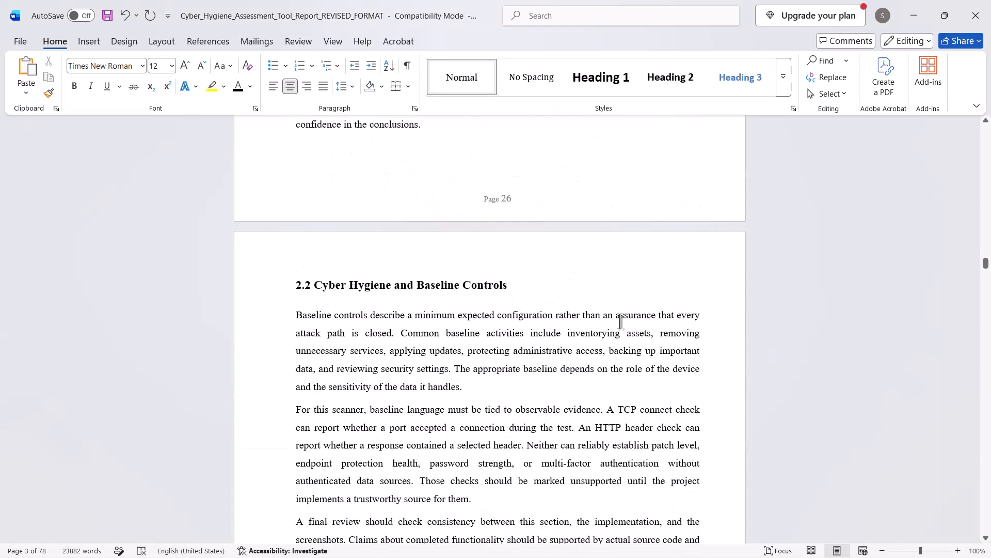
scroll(619, 321, down, 4)
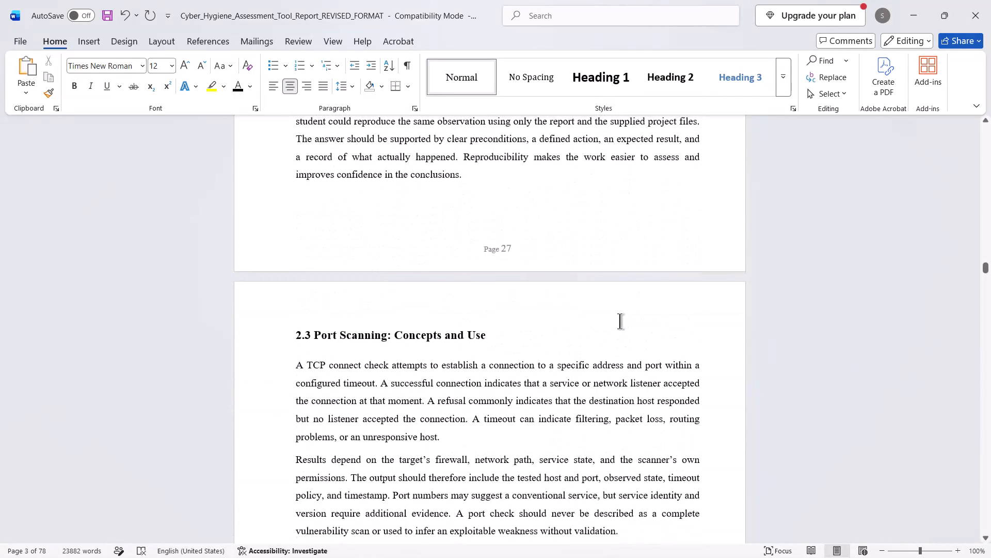
scroll(619, 321, down, 1)
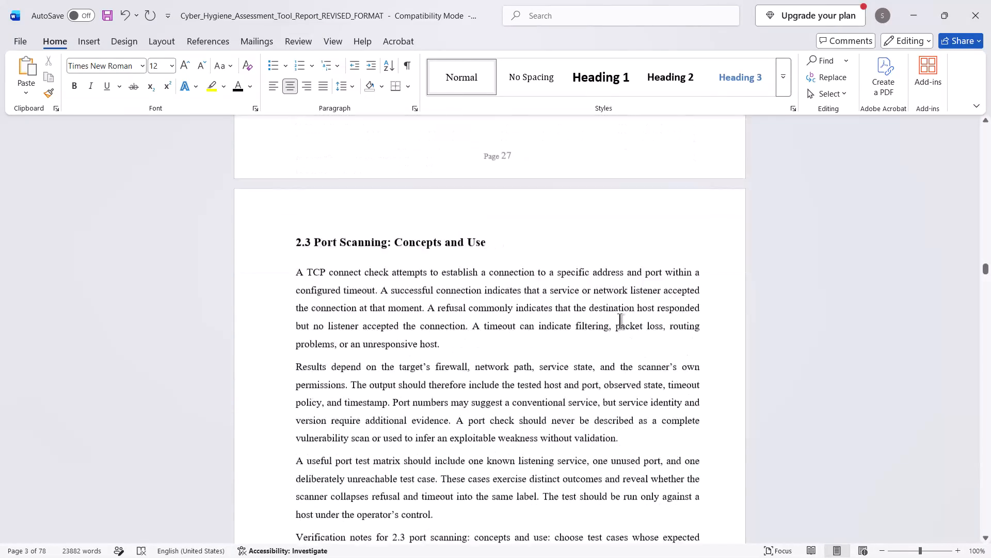
scroll(619, 321, down, 3)
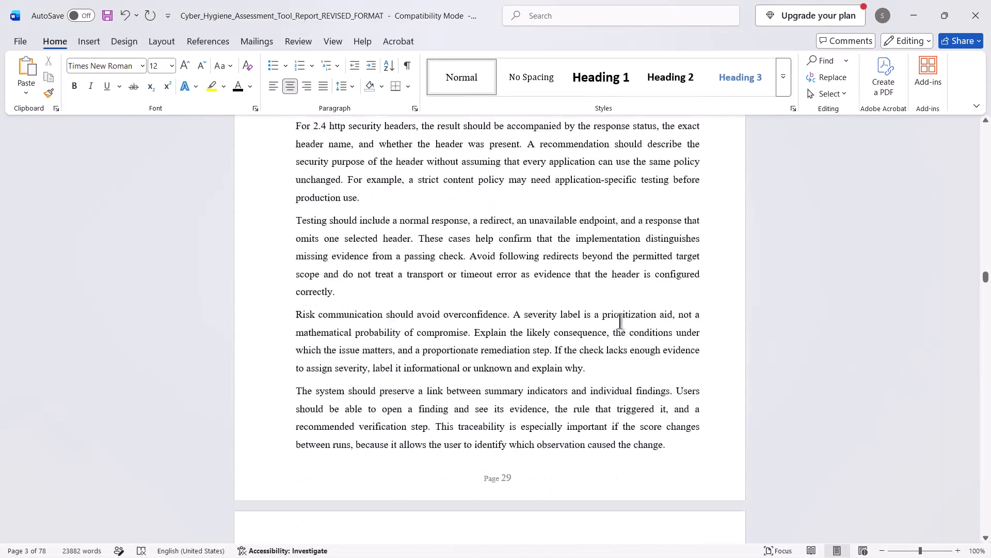
scroll(619, 321, down, 7)
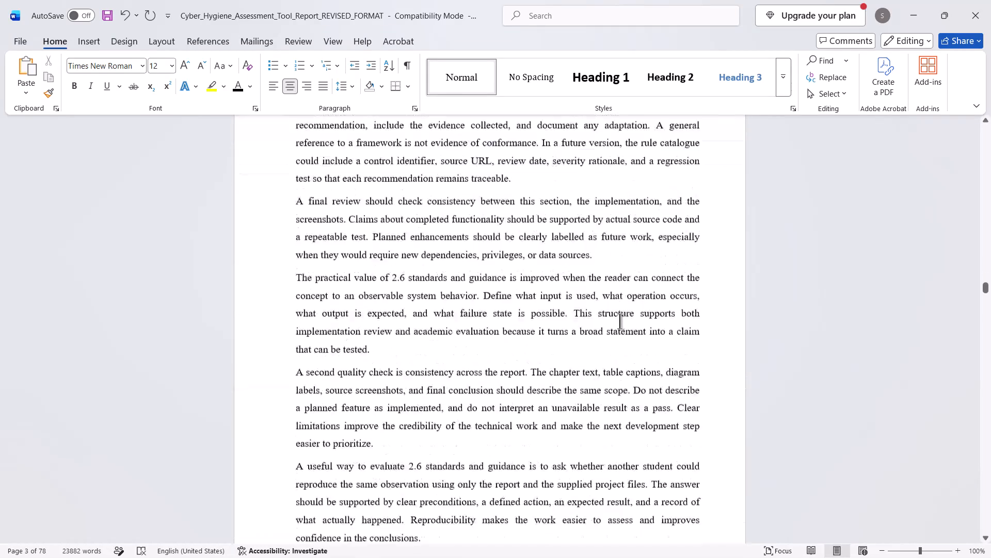
scroll(619, 321, down, 2)
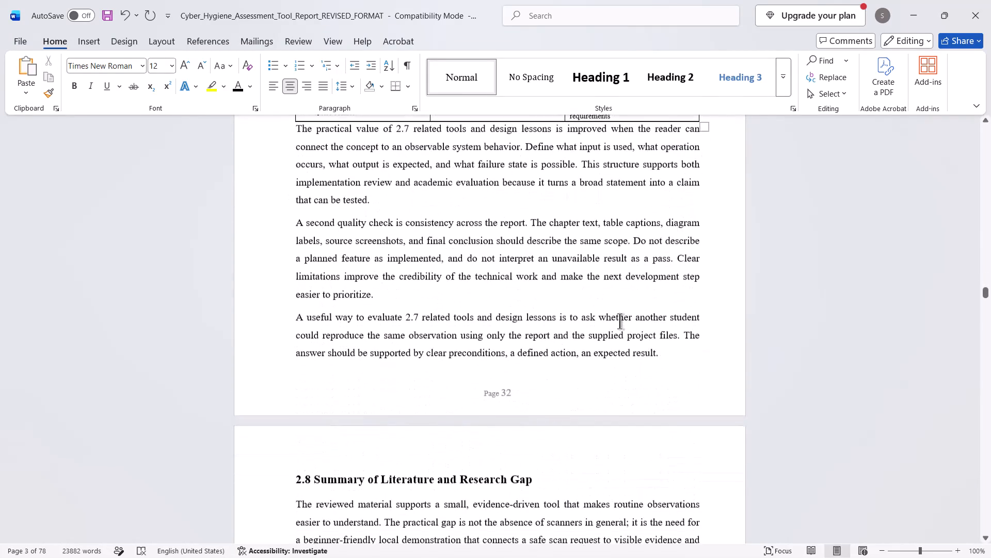
scroll(619, 321, down, 3)
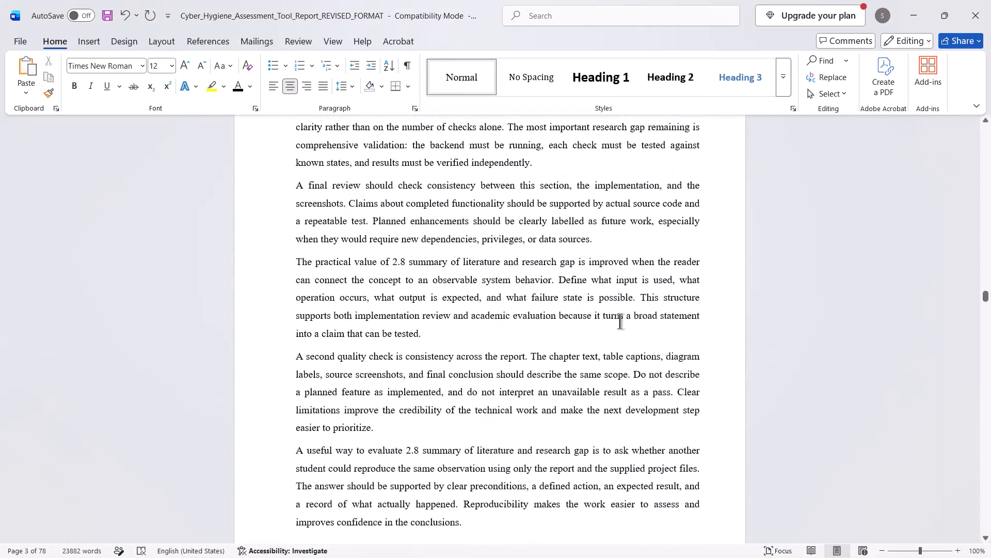
scroll(619, 321, down, 5)
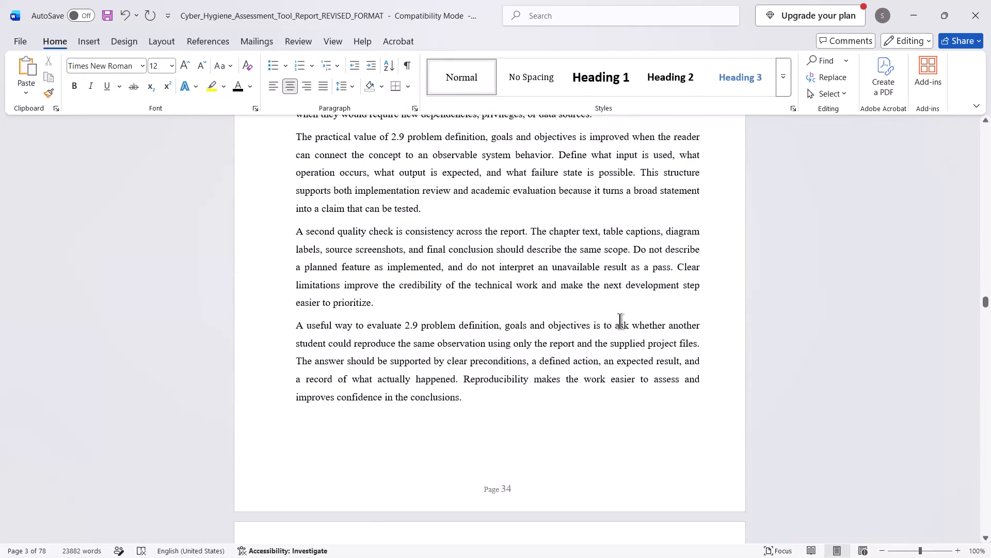
Review the layout of Chapter 3, checking the requirements table, architecture sections and flow diagrams.
scroll(619, 321, down, 5)
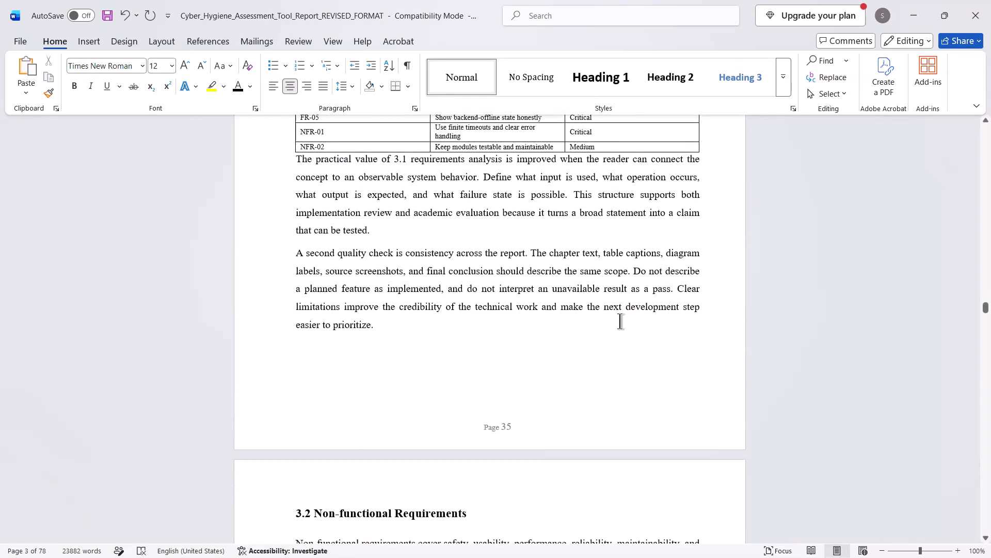
scroll(619, 321, down, 8)
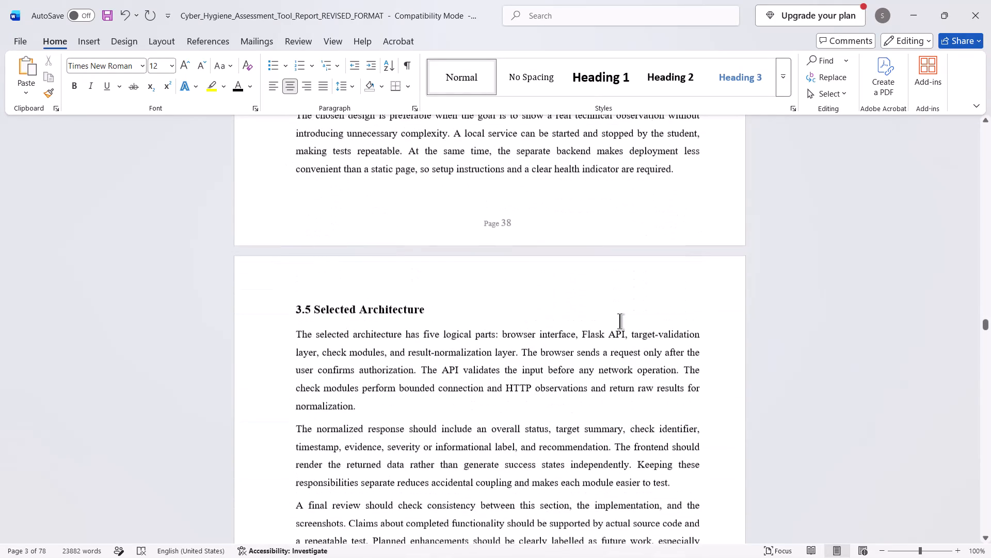
scroll(619, 321, down, 5)
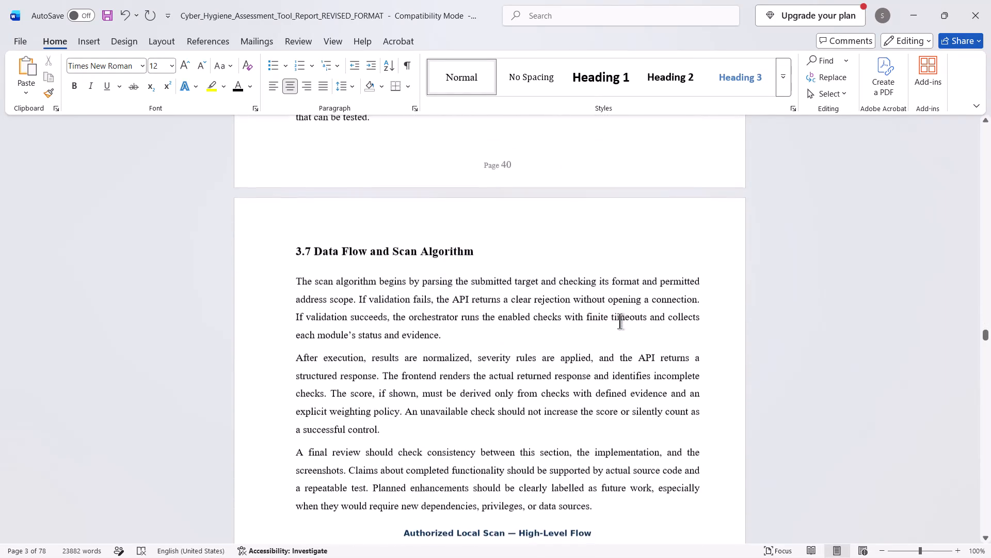
scroll(619, 321, down, 5)
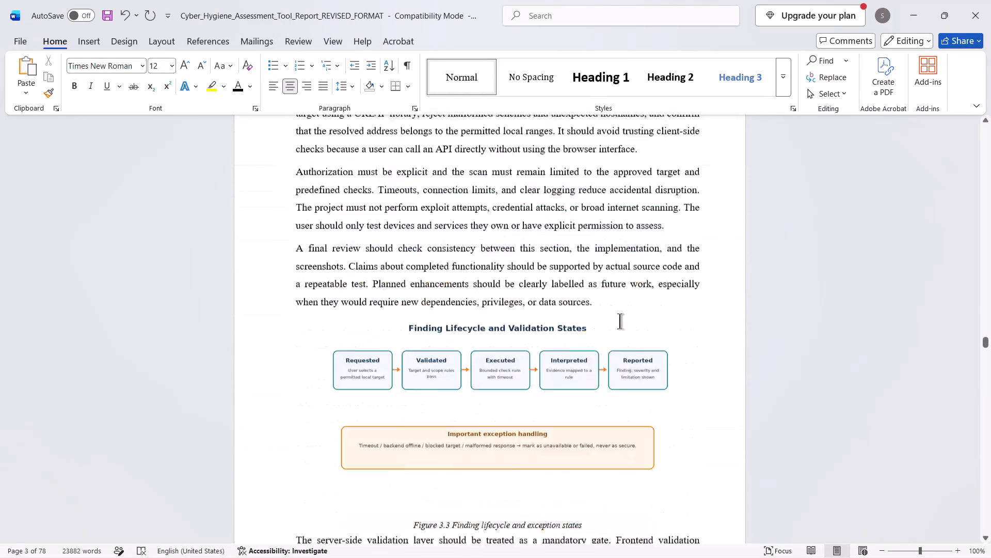
scroll(619, 321, down, 5)
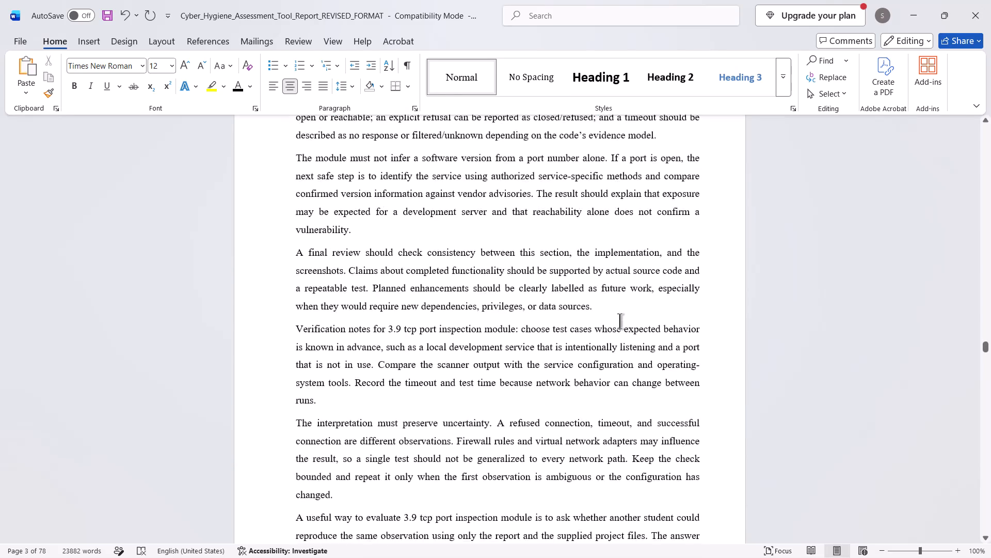
scroll(619, 321, down, 6)
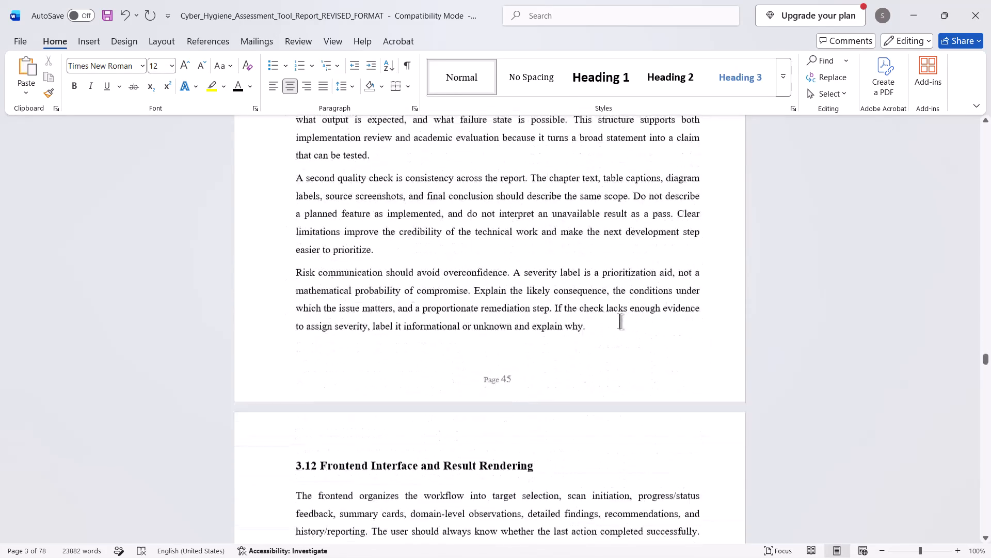
scroll(619, 321, down, 3)
Review the layout of Chapter 4, from the implementation sections through 4.11 Observed Results and Validation Status.
scroll(619, 321, down, 5)
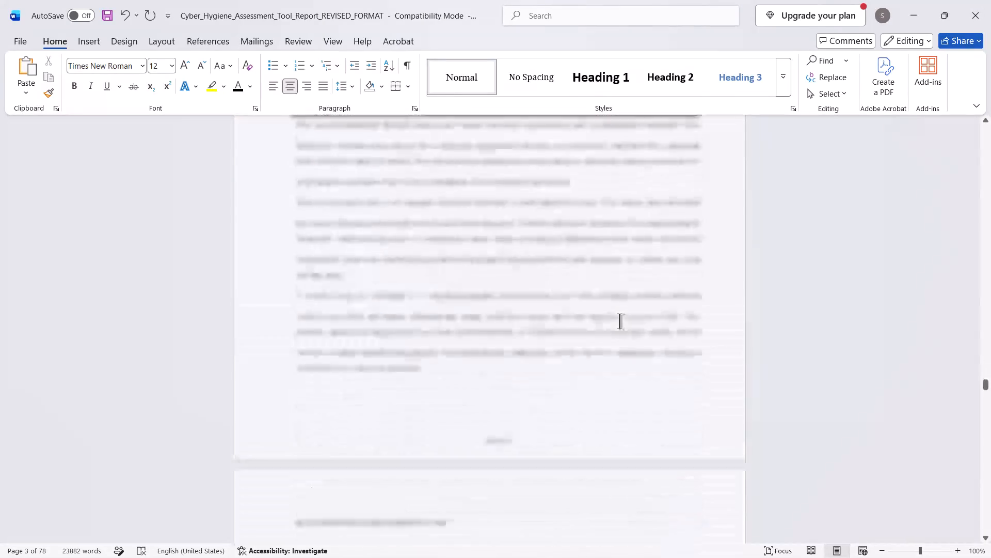
scroll(619, 321, up, 5)
scroll(619, 321, down, 2)
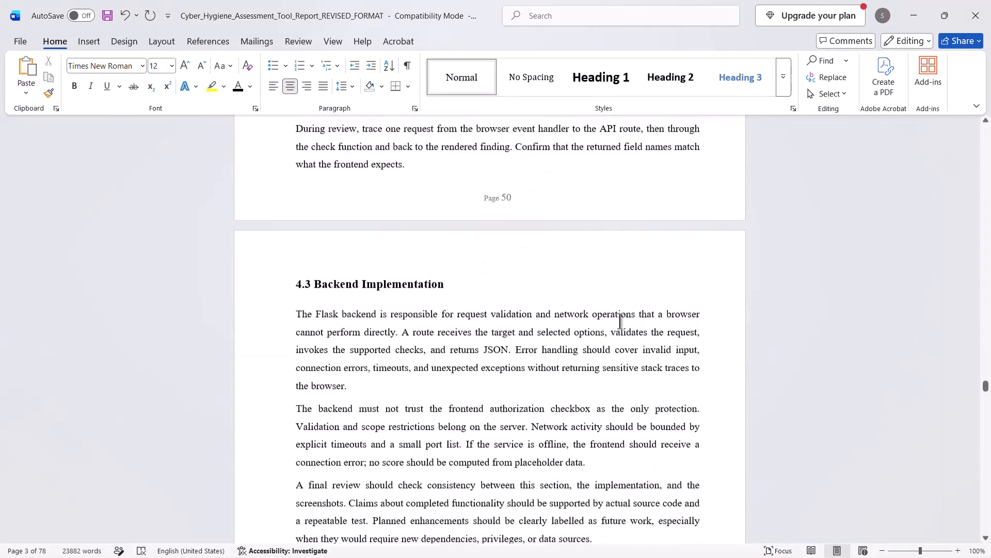
scroll(619, 321, down, 5)
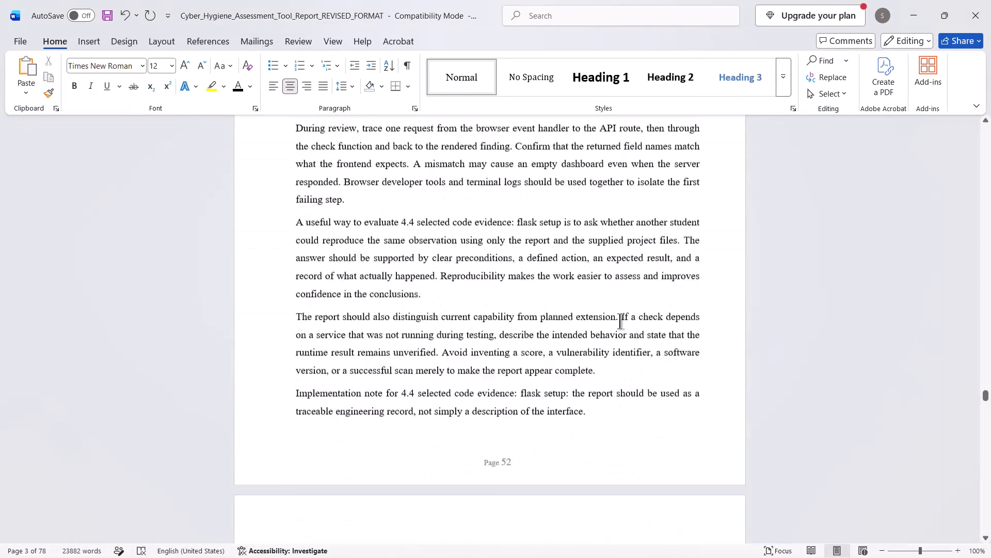
scroll(619, 321, down, 3)
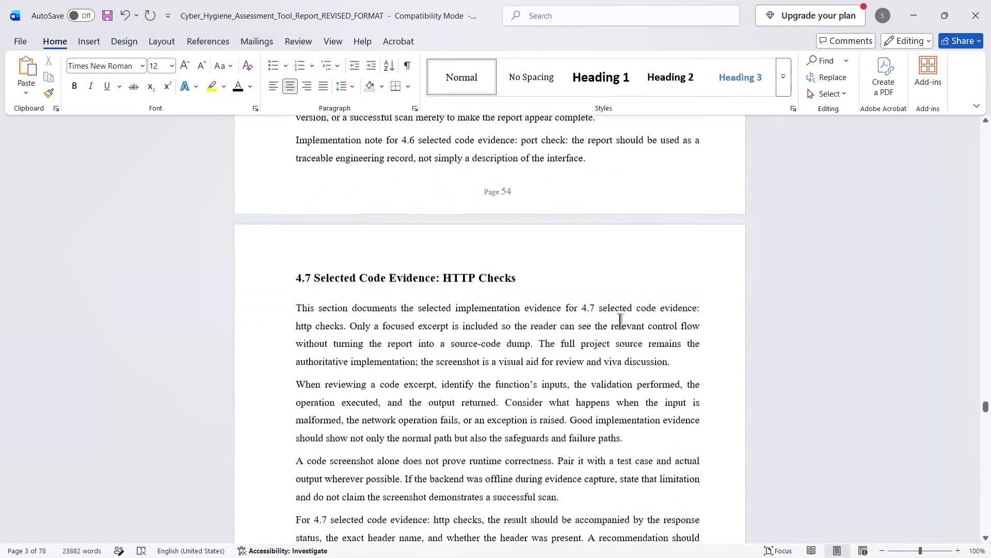
scroll(619, 321, down, 5)
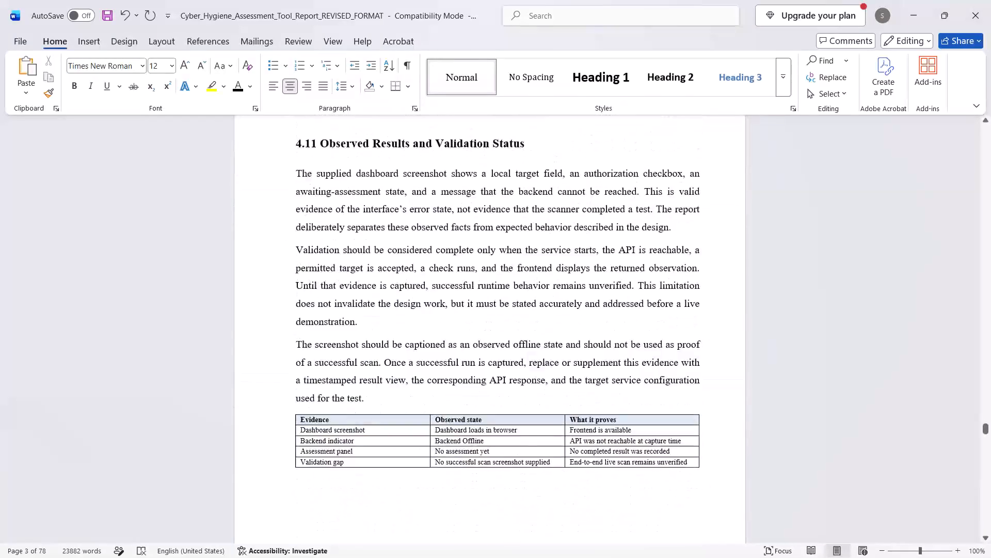
Review the dashboard screenshot pages between sections 4.11 and 4.12, checking picture placement and empty space.
scroll(619, 321, down, 10)
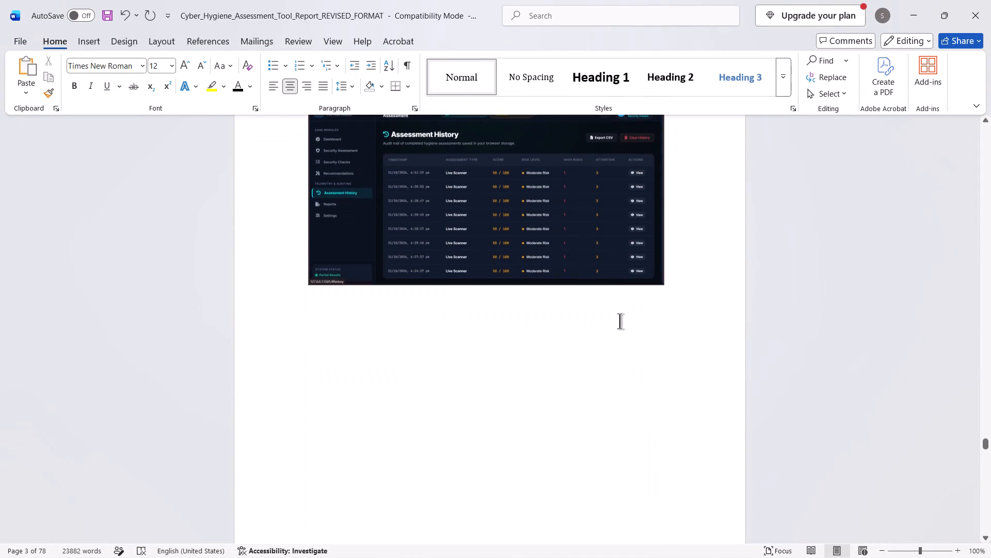
scroll(619, 321, down, 1)
scroll(619, 321, up, 4)
scroll(619, 321, down, 1)
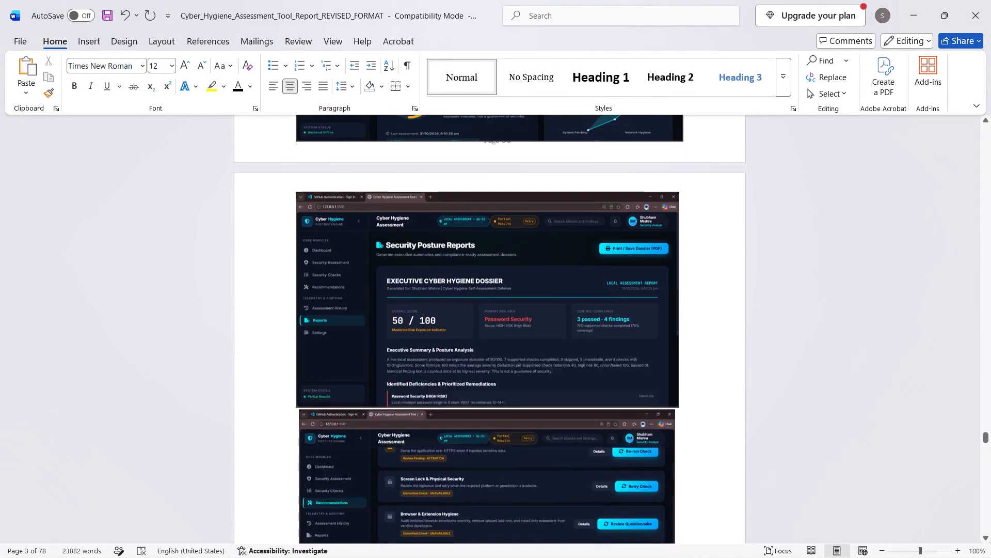
scroll(619, 321, down, 3)
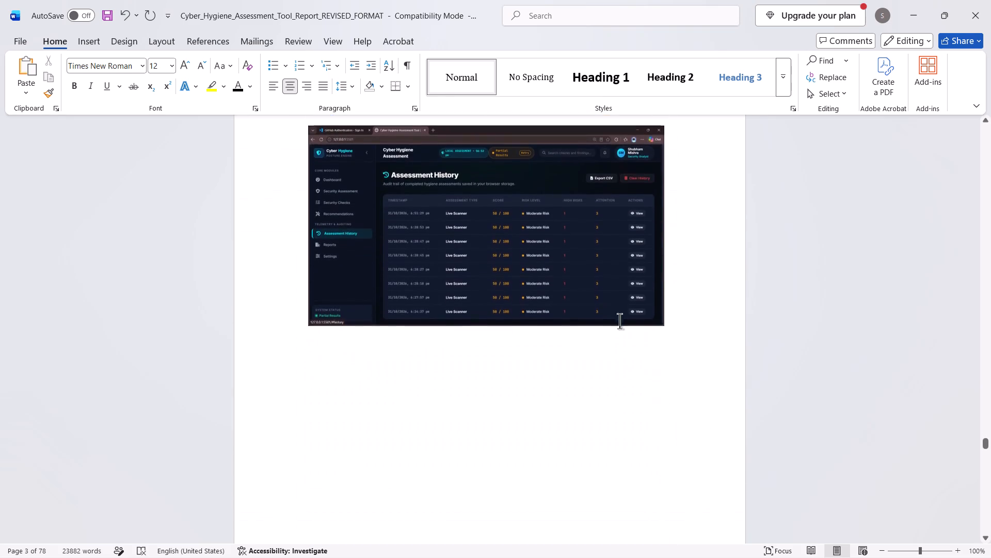
scroll(619, 321, down, 4)
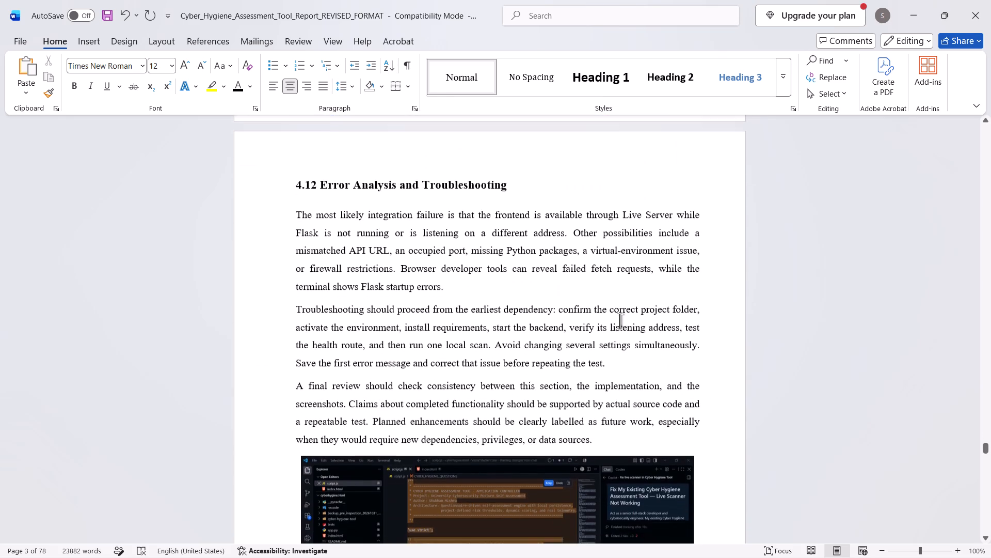
scroll(619, 321, up, 2)
click(460, 265)
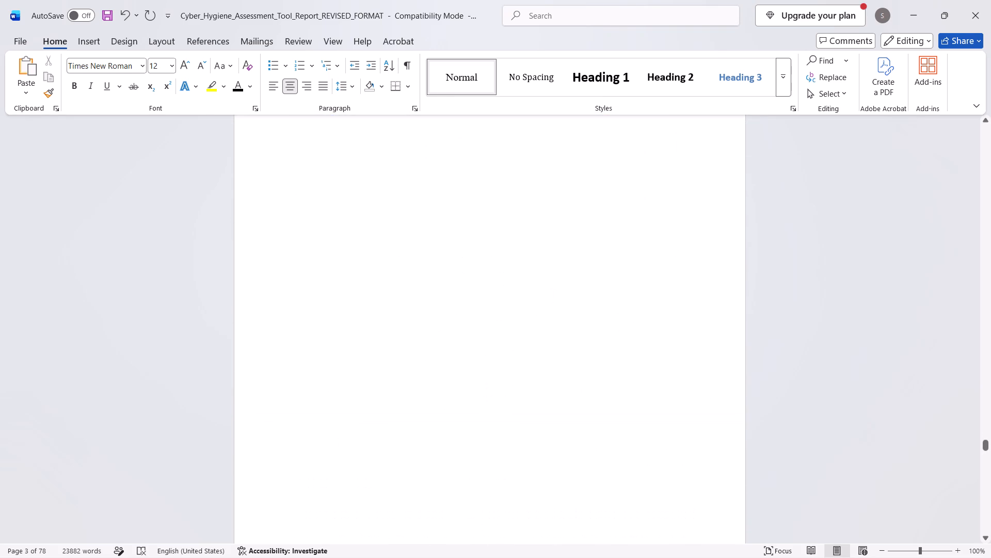
click(96, 41)
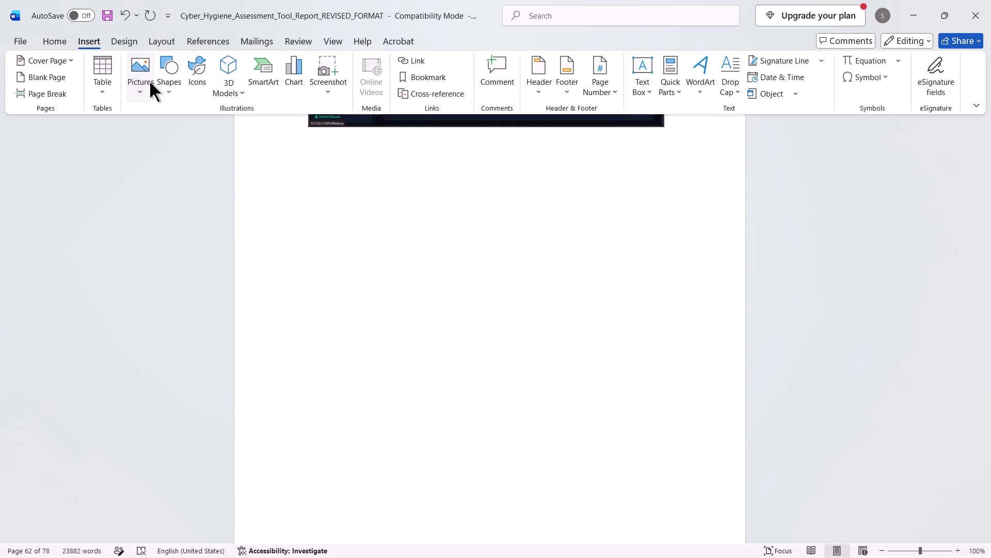
click(152, 84)
click(171, 129)
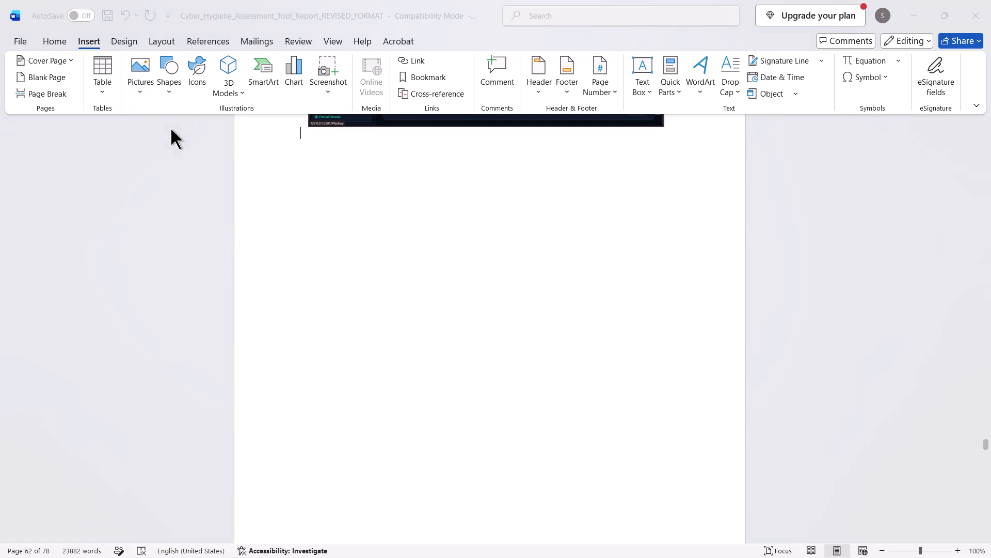
click(80, 106)
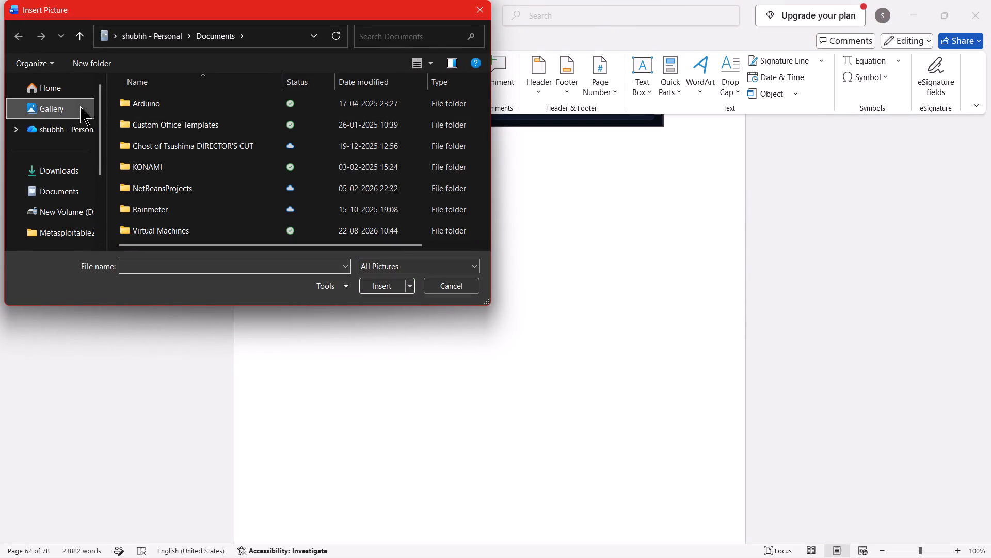
scroll(268, 178, down, 2)
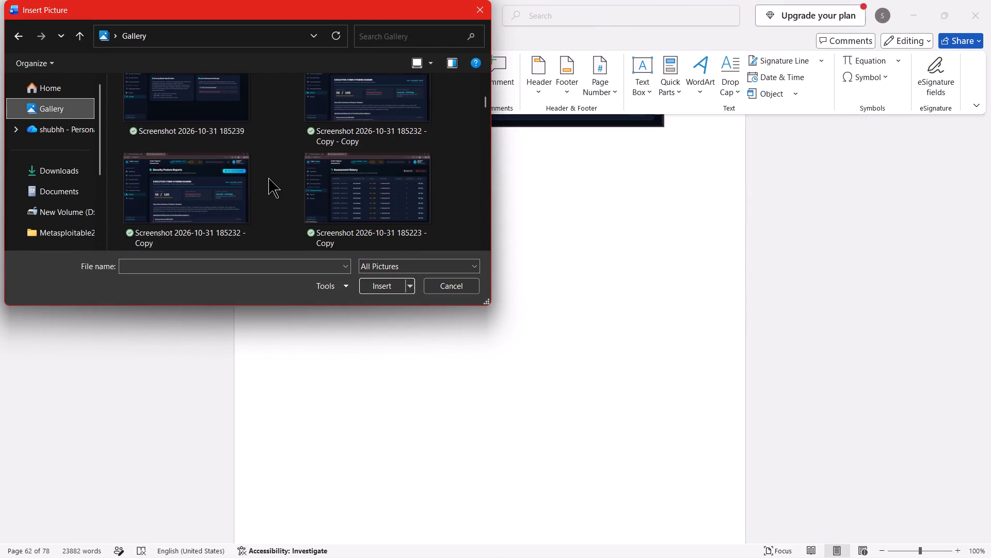
scroll(268, 178, down, 2)
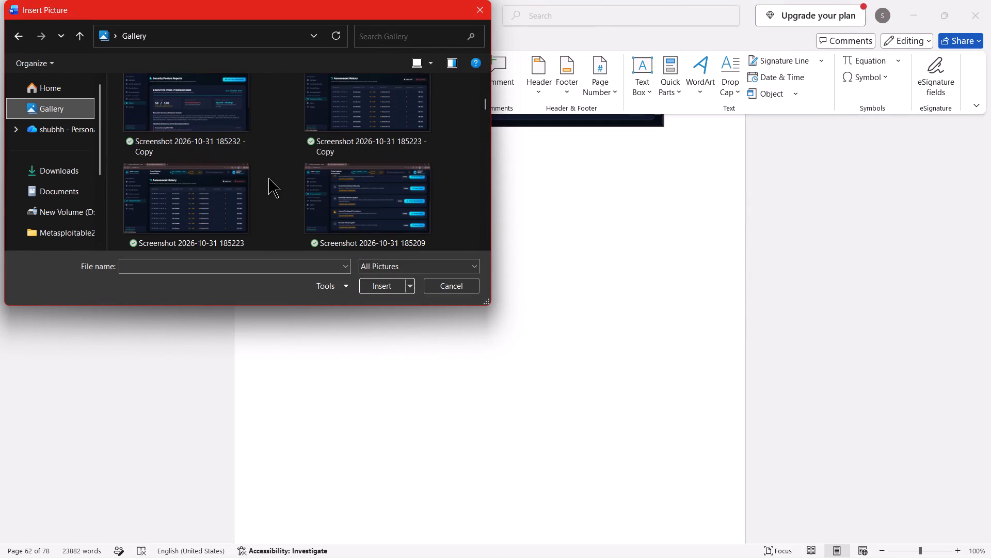
scroll(268, 178, down, 1)
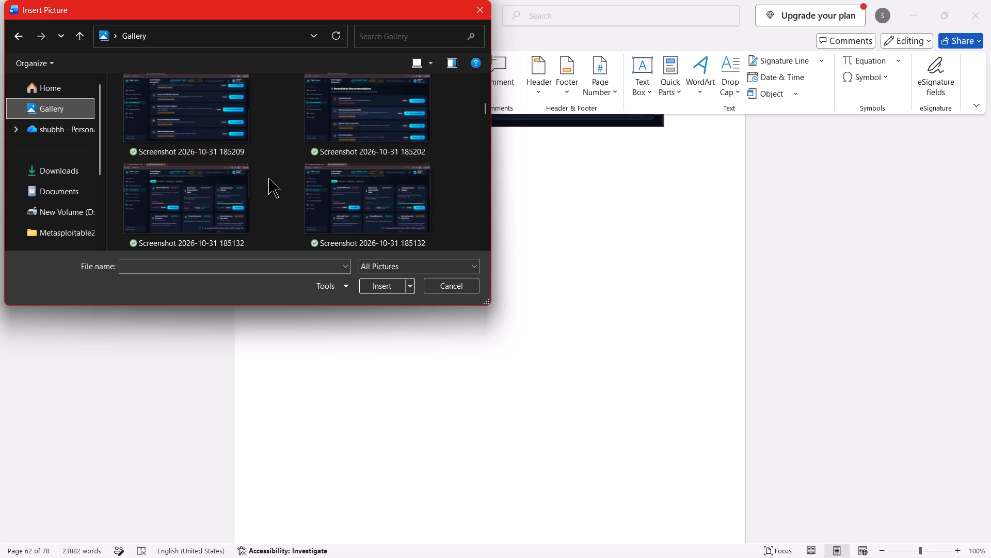
scroll(268, 178, down, 1)
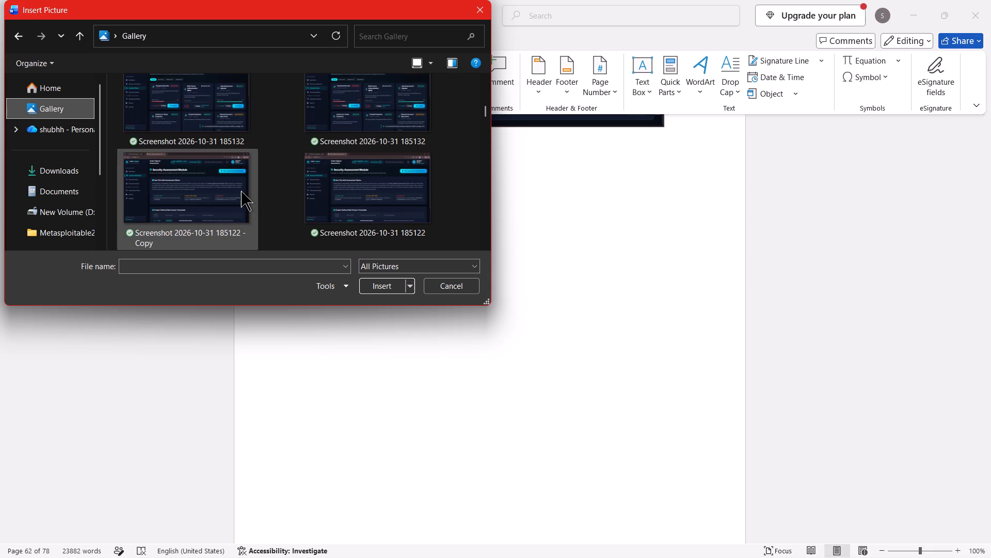
click(241, 191)
click(385, 283)
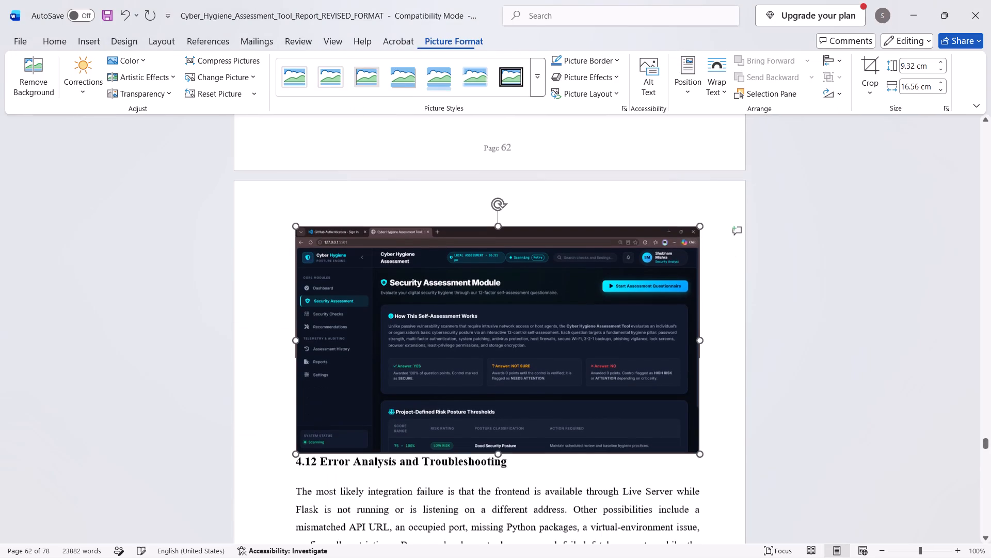
Set the inserted Security Assessment Module picture to Top and Bottom text wrapping with its position fixed on the page.
click(714, 231)
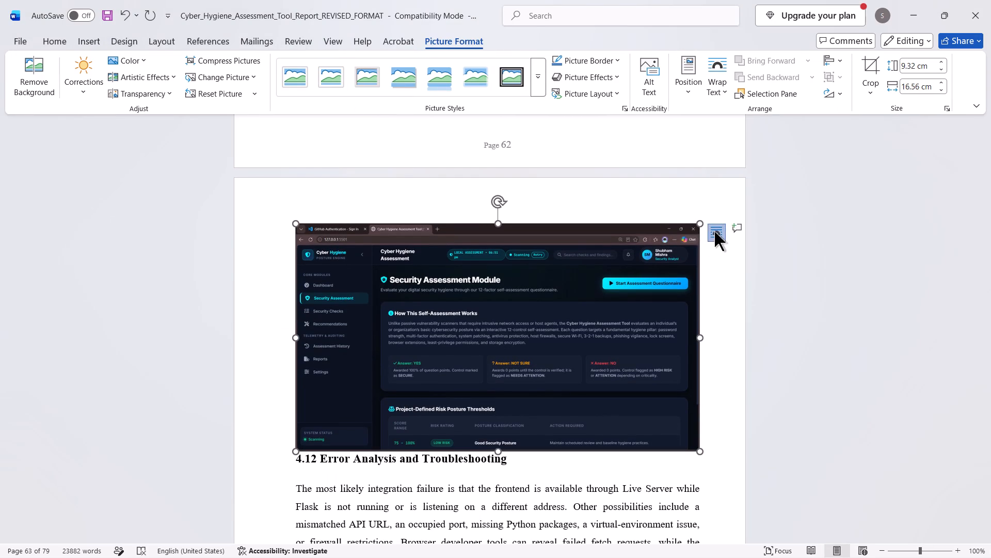
click(754, 356)
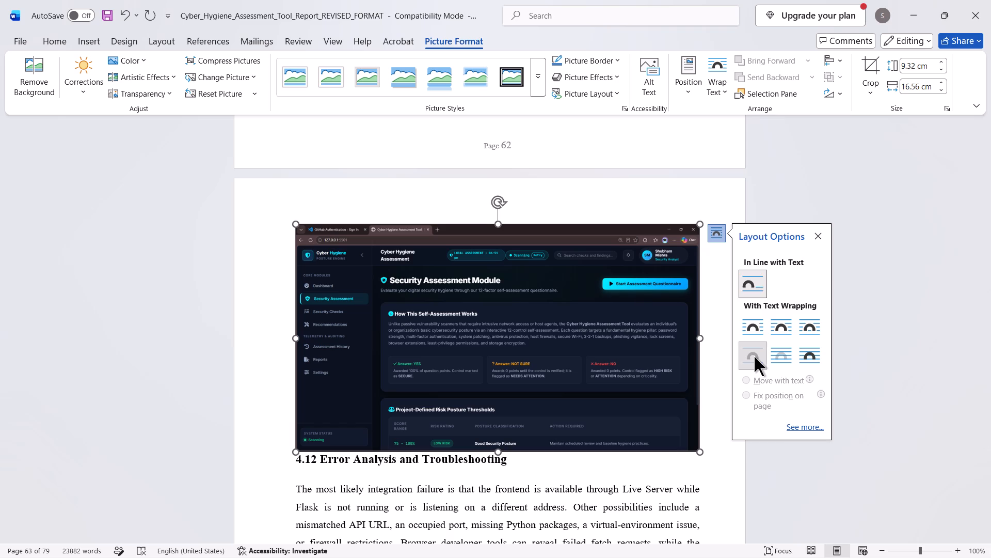
click(769, 397)
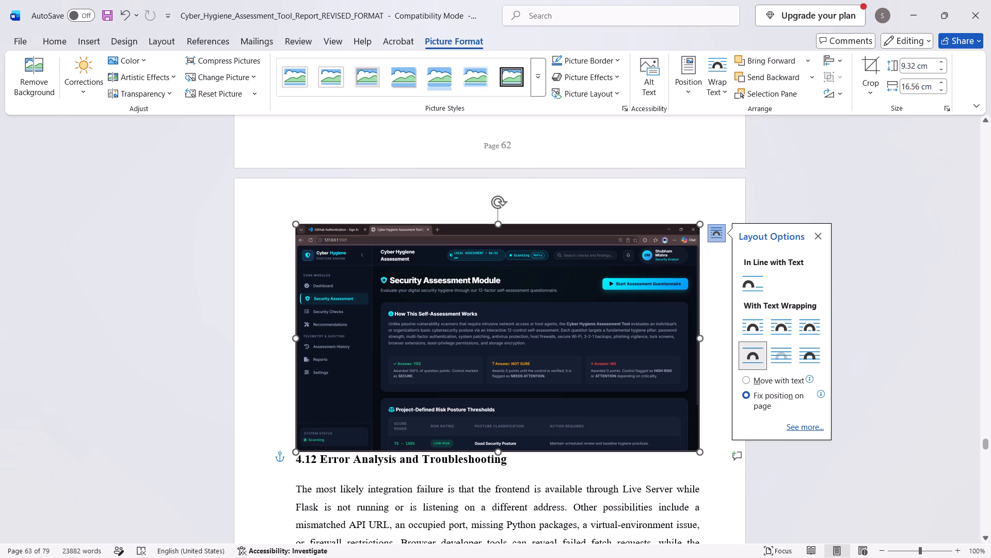
Move the Security Assessment Module picture up to page 62, centred beneath the Assessment History screenshot.
drag(603, 366, 597, 174)
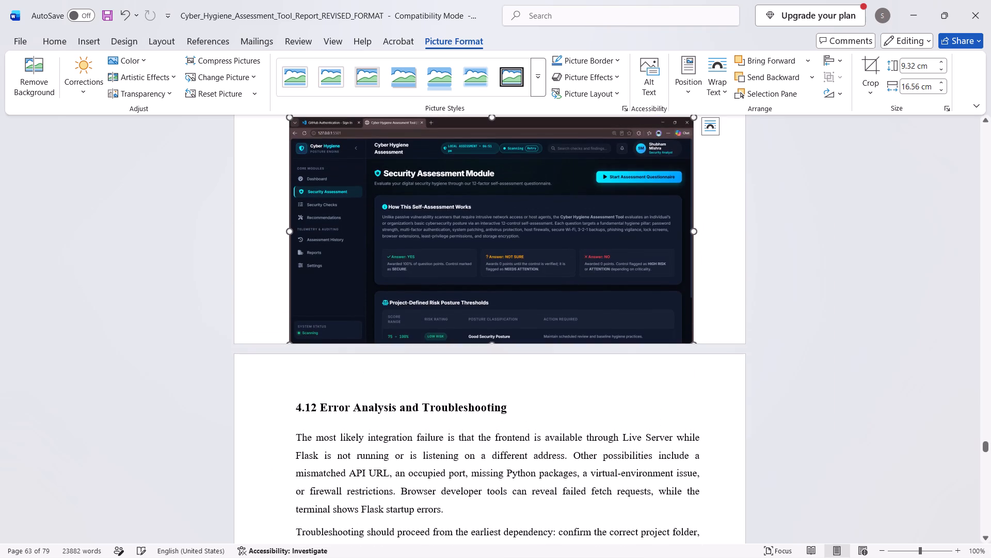
scroll(594, 225, up, 2)
drag(575, 465, 571, 310)
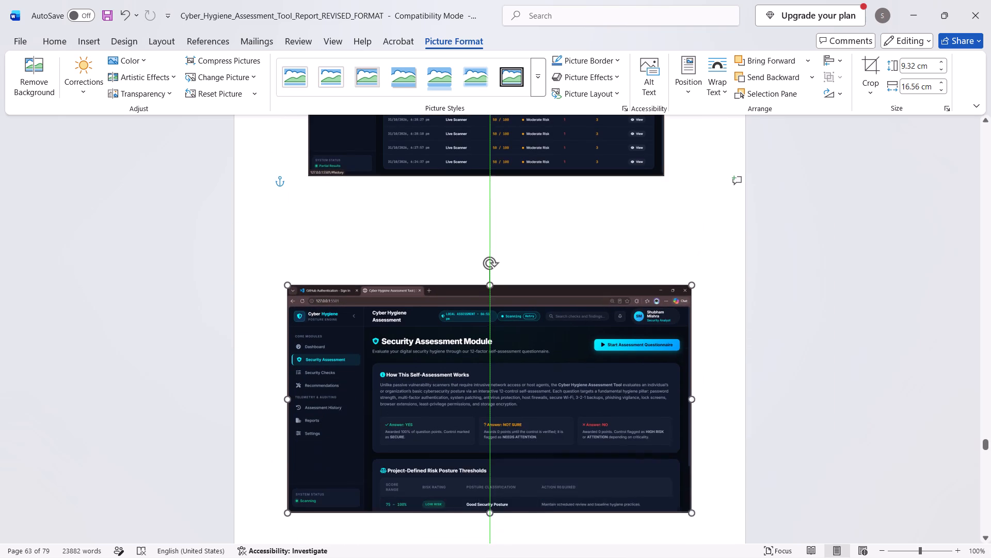
drag(571, 310, 571, 264)
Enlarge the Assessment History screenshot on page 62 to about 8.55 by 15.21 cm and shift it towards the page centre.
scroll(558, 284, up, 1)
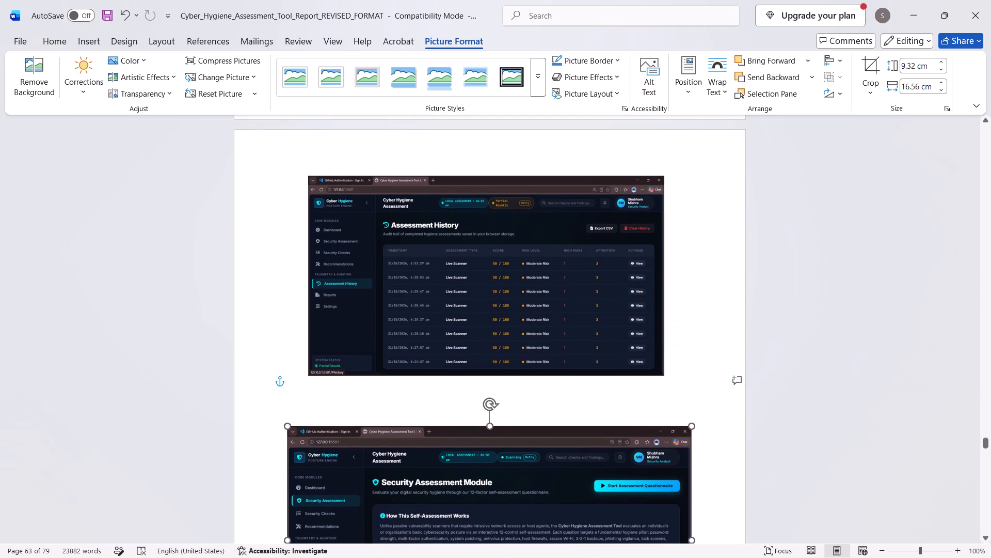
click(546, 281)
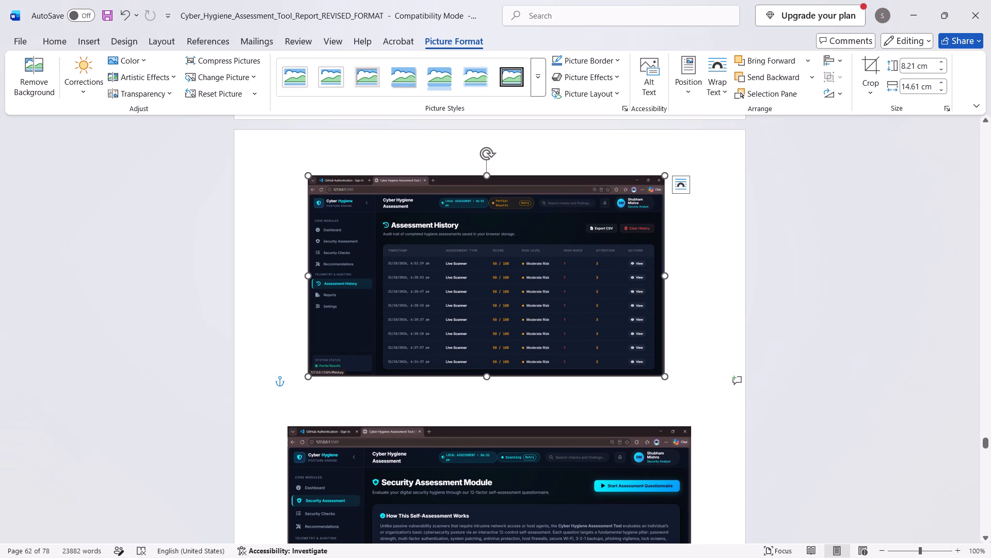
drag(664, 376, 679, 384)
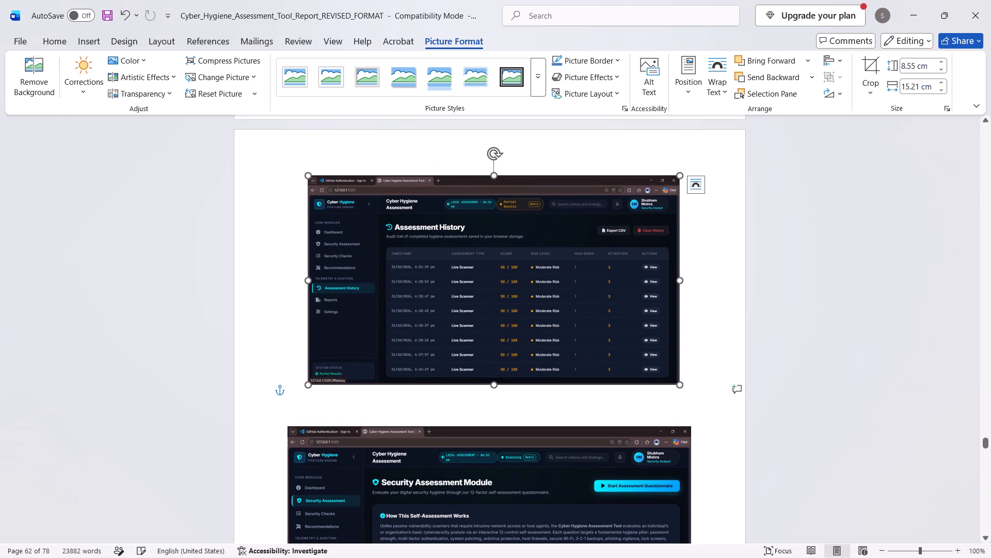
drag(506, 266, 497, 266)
Compare the screenshot spacing from page 60 onward and move page 62's Security Assessment Module picture lower, widening the gap above it.
scroll(497, 266, up, 3)
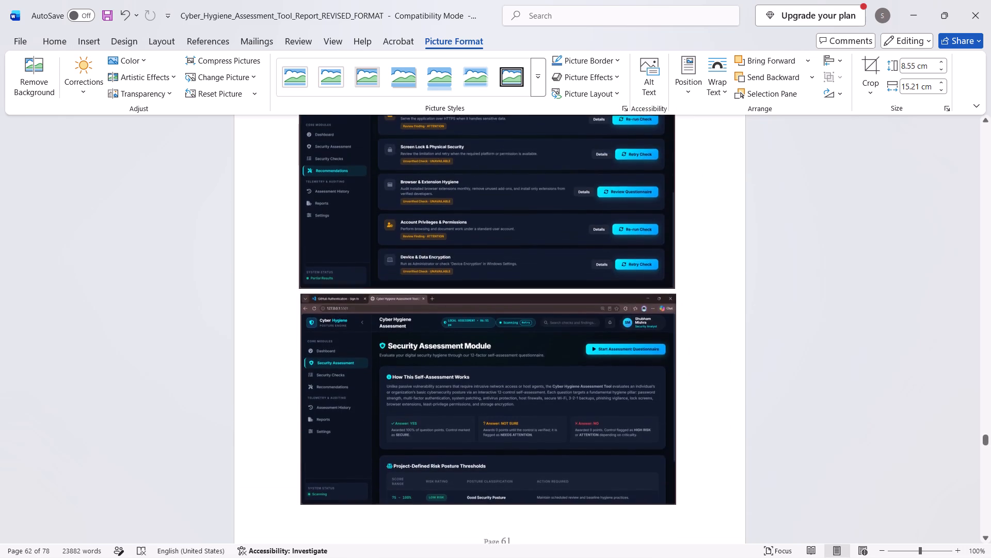
scroll(497, 266, up, 3)
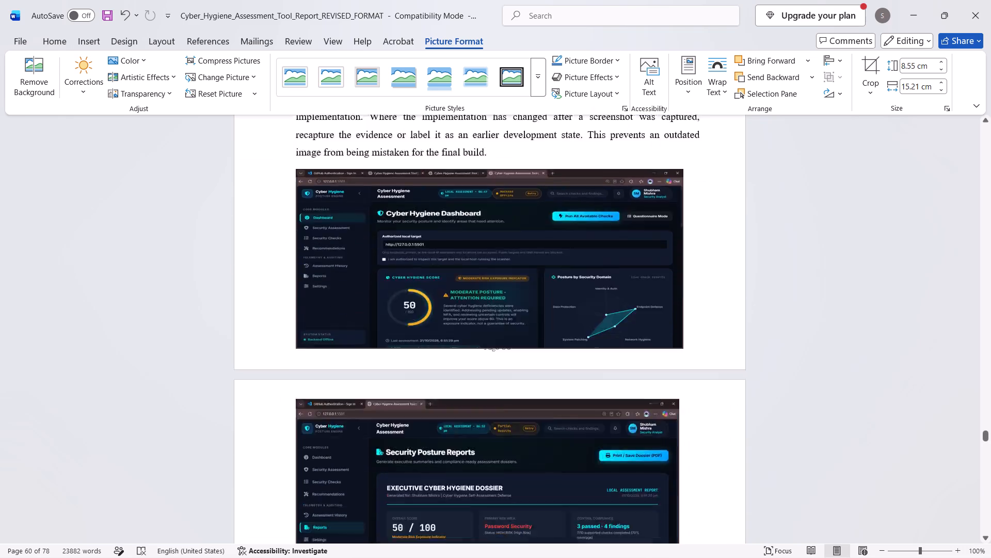
scroll(497, 266, down, 7)
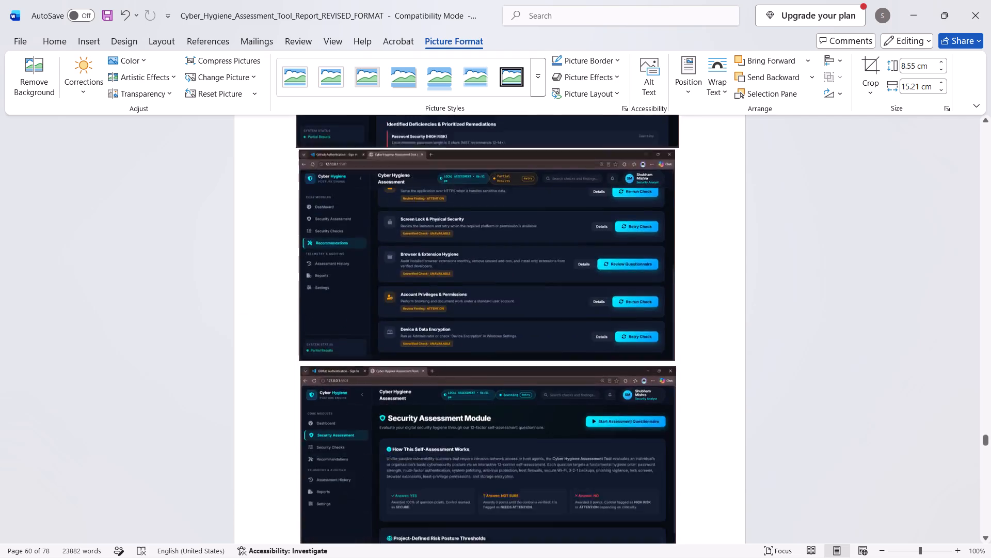
scroll(497, 266, down, 3)
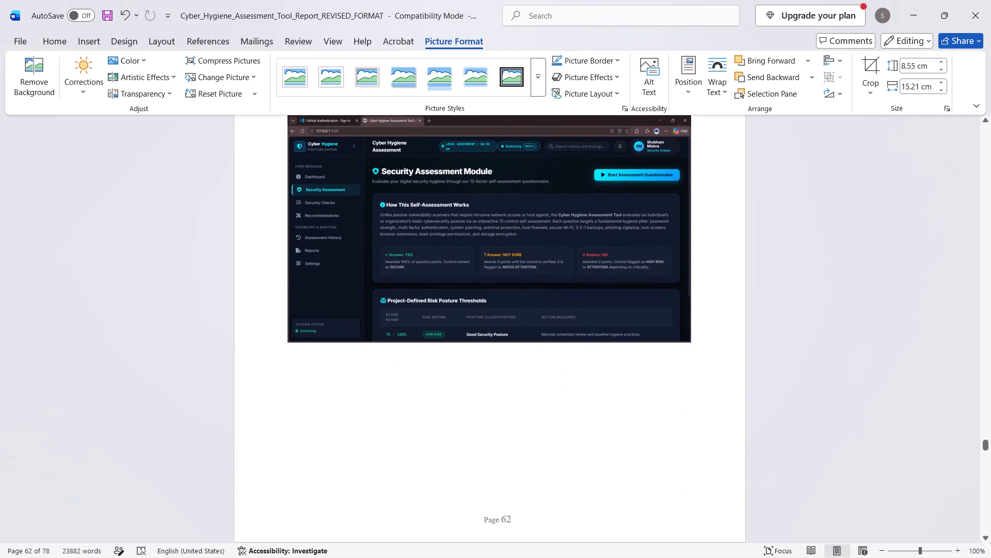
drag(492, 250, 486, 300)
Enlarge the Assessment History screenshot on page 62 to about 8.93 by 15.89 cm and centre it near the page's top margin.
scroll(486, 300, up, 1)
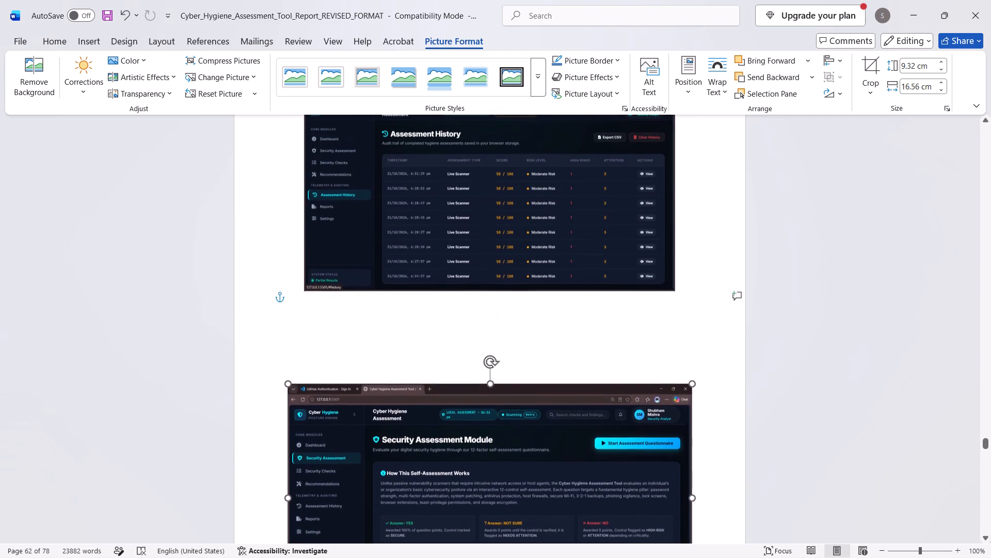
click(486, 241)
drag(674, 292, 680, 314)
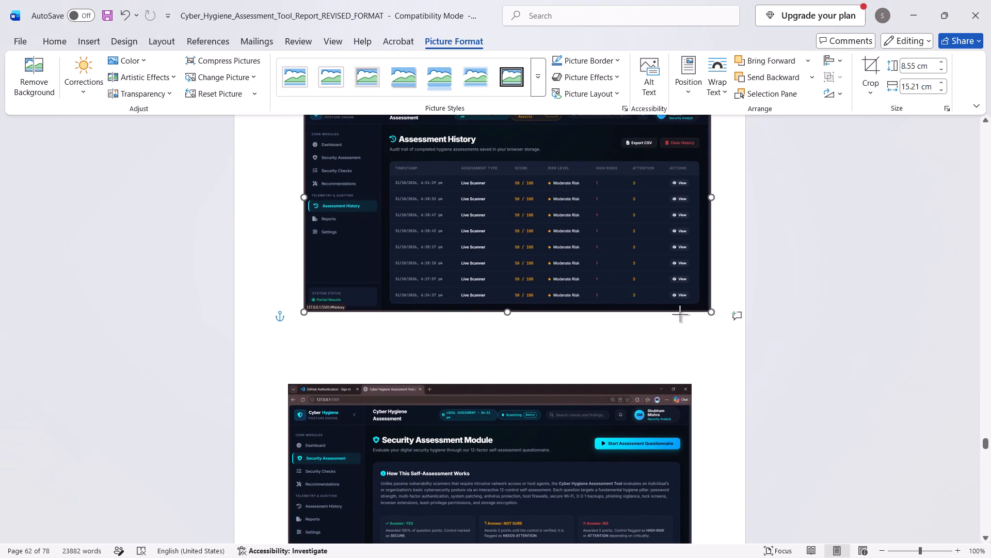
drag(680, 314, 655, 301)
drag(553, 236, 539, 238)
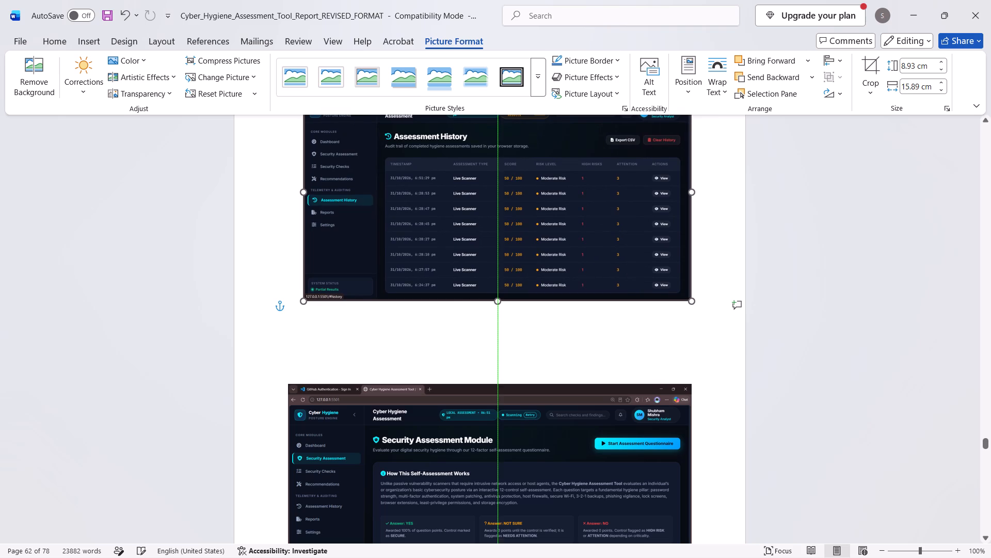
drag(539, 238, 544, 241)
scroll(544, 241, up, 1)
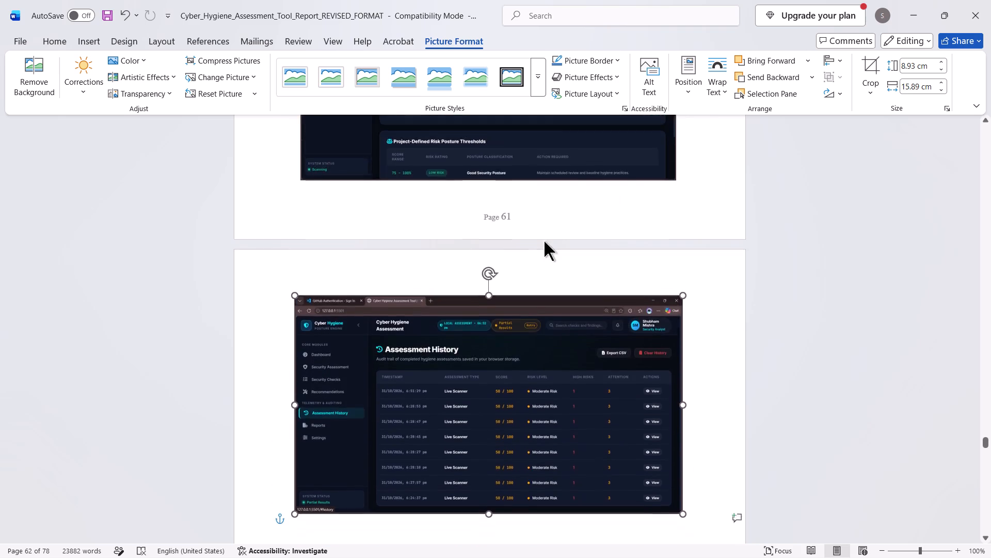
Review the layout of section 4.12 and its code screenshots up to the start of section 4.13.
scroll(544, 241, down, 7)
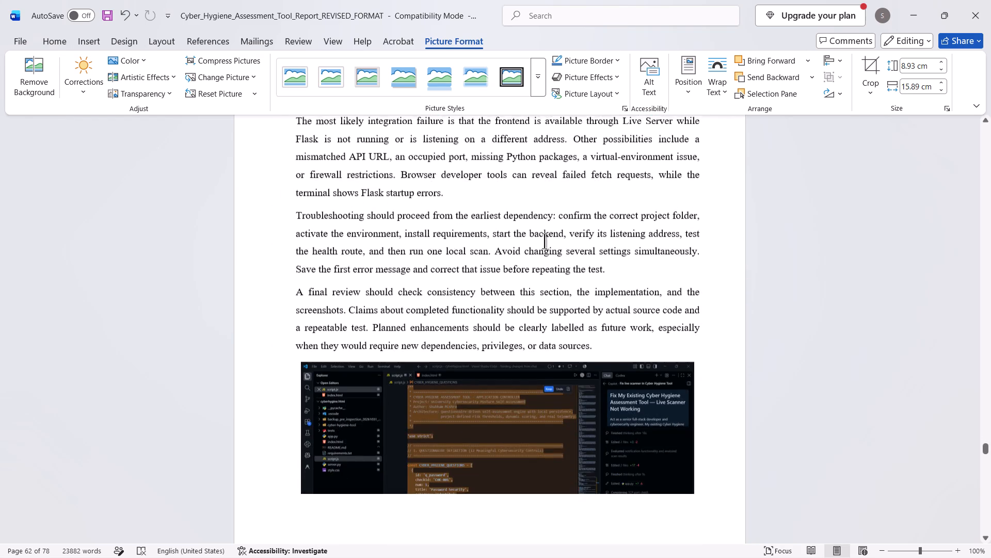
scroll(544, 241, down, 6)
scroll(544, 241, up, 1)
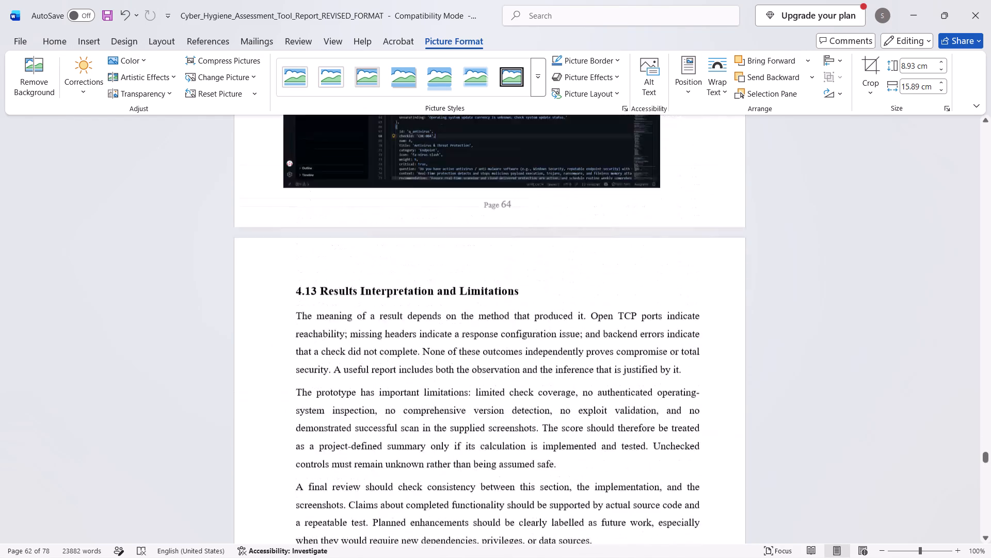
scroll(544, 241, up, 1)
scroll(544, 241, down, 1)
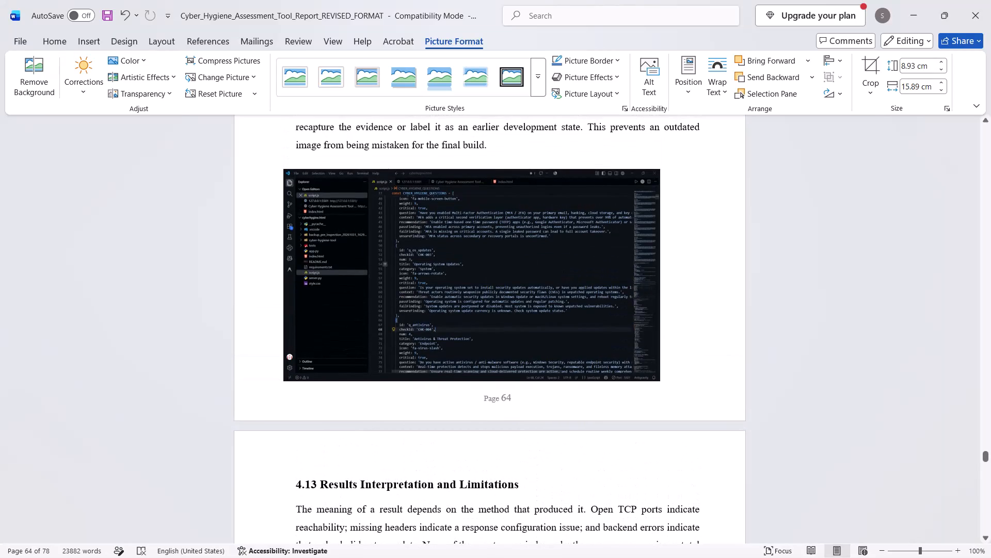
Review the layout from section 4.13 through the Chapter 5 conclusion and Appendices A and B.
scroll(544, 241, down, 5)
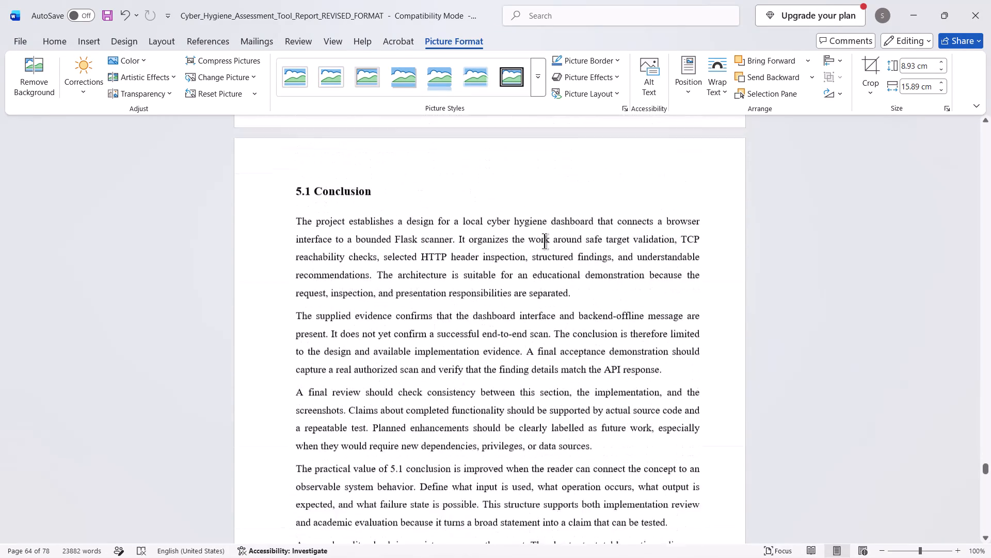
scroll(544, 241, down, 10)
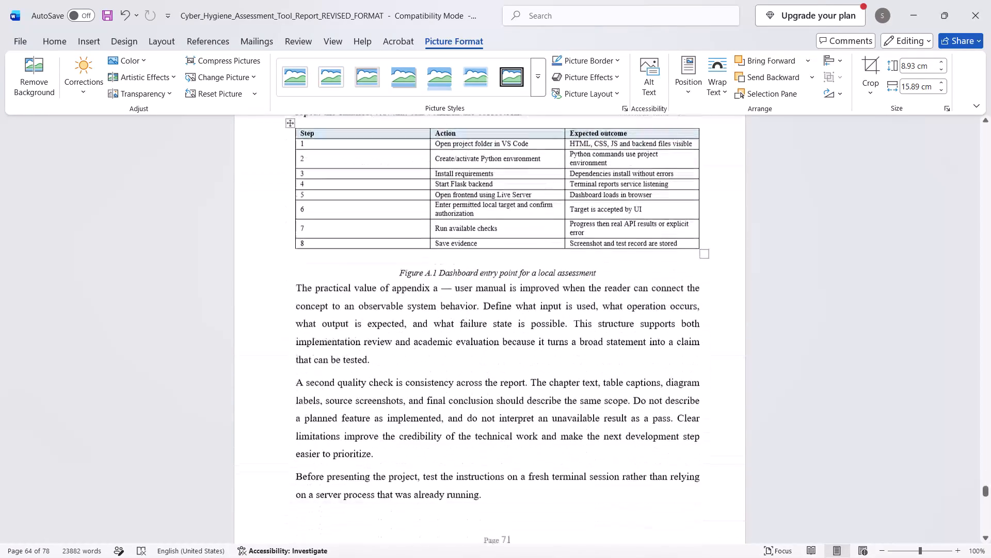
scroll(544, 241, down, 3)
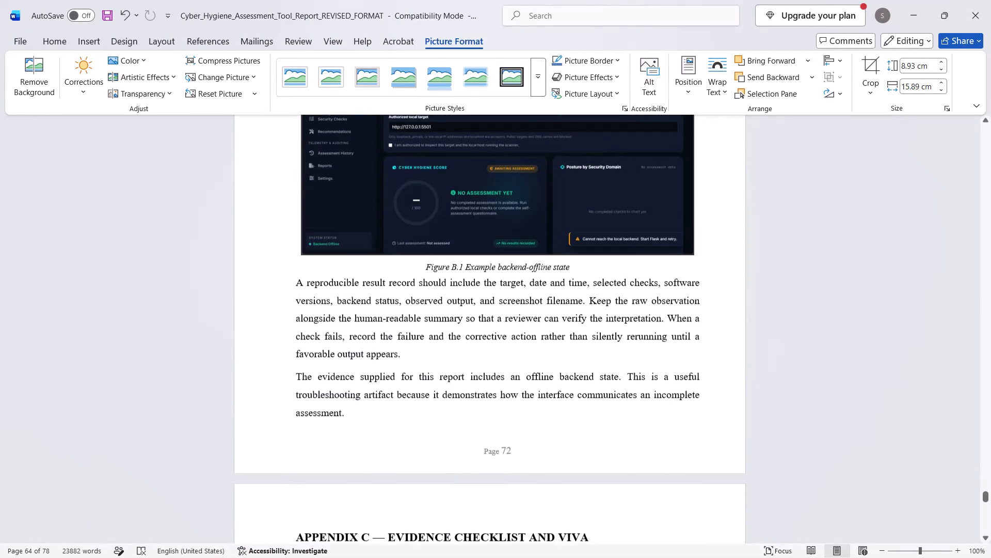
Review the layout of Appendices C through G, including the code excerpt figures and the final test matrix table.
scroll(544, 241, down, 6)
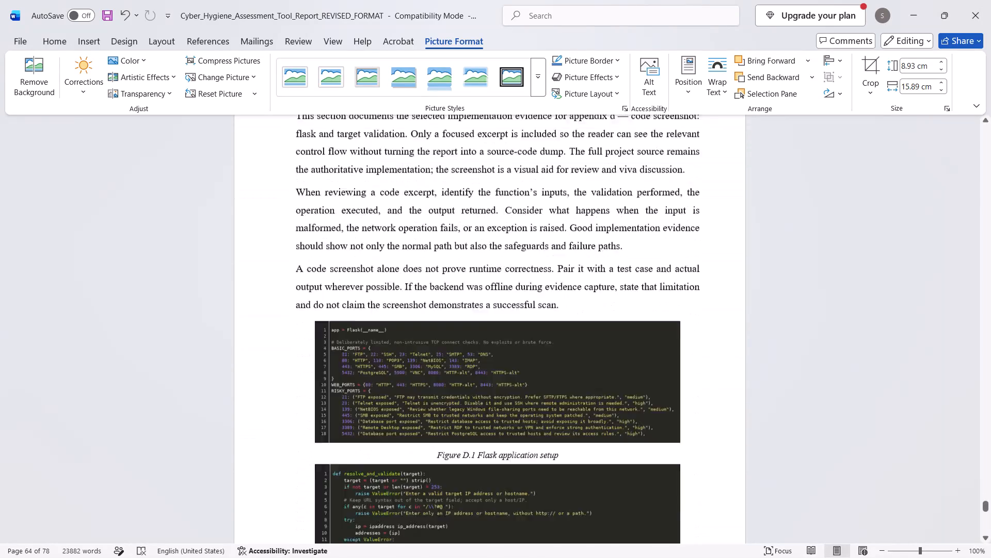
scroll(544, 241, down, 5)
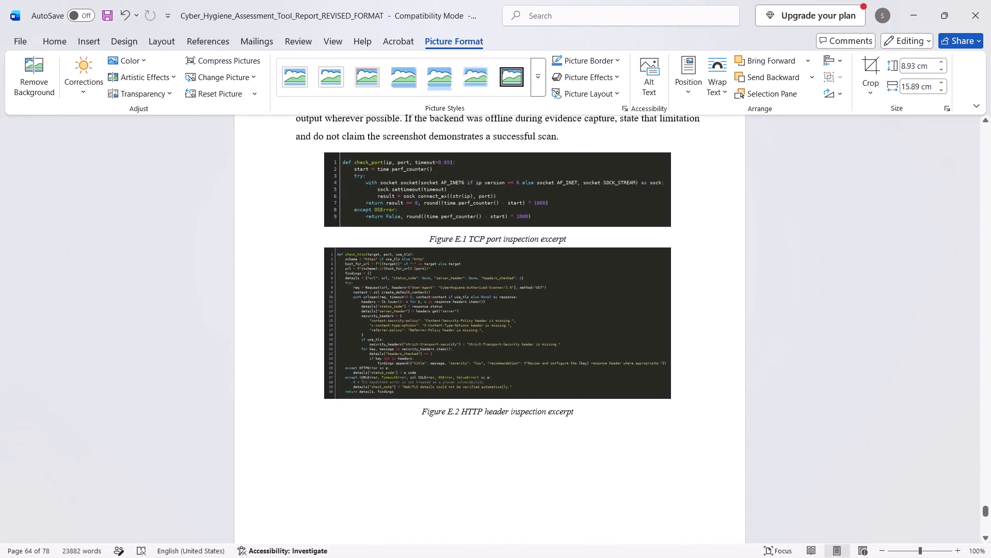
scroll(544, 241, down, 4)
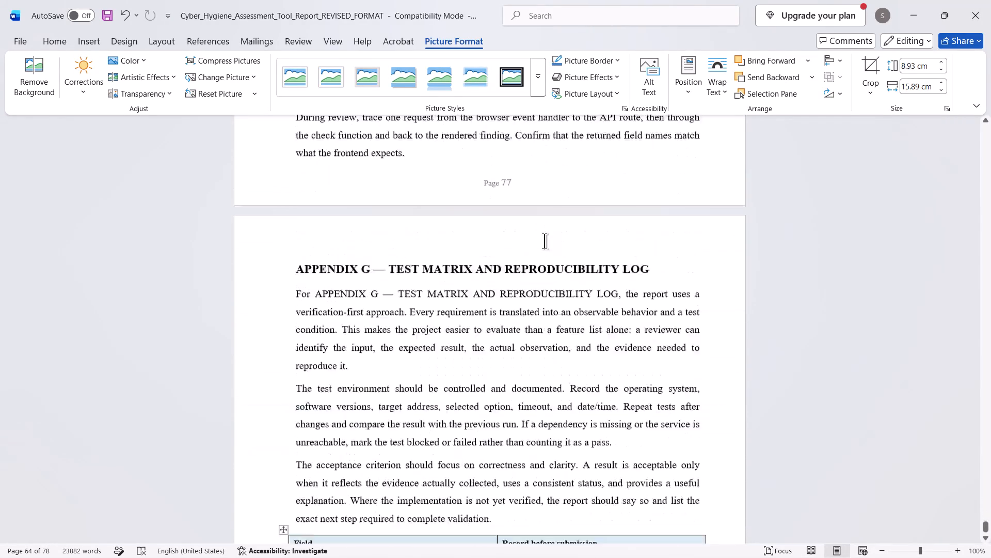
scroll(544, 241, down, 1)
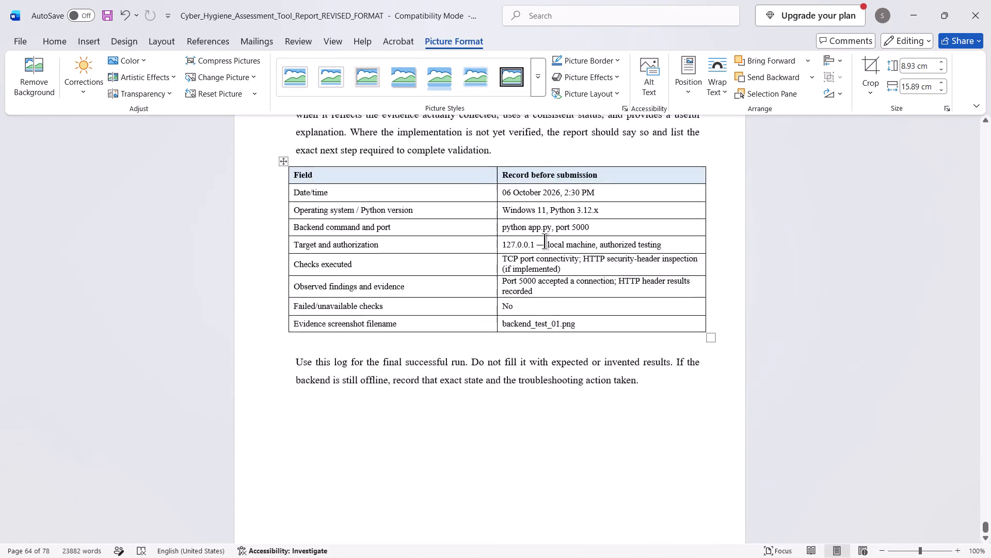
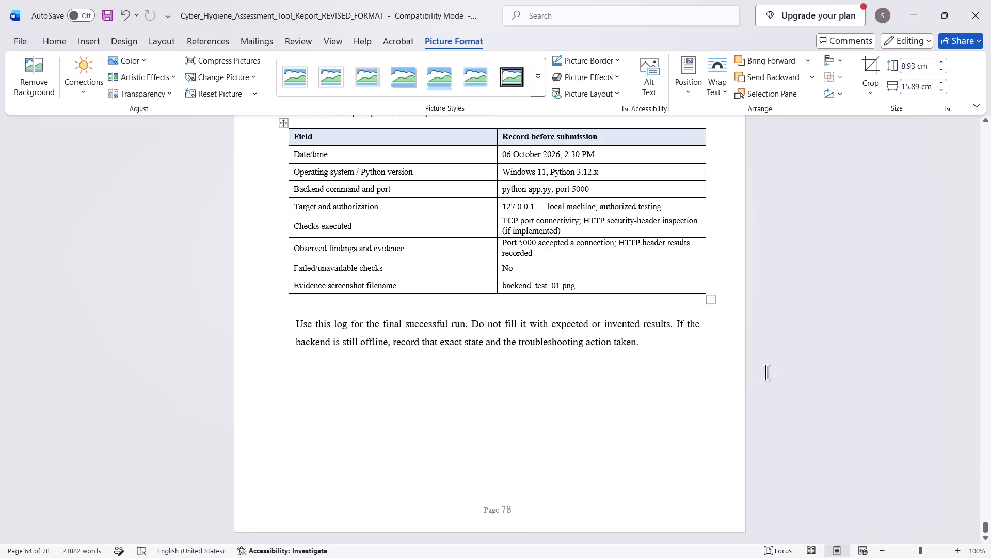
Return to the start of the report and review the front matter from the signature page through the Graphical Abstract.
scroll(781, 378, left, 1)
scroll(599, 377, down, 3)
scroll(599, 377, up, 1)
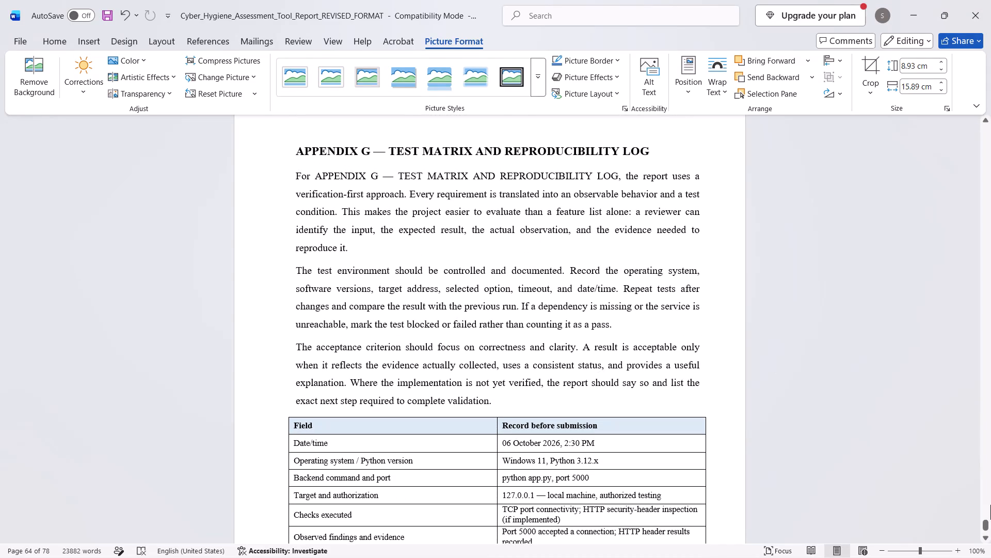
drag(986, 522, 989, 208)
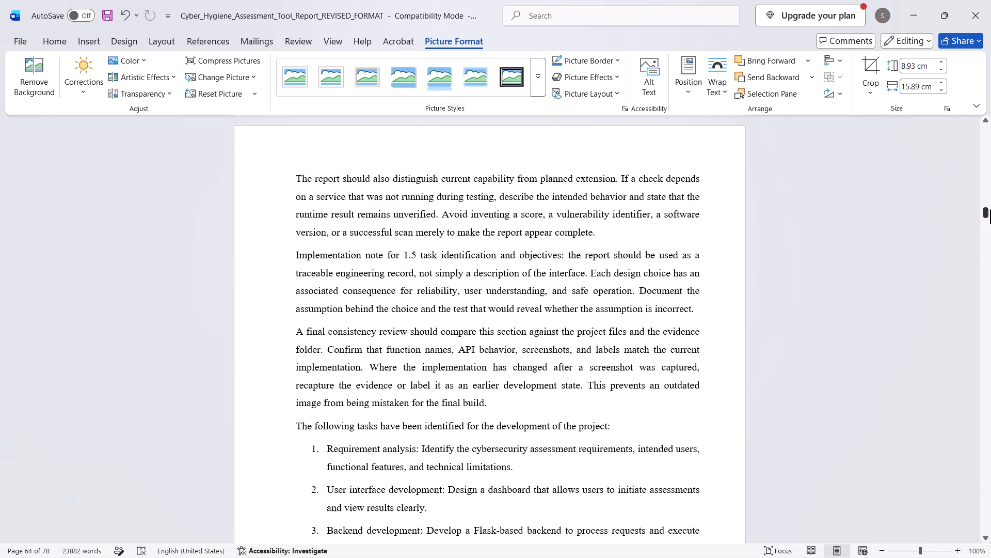
drag(986, 210, 971, 97)
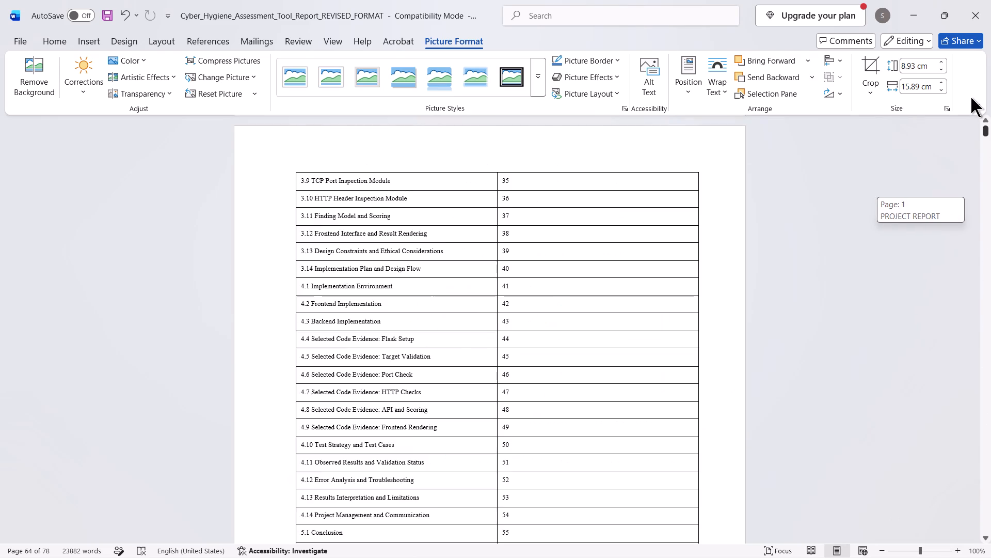
drag(971, 97, 971, 98)
scroll(584, 316, down, 7)
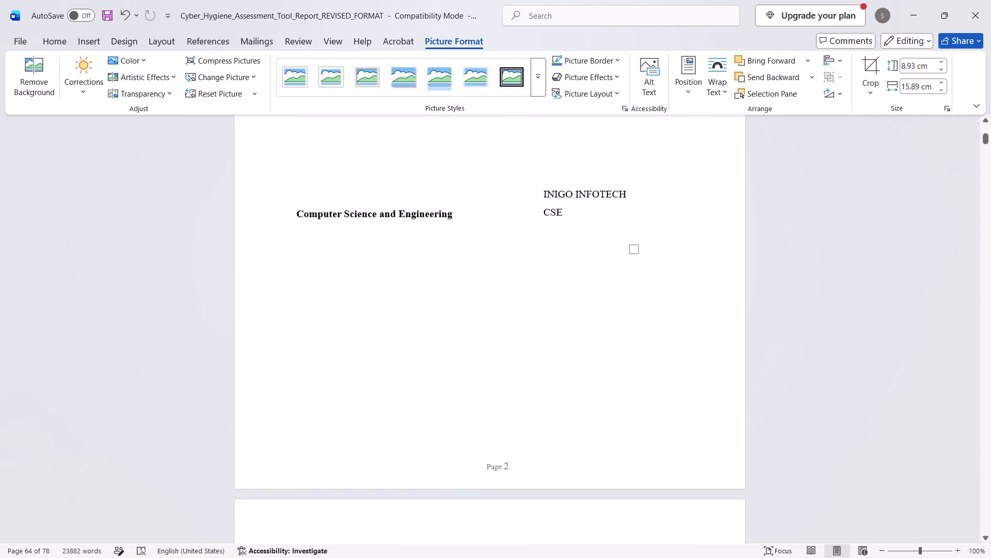
scroll(584, 316, down, 5)
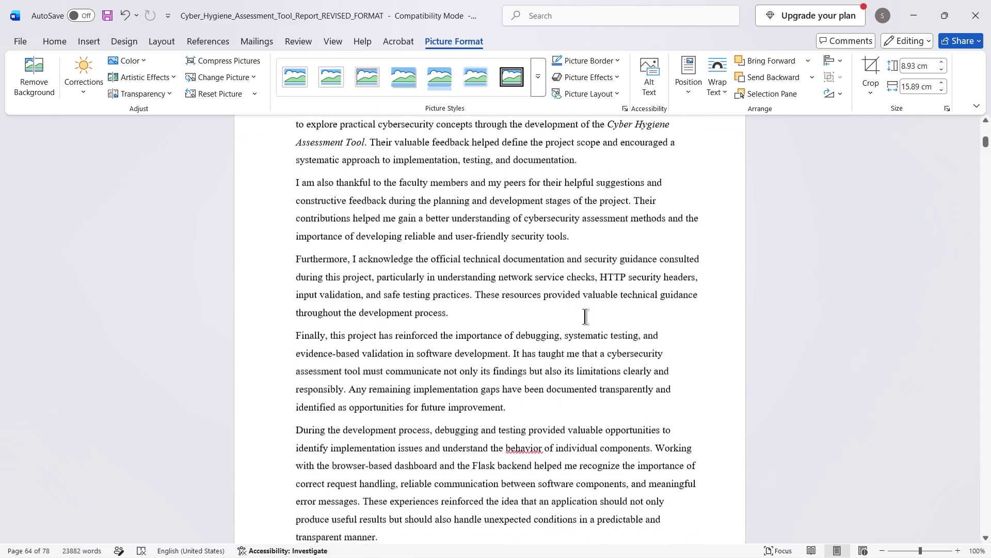
scroll(584, 316, down, 9)
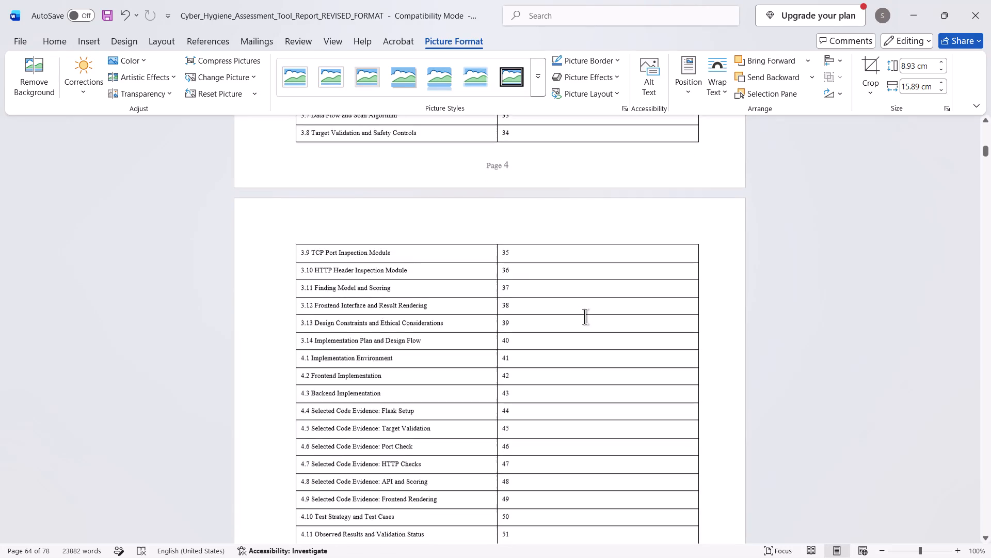
scroll(584, 316, down, 6)
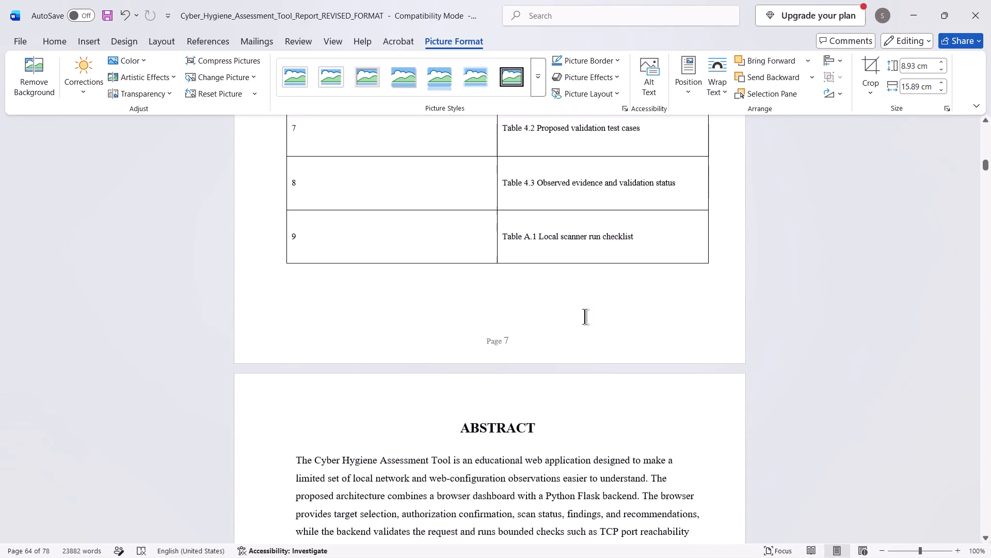
scroll(584, 316, down, 3)
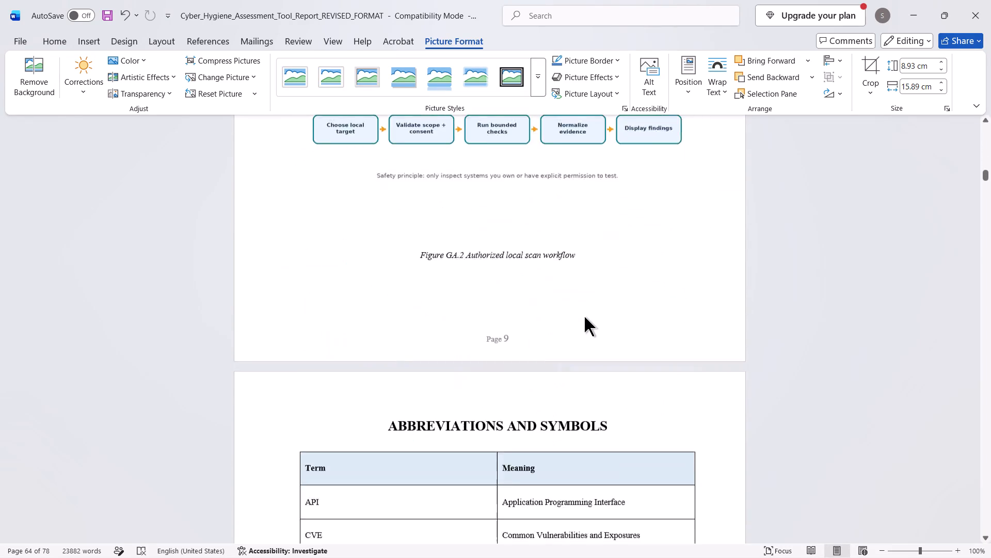
Review the layout from the Abbreviations and Symbols table through section 1.4 of Chapter 1.
scroll(584, 316, down, 6)
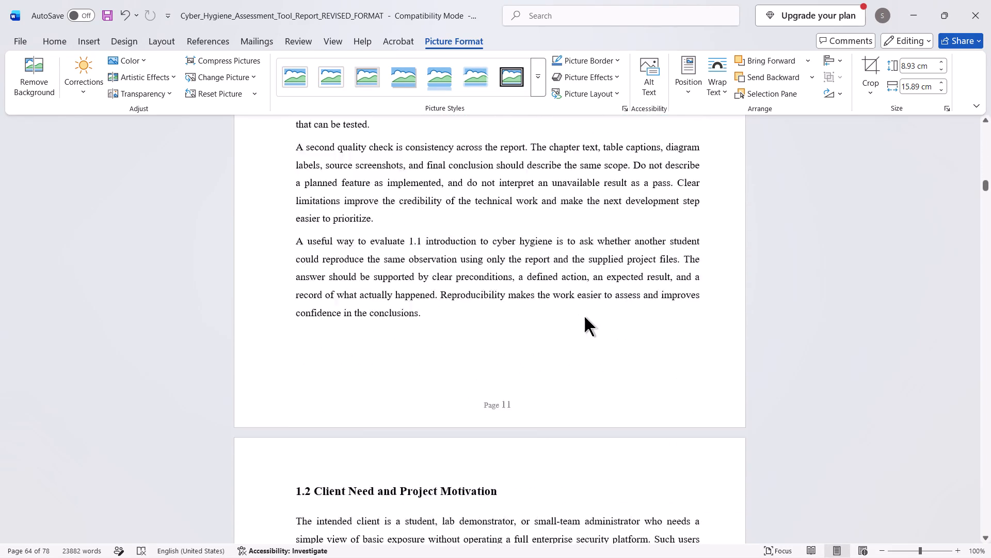
scroll(584, 316, down, 4)
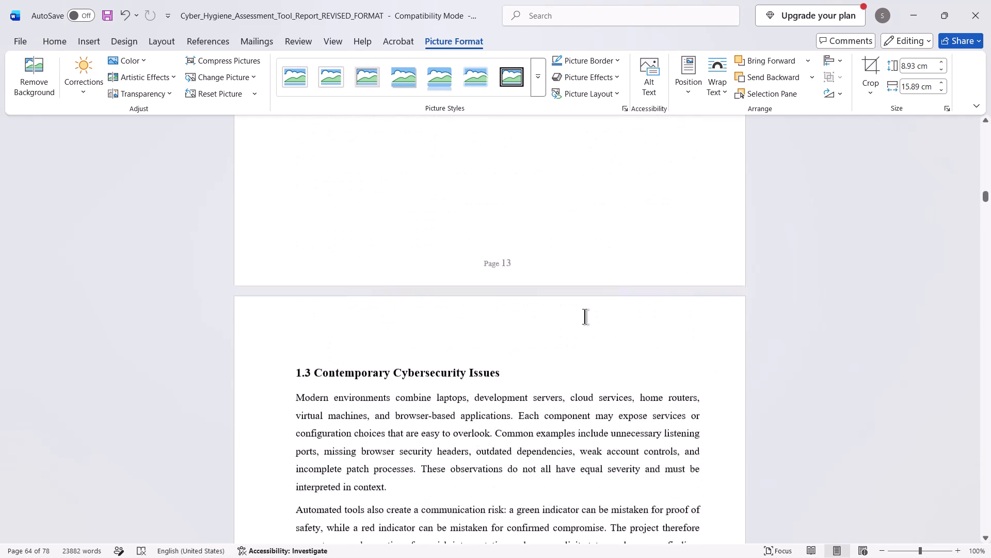
scroll(584, 316, down, 5)
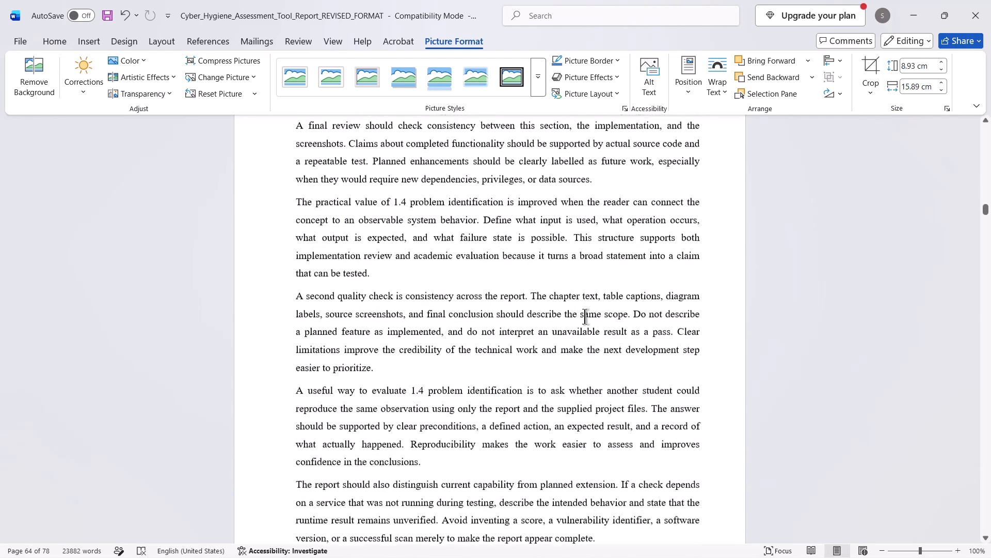
Recheck the pages between Chapter 1 and the Table of Contents, including the workflow figures and the List of Figures.
scroll(584, 316, up, 15)
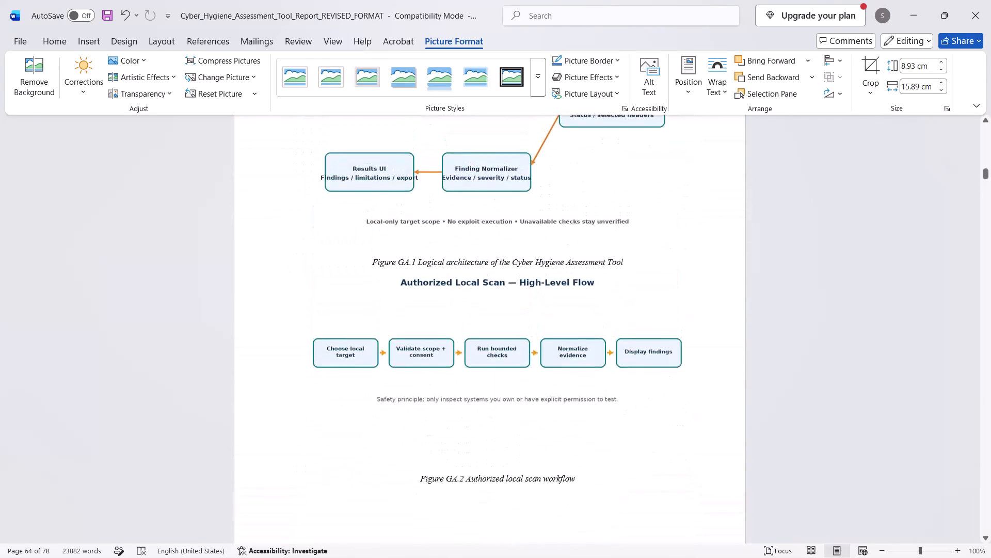
scroll(584, 316, up, 1)
scroll(584, 316, down, 10)
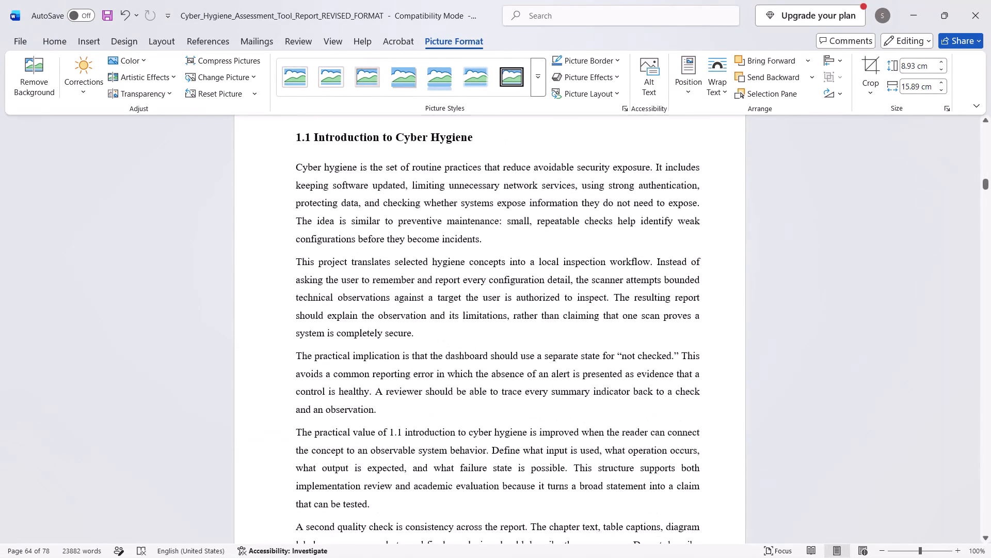
scroll(584, 316, down, 1)
scroll(584, 316, up, 17)
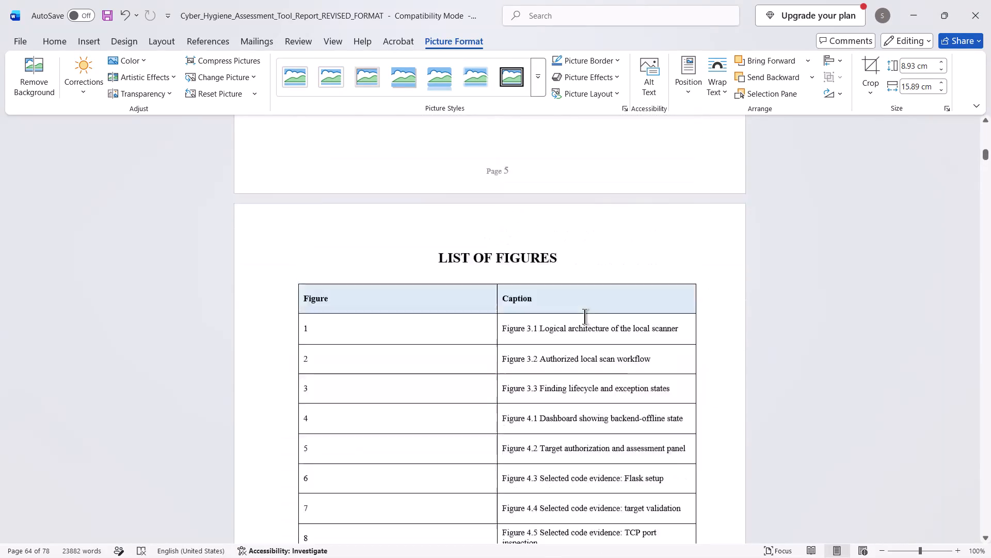
scroll(584, 316, up, 2)
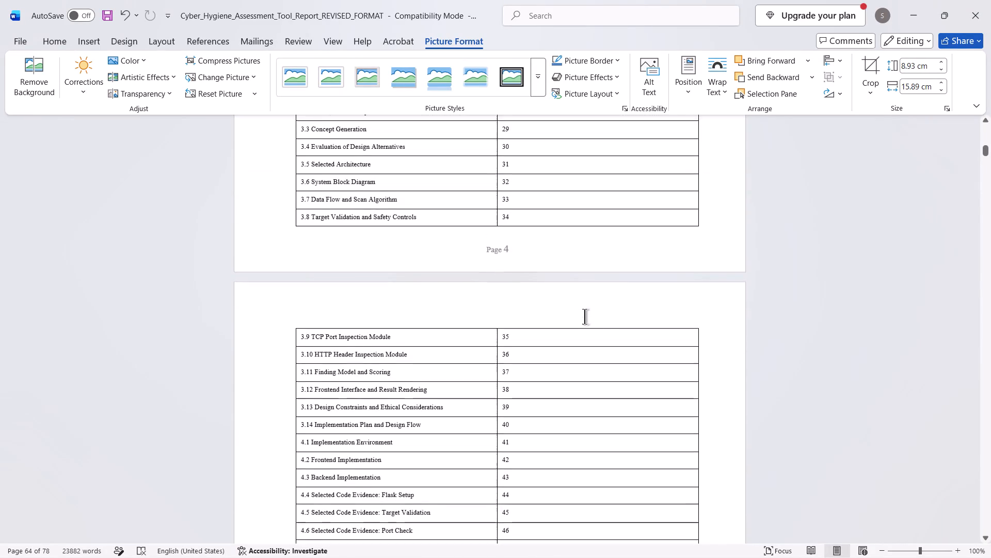
scroll(584, 316, up, 4)
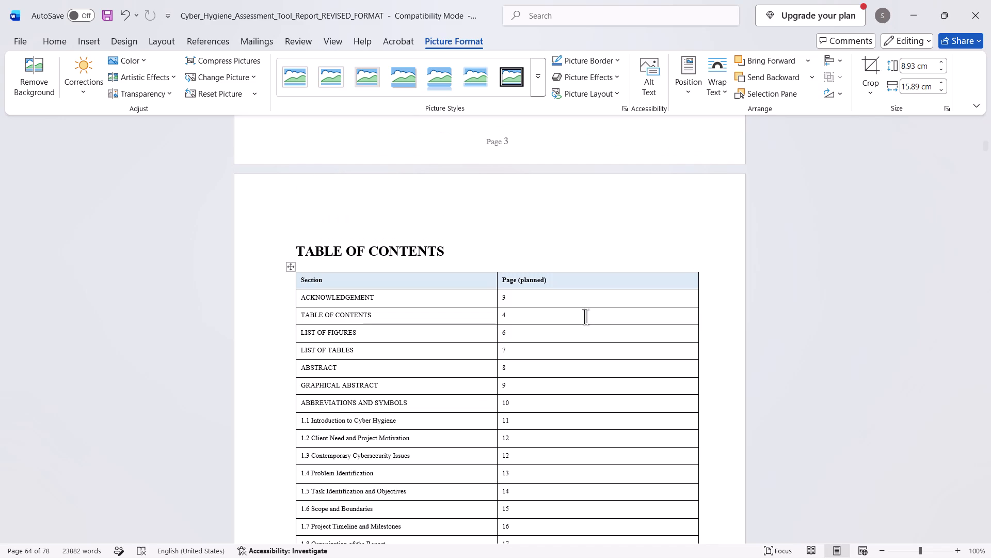
Save the report under its existing name.
key(ctrl+s)
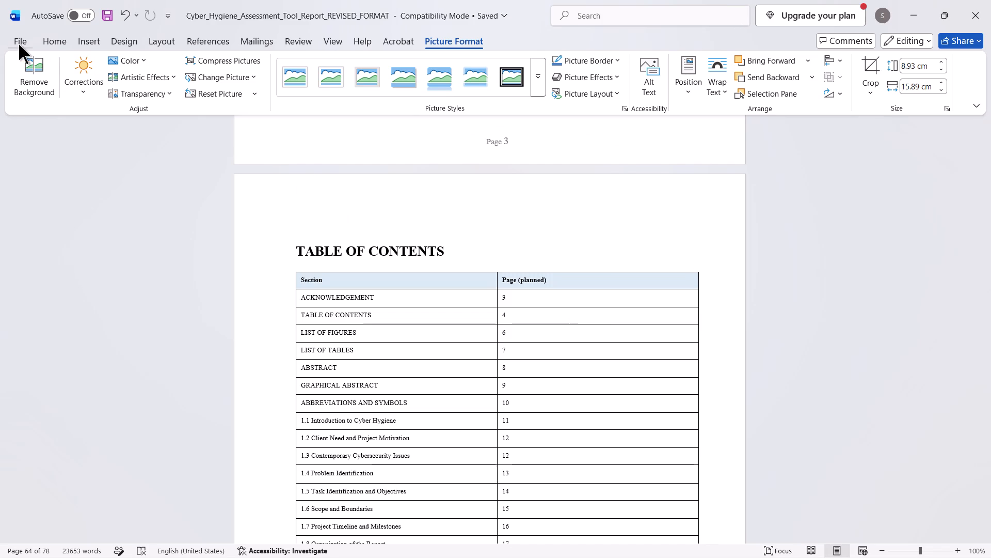
Save a copy of the report in Documents as a Word Document in the newest format, named with the student roll number and short name.
click(19, 42)
click(58, 213)
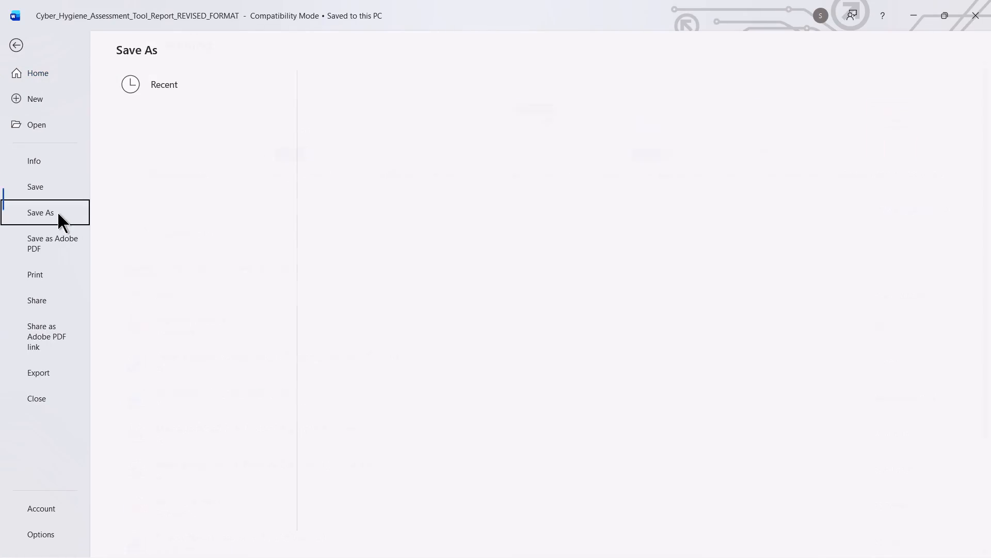
double_click(186, 287)
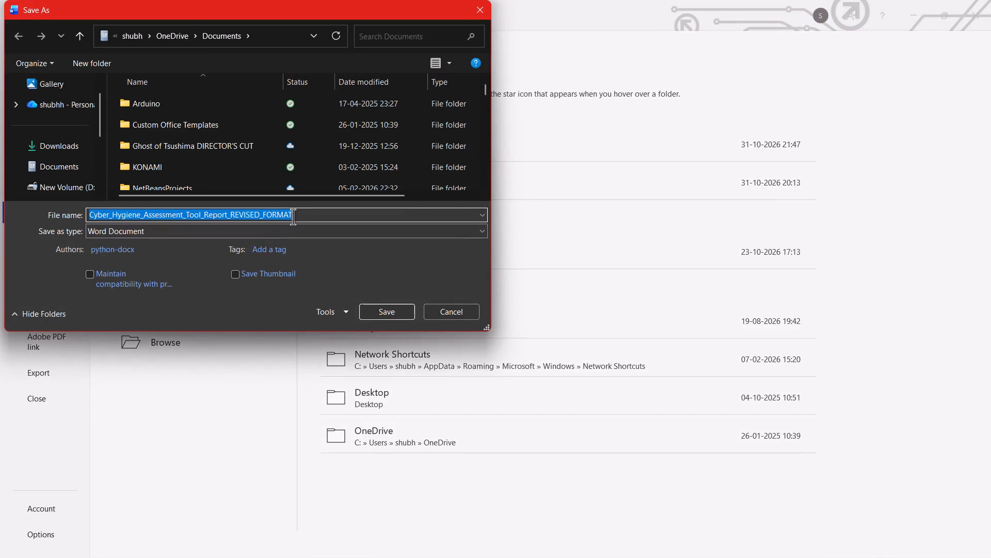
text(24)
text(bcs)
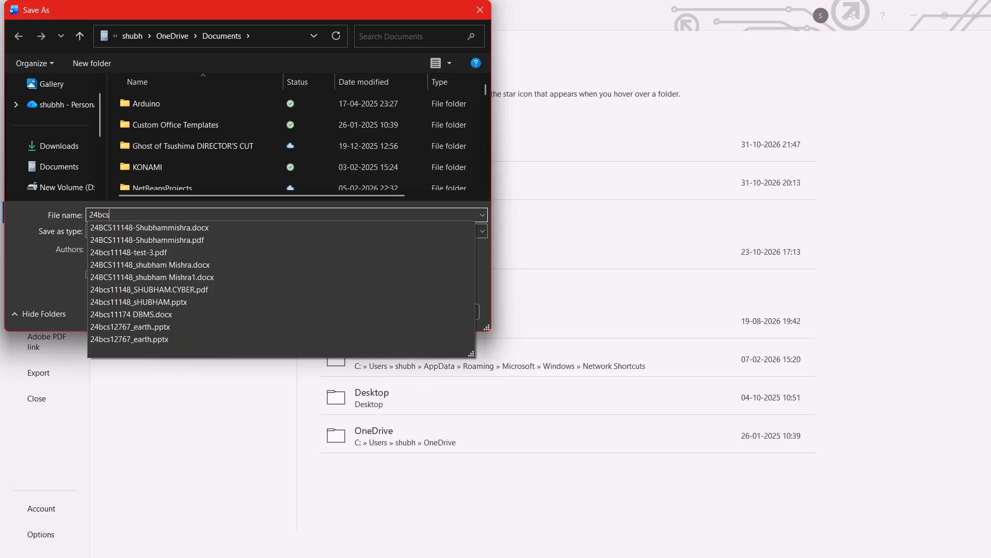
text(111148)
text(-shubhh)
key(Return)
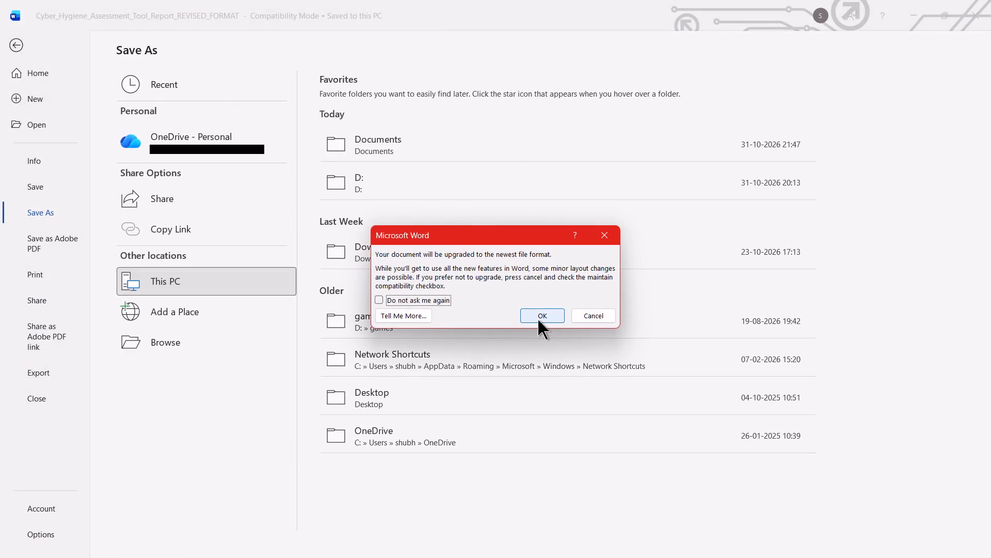
click(538, 319)
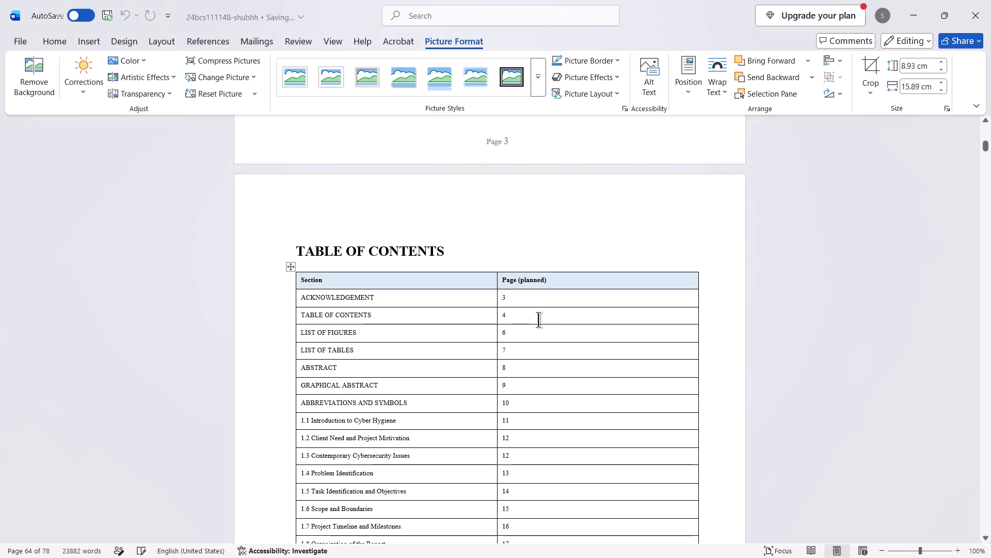
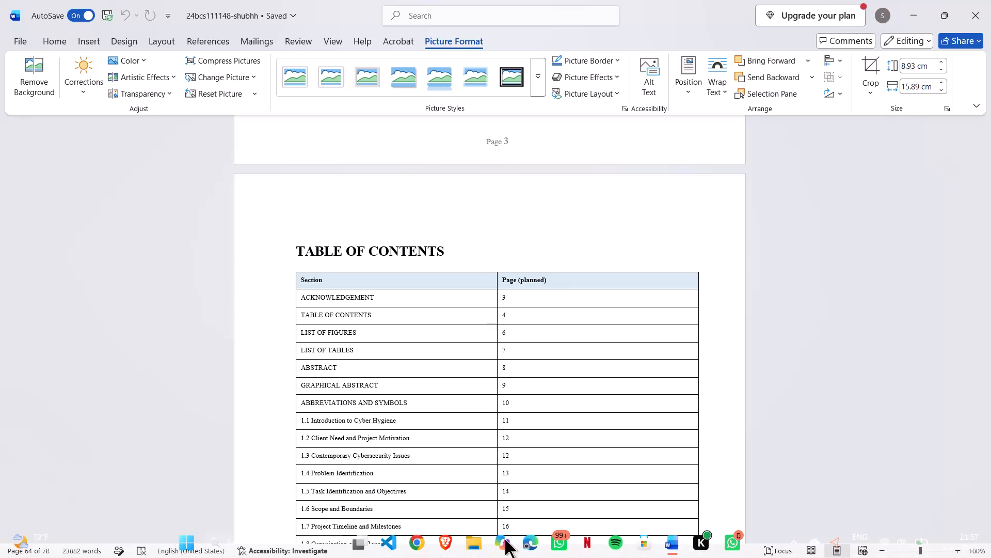
Switch to File Explorer, find the Cyber_Hygiene_Assessment_Tool_Report_REVISED_FORMAT document in the refreshed recent files, and try to copy it.
click(466, 546)
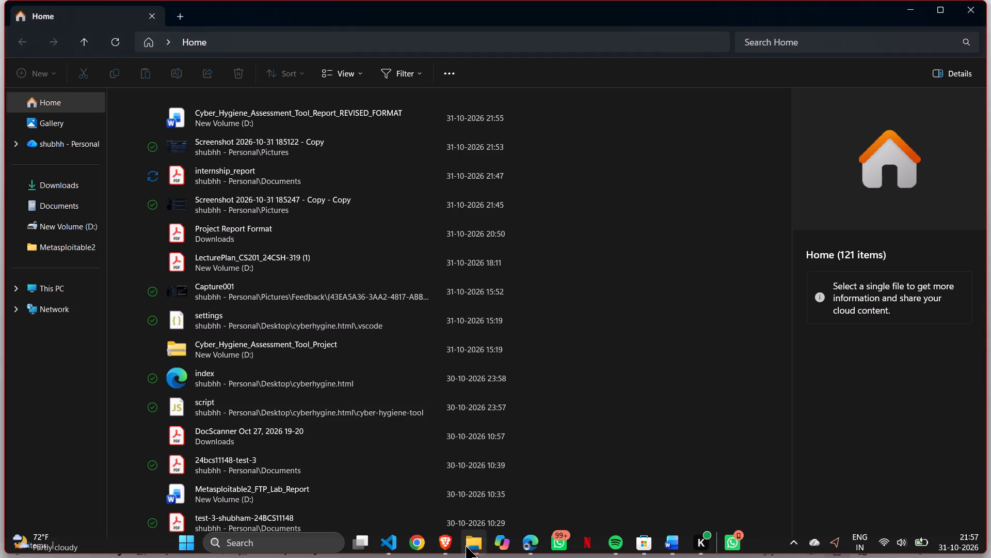
scroll(477, 258, up, 9)
click(446, 280)
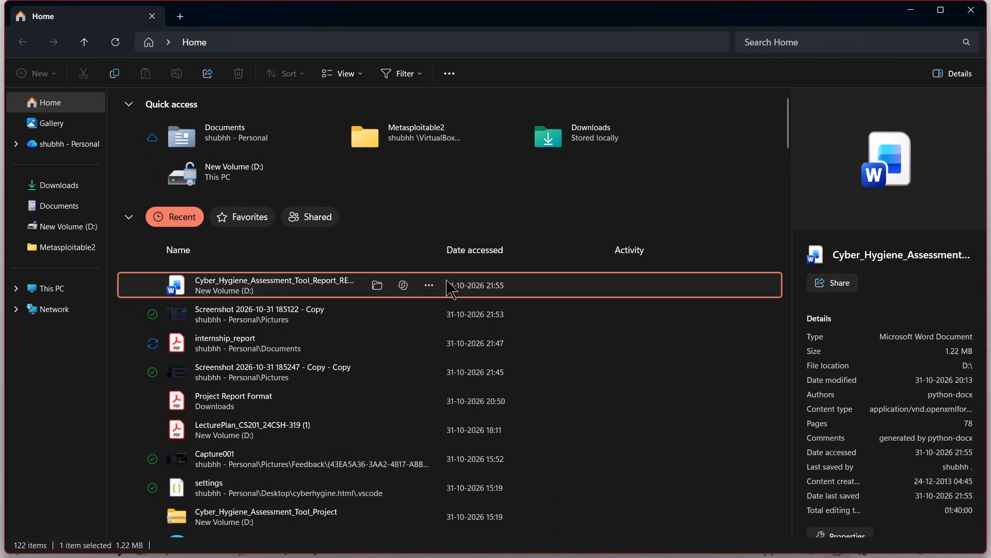
click(107, 32)
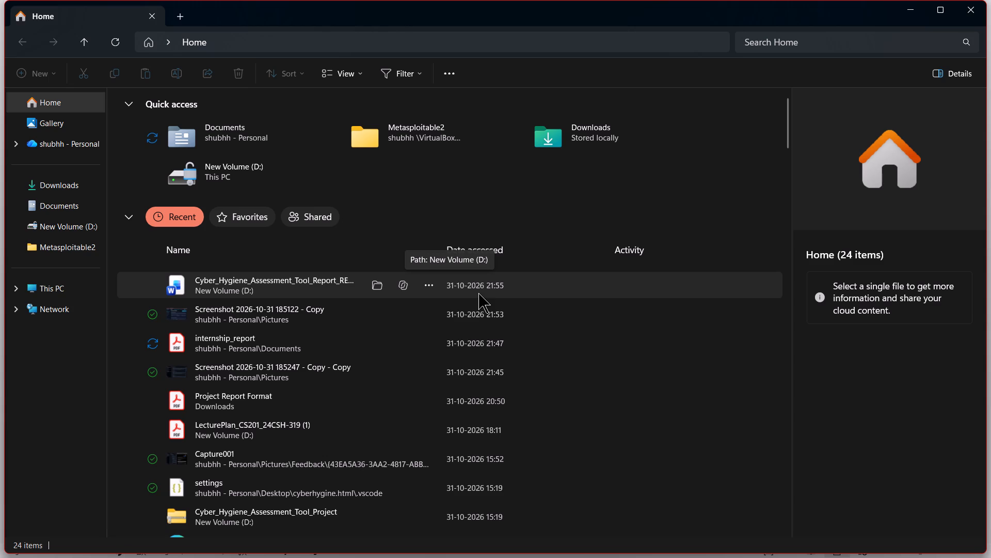
key(ctrl+c)
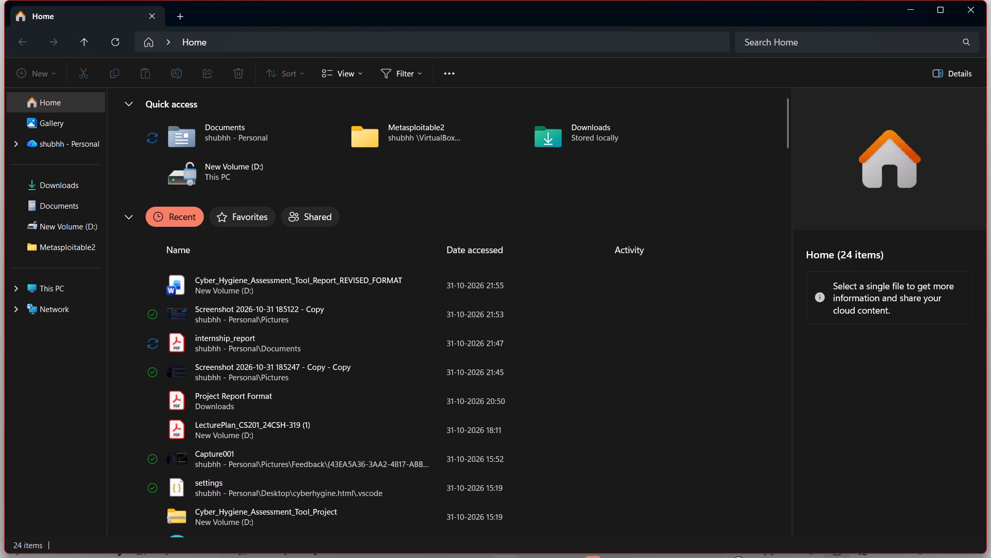
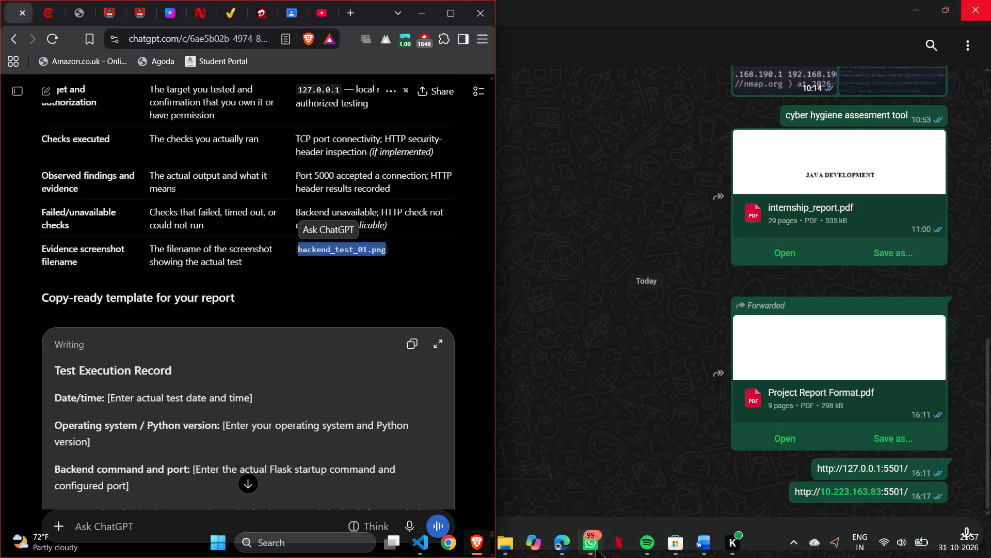
Return to File Explorer and copy the recent Cyber_Hygiene_Assessment_Tool_Report Word document stored on New Volume (D:).
click(505, 546)
click(453, 289)
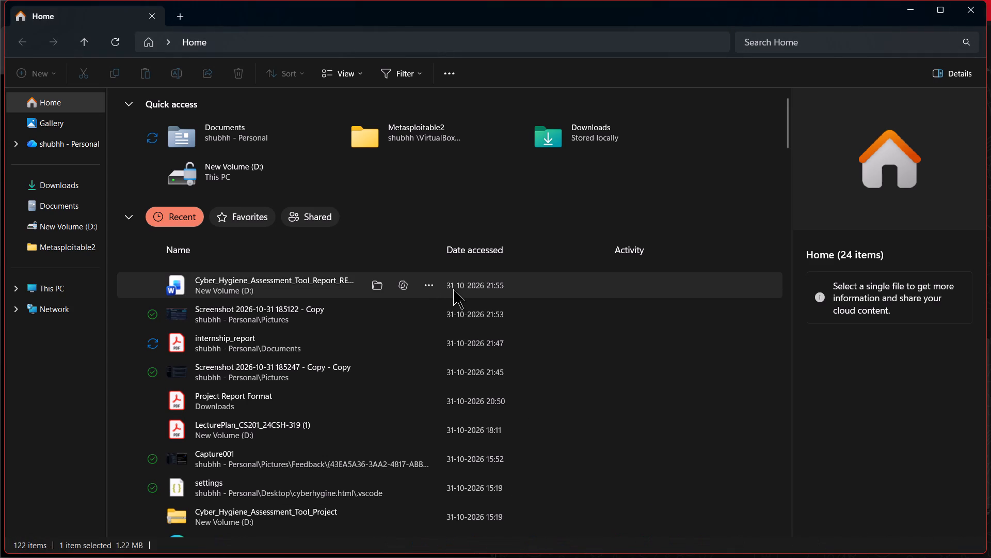
right_click(453, 289)
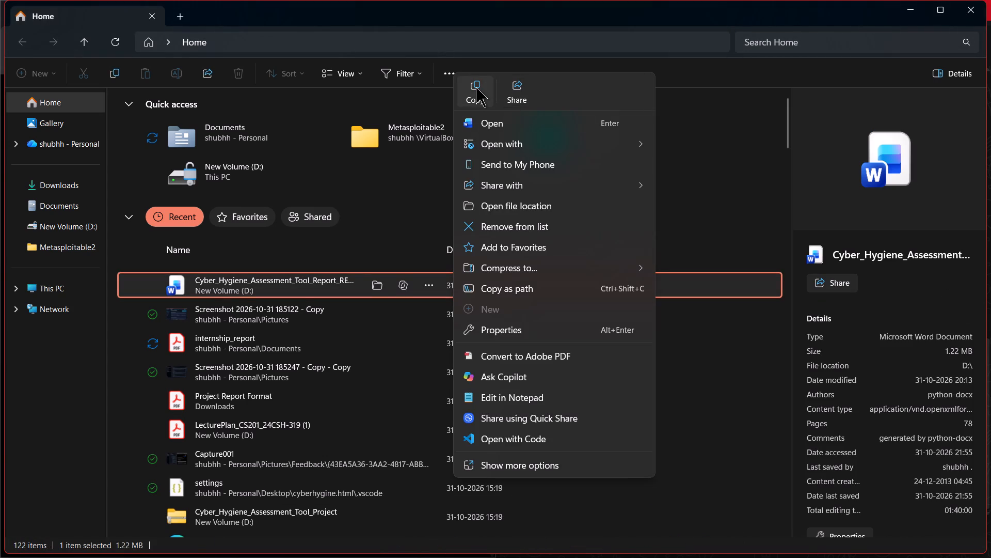
click(476, 87)
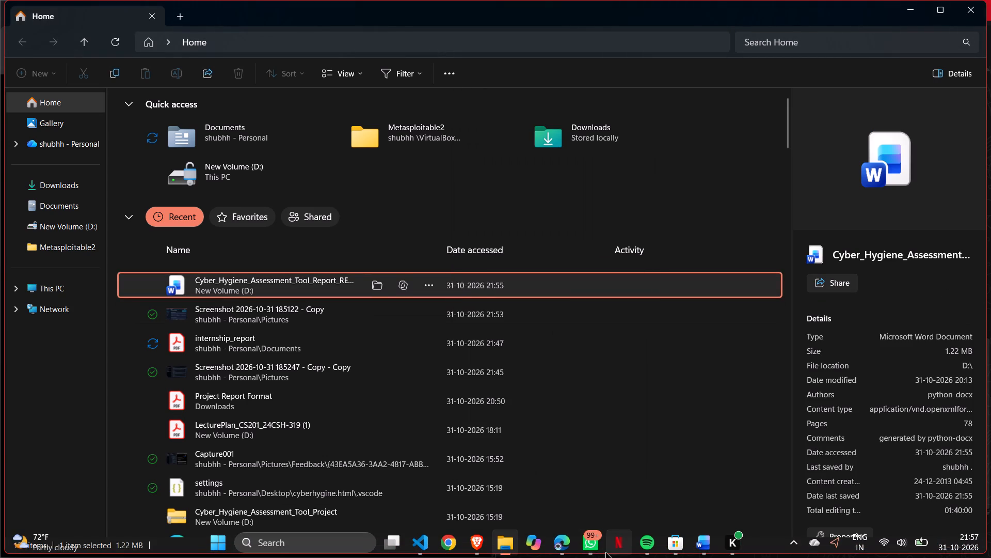
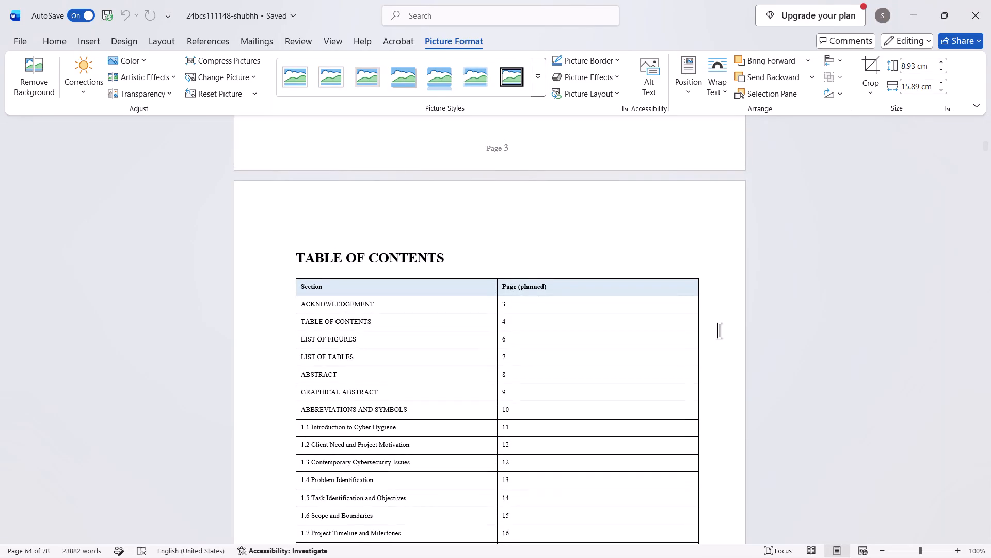
Extend the planned page entry of the TABLE OF CONTENTS row in the contents table to 4-5.
ctrl+scroll(548, 346, up, 2)
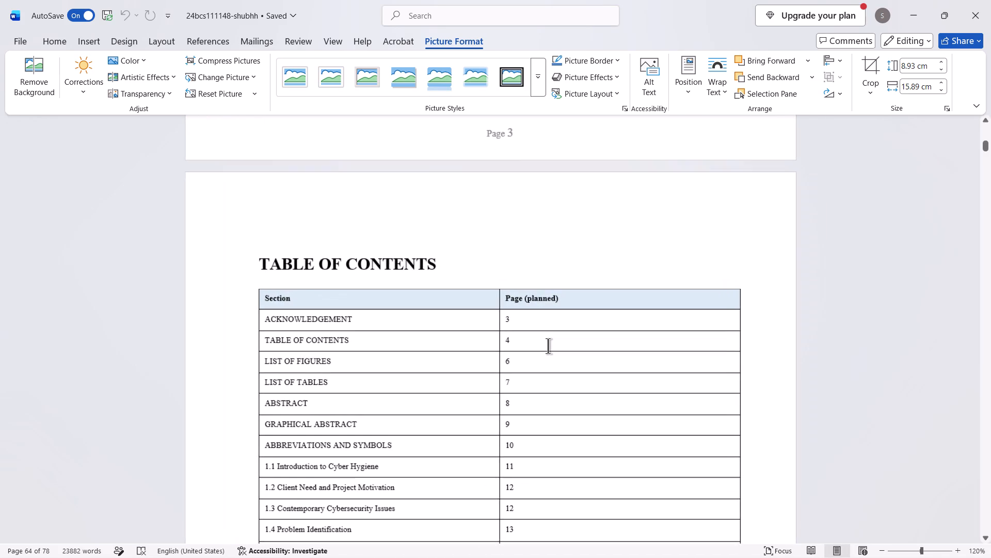
scroll(548, 346, down, 1)
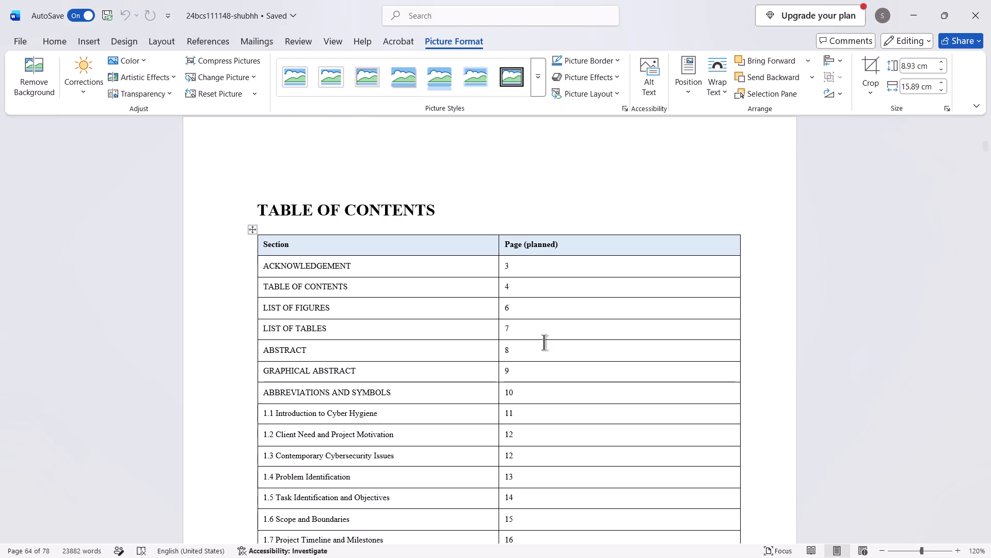
click(522, 287)
key(minus)
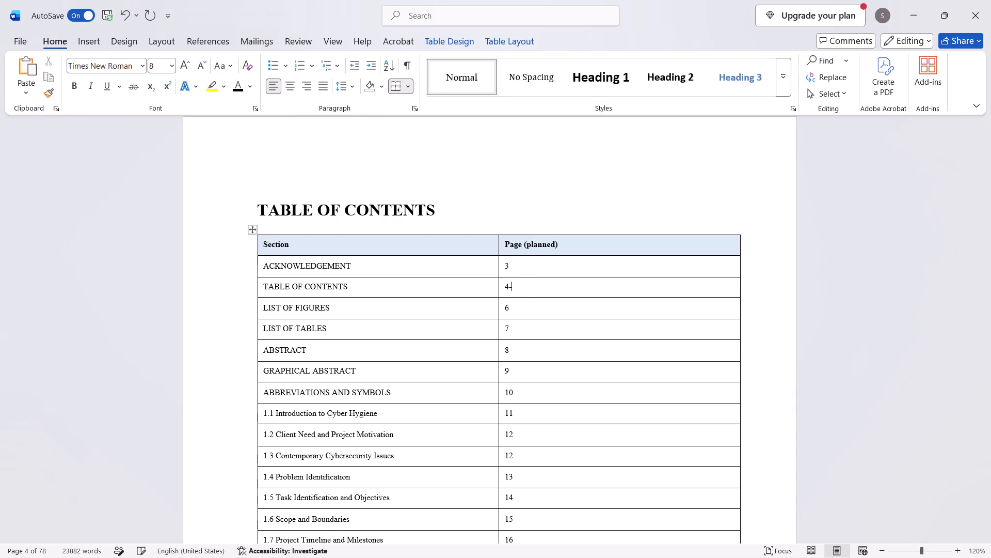
key(5)
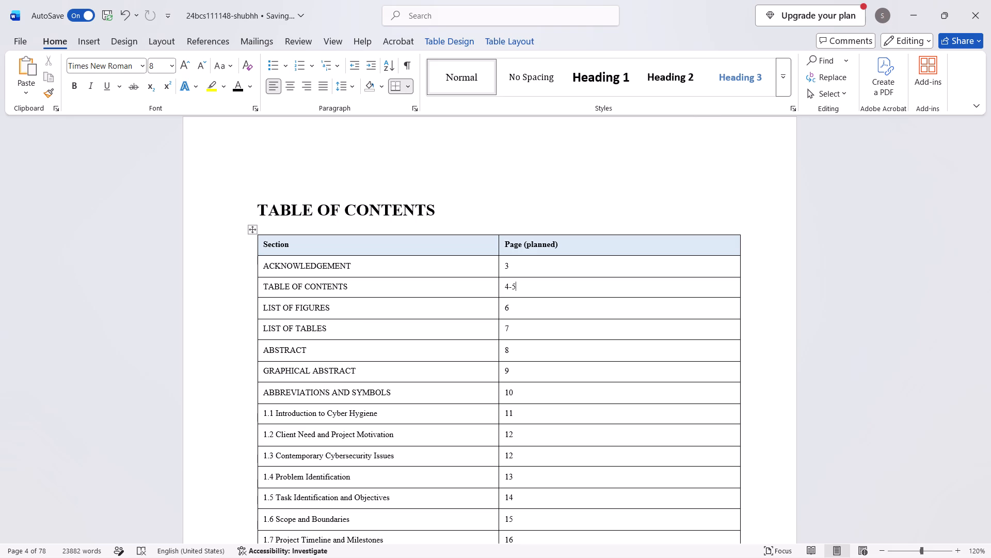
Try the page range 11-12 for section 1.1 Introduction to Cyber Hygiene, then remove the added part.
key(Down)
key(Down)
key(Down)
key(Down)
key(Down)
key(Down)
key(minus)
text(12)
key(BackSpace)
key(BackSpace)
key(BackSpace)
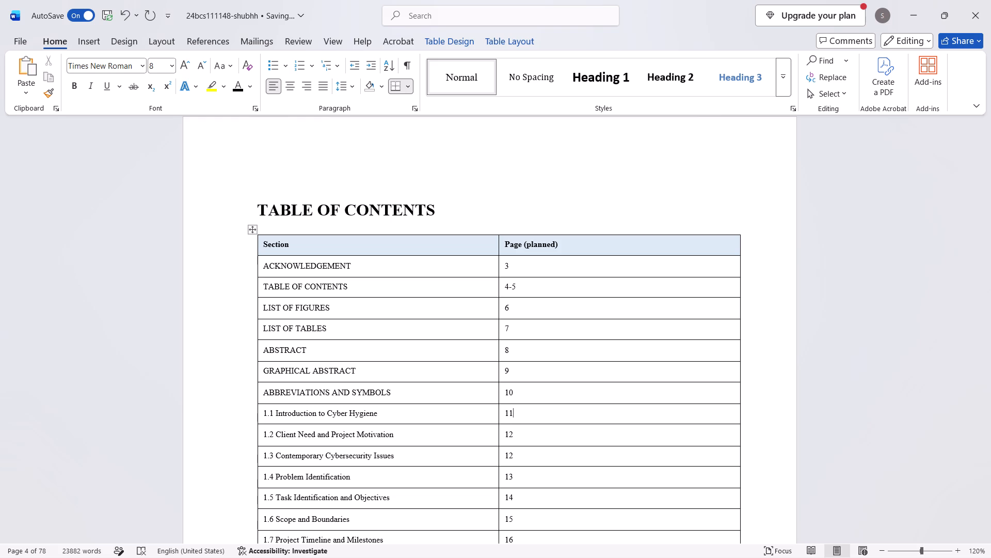
Extend the planned pages of section 1.2 Client Need and Project Motivation to 12-13.
key(Down)
text(-13)
Set the planned pages of section 1.3 Contemporary Cybersecurity Issues to 14-15.
scroll(522, 300, down, 1)
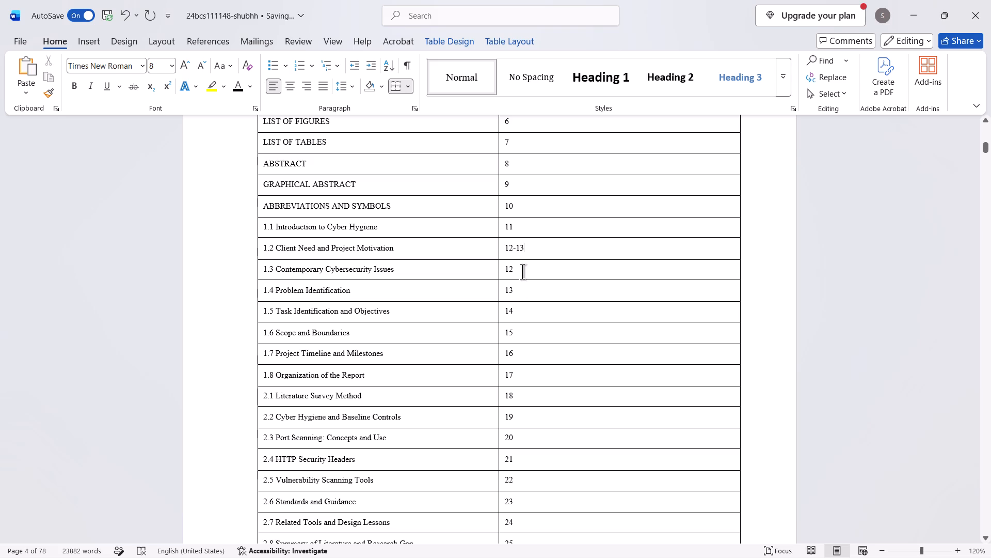
key(Down)
key(BackSpace)
text(4=)
key(BackSpace)
text(-15)
Set the planned pages of section 1.4 Problem Identification to 16-17.
click(521, 293)
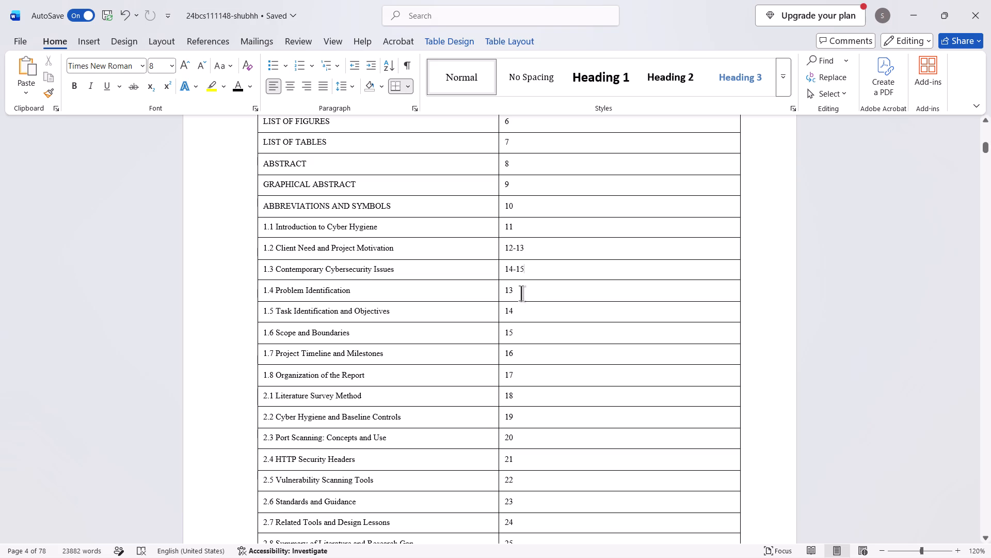
key(BackSpace)
text(6-17)
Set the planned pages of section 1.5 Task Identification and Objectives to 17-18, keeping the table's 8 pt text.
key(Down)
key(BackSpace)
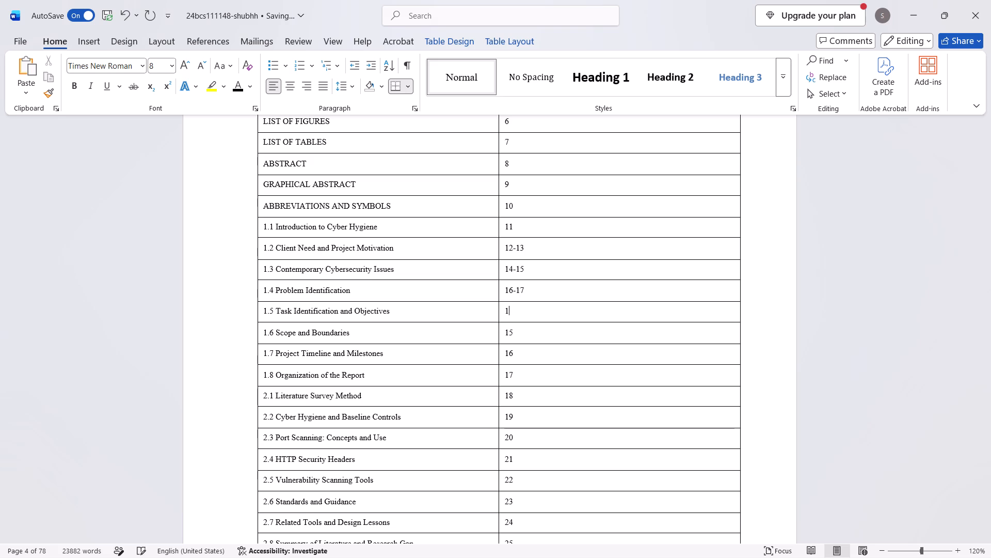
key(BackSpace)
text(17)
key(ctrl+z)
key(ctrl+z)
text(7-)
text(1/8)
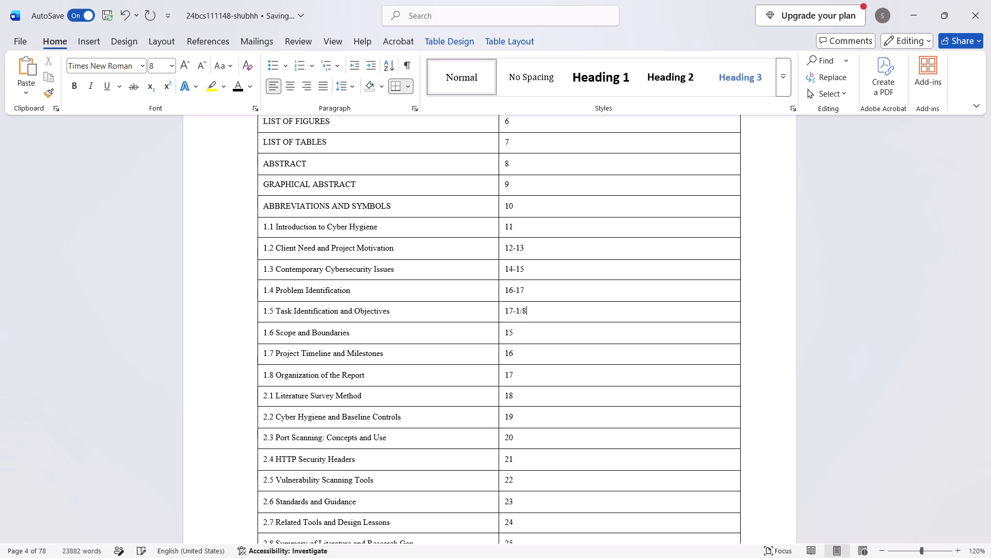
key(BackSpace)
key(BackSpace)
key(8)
Change the planned pages of section 1.5 Task Identification and Objectives to 18-19.
key(Left)
key(Left)
key(BackSpace)
key(BackSpace)
key(BackSpace)
key(Right)
key(Right)
text(-19)
Set the planned pages of section 1.6 Scope and Boundaries to 20-21 in font size 8.
key(Down)
key(BackSpace)
key(BackSpace)
text(20)
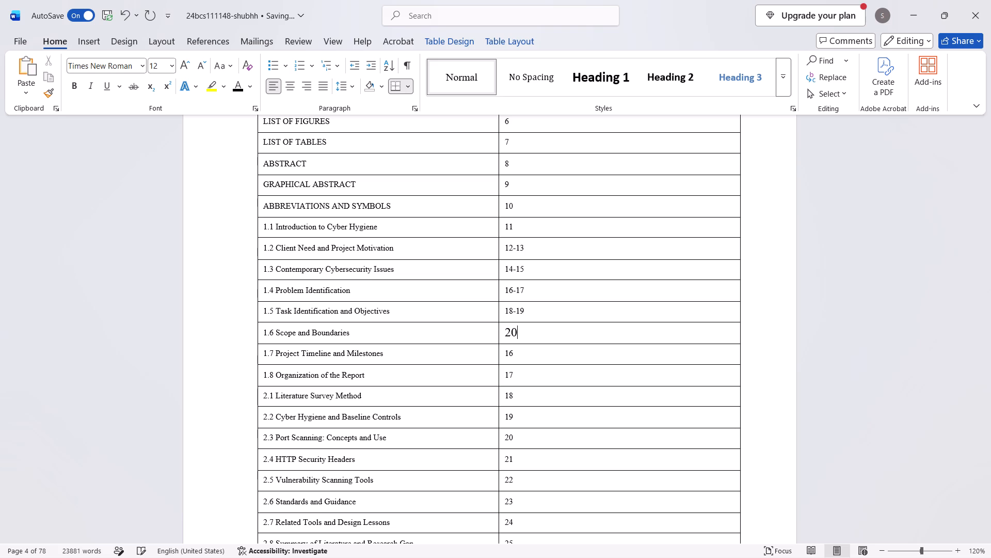
key(equal)
key(BackSpace)
key(minus)
text(21)
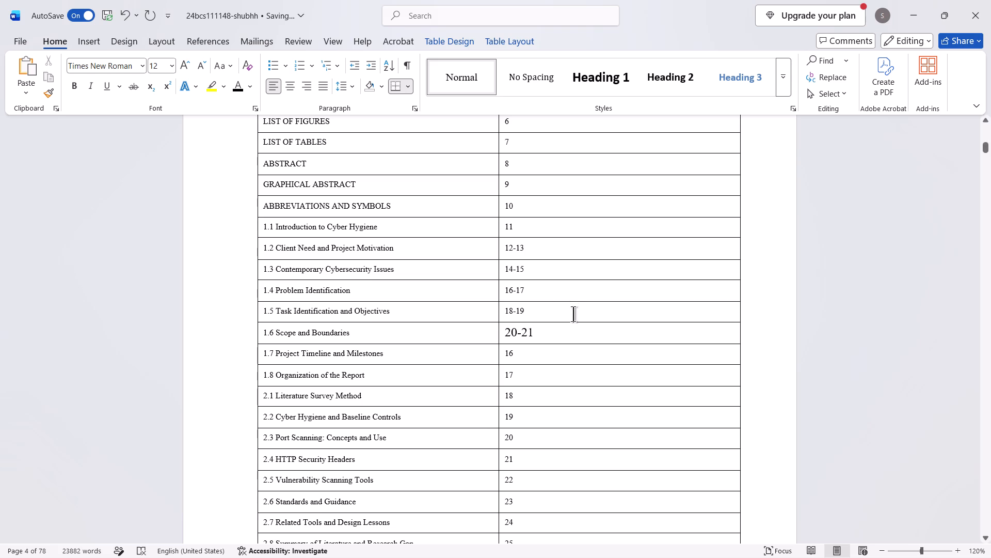
drag(551, 329, 502, 330)
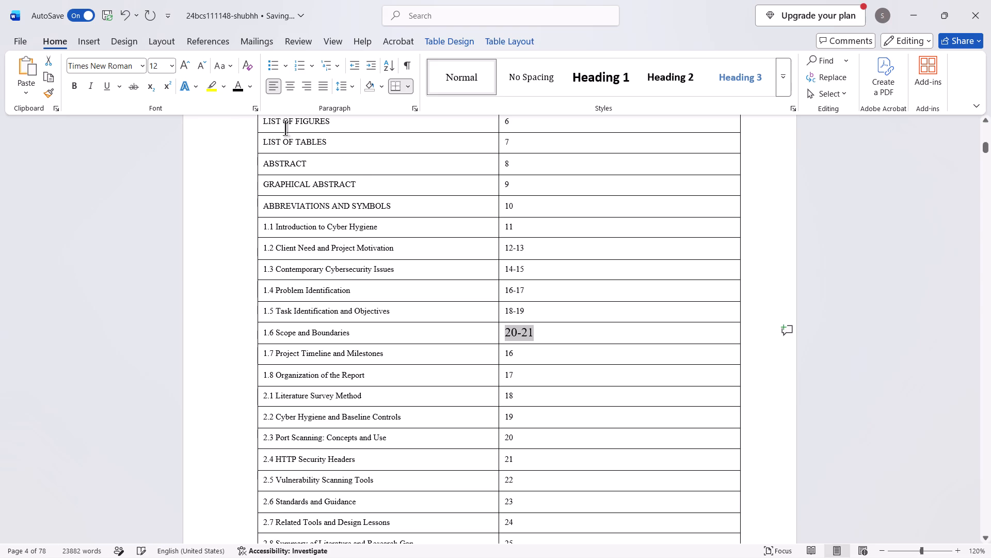
click(162, 66)
key(8)
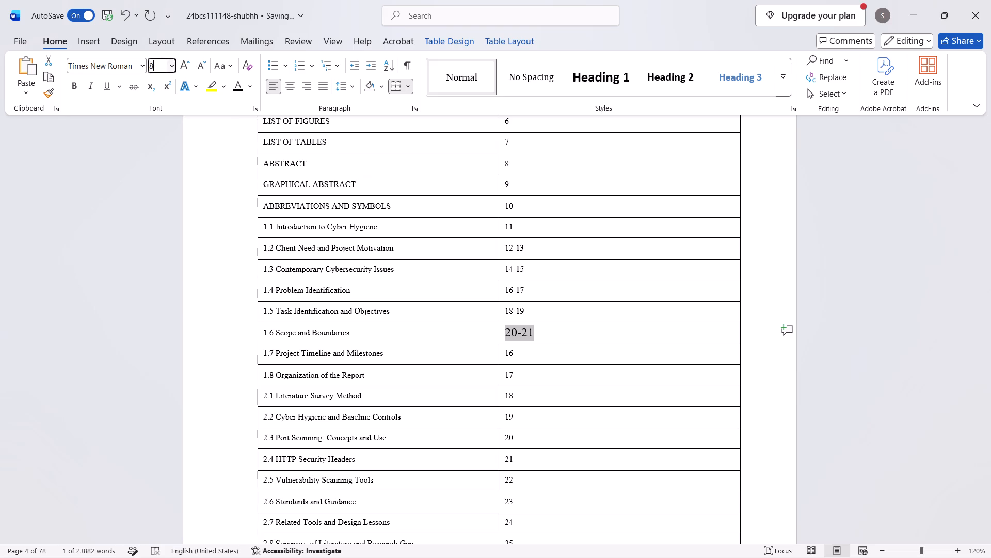
key(Return)
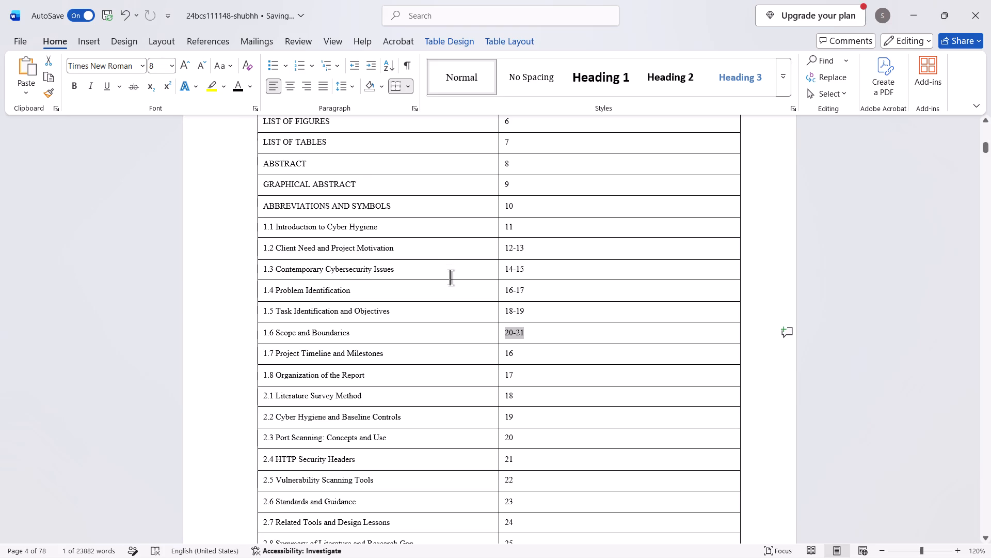
Set the planned pages of section 1.7 Project Timeline and Milestones to 22-23 in font size 8.
click(516, 351)
key(BackSpace)
key(BackSpace)
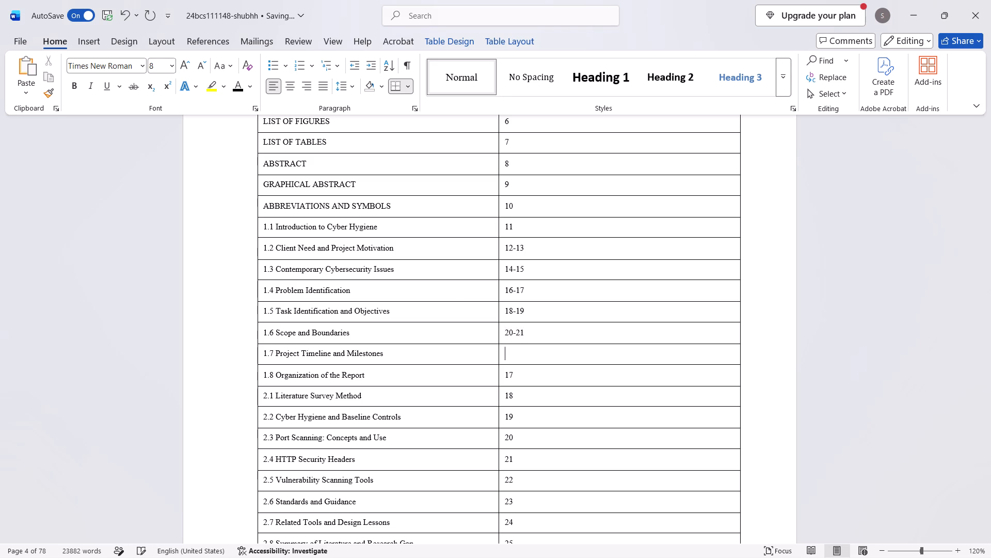
text(22-23)
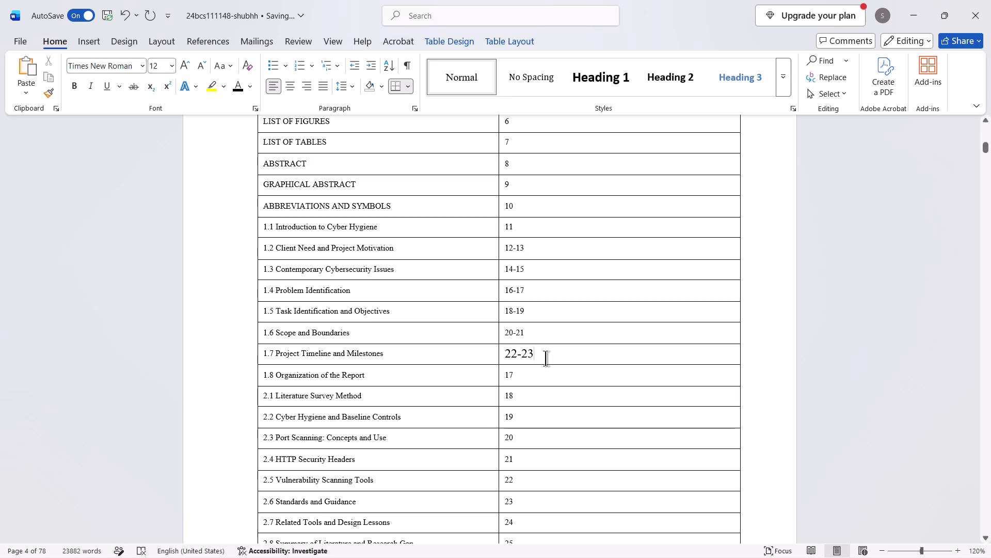
drag(545, 358, 504, 355)
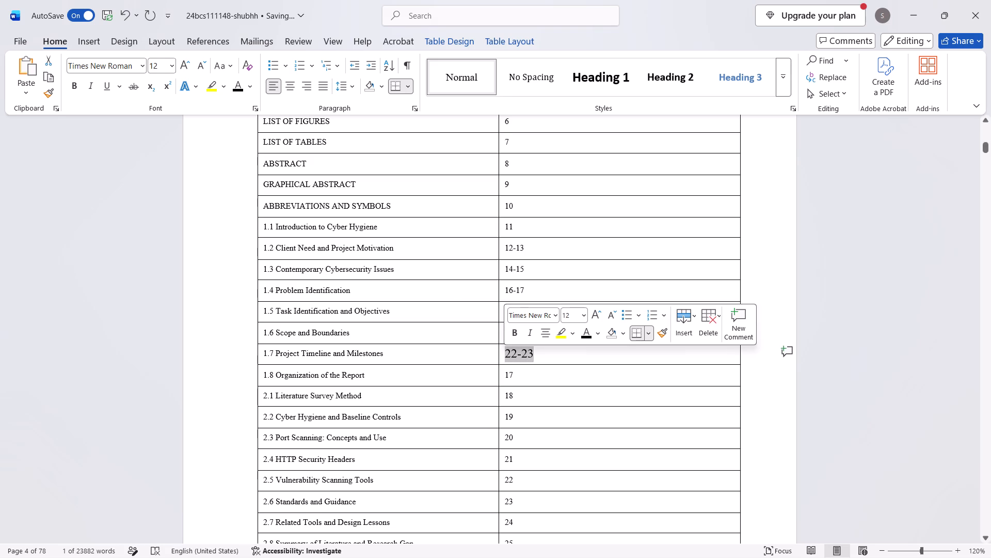
drag(504, 355, 513, 353)
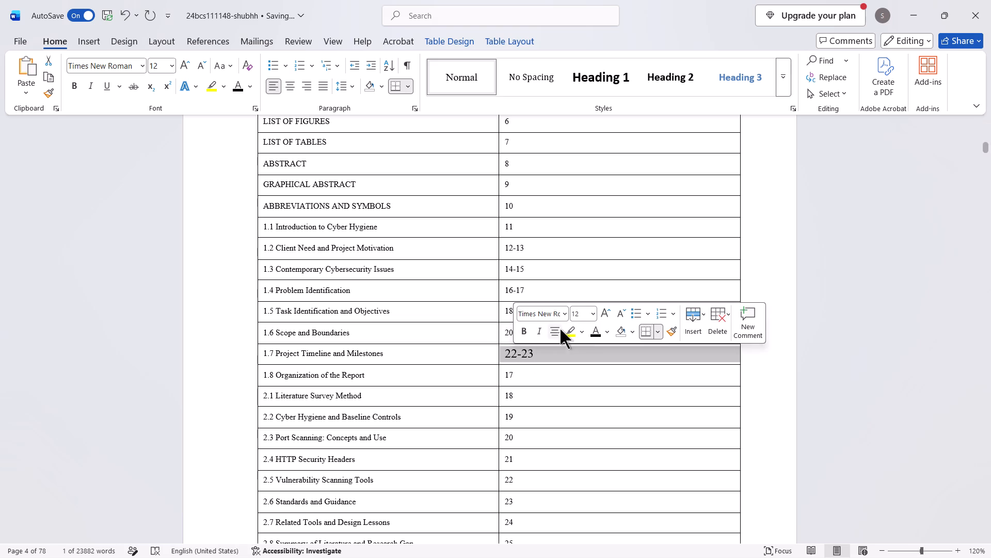
click(577, 314)
key(8)
key(Return)
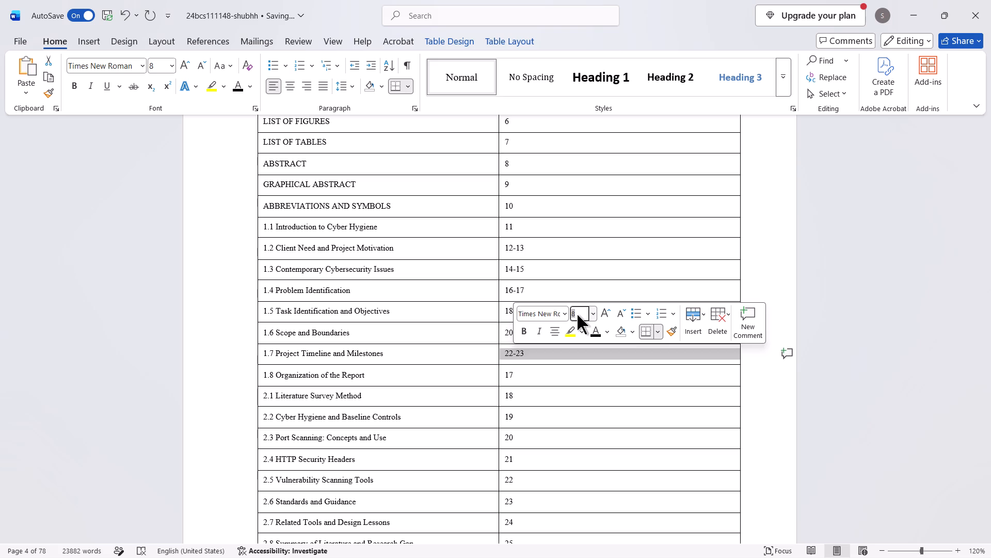
Set the planned pages of section 1.8 Organization of the Report to 24-25.
double_click(513, 376)
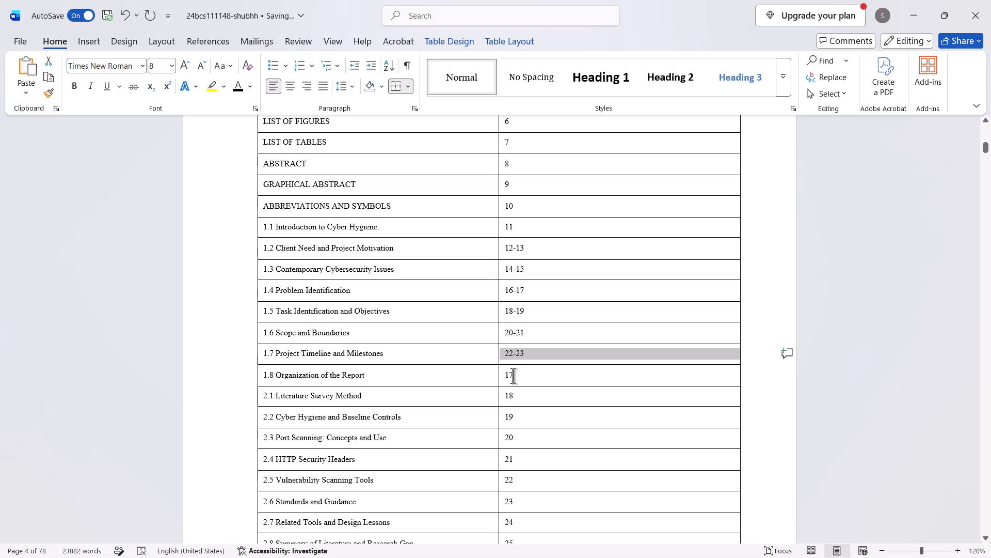
double_click(510, 374)
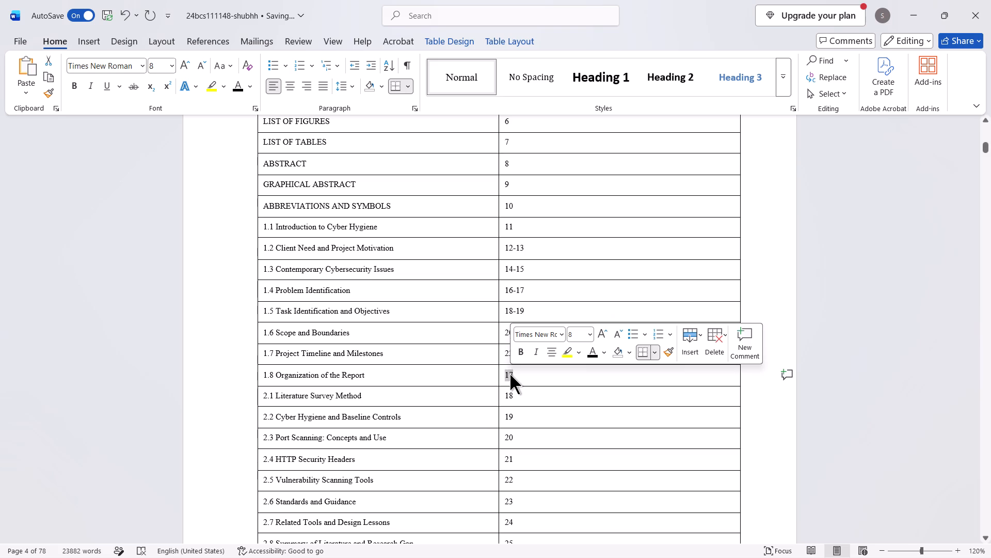
text(24)
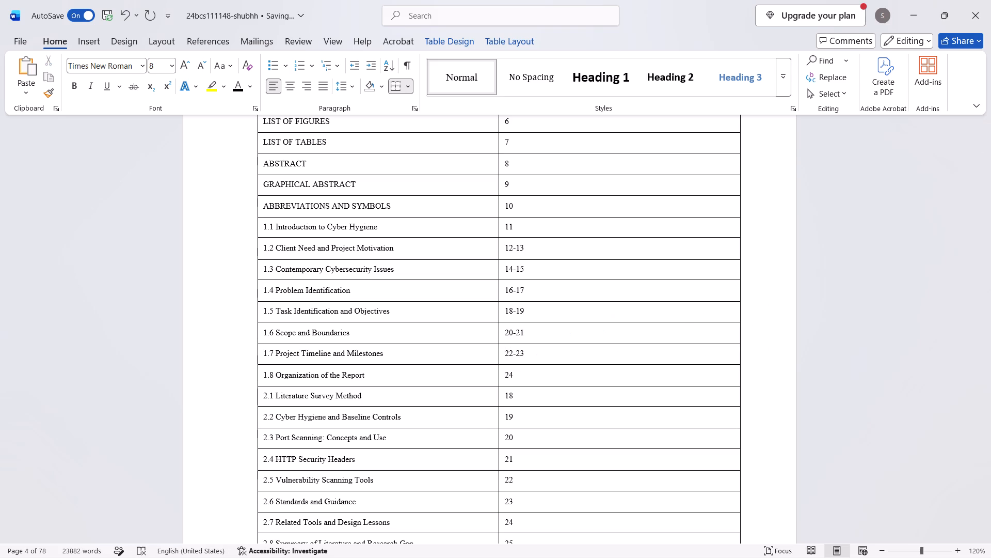
key(minus)
text(25)
Set the planned page of section 2.1 Literature Survey Method to 26 and of section 2.2 Cyber Hygiene and Baseline Controls to 27.
double_click(512, 393)
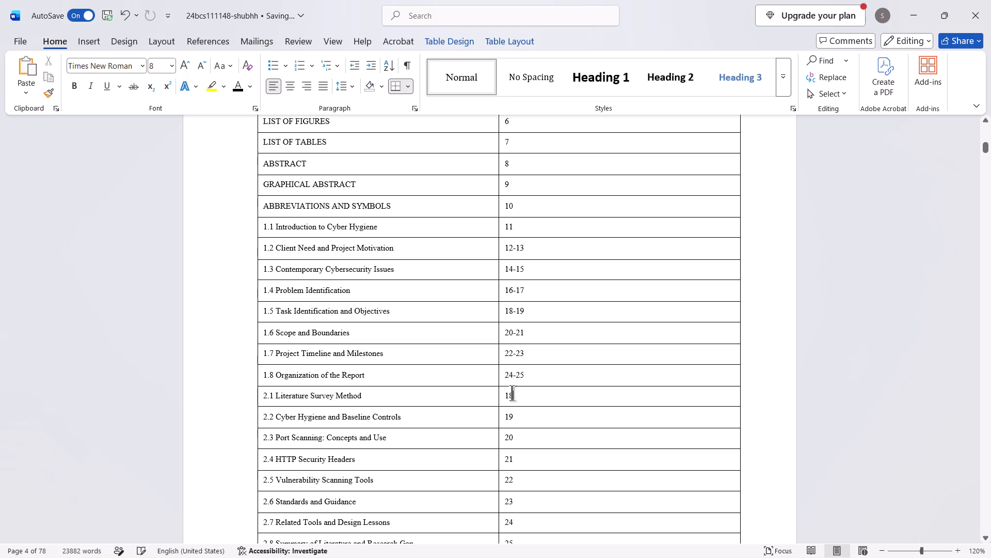
double_click(509, 393)
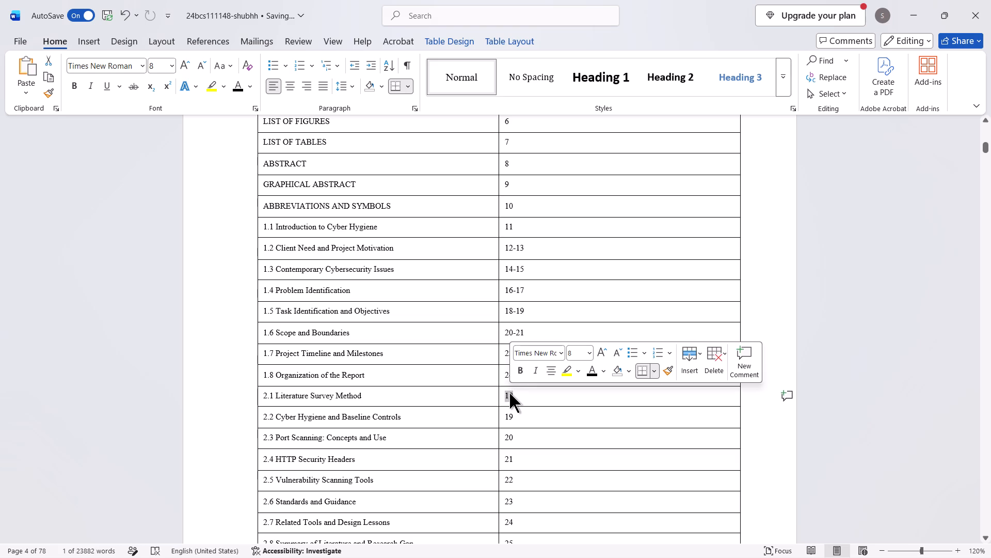
text(26)
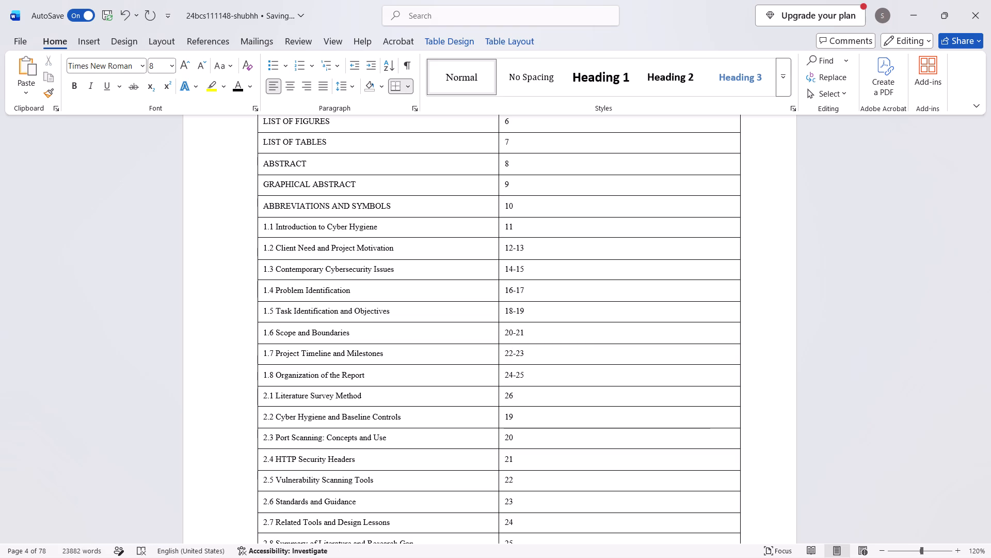
key(Down)
key(Left)
key(Right)
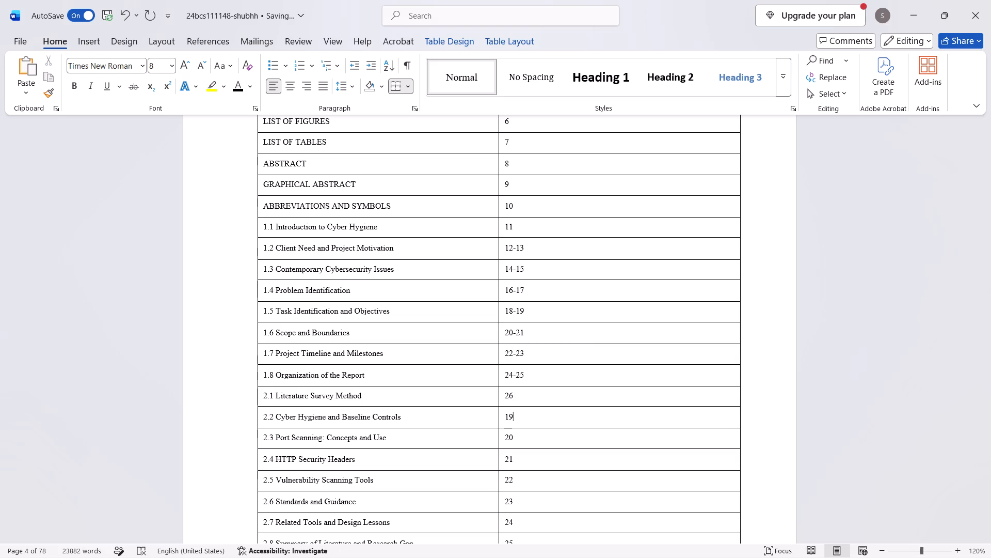
double_click(509, 393)
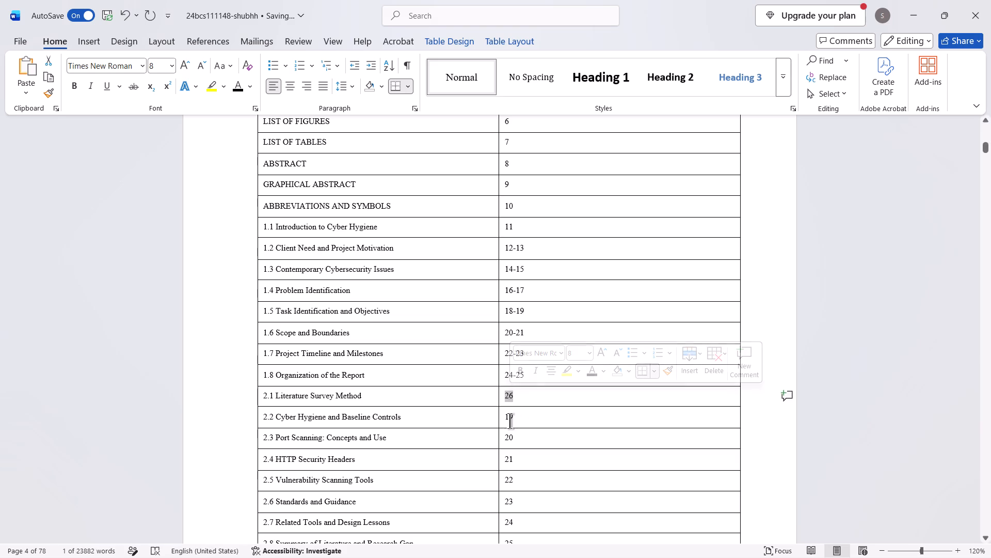
double_click(508, 420)
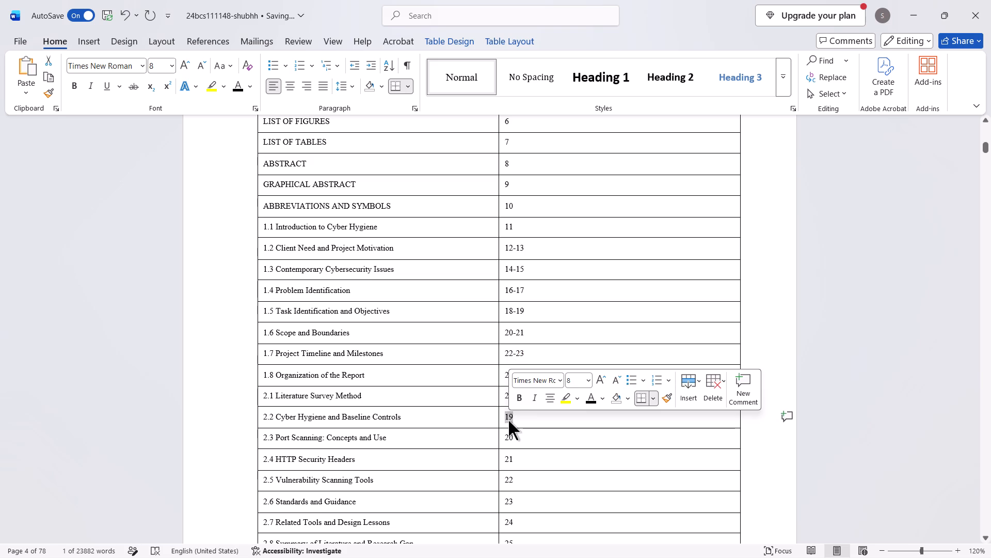
text(27)
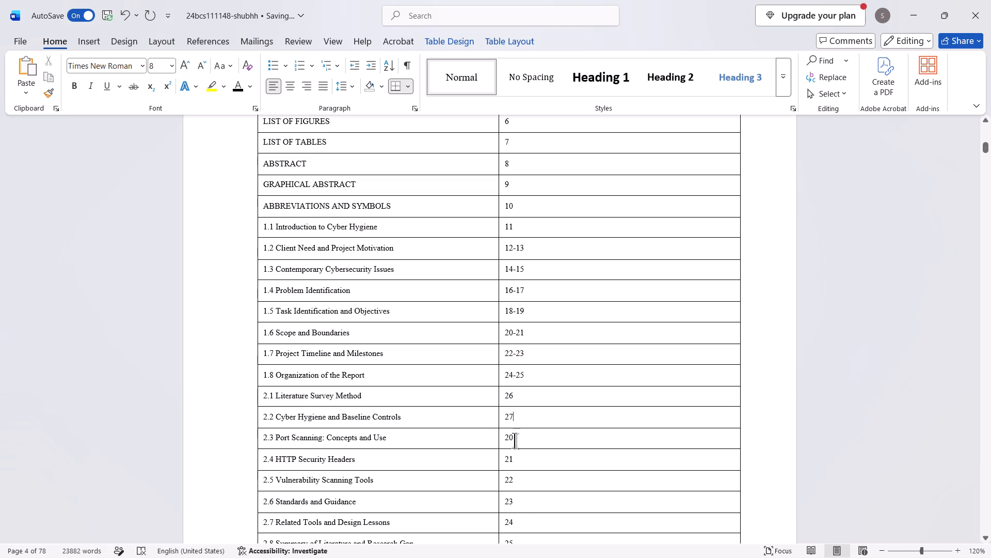
Set the planned page of section 2.3 Port Scanning: Concepts and Use to 28 and of section 2.4 HTTP Security Headers to 29.
double_click(508, 437)
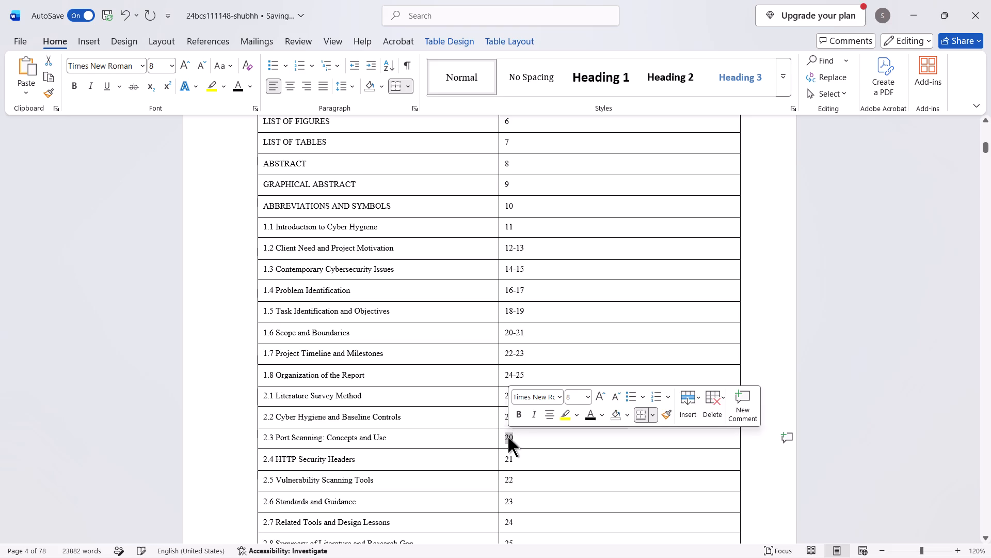
click(515, 436)
key(BackSpace)
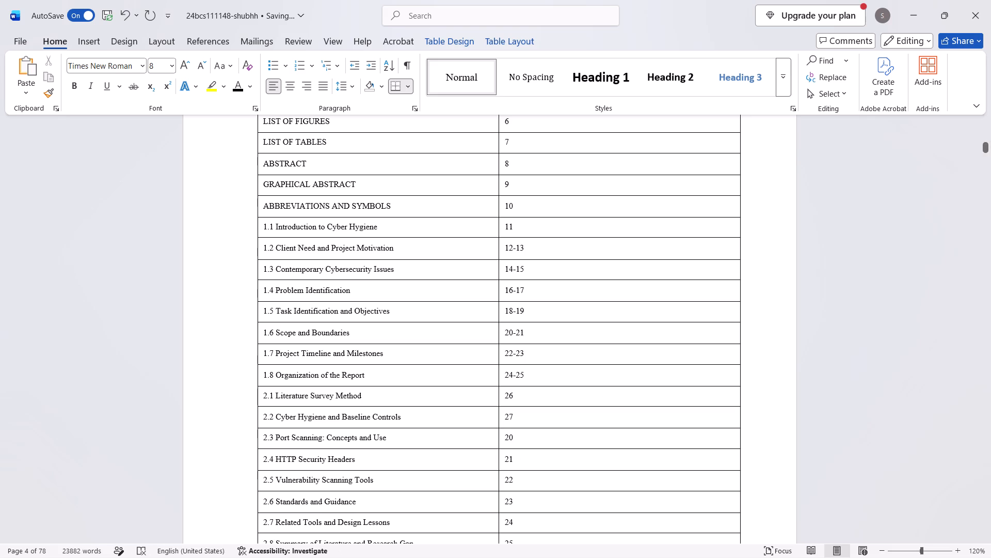
key(8)
key(Right)
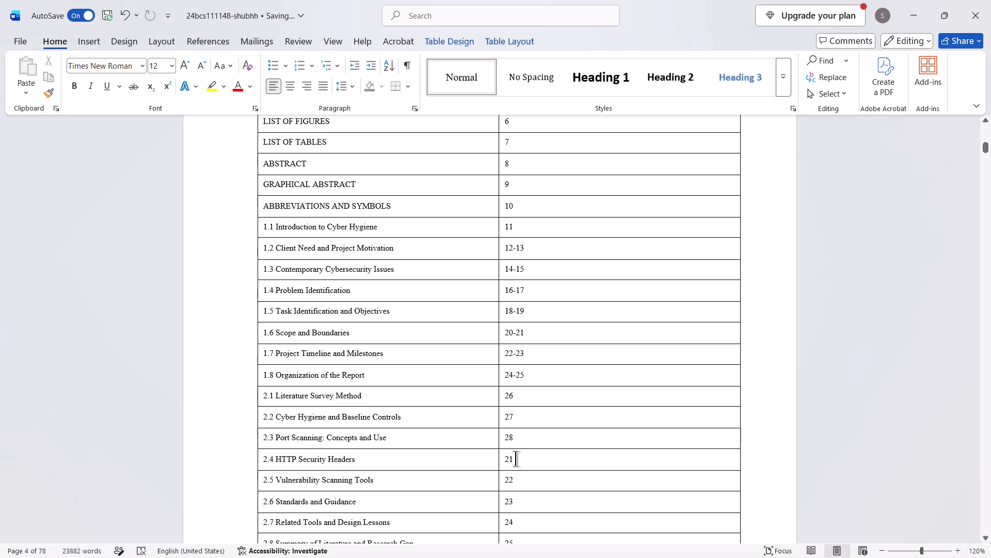
click(515, 458)
key(BackSpace)
key(9)
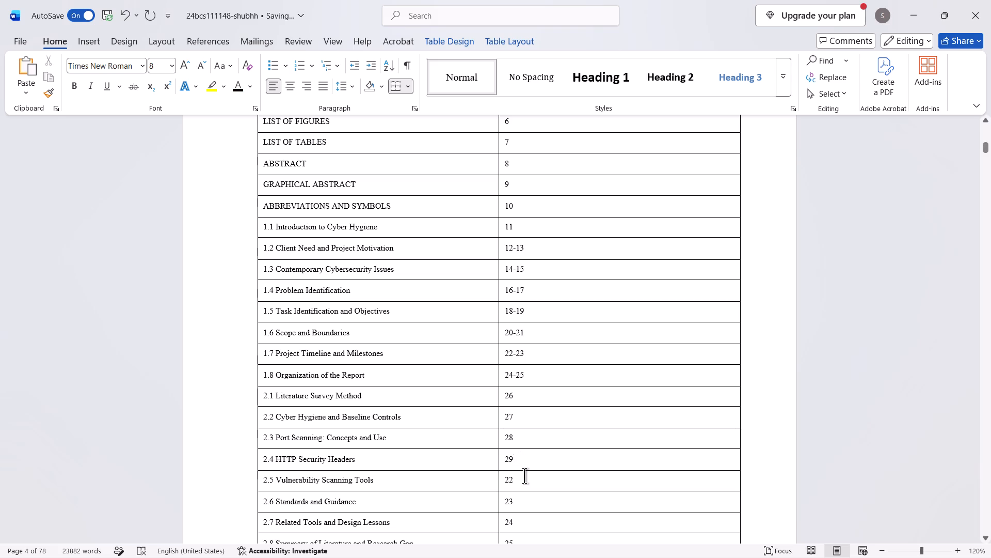
Renumber sections 2.5 Vulnerability Scanning Tools through 2.9 Problem Definition, Goals and Objectives consecutively as pages 30, 31, 32, 33 and 34.
scroll(524, 475, down, 2)
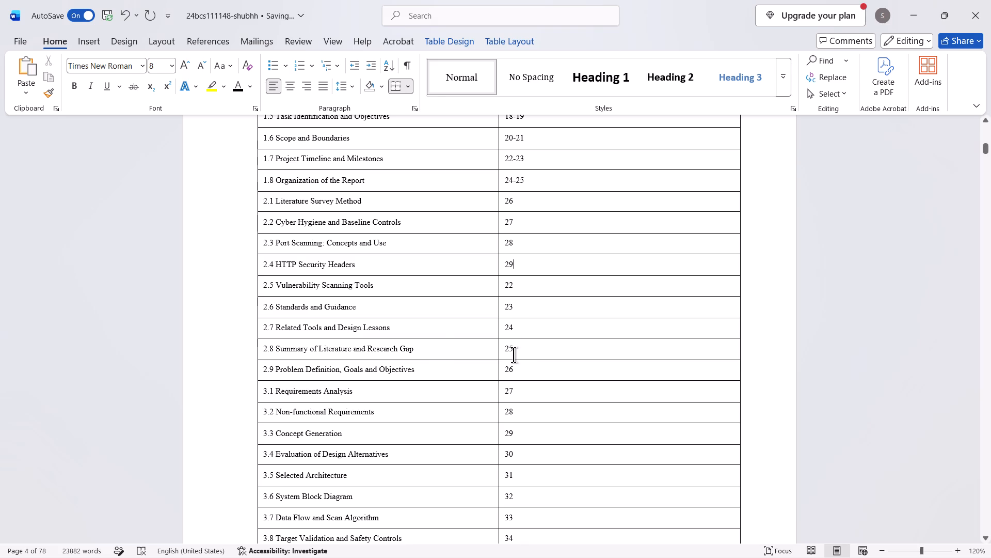
double_click(508, 286)
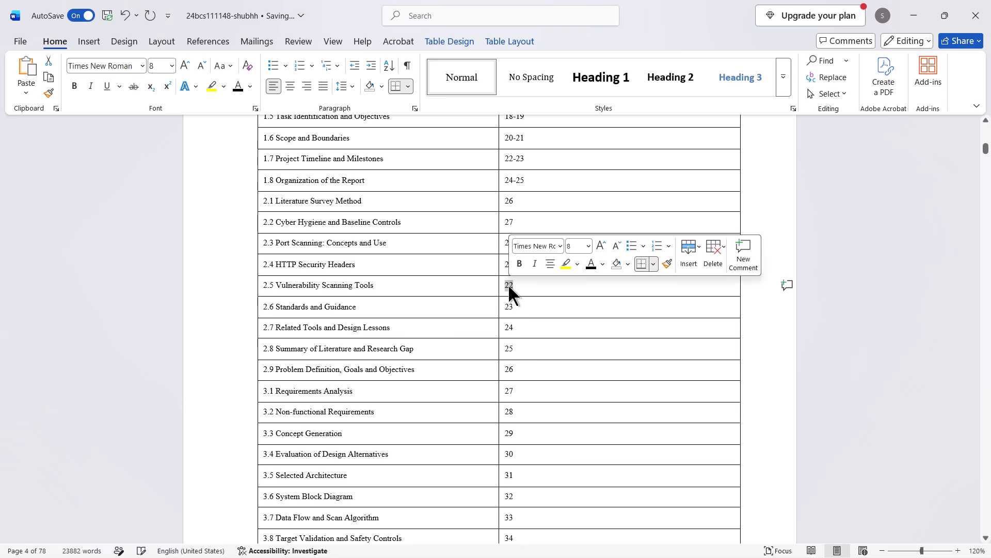
text(30)
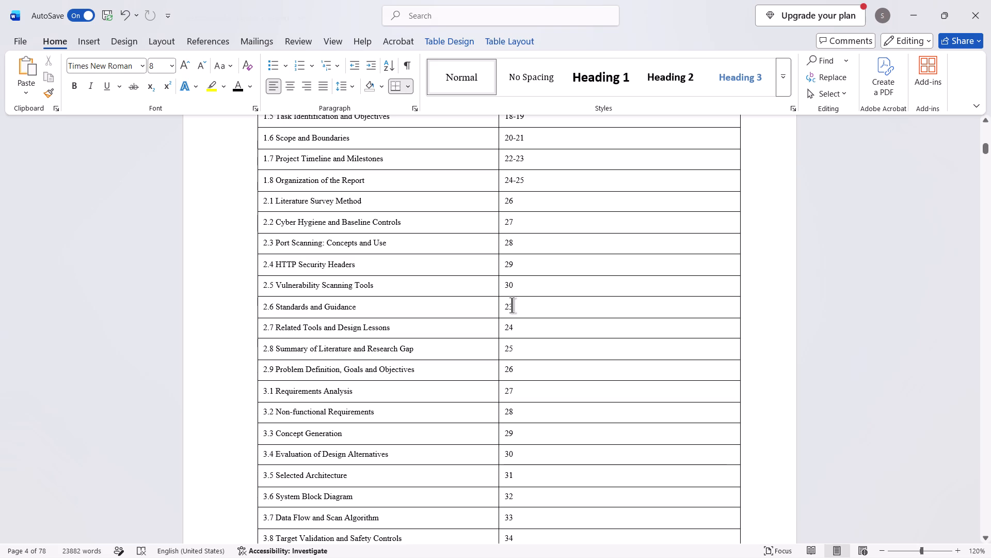
double_click(510, 305)
text(31)
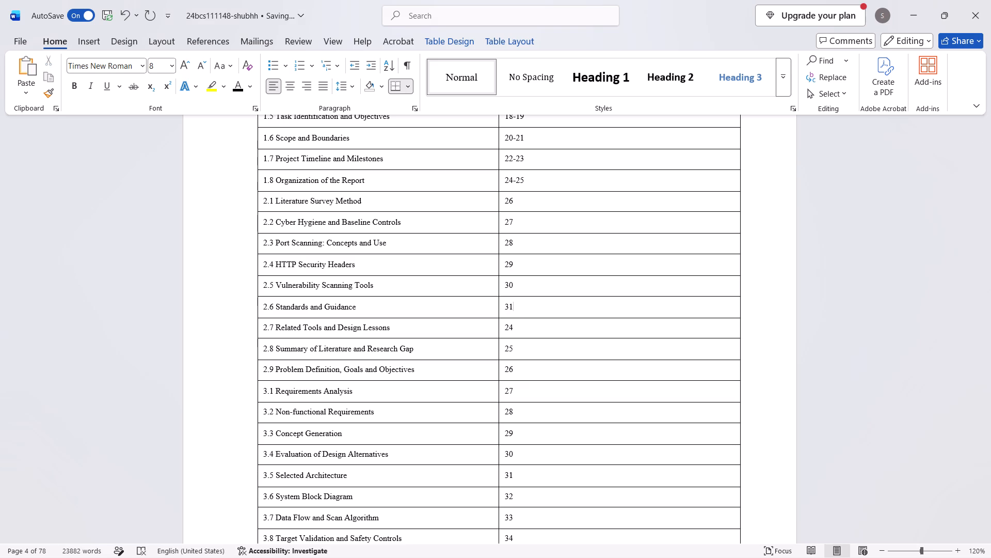
double_click(512, 331)
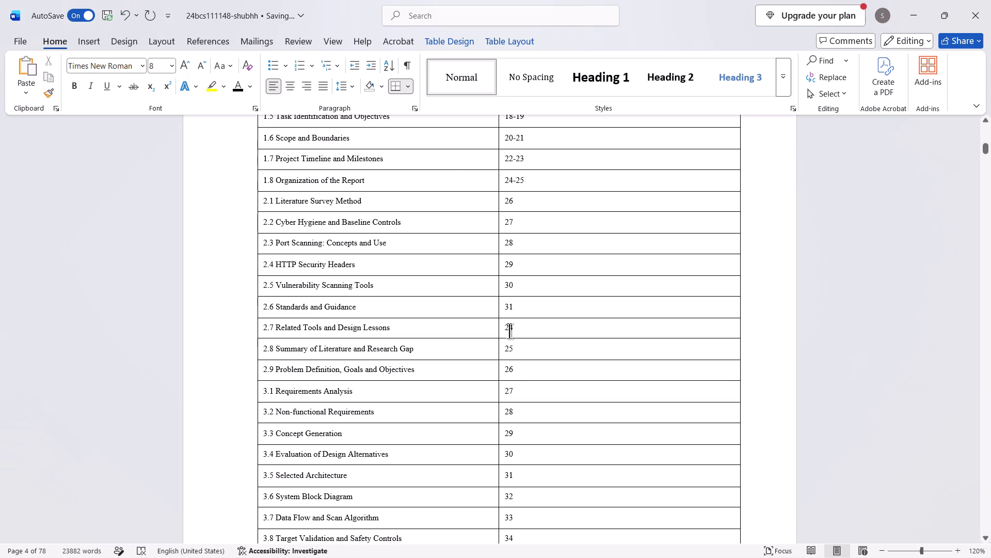
double_click(509, 330)
text(32)
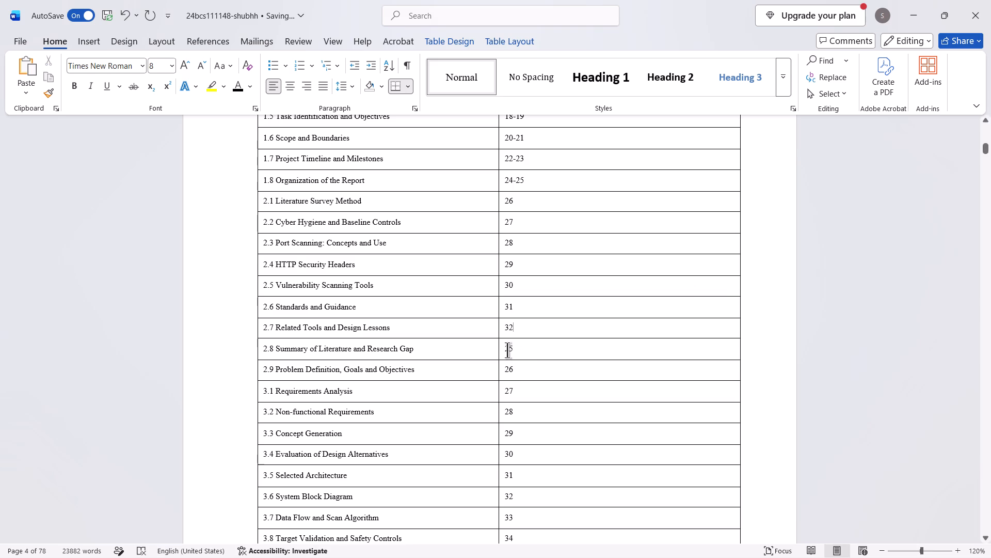
double_click(507, 350)
text(33)
double_click(508, 374)
text(34)
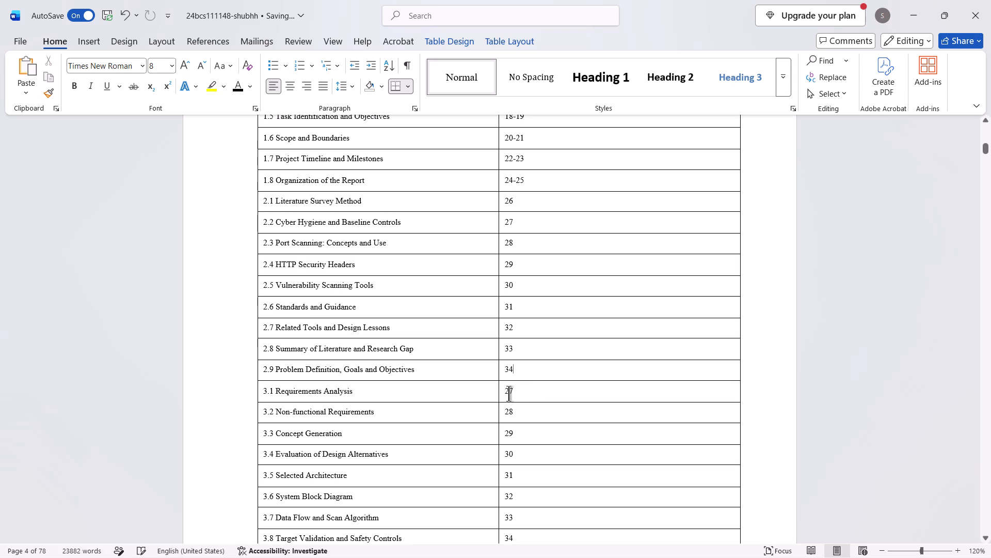
Renumber sections 3.1 Requirements Analysis through 3.3 Concept Generation consecutively as pages 35, 36 and 37.
double_click(509, 389)
text(35)
double_click(507, 414)
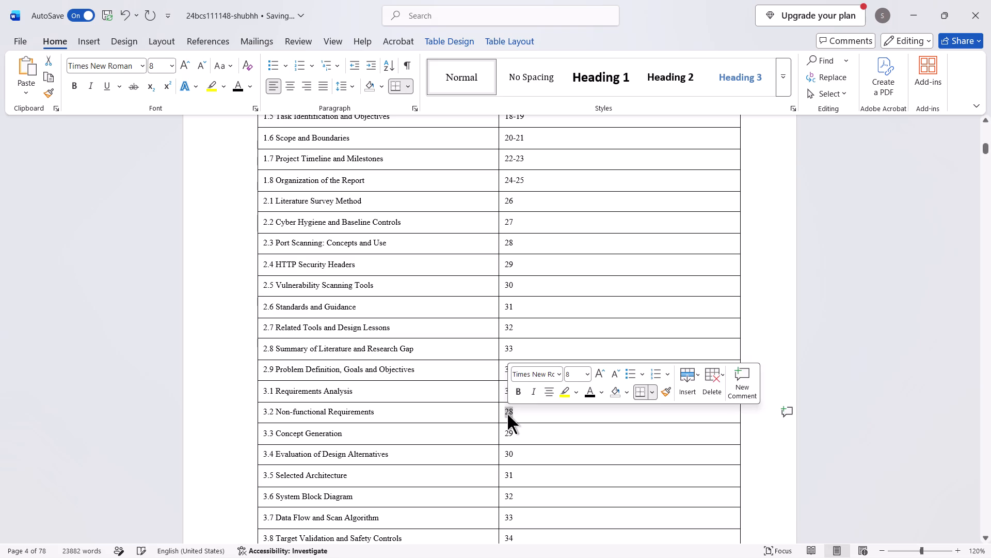
text(36)
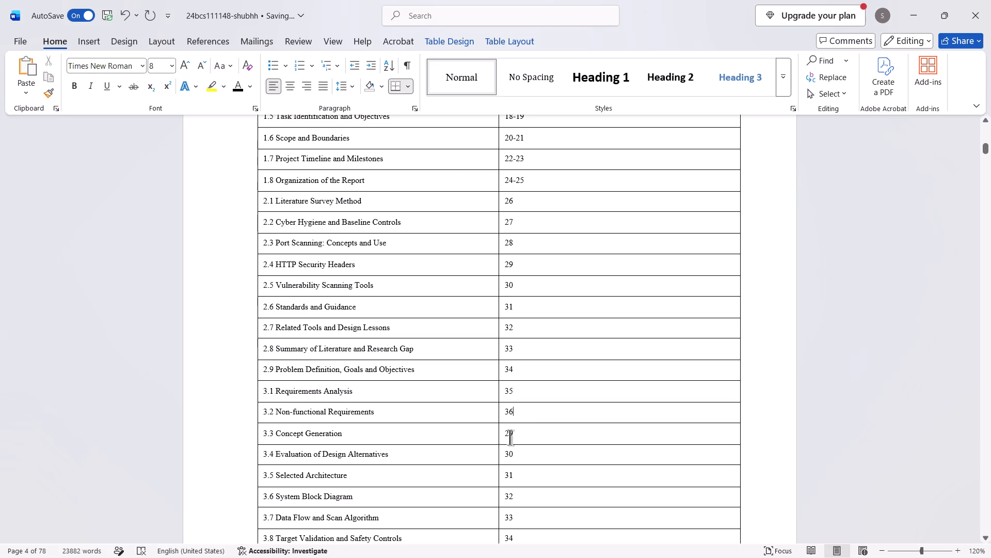
double_click(509, 437)
text(37)
Renumber sections 3.4 Evaluation of Design Alternatives through 3.8 Target Validation and Safety Controls consecutively as pages 38, 39, 40, 41 and 42.
scroll(509, 437, down, 1)
double_click(508, 323)
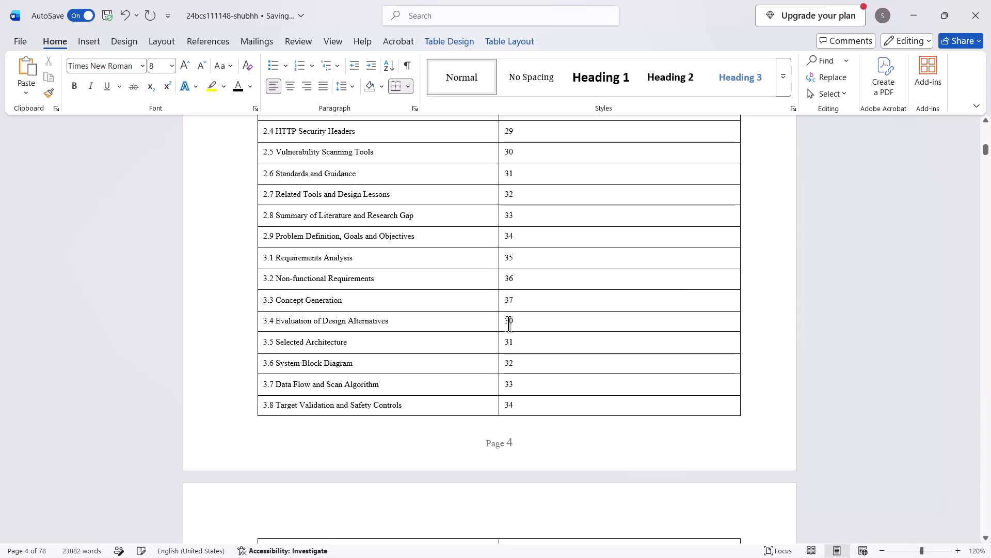
text(38)
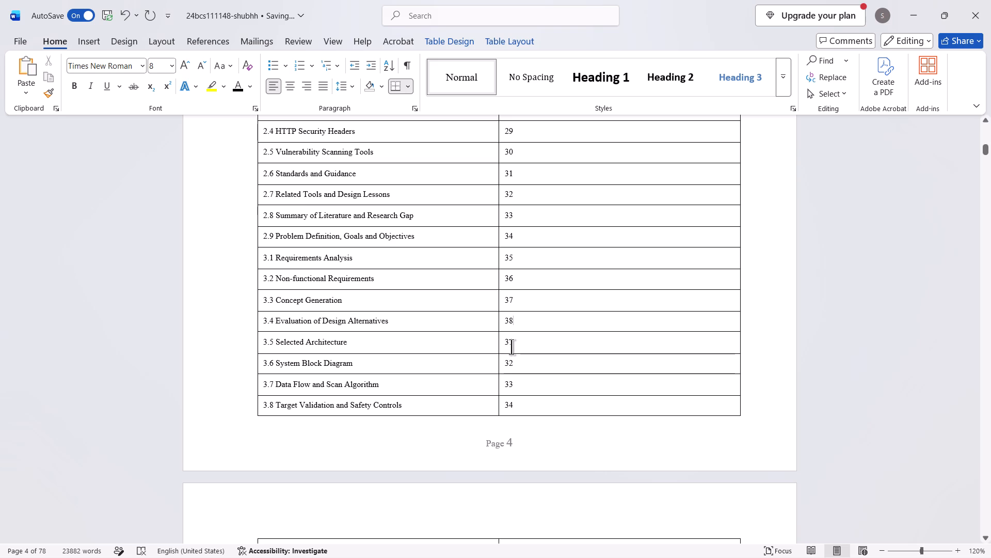
click(511, 347)
key(BackSpace)
key(9)
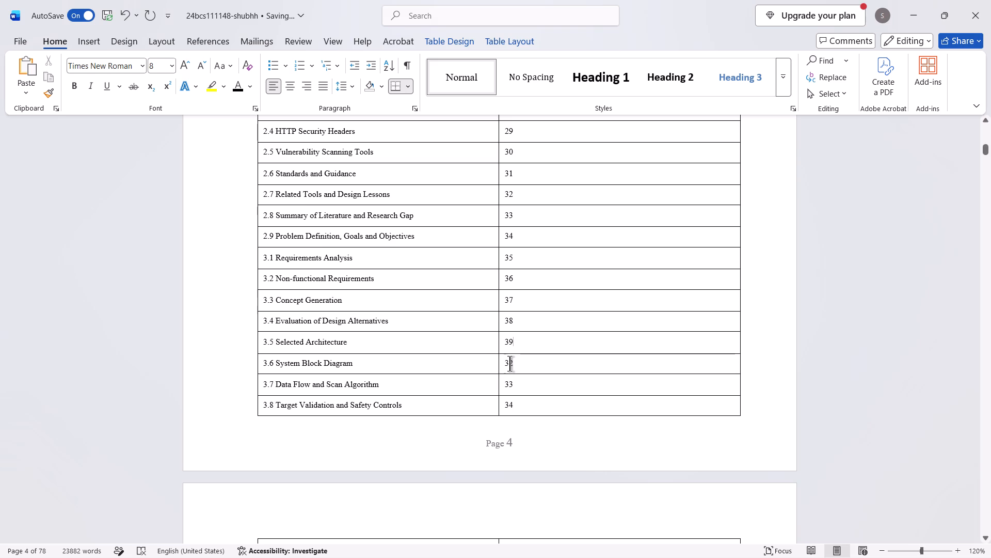
double_click(509, 363)
text(40)
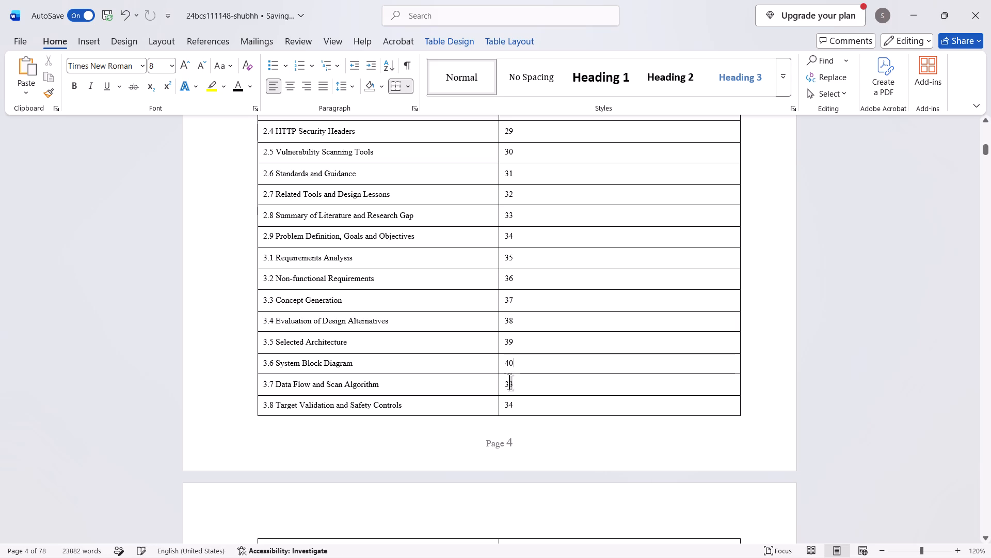
double_click(509, 382)
text(41)
double_click(506, 407)
text(42)
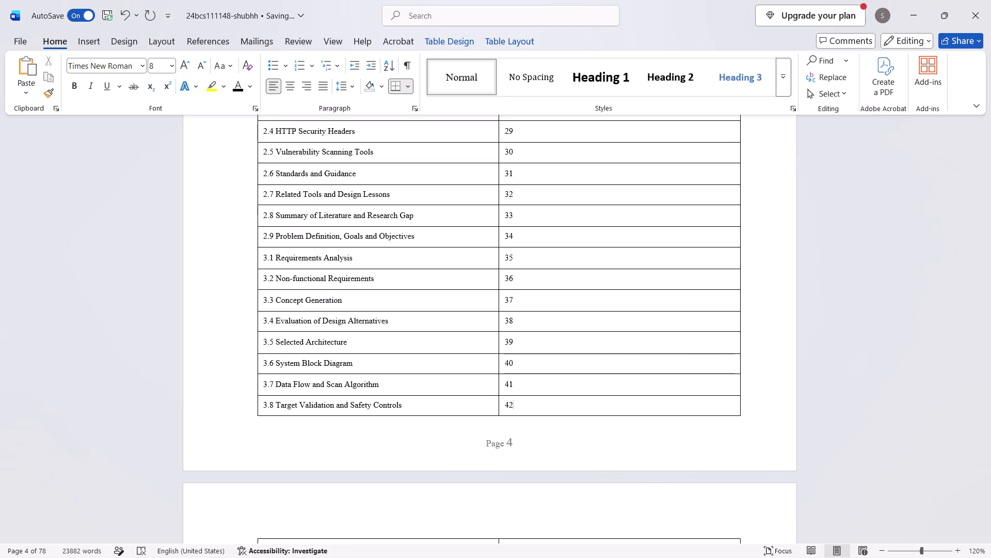
Renumber sections 3.9 TCP Port Inspection Module through 3.14 Implementation Plan and Design Flow consecutively as pages 43 to 48.
scroll(525, 415, down, 3)
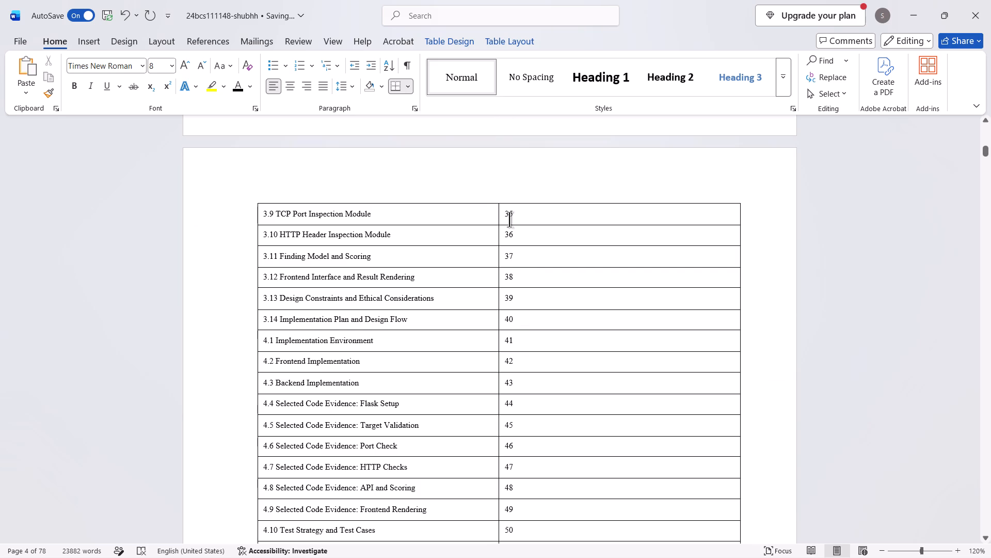
double_click(508, 215)
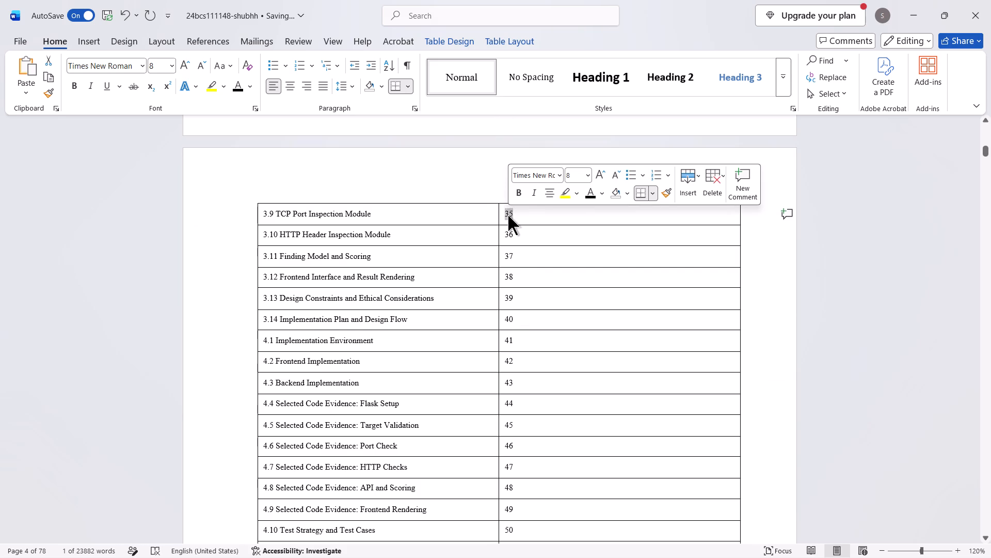
text(43)
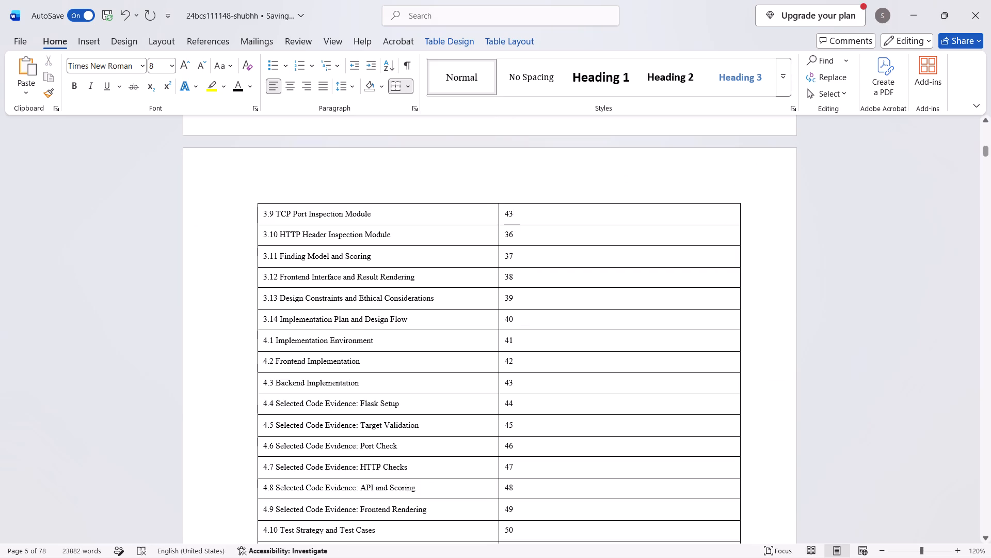
double_click(509, 234)
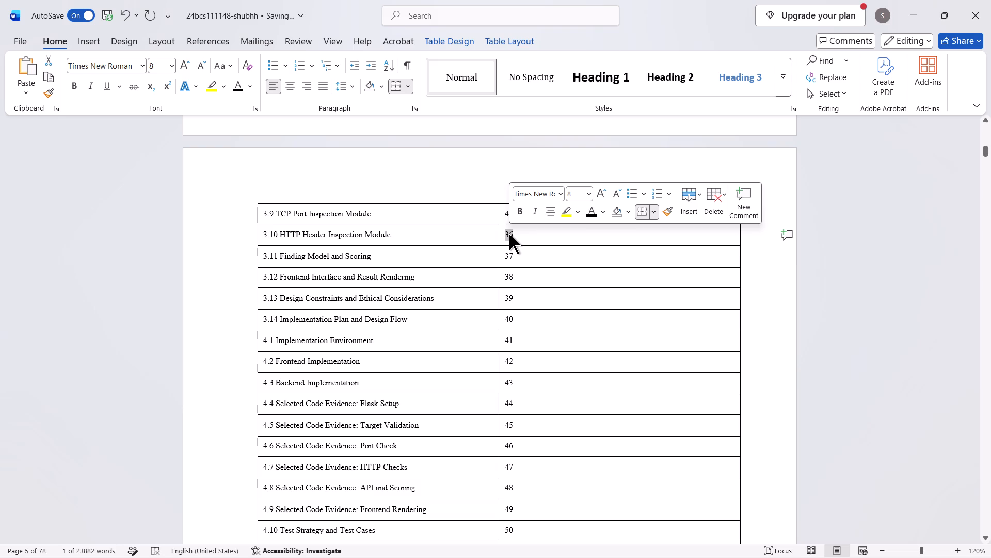
text(44)
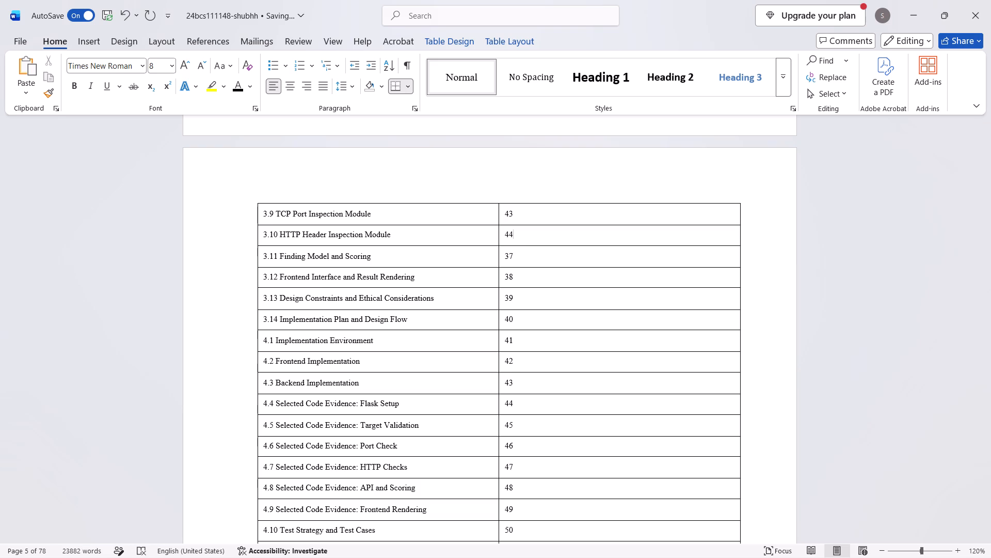
double_click(510, 255)
text(45)
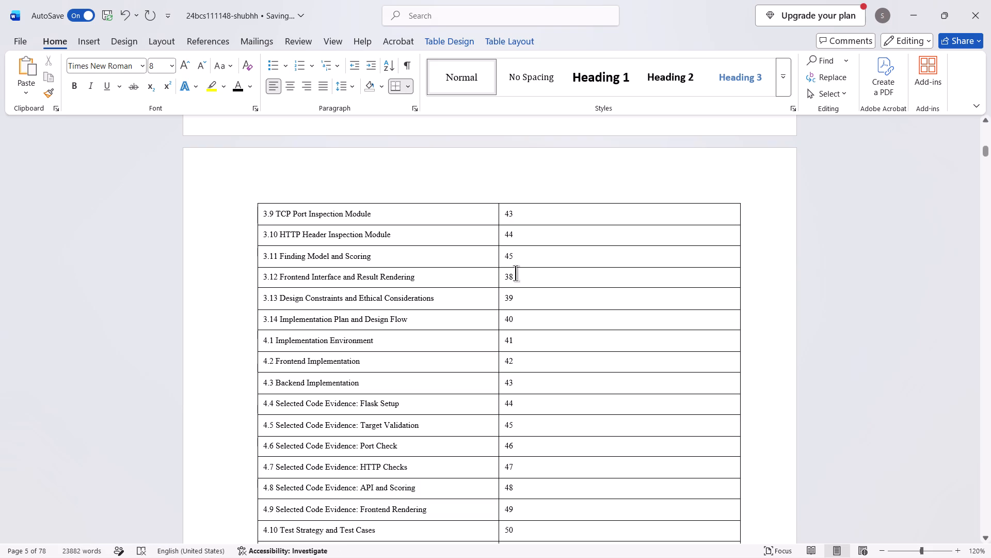
double_click(509, 278)
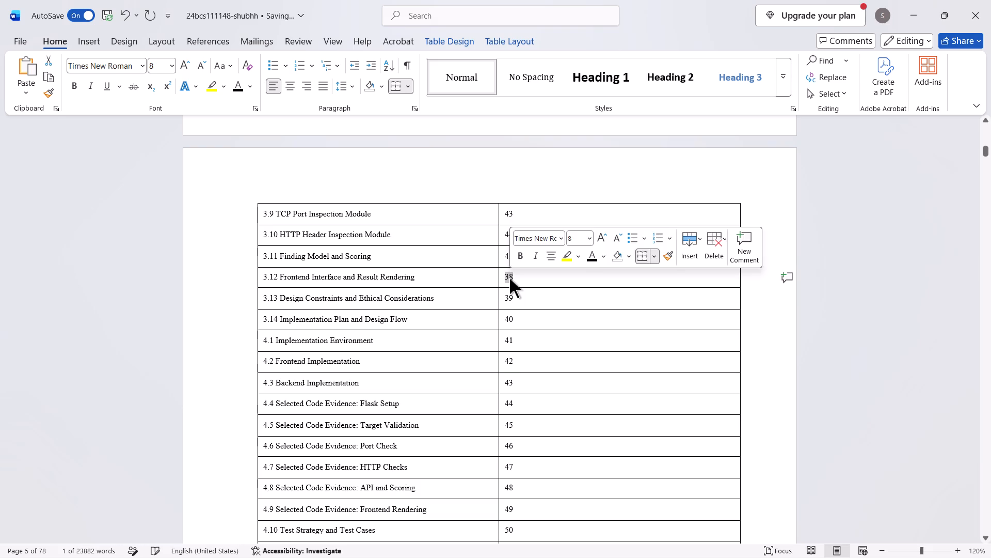
text(46)
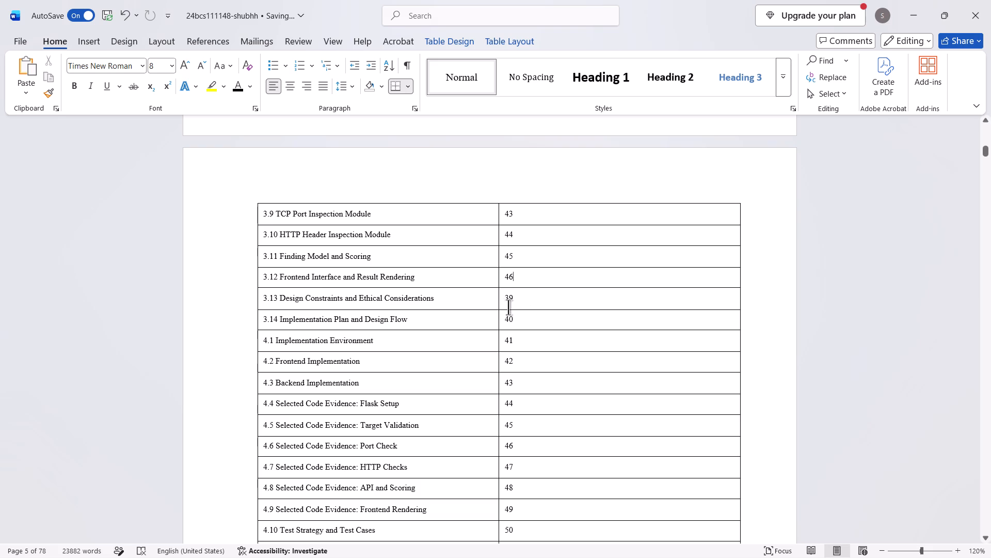
double_click(508, 302)
text(47)
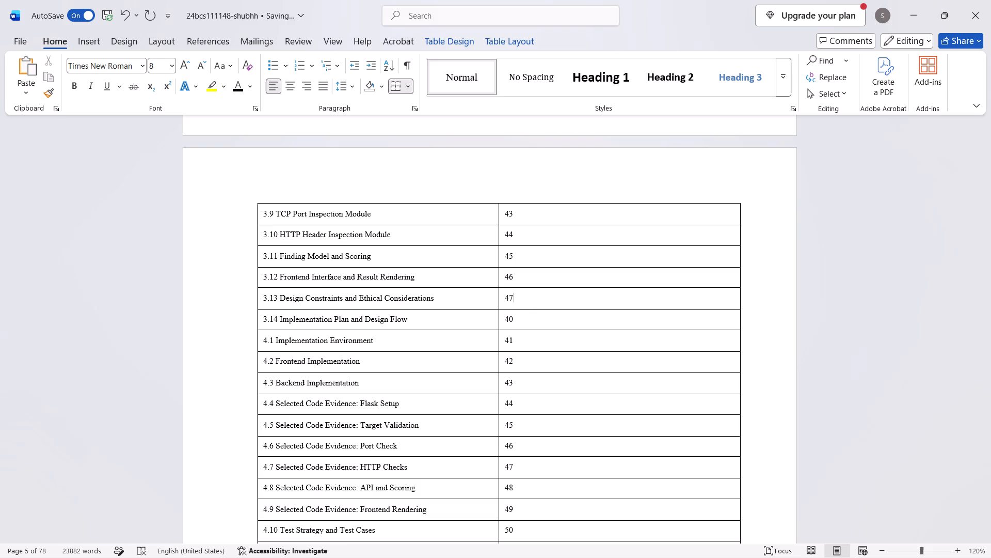
double_click(509, 322)
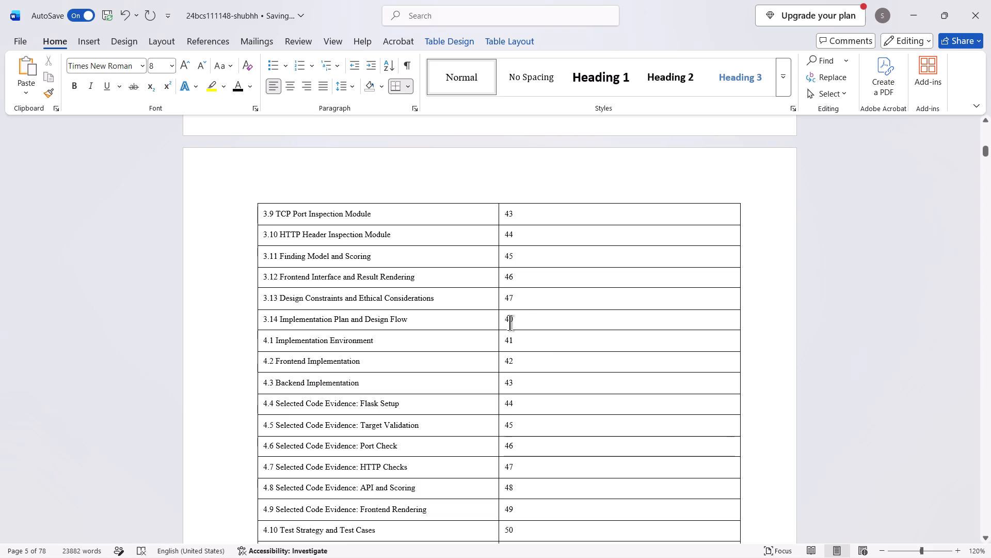
text(48)
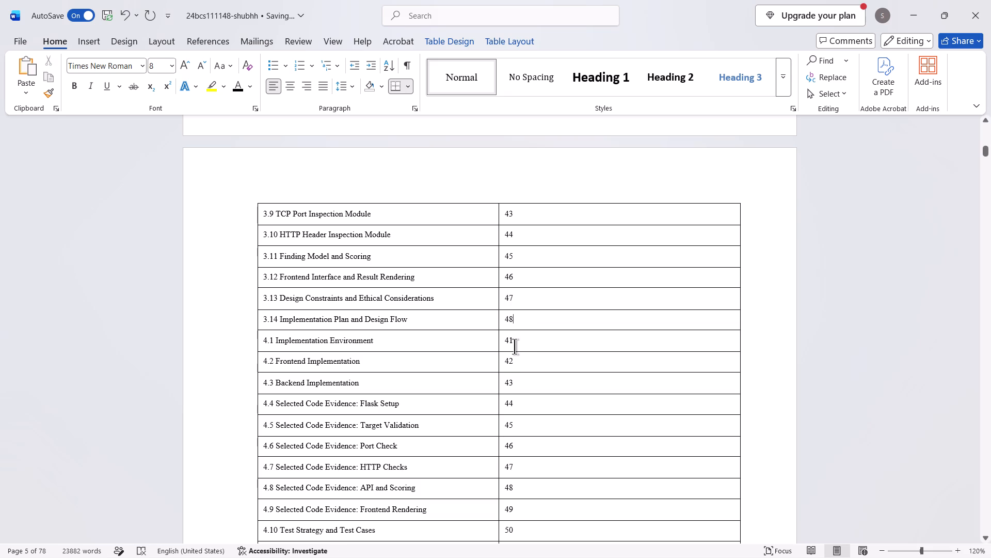
Renumber sections 4.1 Implementation Environment through 4.3 Backend Implementation consecutively as pages 49, 50 and 51.
click(514, 345)
key(BackSpace)
key(9)
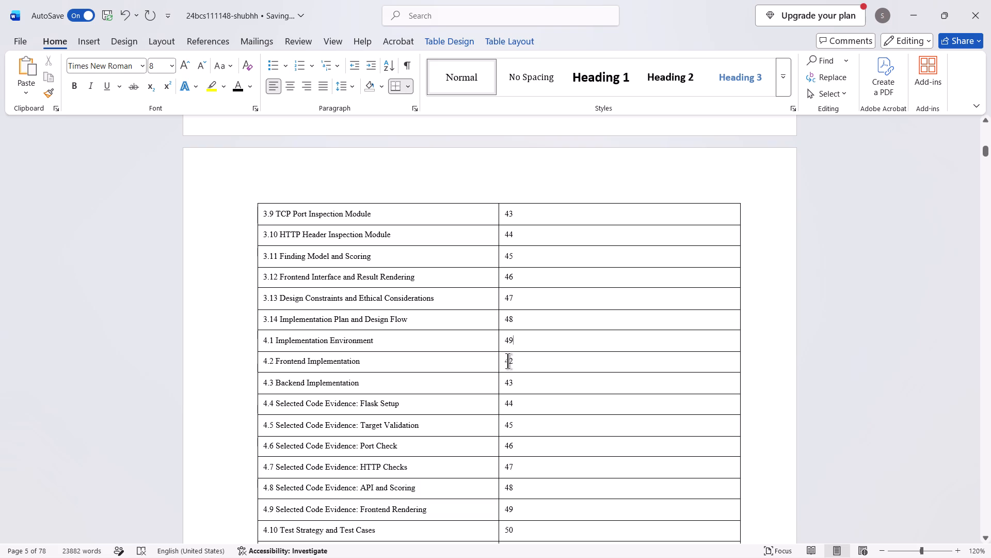
double_click(507, 361)
text(50)
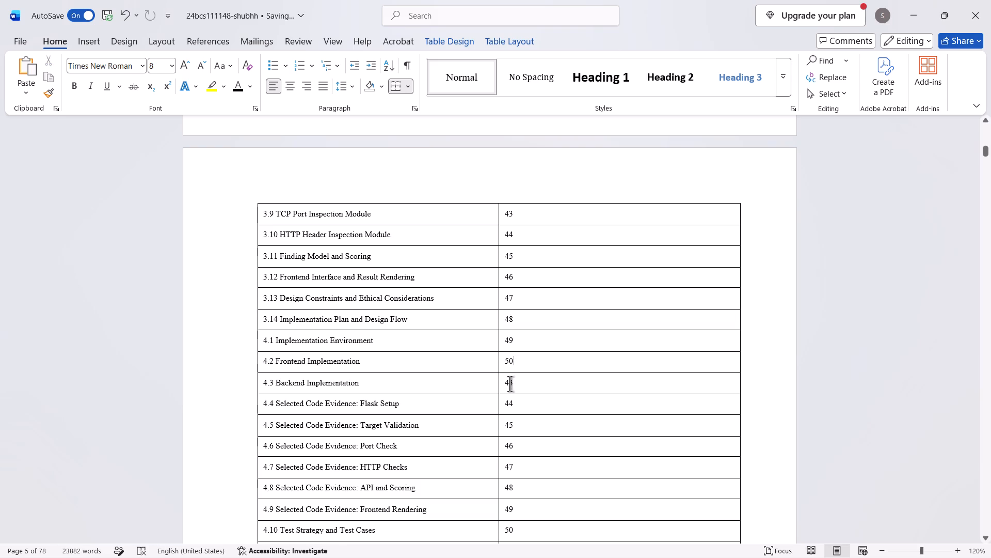
double_click(509, 383)
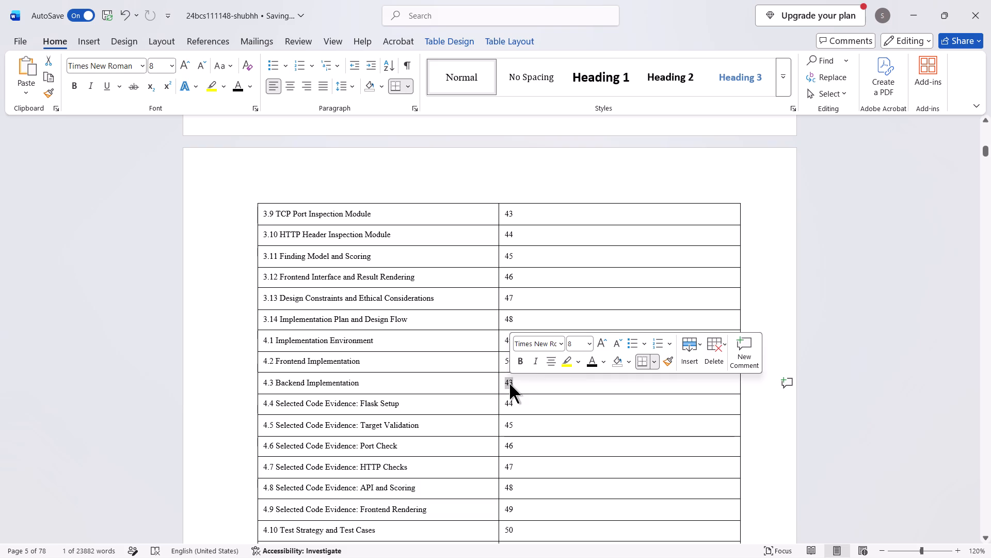
text(51)
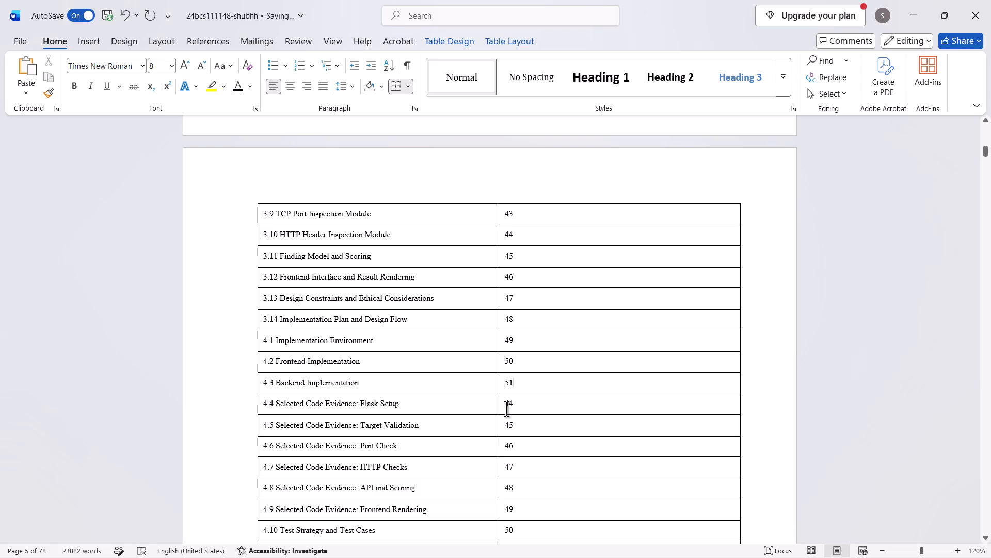
Renumber the Selected Code Evidence sections 4.4 Flask Setup through 4.7 HTTP Checks consecutively as pages 52, 53, 54 and 55.
double_click(510, 405)
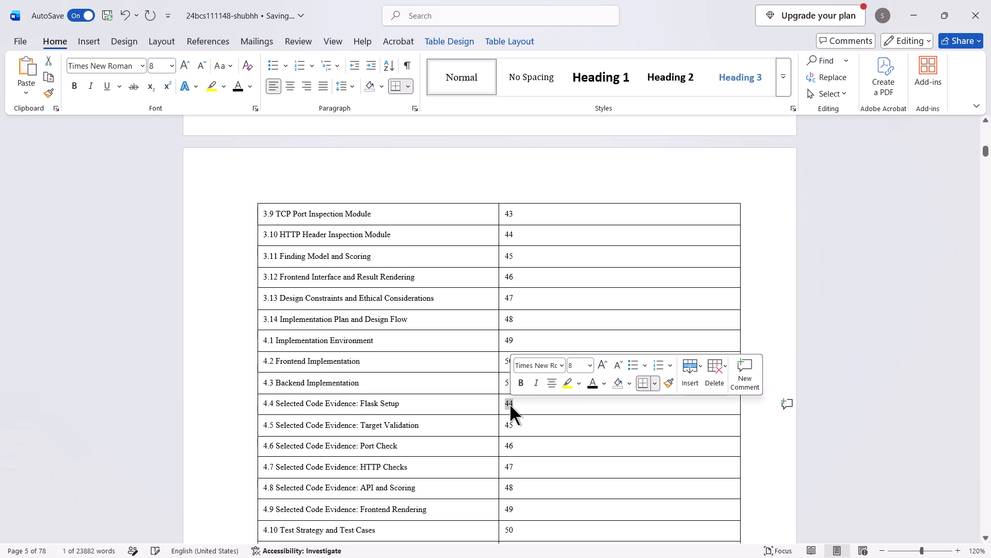
text(52)
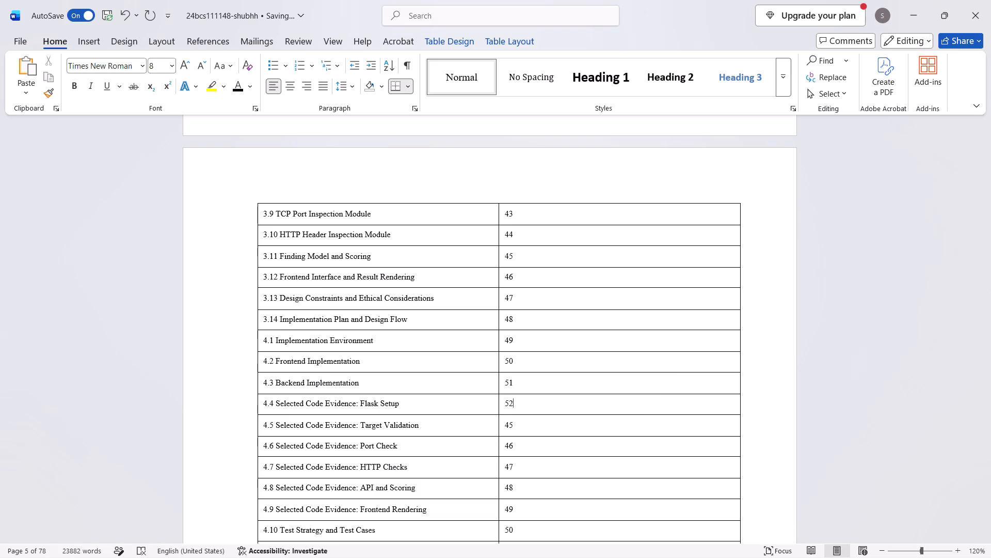
double_click(509, 428)
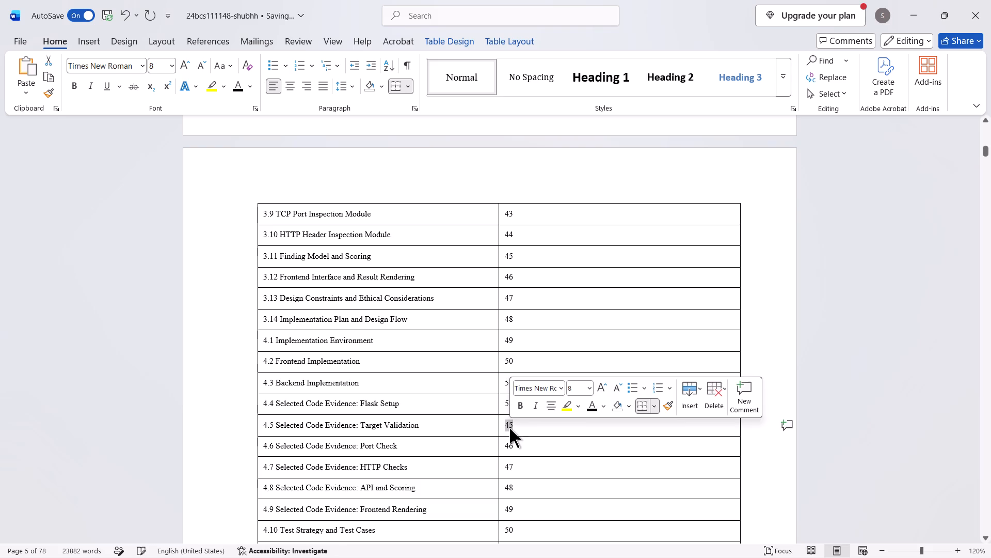
text(53)
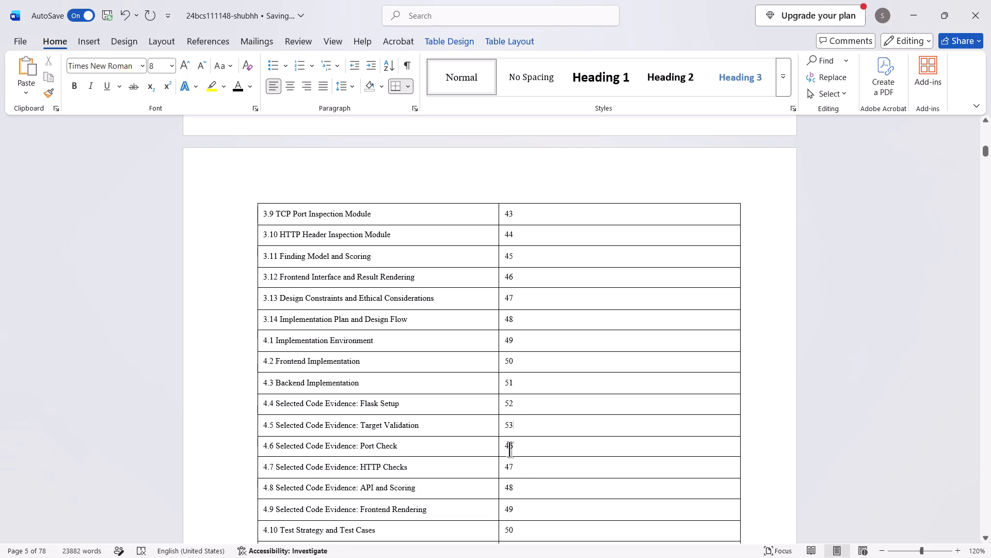
double_click(509, 449)
text(54)
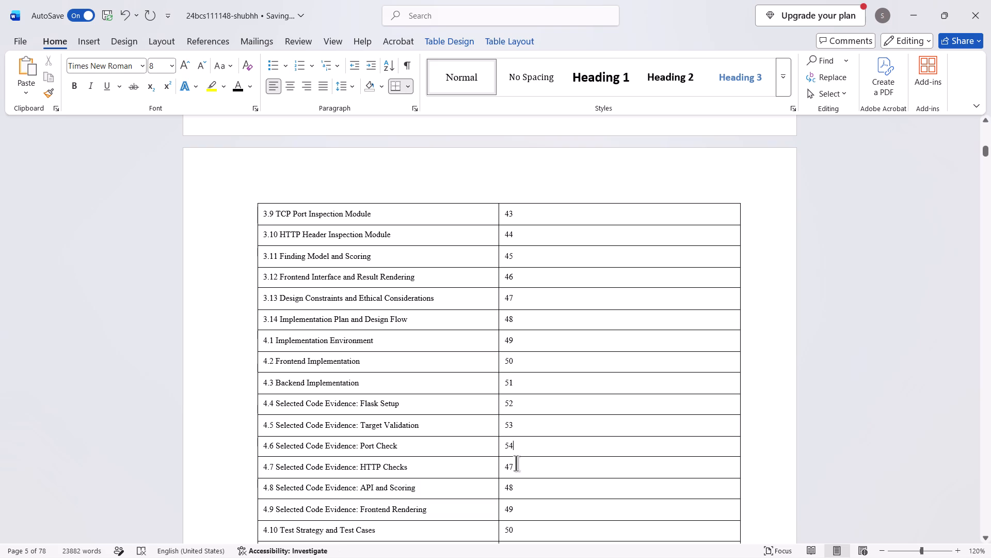
double_click(511, 466)
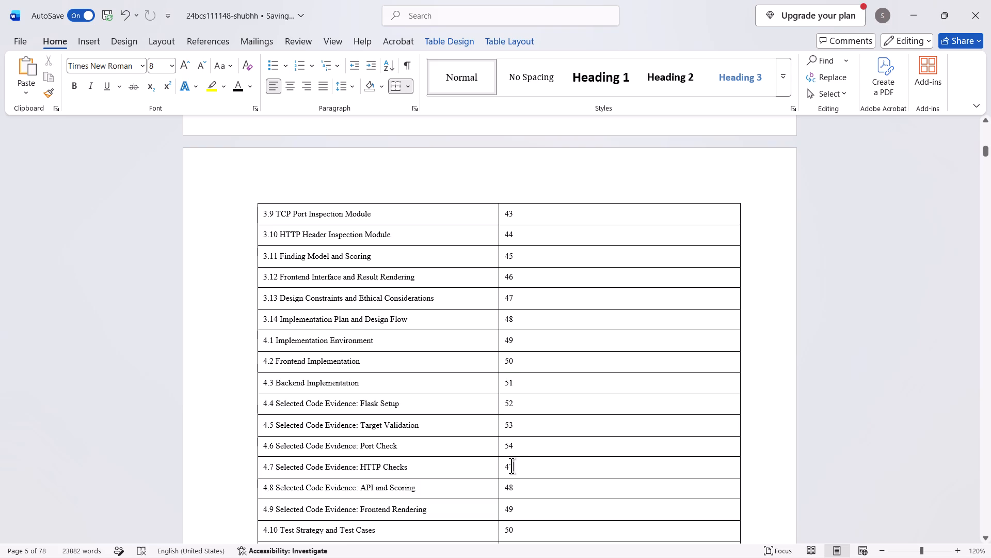
double_click(511, 466)
double_click(506, 466)
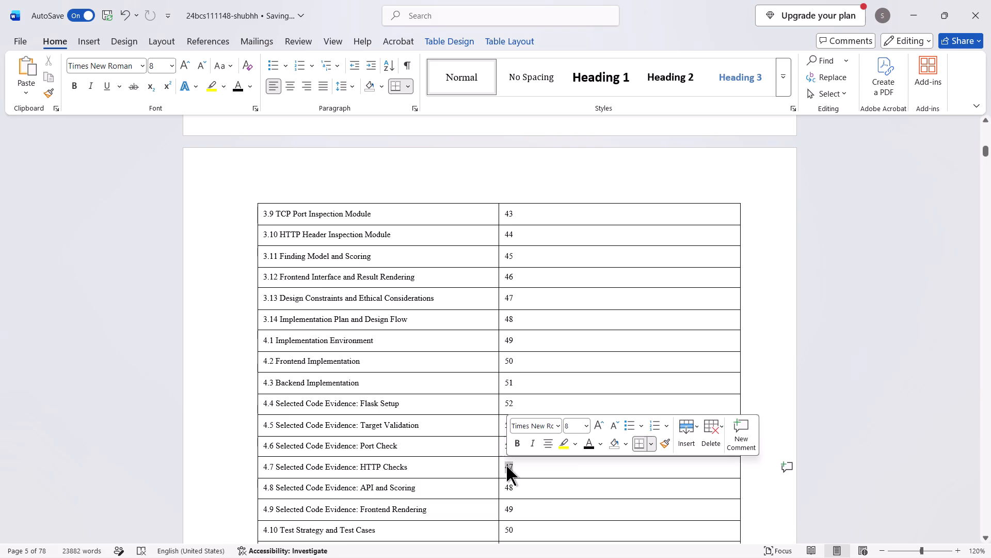
text(55)
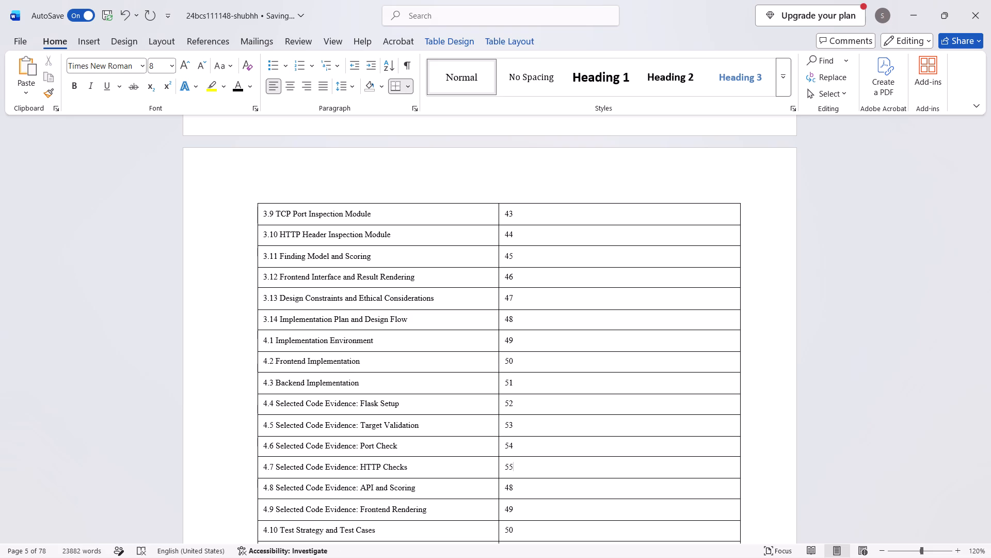
Renumber sections 4.8 API and Scoring, 4.9 Frontend Rendering and 4.10 Test Strategy and Test Cases as pages 56, 57 and 58.
scroll(506, 466, down, 2)
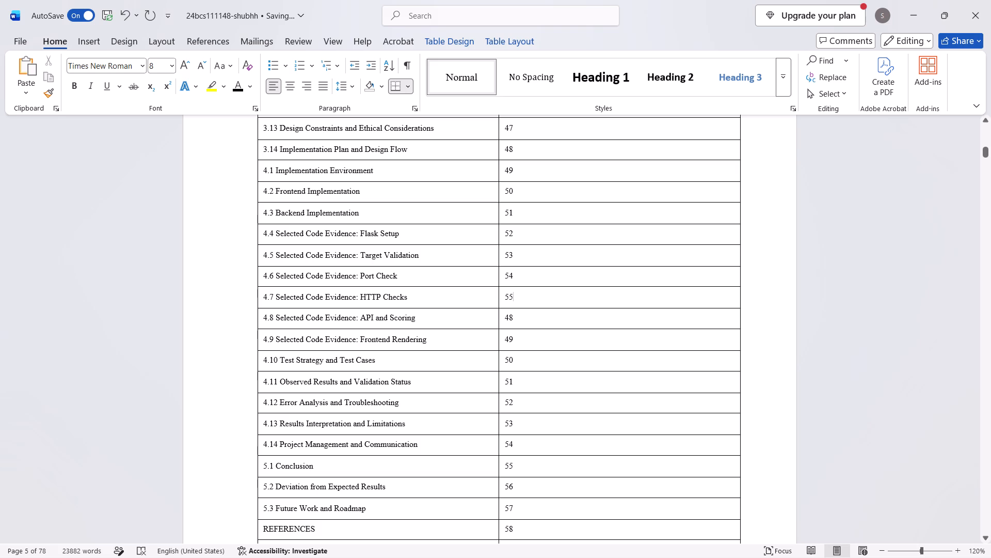
double_click(509, 318)
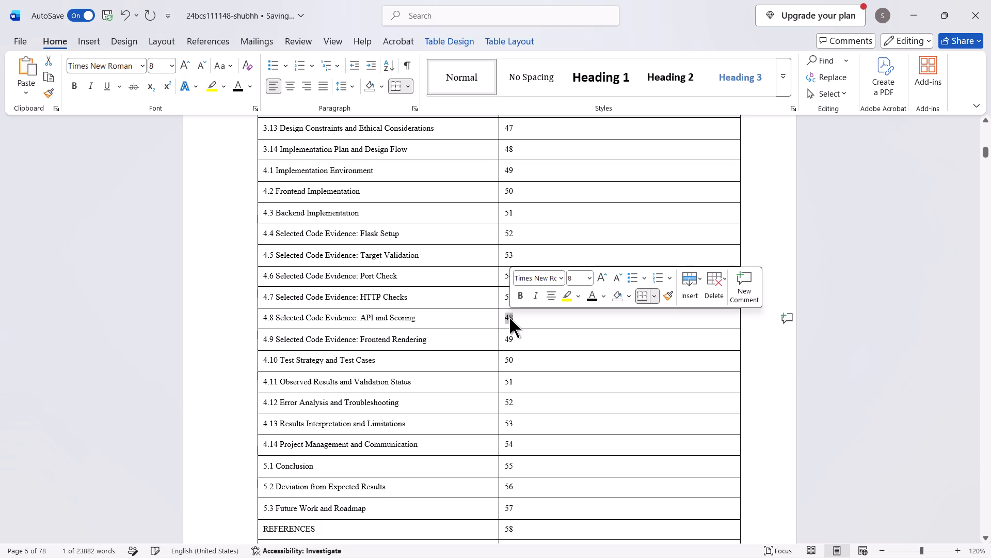
text(56)
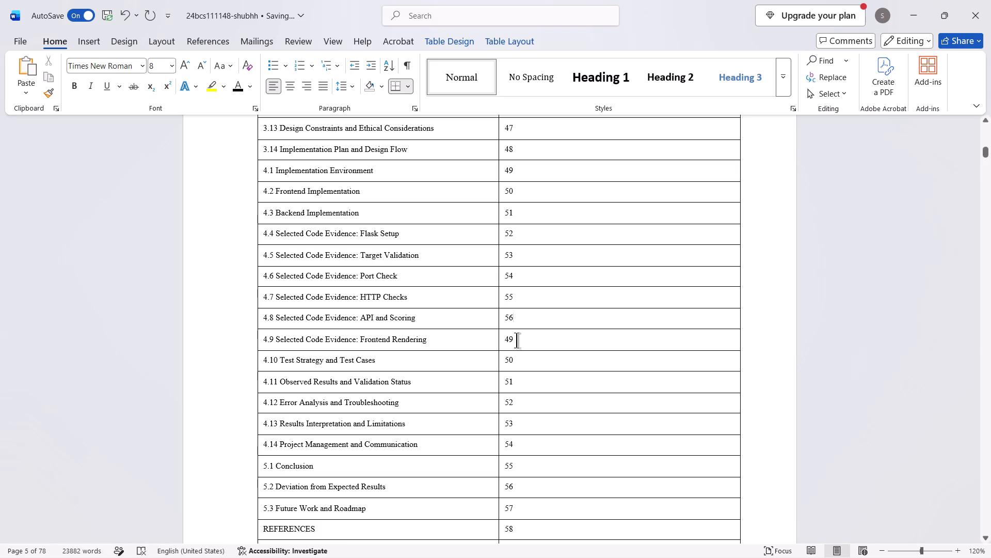
double_click(510, 339)
text(57)
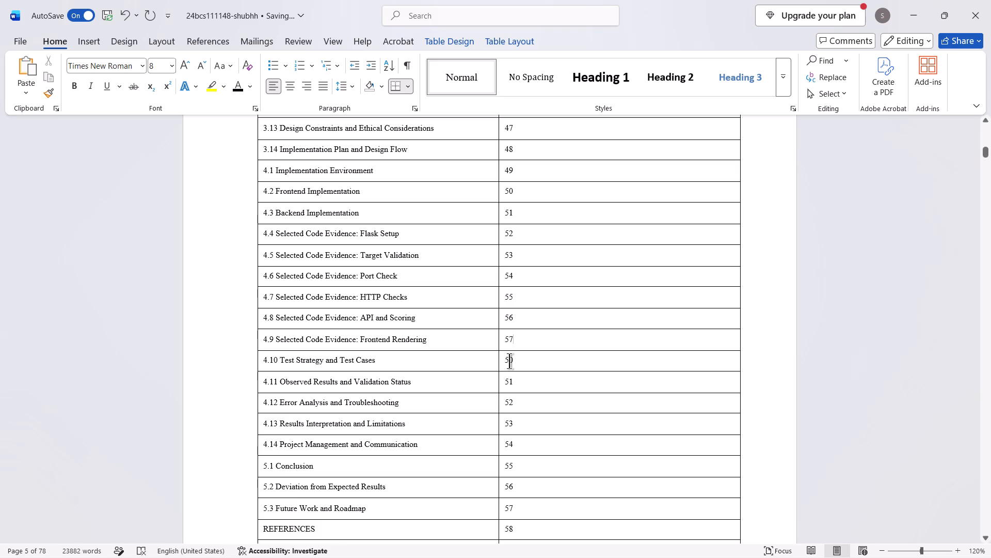
double_click(509, 361)
text(58)
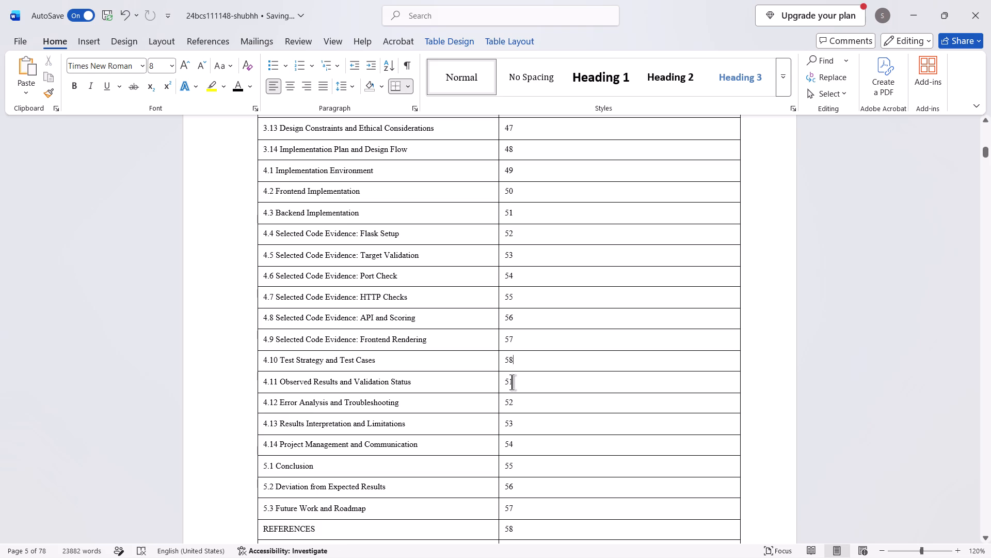
Set the page ranges of 4.11 Observed Results and Validation Status to 59-62 and 4.12 Error Analysis and Troubleshooting to 63-64.
double_click(512, 382)
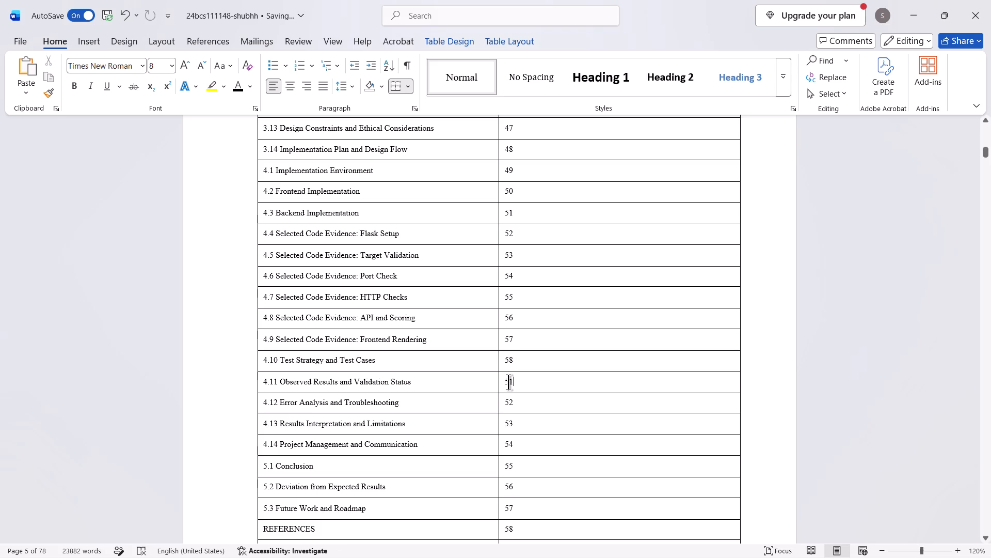
double_click(508, 382)
text(59)
text(-62)
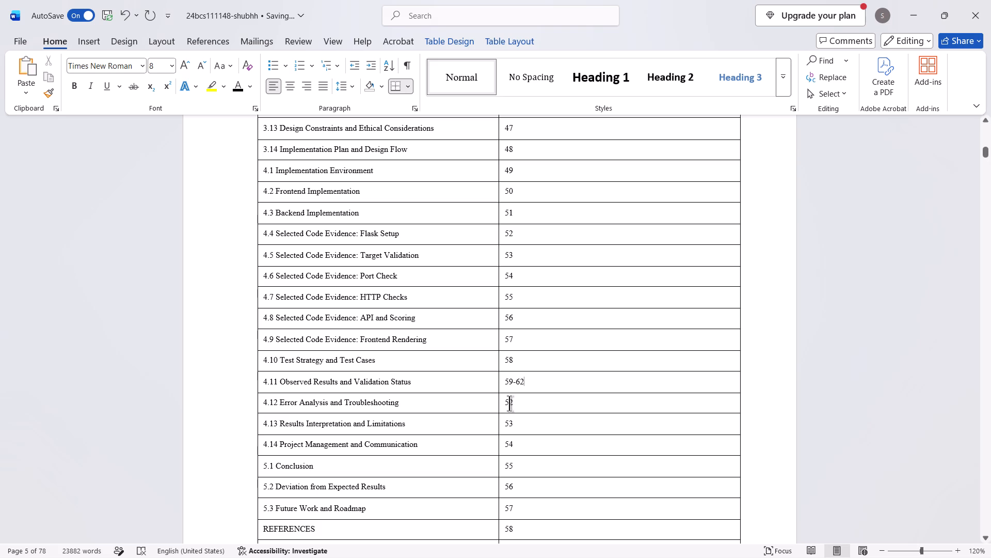
double_click(509, 403)
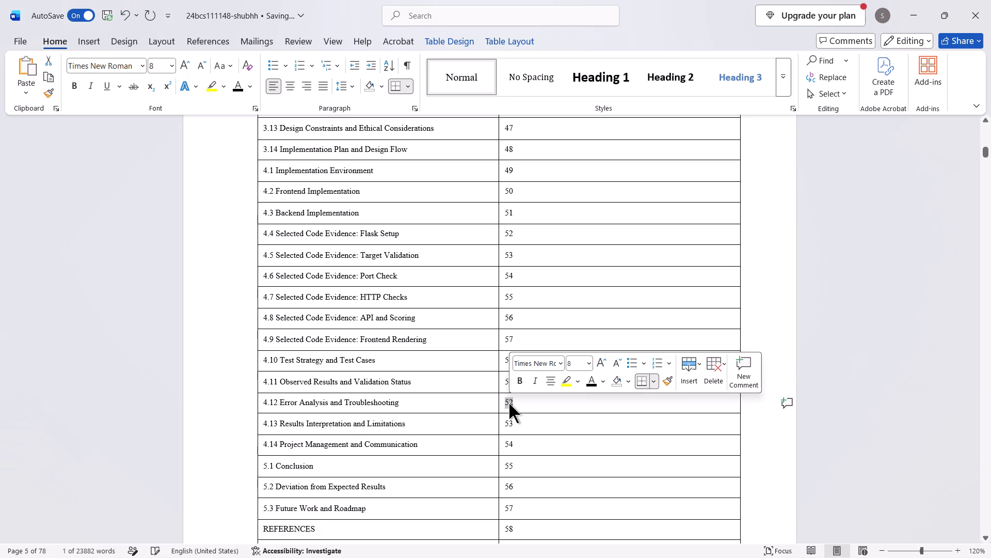
text(63)
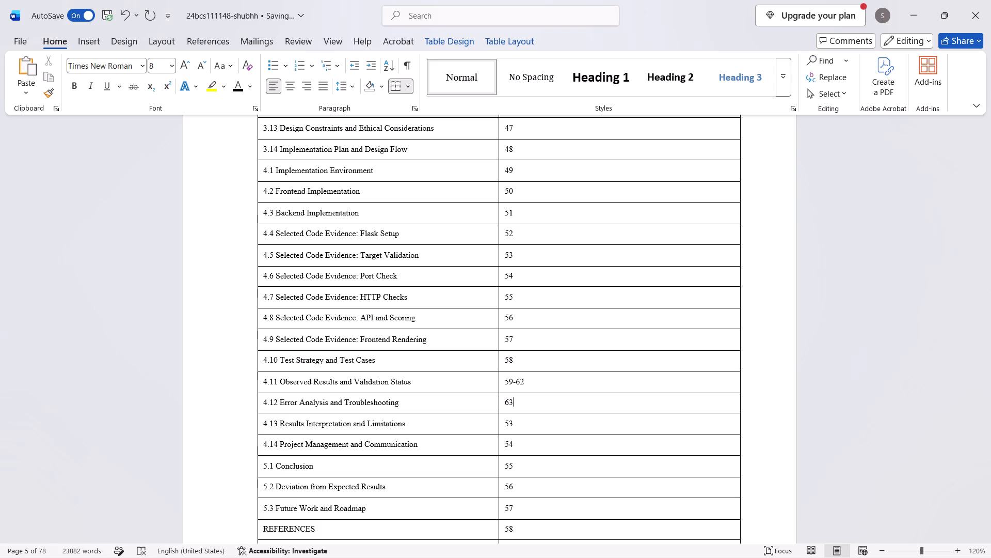
text(-64)
Renumber sections 4.13 Results Interpretation and Limitations and 4.14 Project Management and Communication as pages 65 and 66.
scroll(509, 403, down, 1)
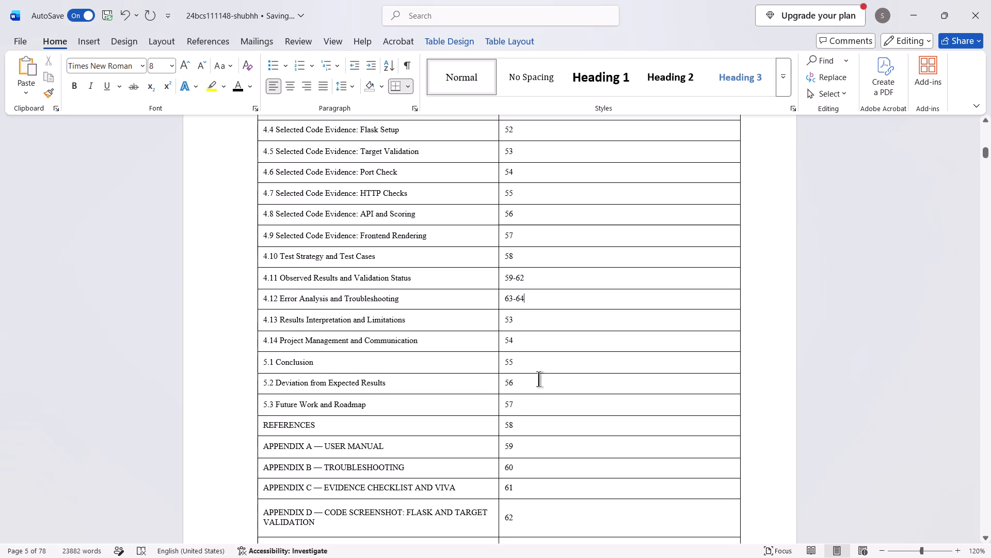
double_click(510, 322)
text(65)
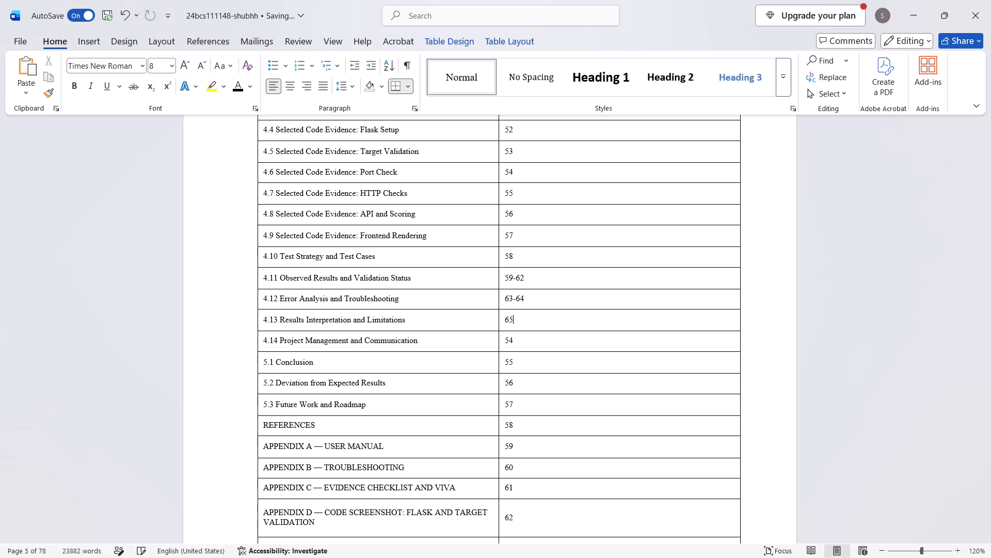
double_click(513, 341)
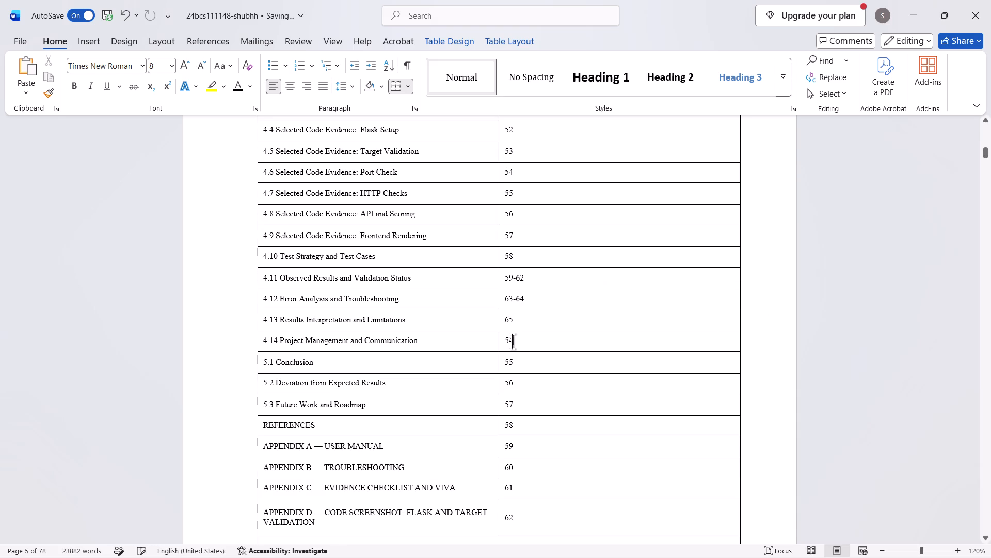
double_click(510, 341)
text(66)
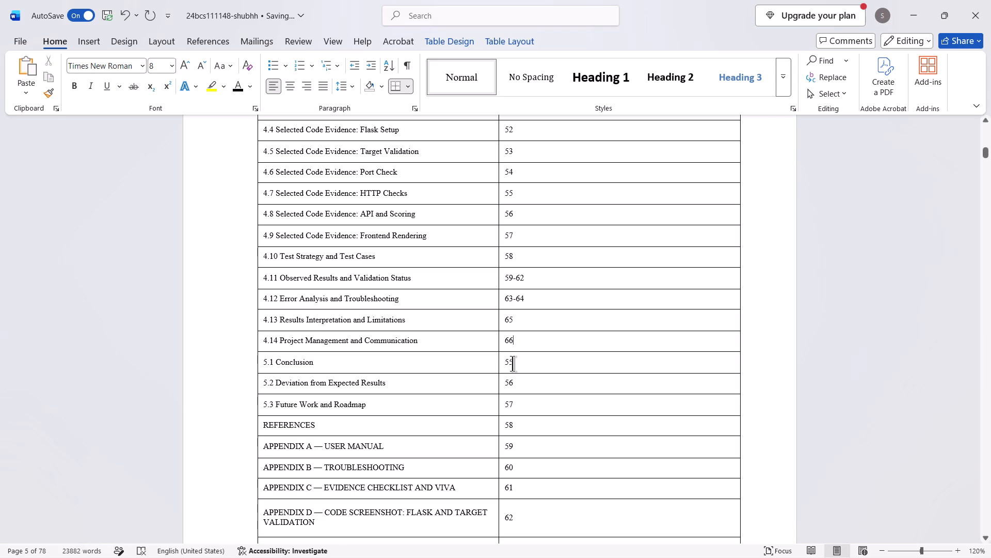
Renumber sections 5.1 Conclusion, 5.2 Deviation from Expected Results and 5.3 Future Work and Roadmap as pages 67, 68 and 69.
double_click(509, 364)
text(67)
double_click(509, 388)
text(68)
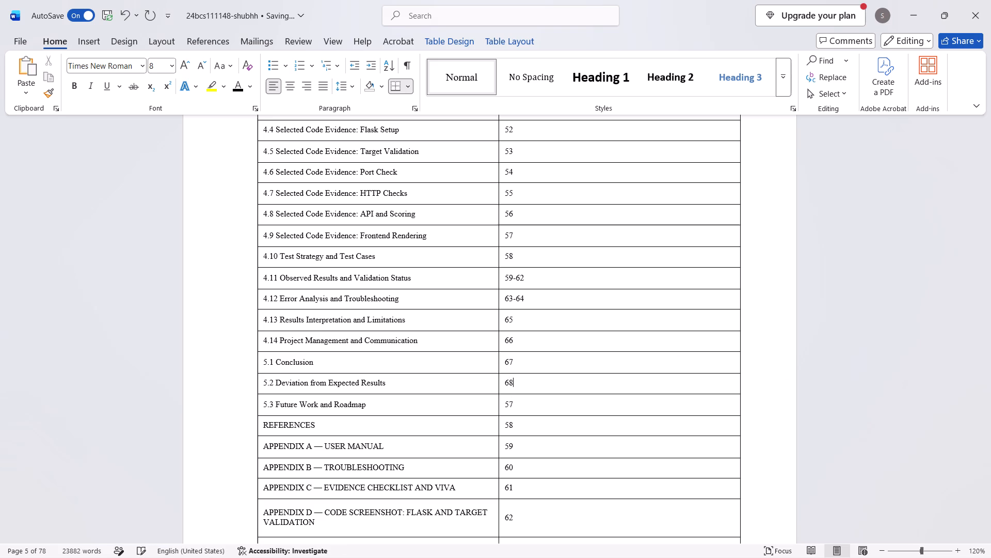
double_click(509, 402)
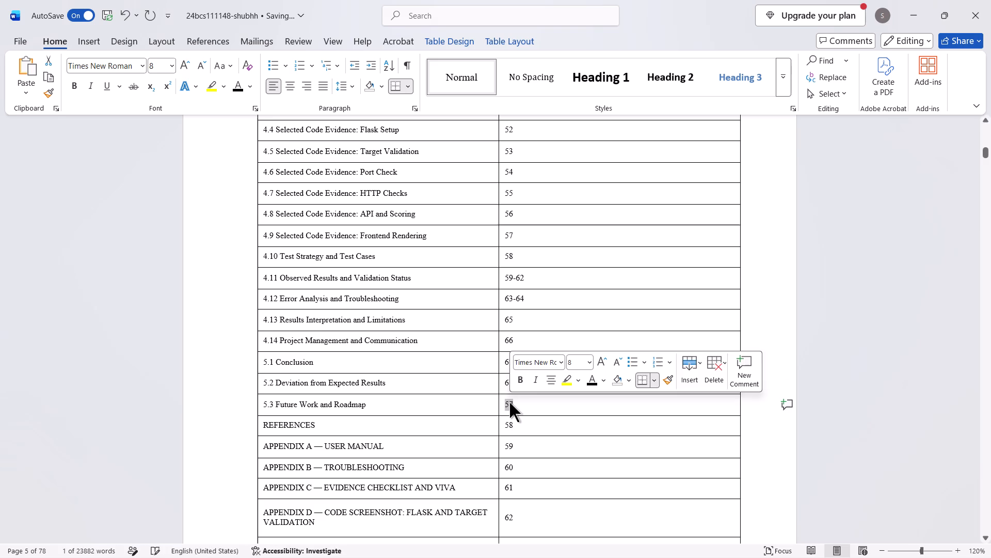
text(69)
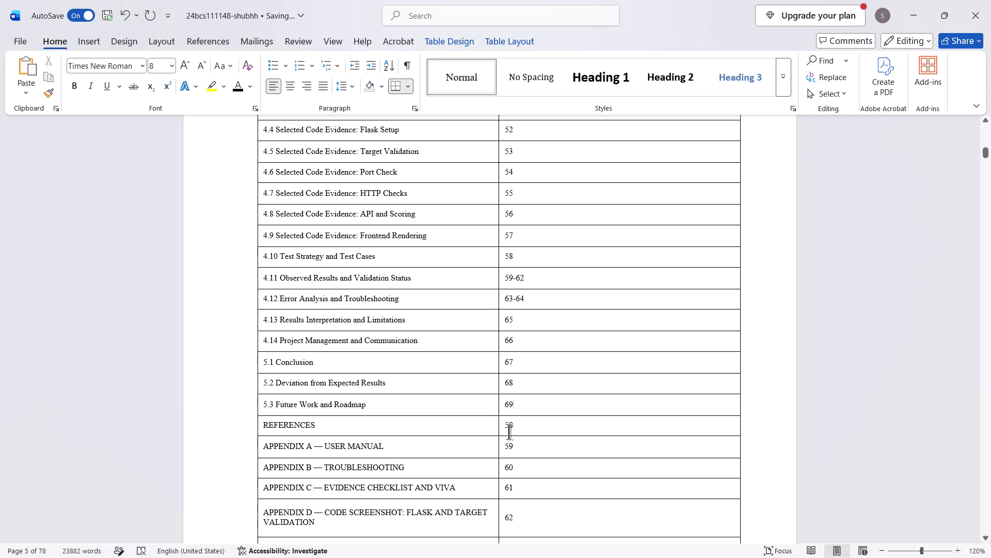
Renumber the References entry and Appendices A, B and C consecutively as pages 70, 71, 72 and 73.
double_click(508, 431)
text(70)
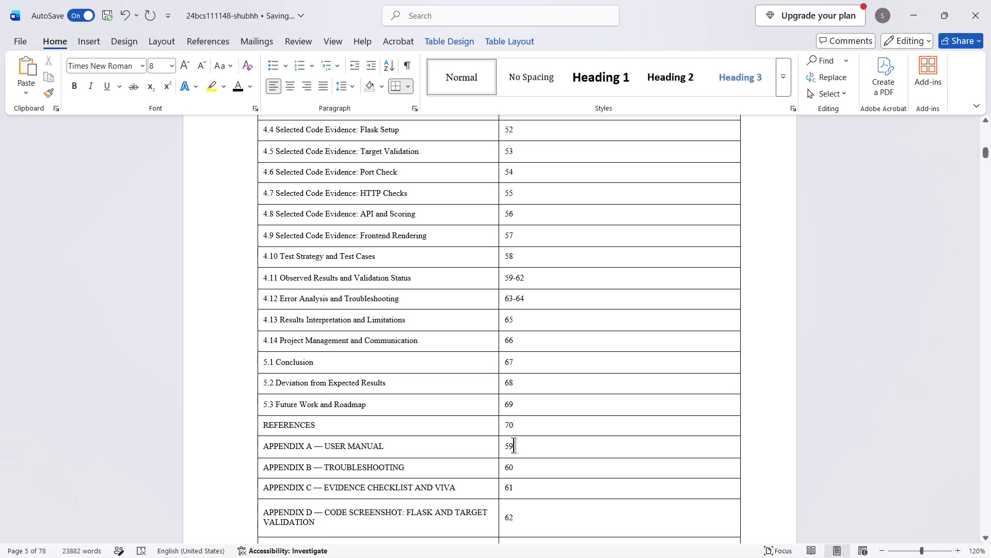
double_click(509, 450)
text(71)
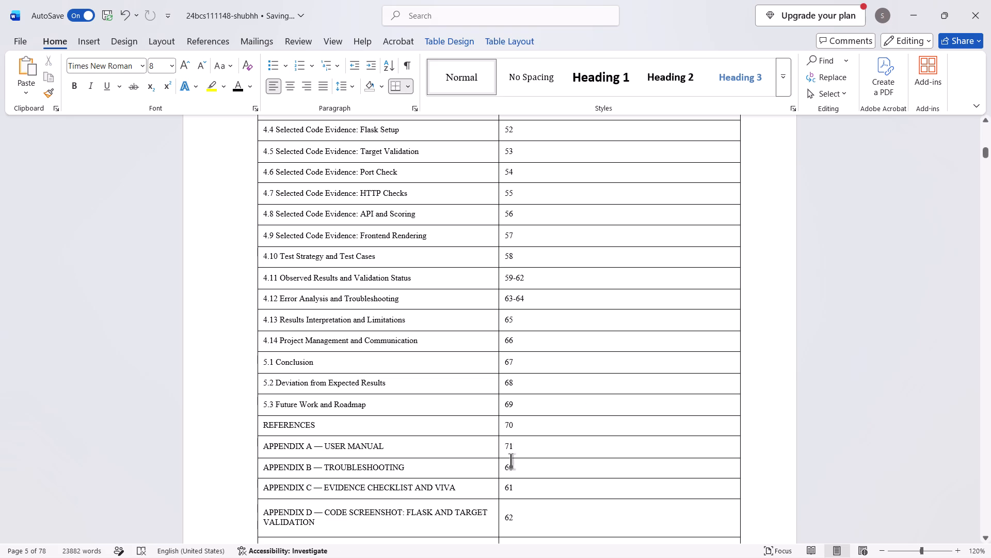
double_click(510, 469)
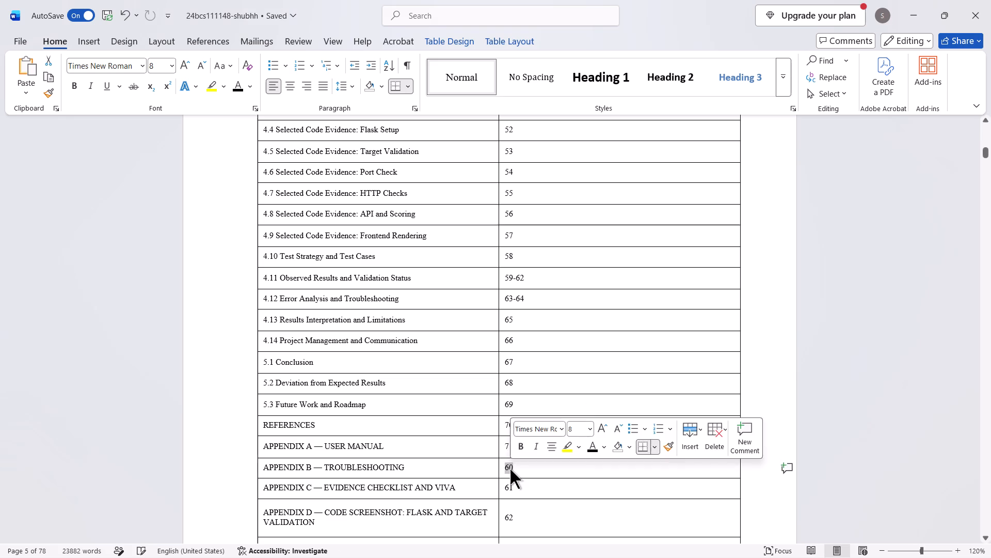
text(72)
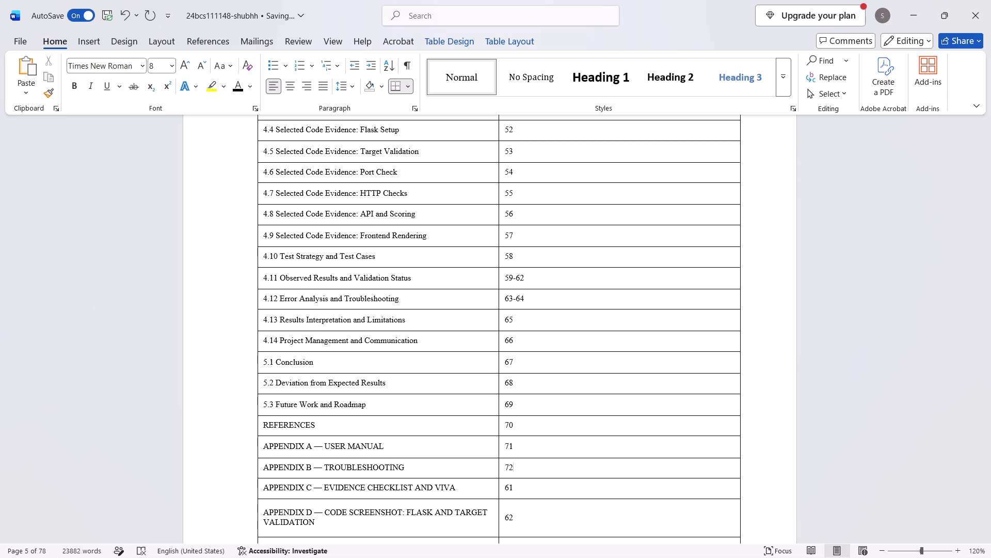
double_click(509, 489)
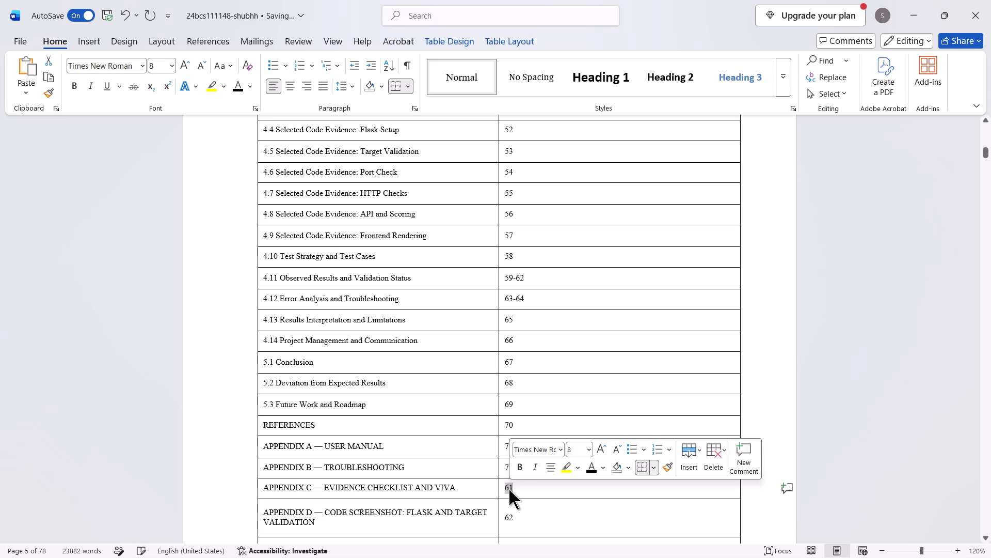
key(7)
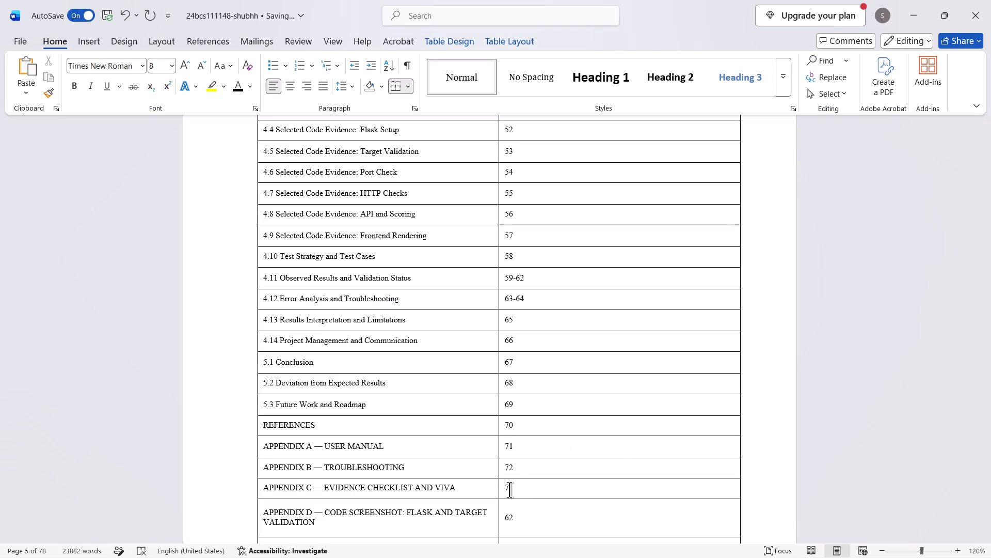
key(3)
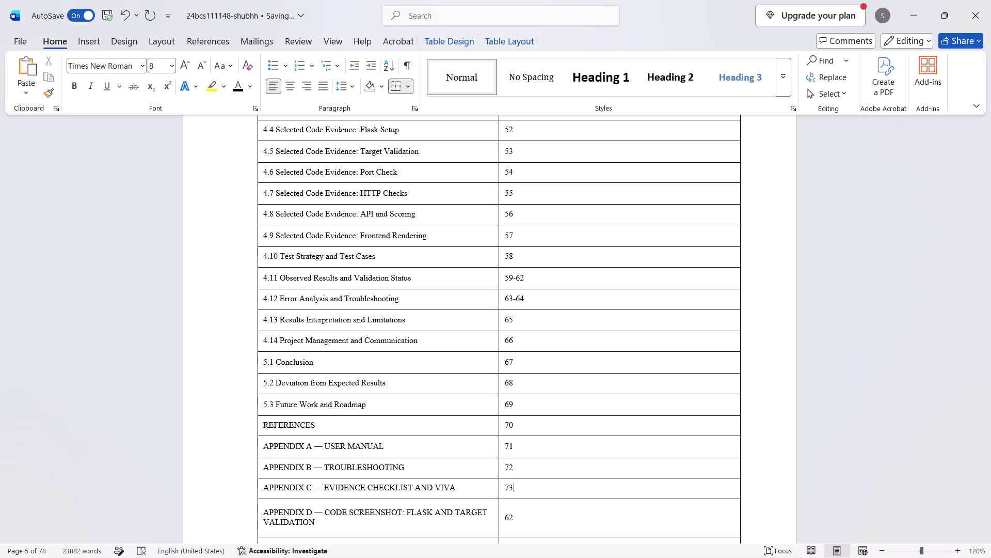
Set the page numbers of Appendix D to 74, Appendix E to 75-76, Appendix F to 77 and Appendix G to 78.
scroll(509, 489, down, 1)
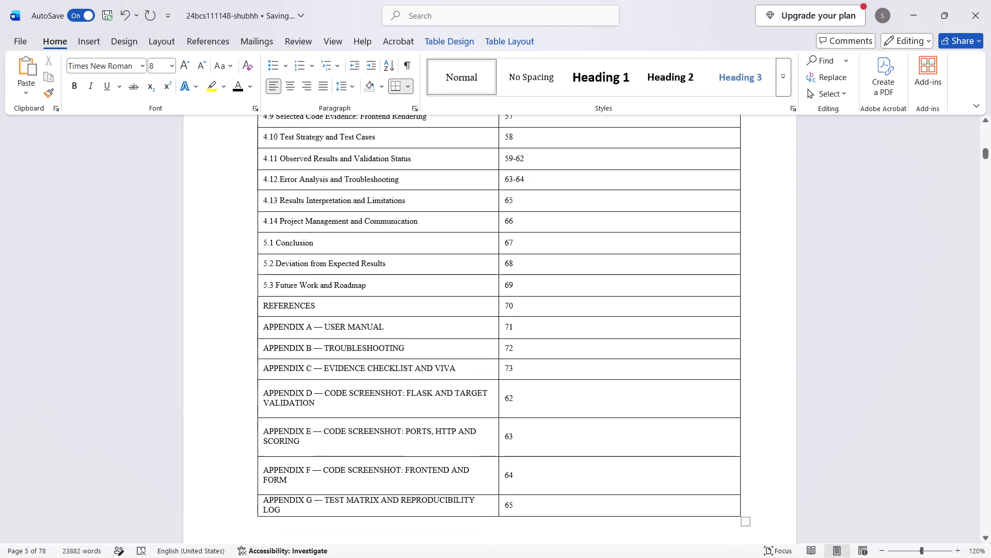
scroll(509, 489, down, 1)
double_click(508, 363)
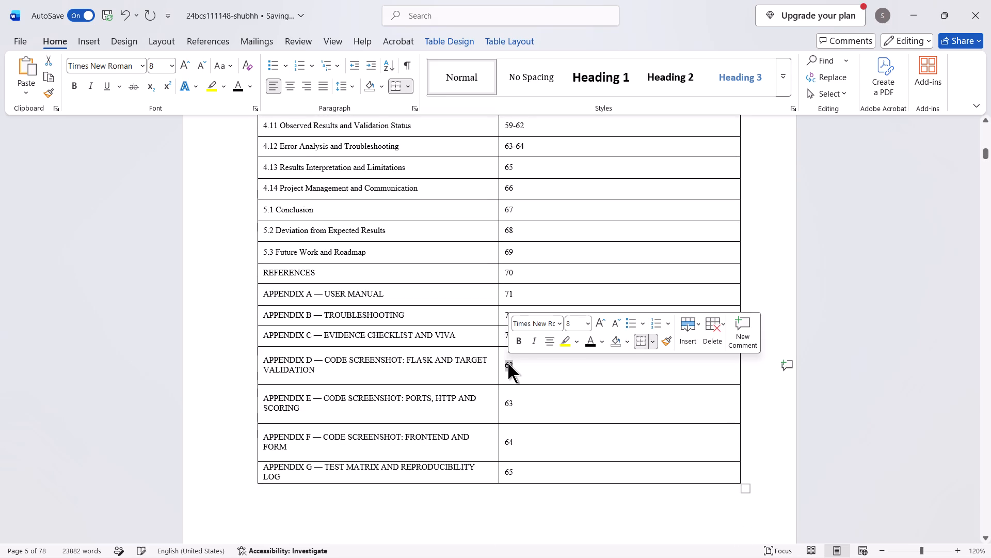
text(74)
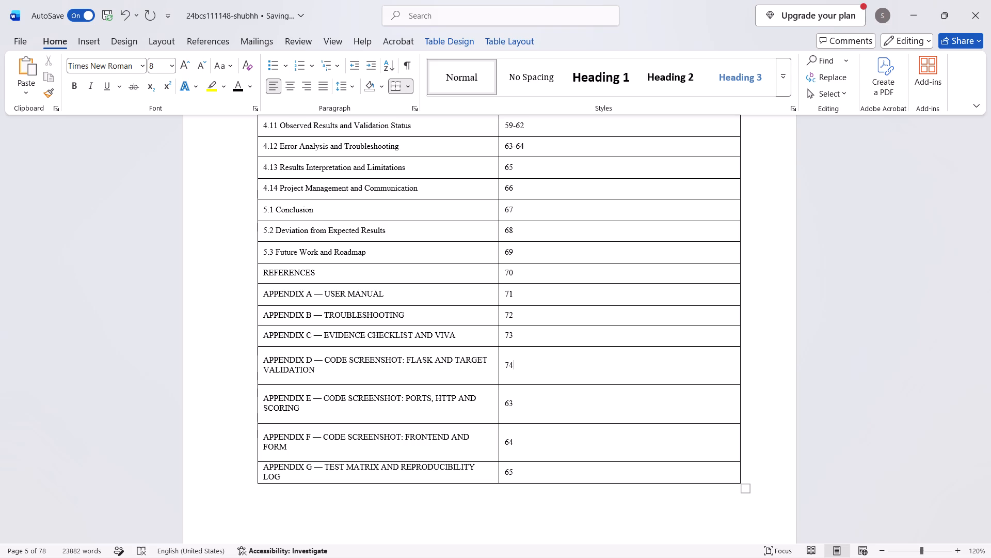
double_click(509, 403)
text(75)
text(-76)
double_click(508, 443)
text(77)
double_click(510, 474)
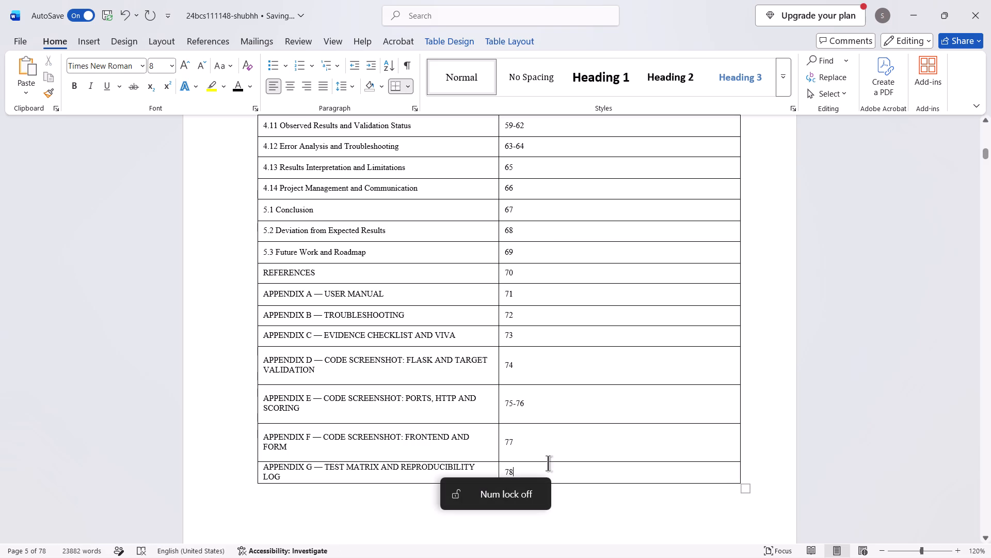
Save the report with the renumbered table of contents.
key(ctrl+s)
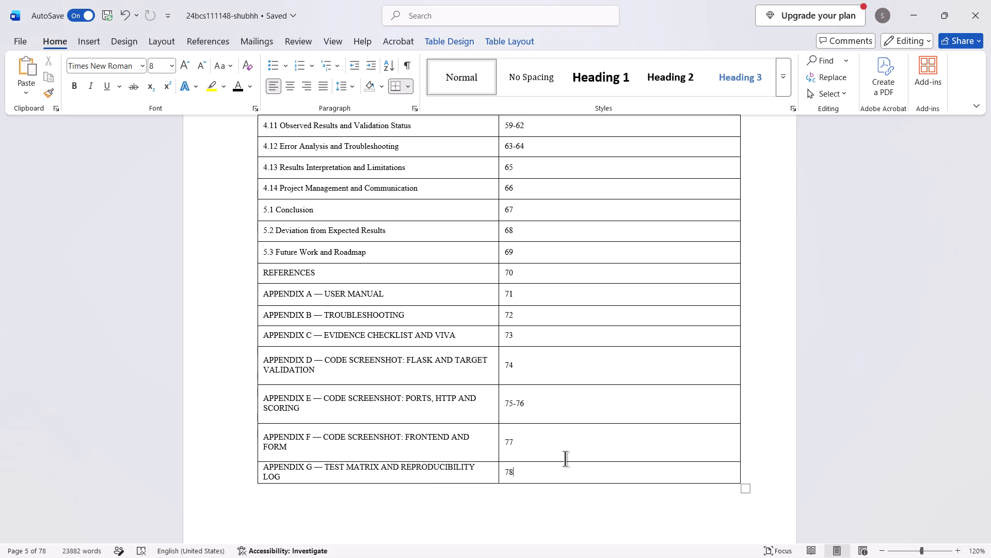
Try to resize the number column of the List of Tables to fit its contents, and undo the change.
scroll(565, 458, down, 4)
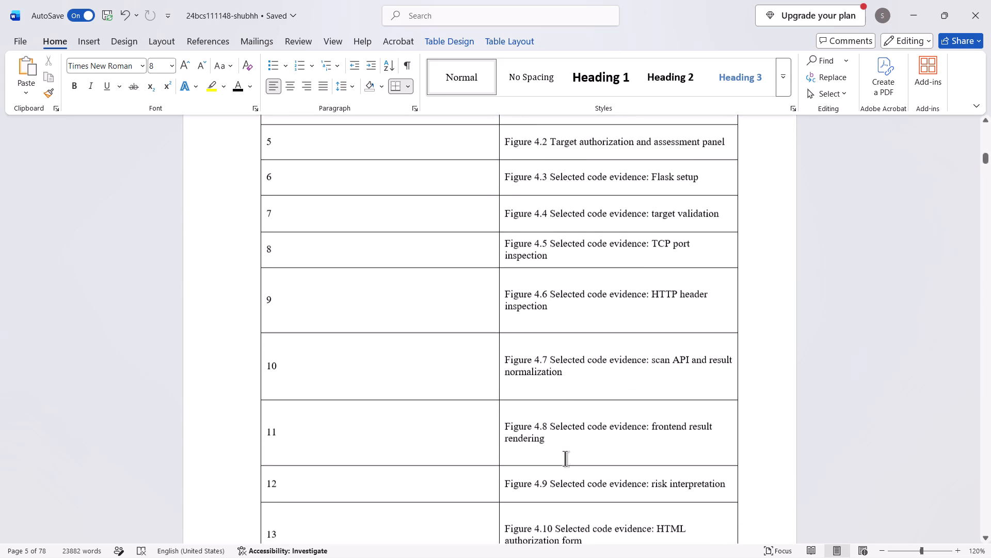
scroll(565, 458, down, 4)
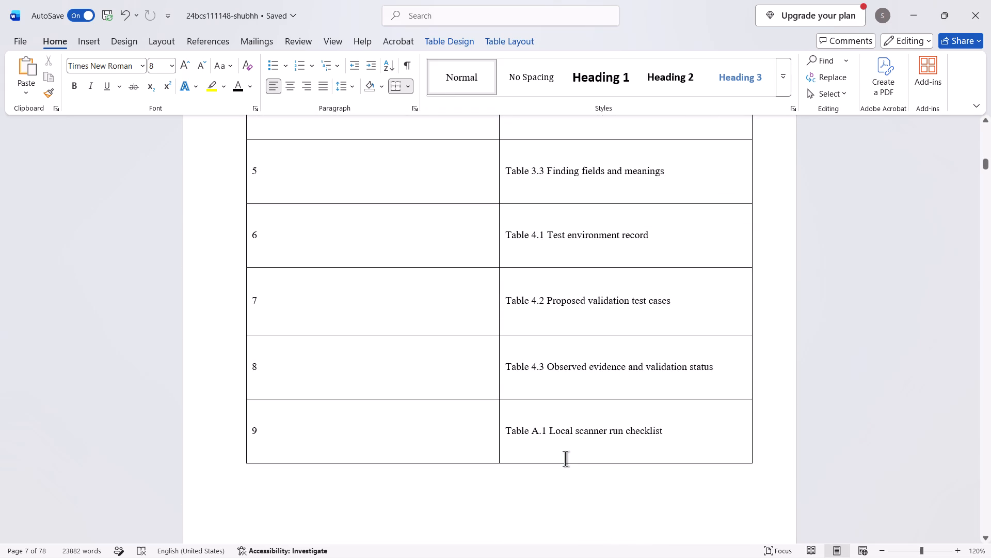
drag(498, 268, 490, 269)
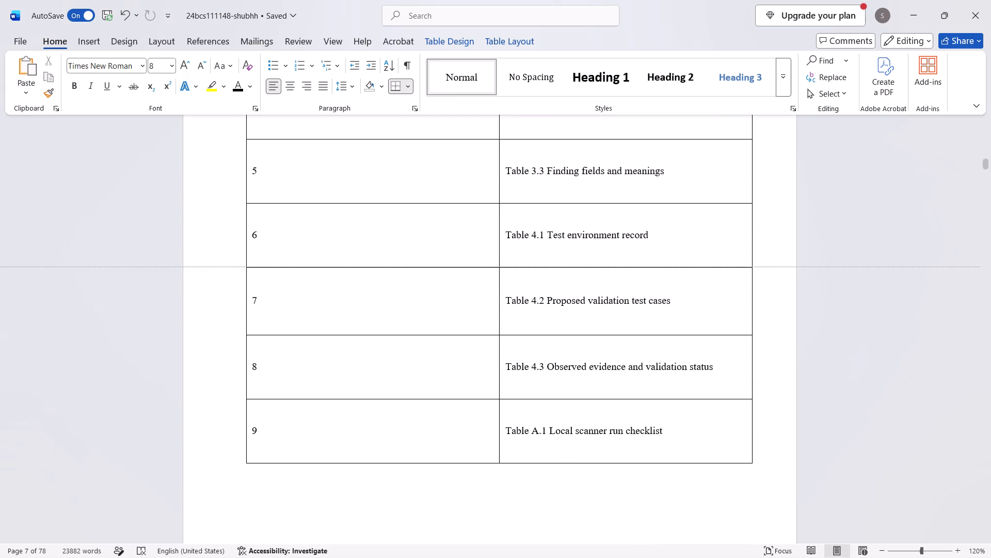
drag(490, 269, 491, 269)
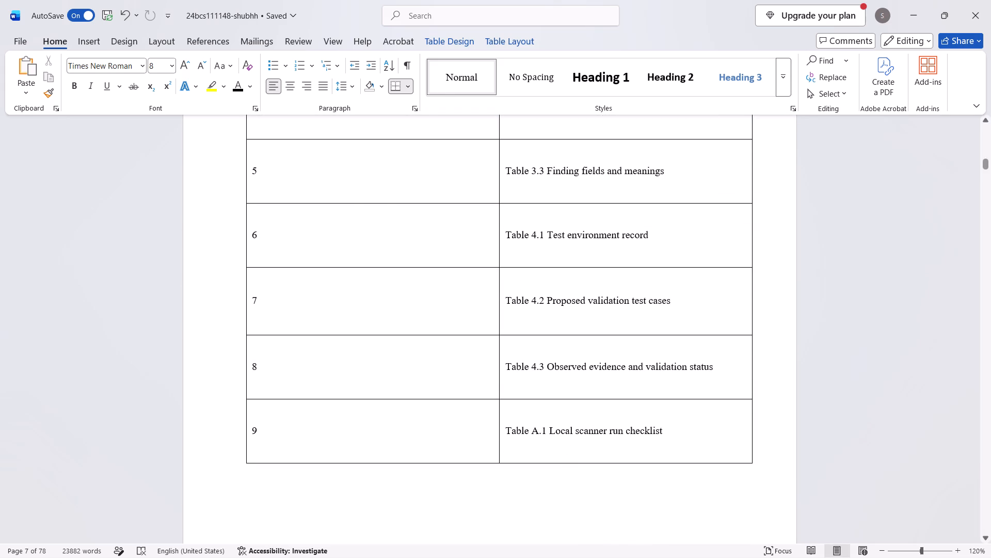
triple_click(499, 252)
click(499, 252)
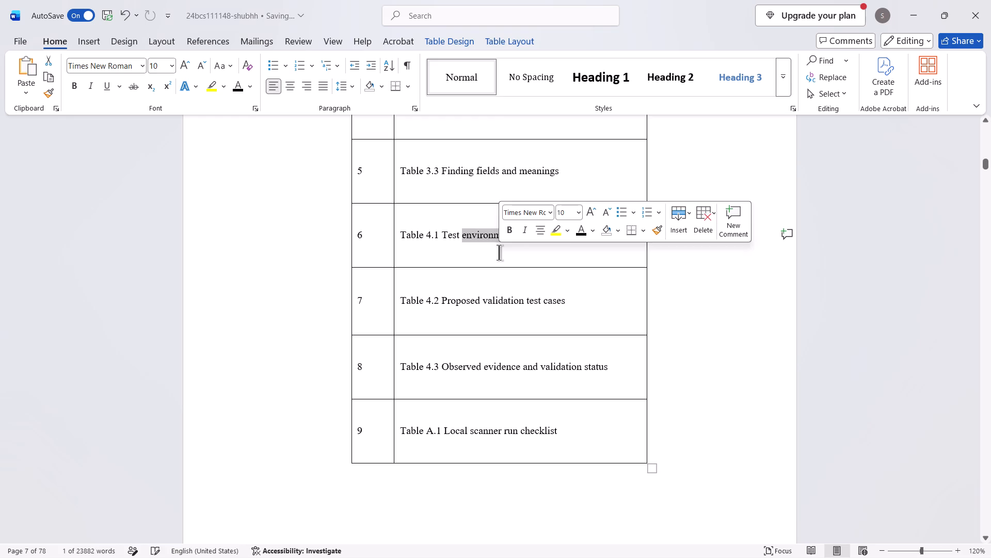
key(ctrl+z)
Narrow the Figure column of the List of Figures so the Caption column becomes wider.
scroll(504, 319, down, 1)
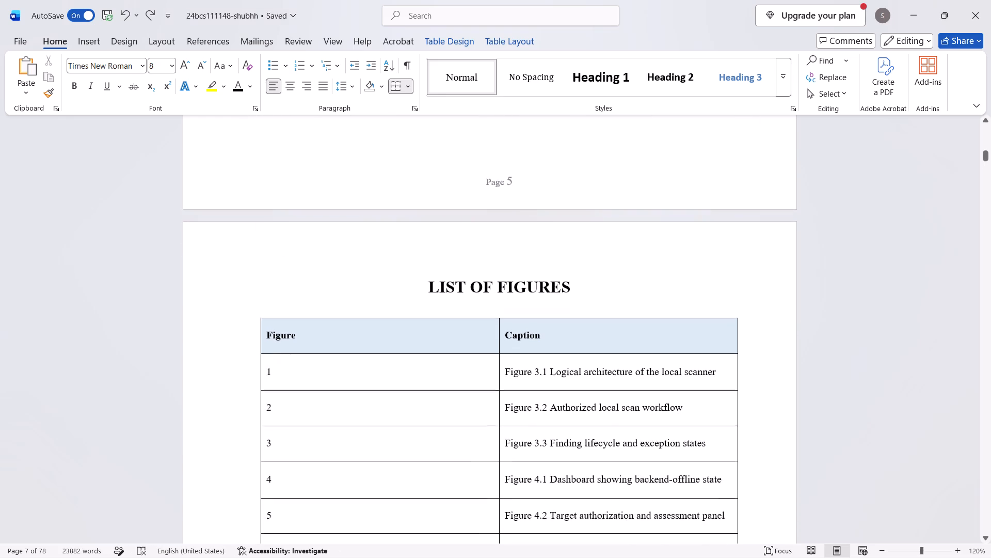
scroll(504, 319, down, 2)
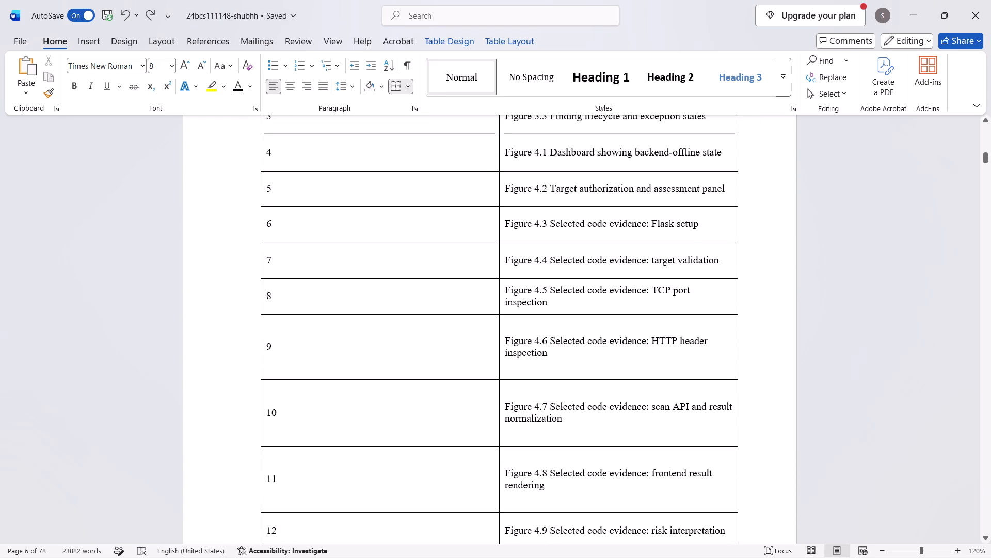
drag(499, 297, 455, 301)
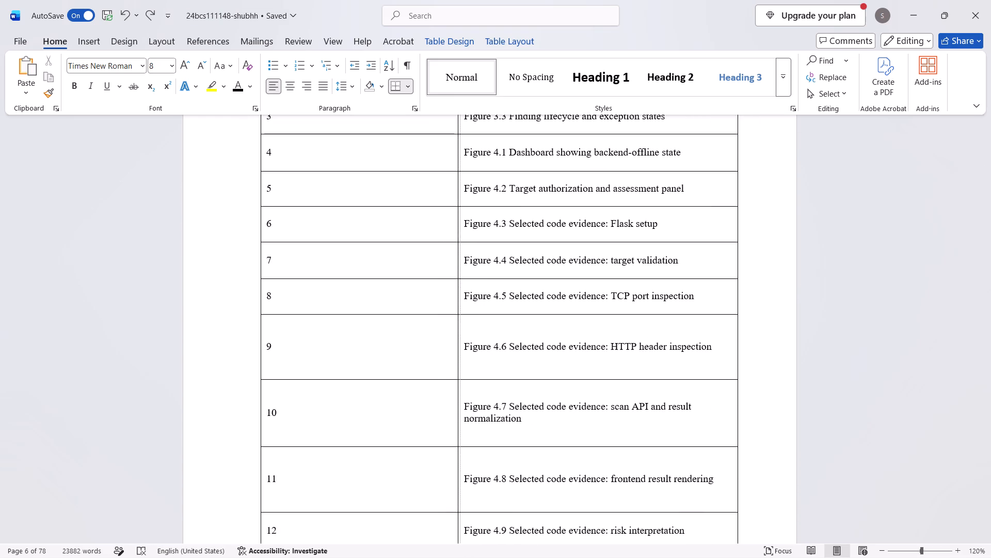
drag(455, 301, 450, 303)
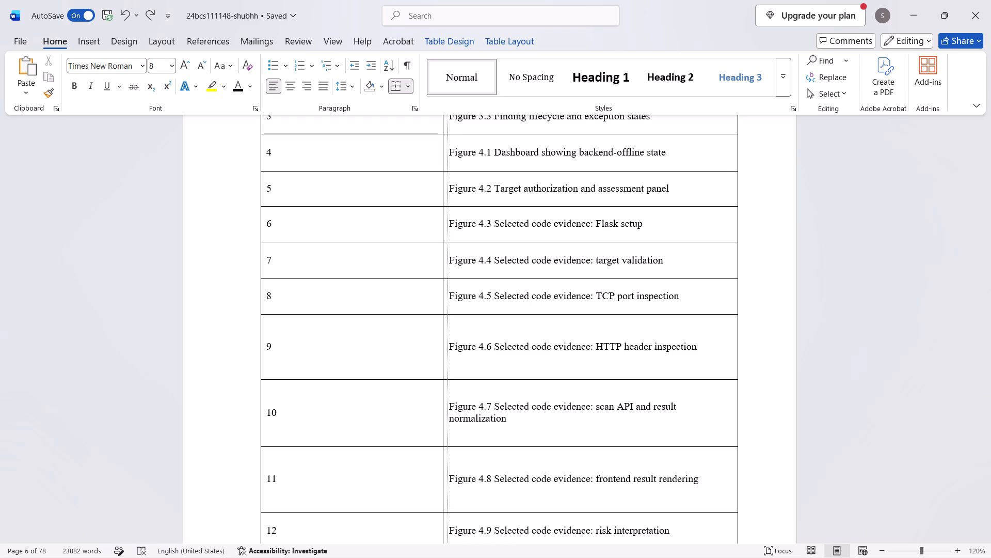
drag(450, 303, 450, 303)
Narrow the Table column of the List of Tables so the Caption column becomes wider.
scroll(450, 303, up, 1)
scroll(450, 303, down, 2)
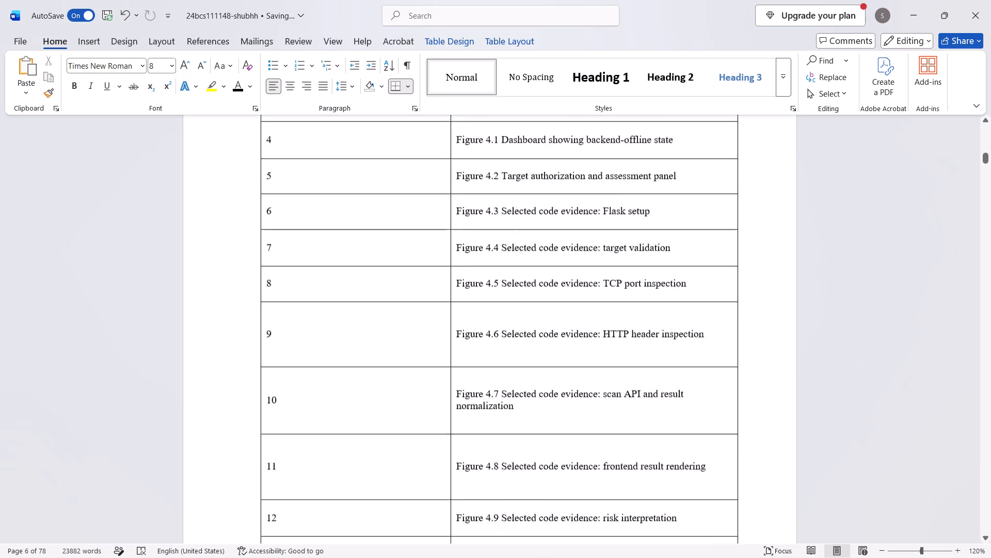
scroll(450, 303, down, 3)
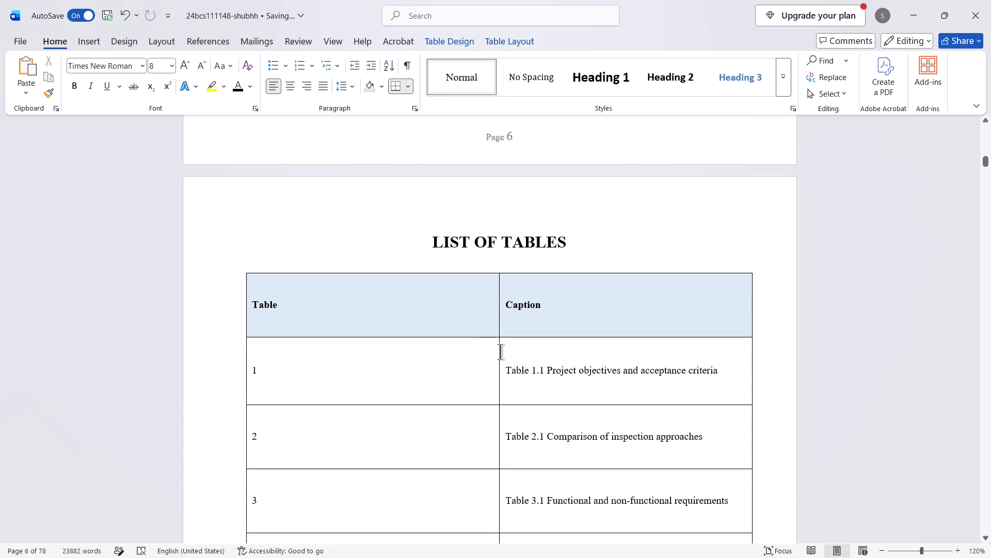
drag(499, 351, 460, 357)
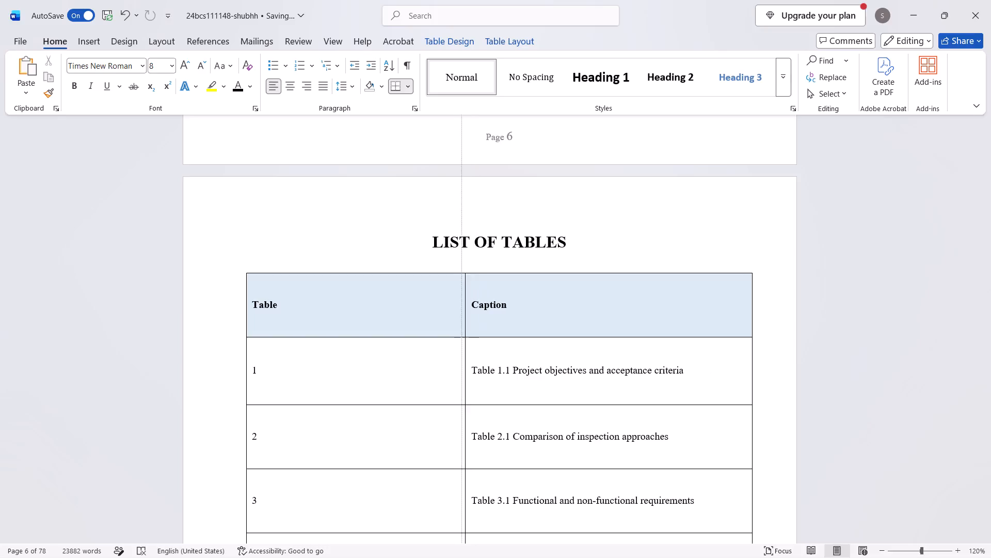
drag(460, 357, 452, 357)
Review the report's layout from the List of Tables through the abstract, figures and abbreviations to section 1.4.
scroll(486, 394, down, 3)
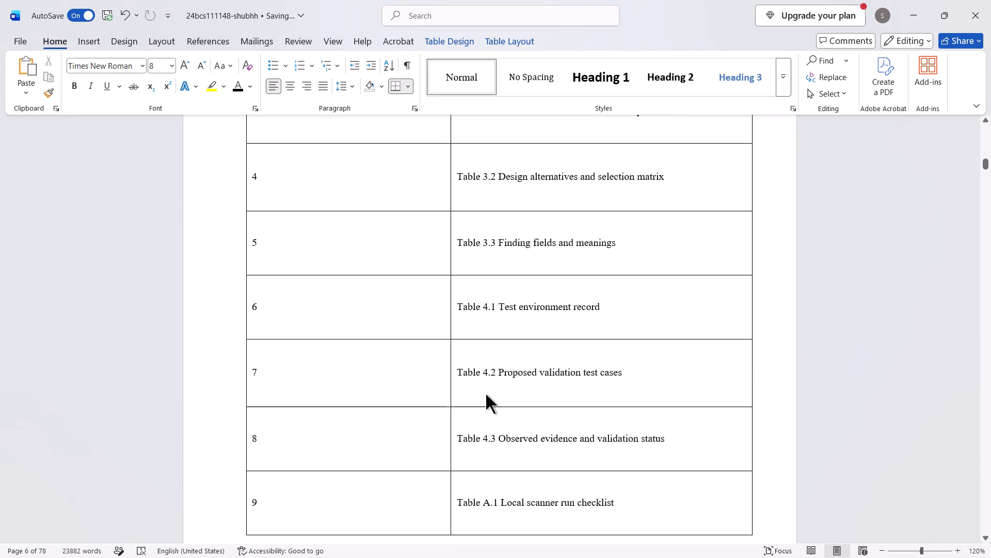
scroll(486, 394, down, 3)
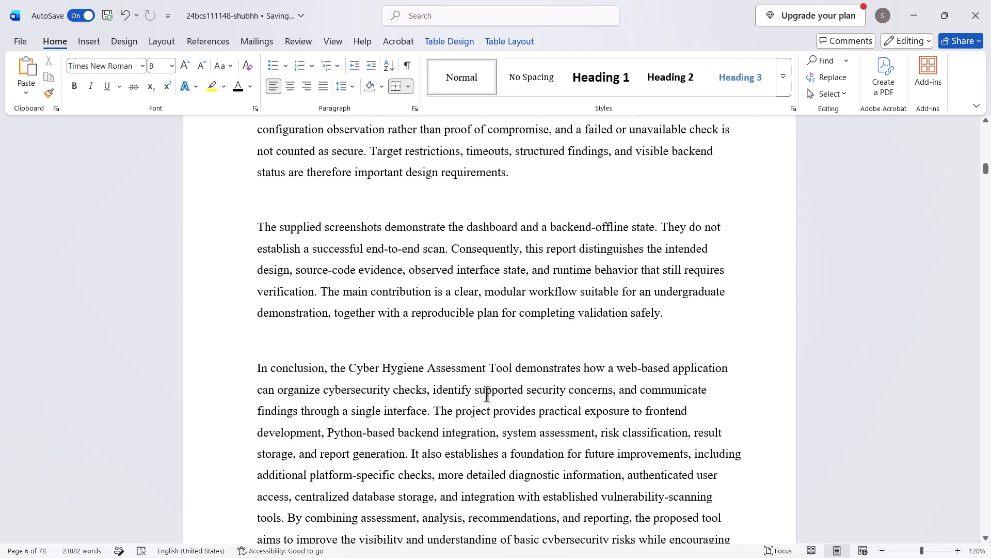
ctrl+scroll(486, 394, down, 2)
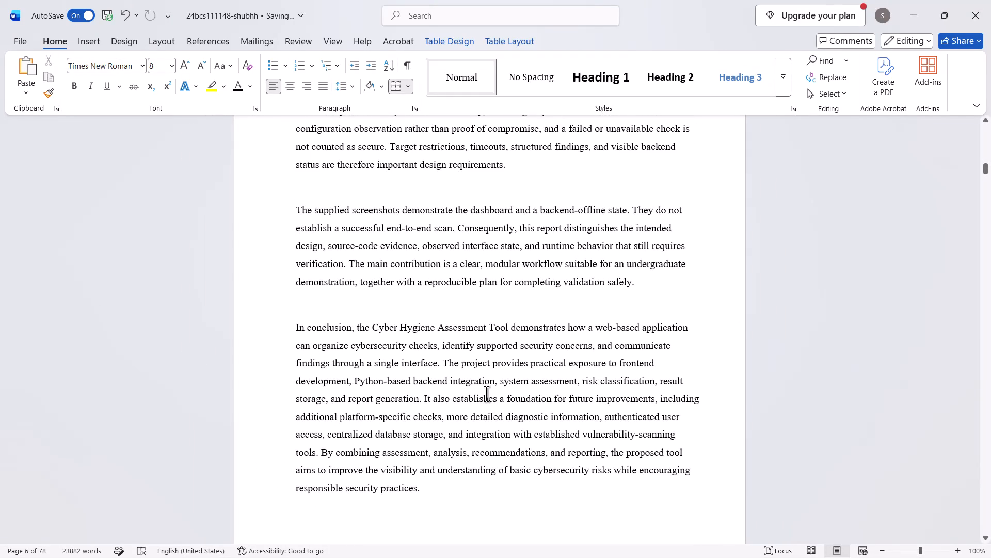
click(486, 394)
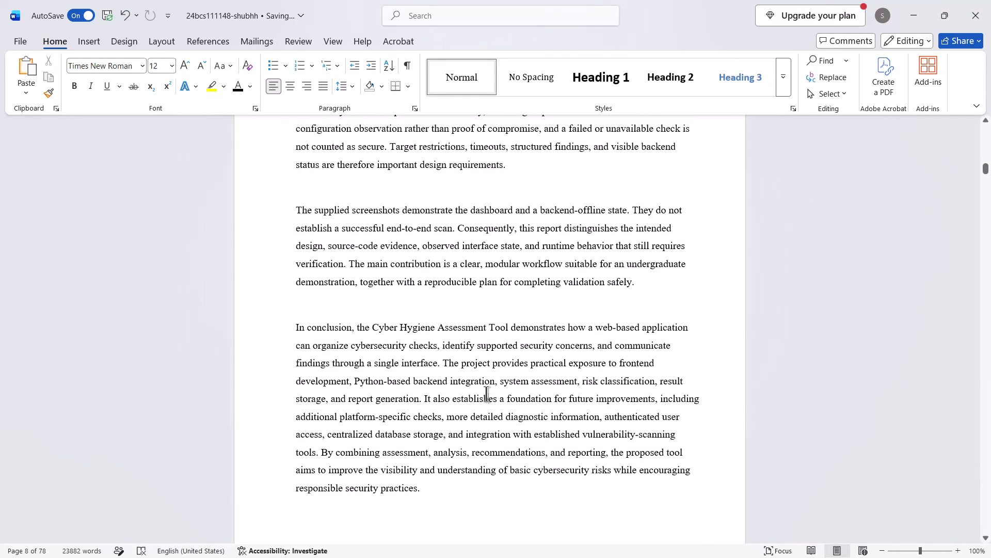
scroll(486, 394, down, 6)
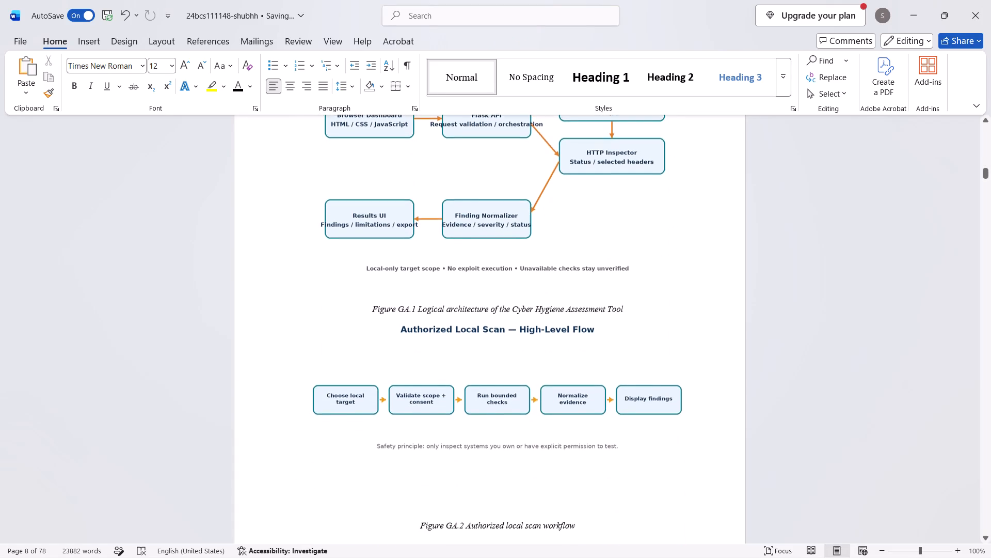
scroll(486, 394, down, 5)
scroll(486, 394, up, 3)
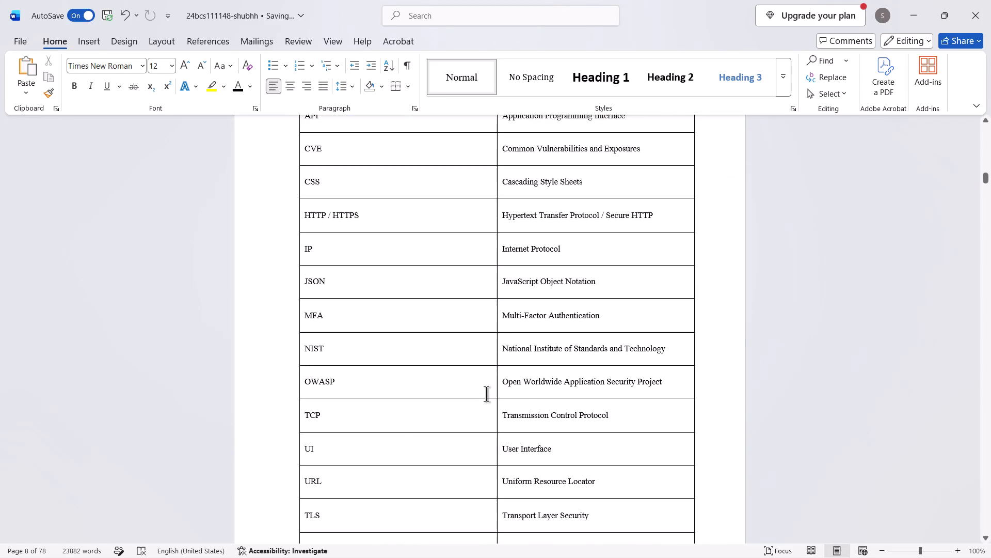
scroll(523, 408, down, 8)
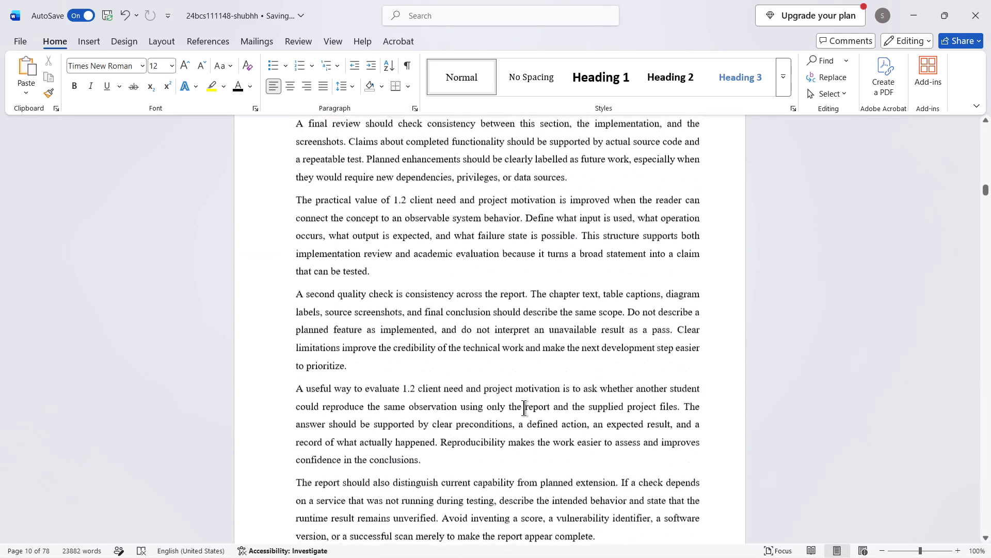
scroll(523, 408, down, 11)
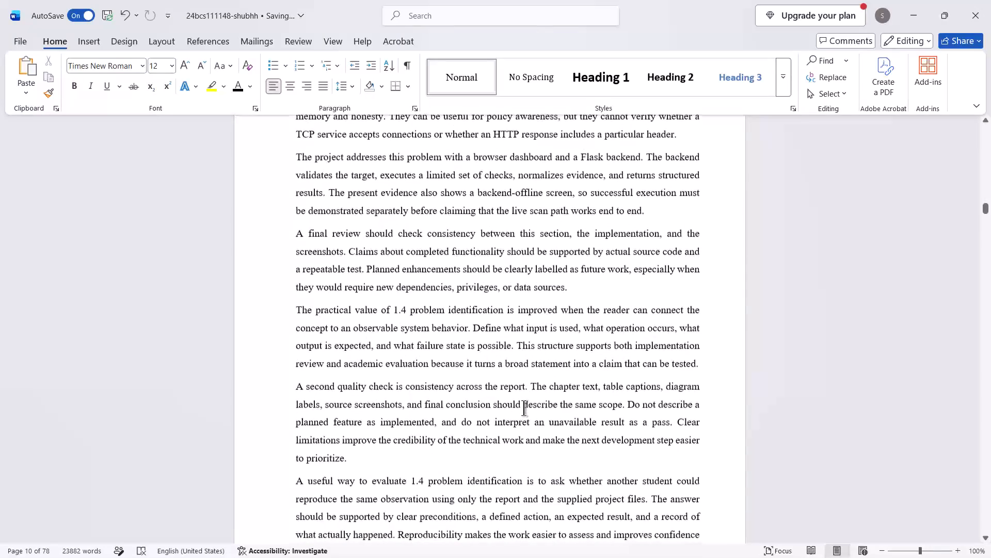
Save the report with the resized List of Figures and List of Tables columns.
key(ctrl+s)
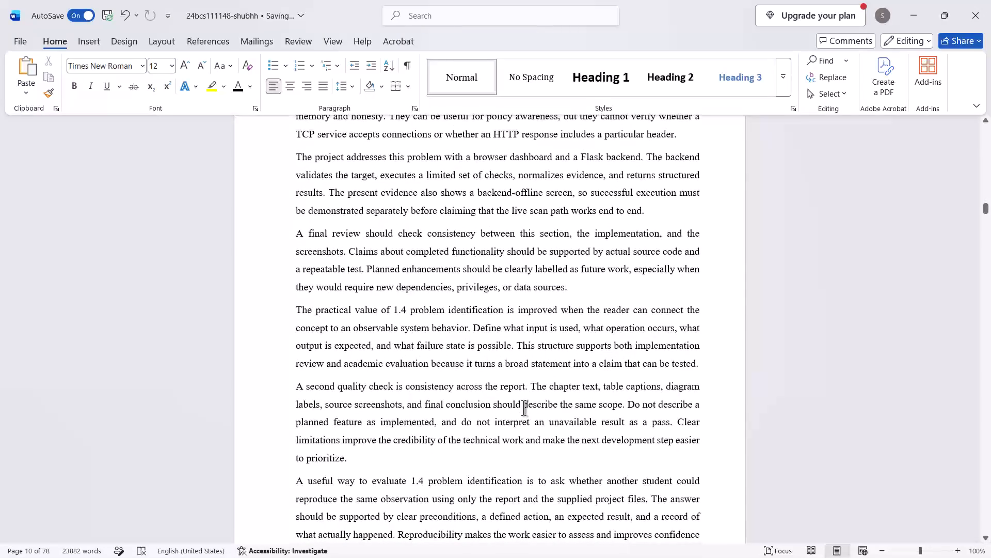
Save a PDF copy of the report under its existing name in the OneDrive Documents folder, and close the opened PDF.
click(14, 42)
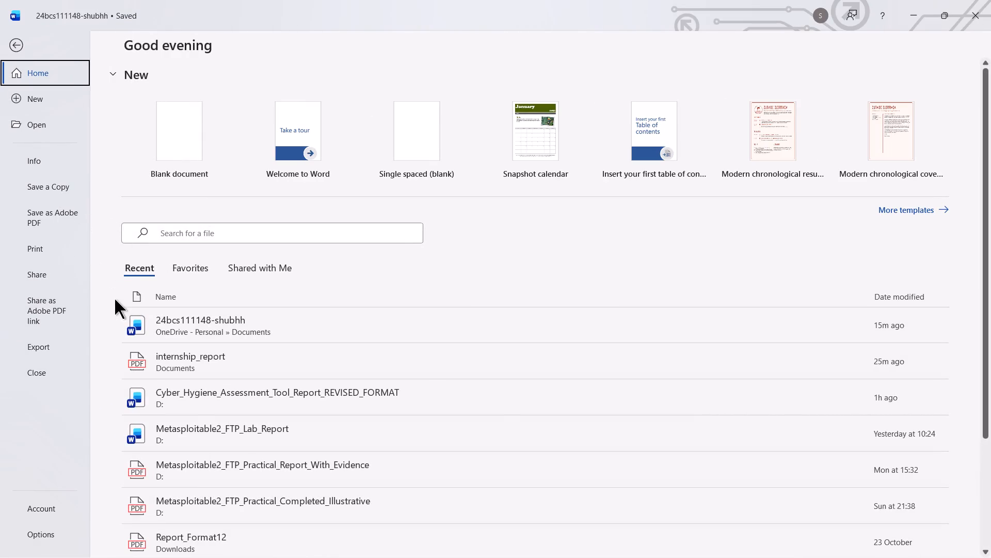
click(61, 184)
double_click(204, 272)
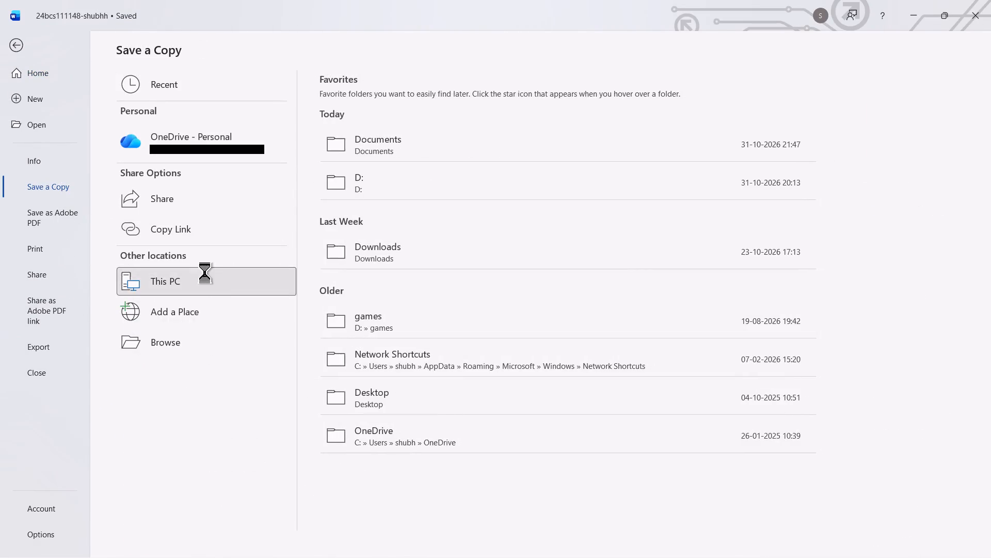
click(211, 232)
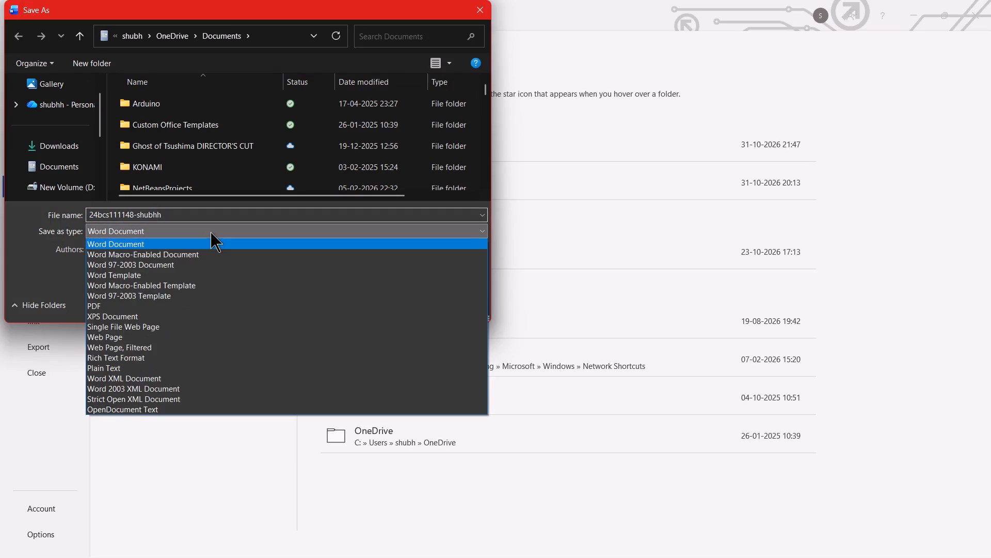
click(218, 303)
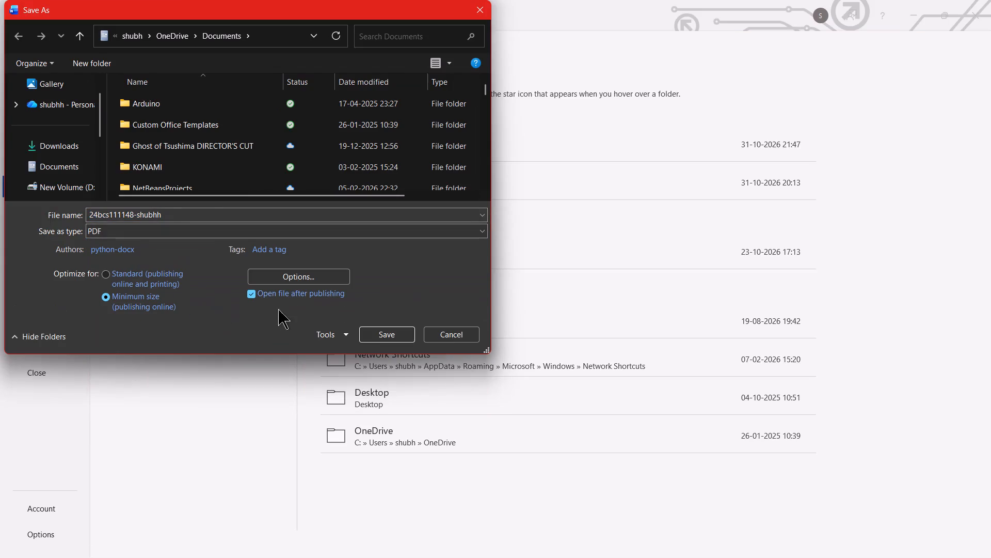
click(386, 334)
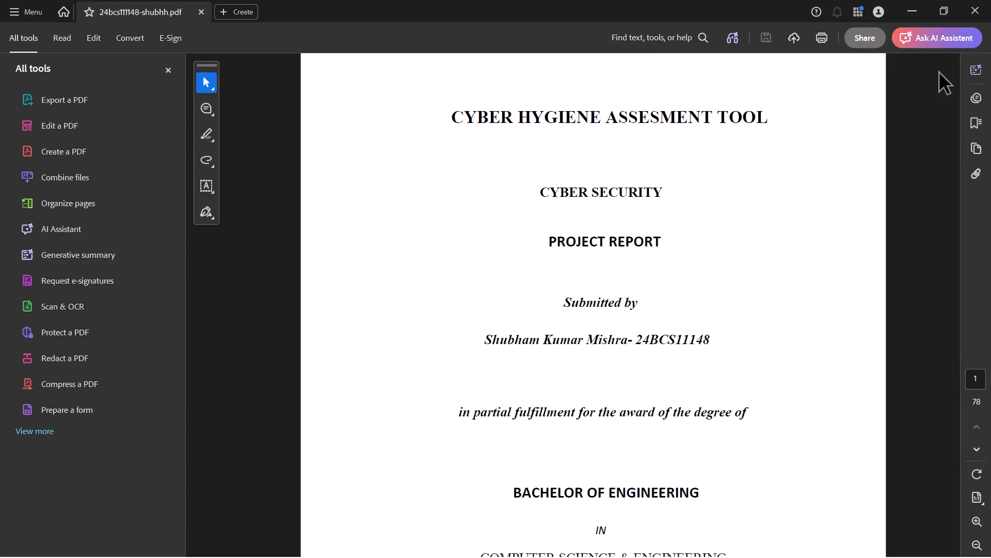
click(972, 16)
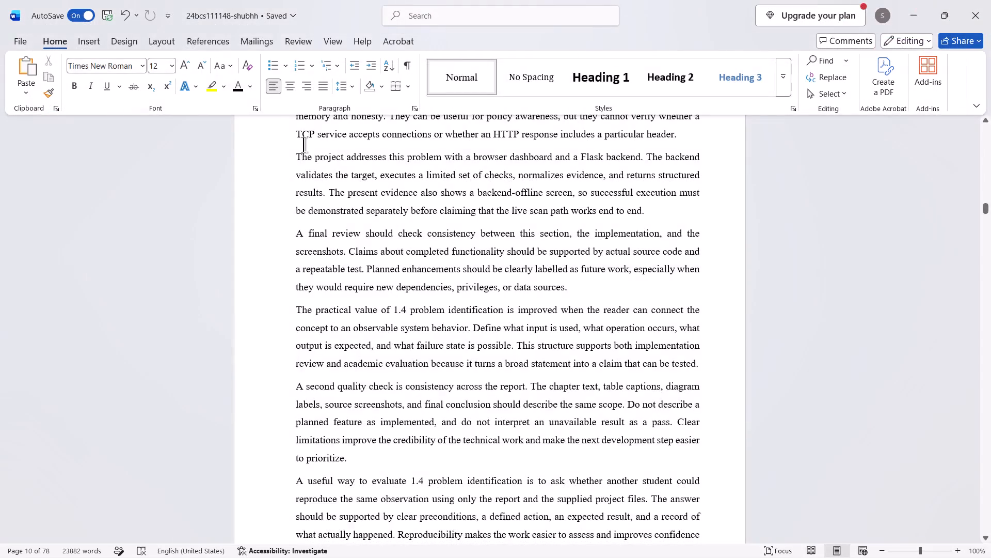
Save a Word Document copy of the report in the OneDrive Documents folder, replacing the existing file of the same name.
click(18, 48)
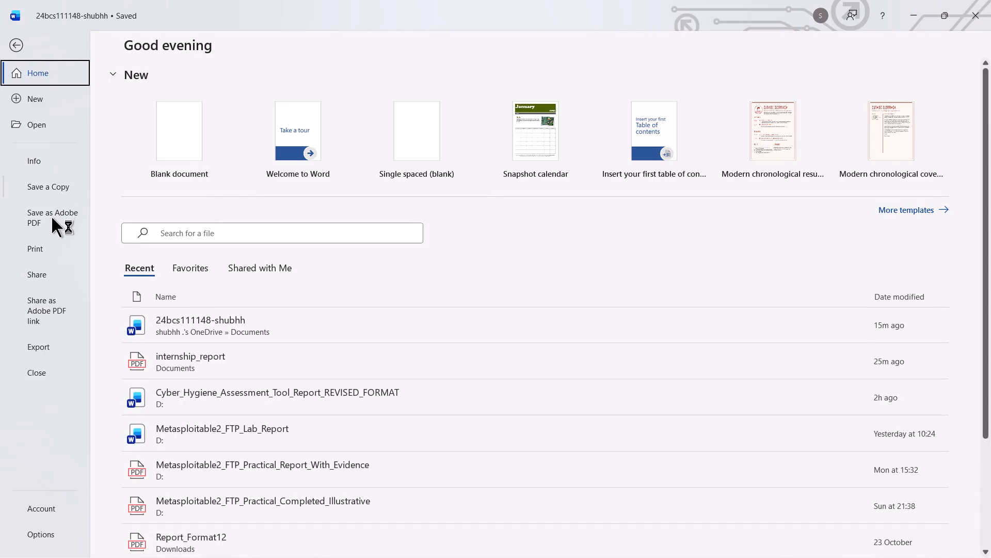
click(52, 192)
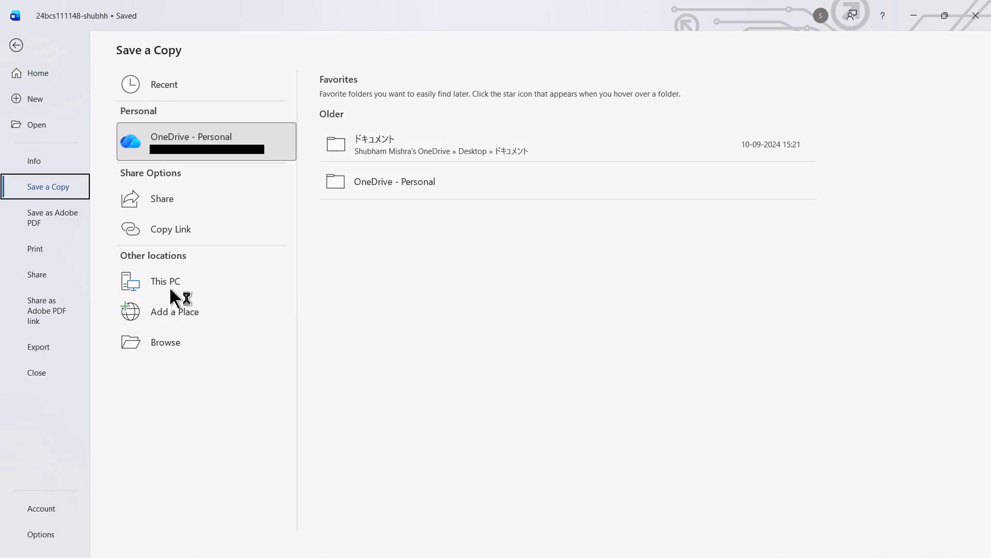
double_click(170, 287)
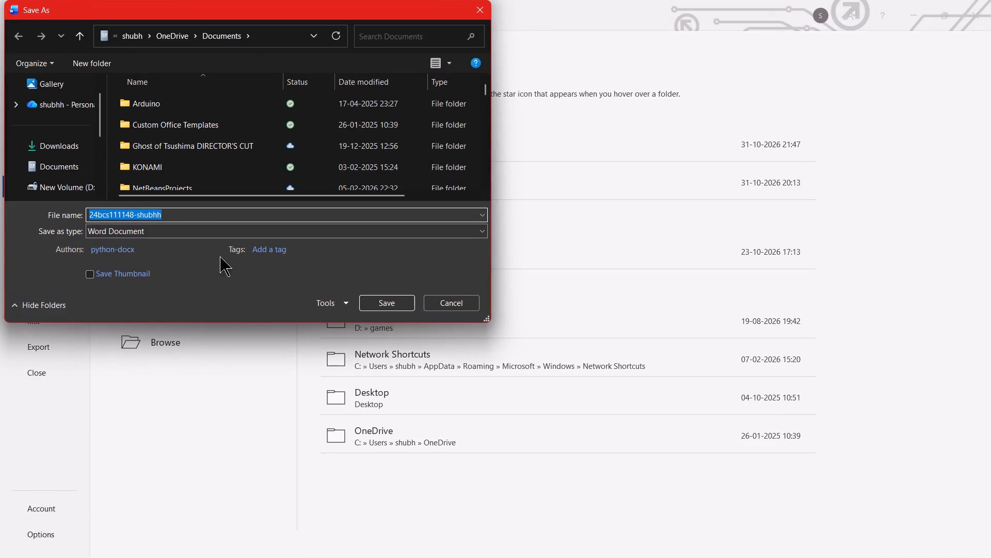
click(377, 305)
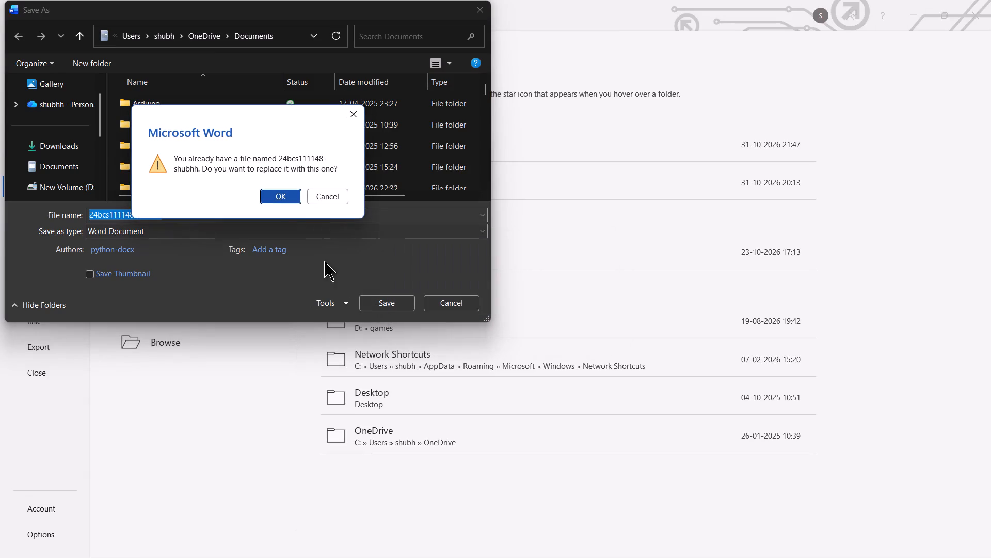
click(286, 198)
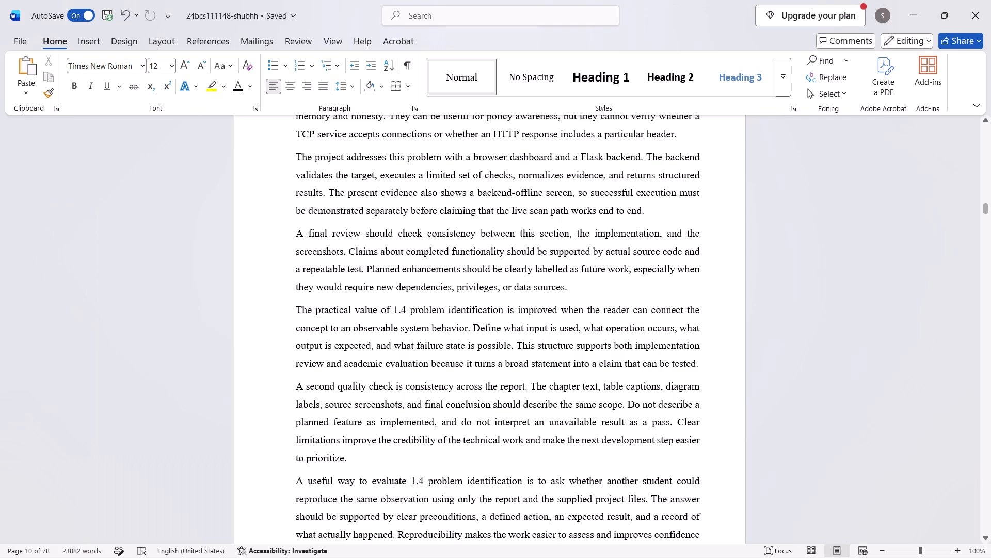
Open the file management view for the report.
click(25, 50)
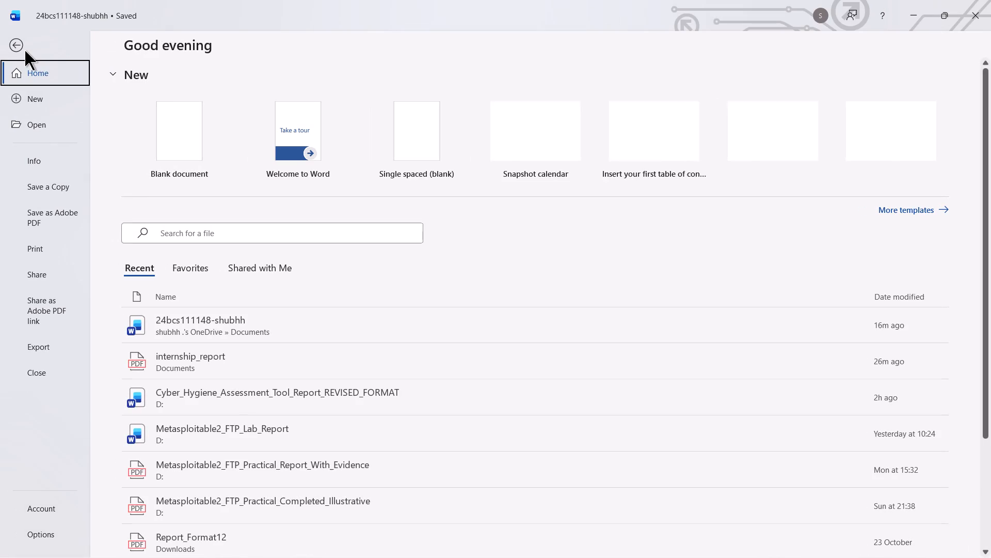
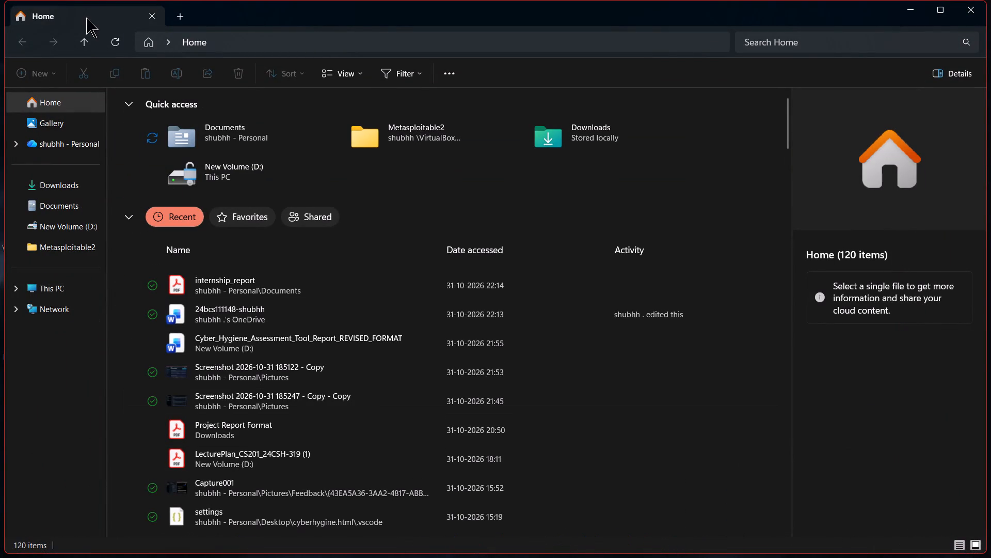
Check the recent files in File Explorer for the saved report copies with the window maximised, and close it.
click(117, 45)
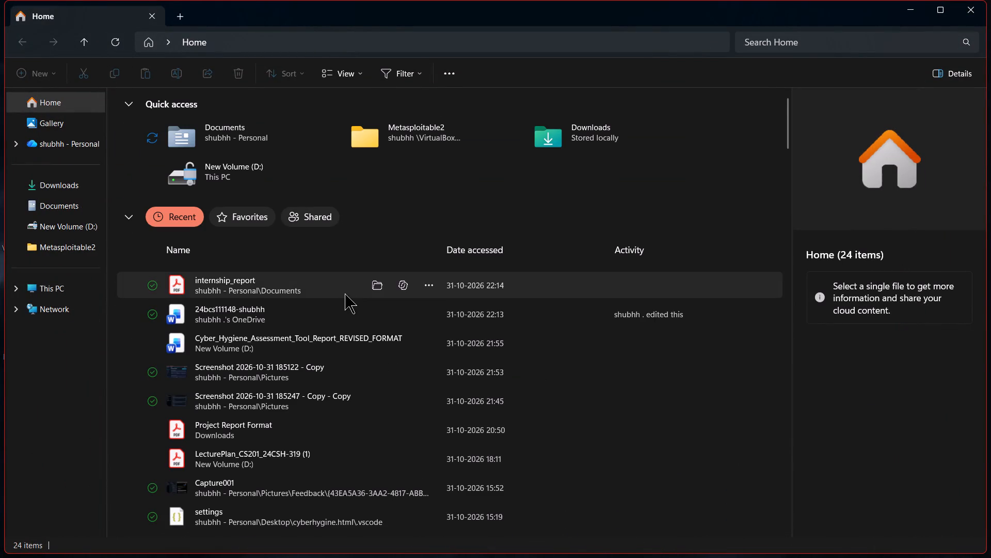
scroll(345, 293, down, 1)
scroll(345, 293, up, 3)
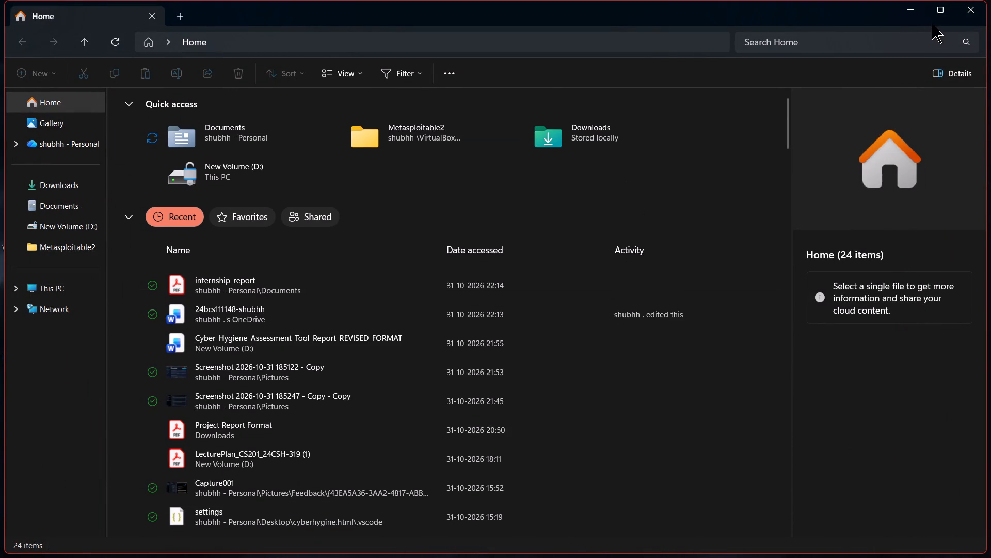
click(934, 23)
click(941, 17)
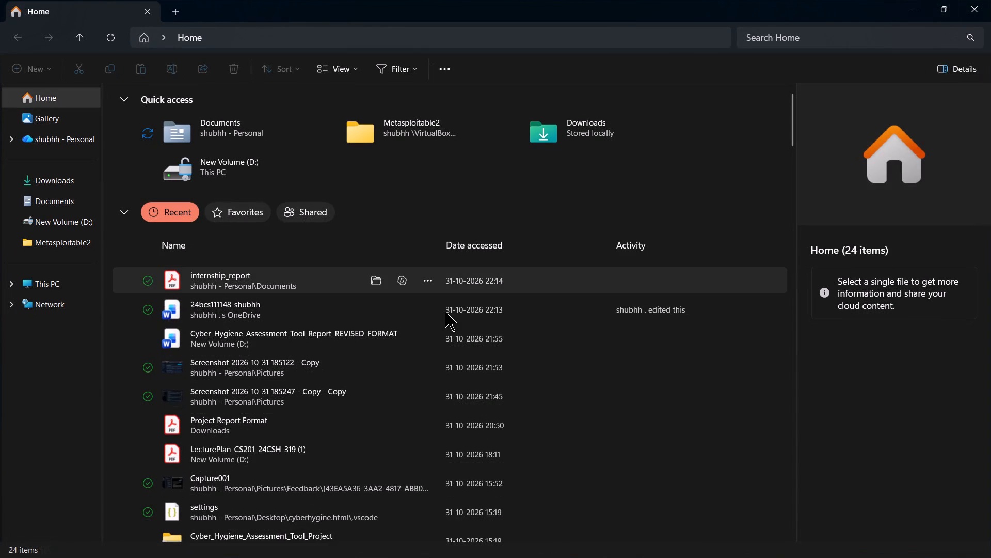
click(990, 2)
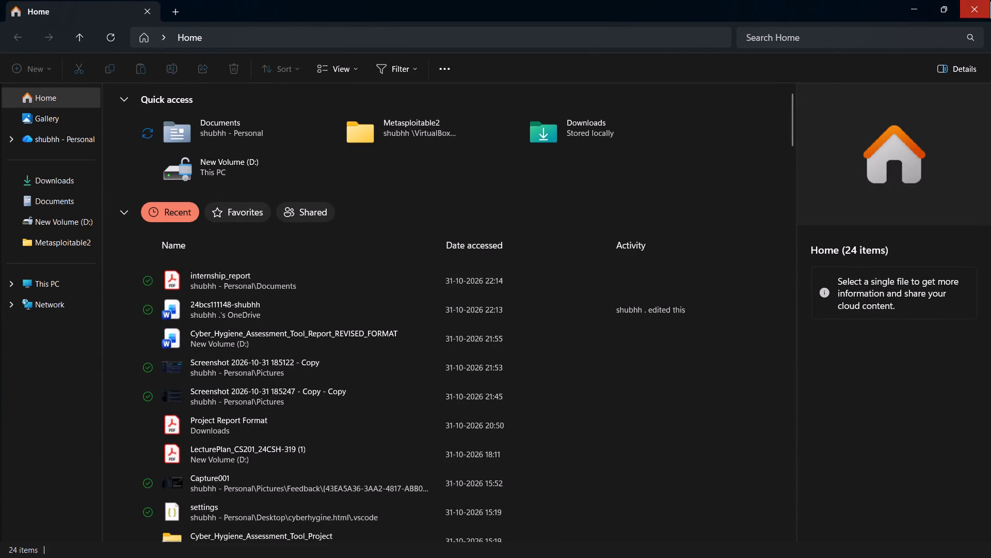
Refresh the desktop.
right_click(821, 39)
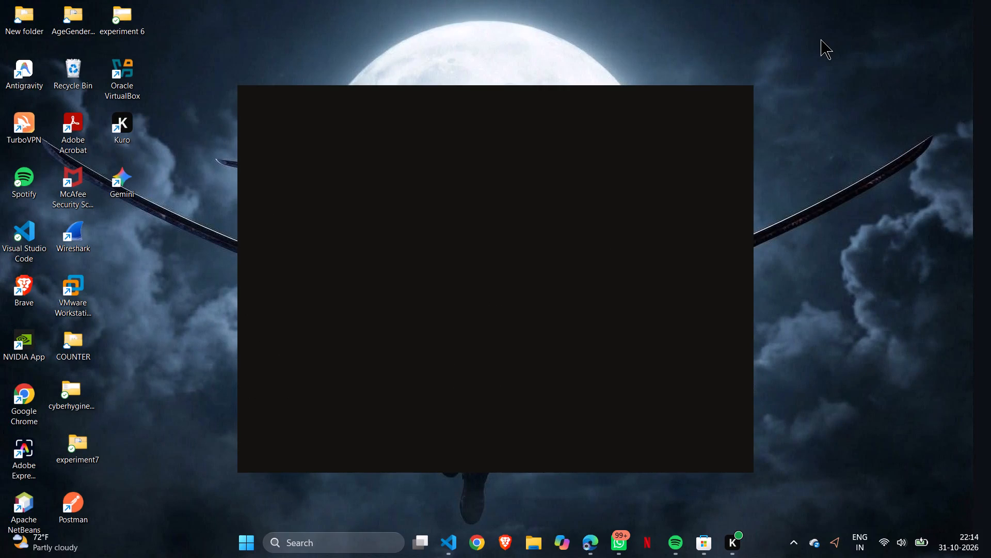
drag(857, 133, 817, 110)
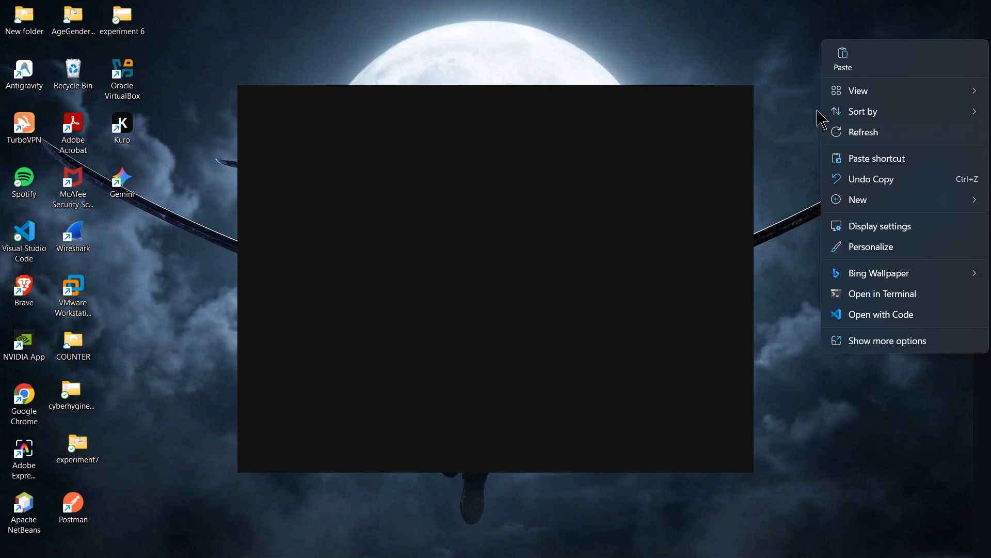
click(829, 125)
right_click(797, 95)
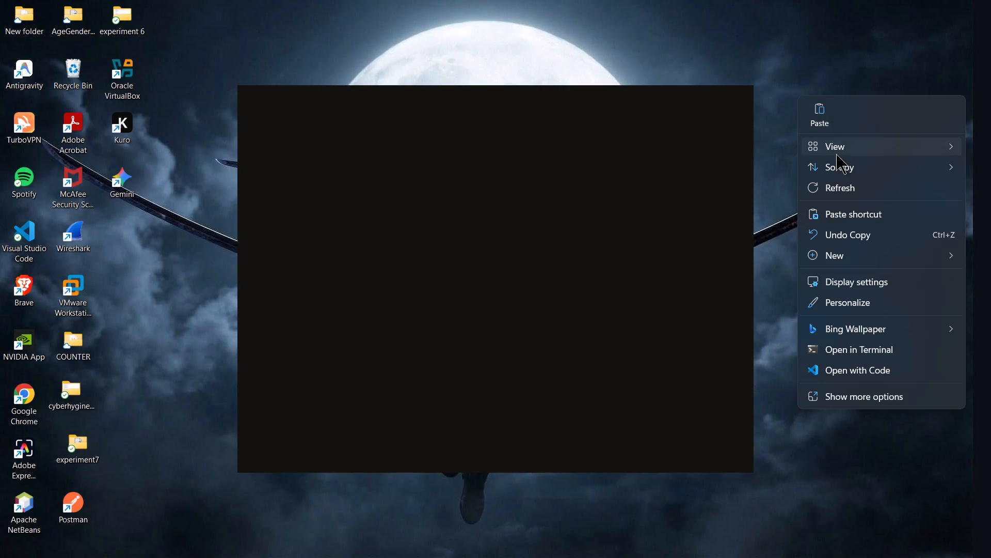
click(853, 189)
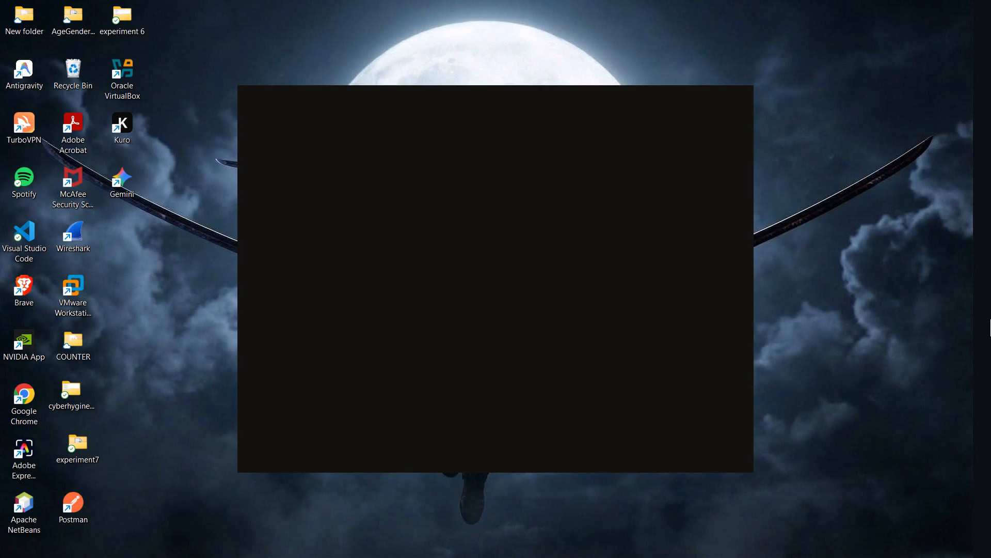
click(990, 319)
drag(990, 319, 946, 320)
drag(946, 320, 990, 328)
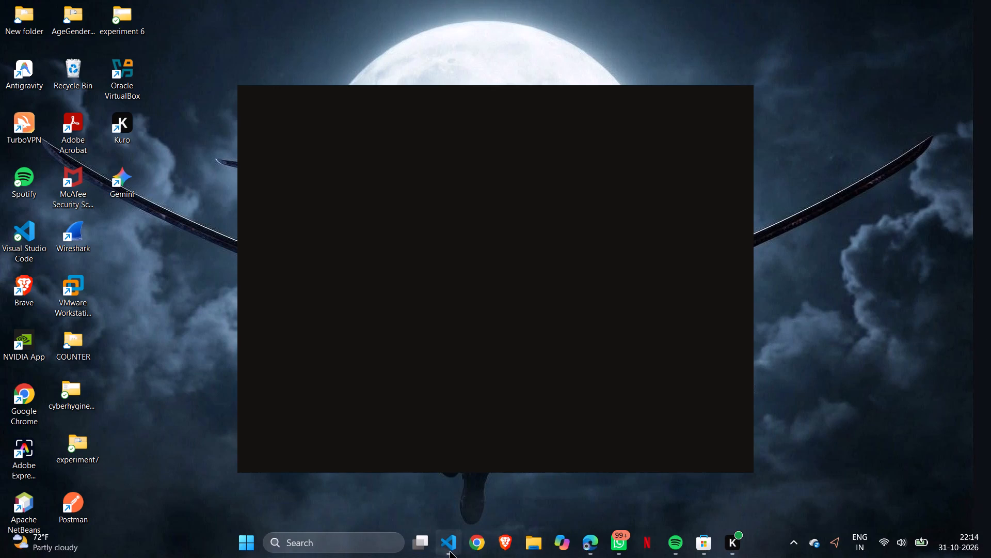
Reopen File Explorer and view the available file actions for the report's Word document in OneDrive among the recent files.
click(529, 542)
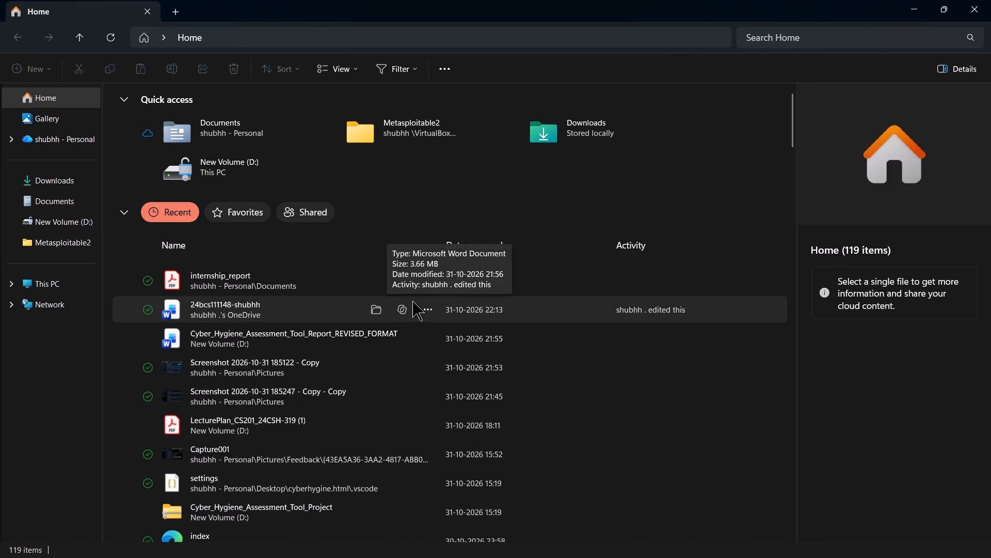
click(430, 307)
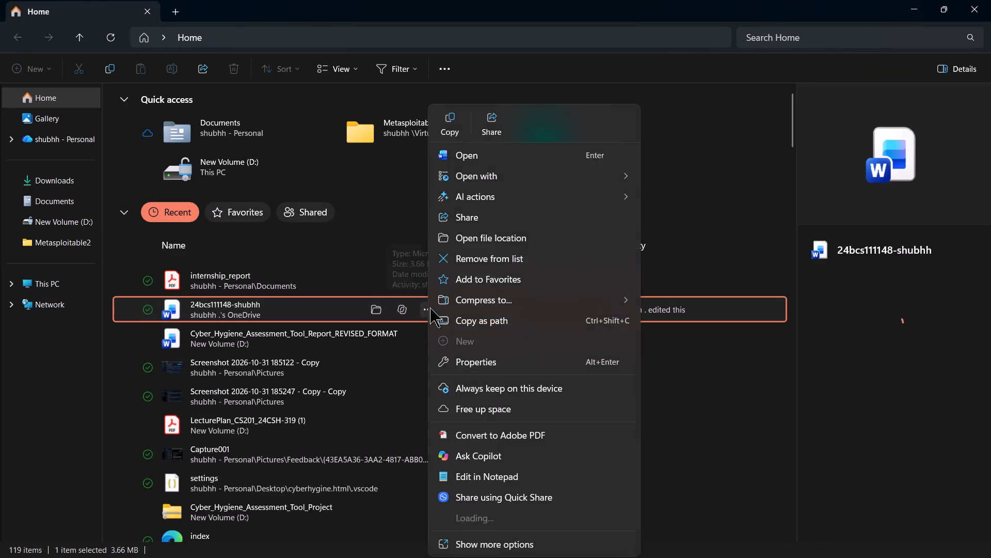
click(738, 224)
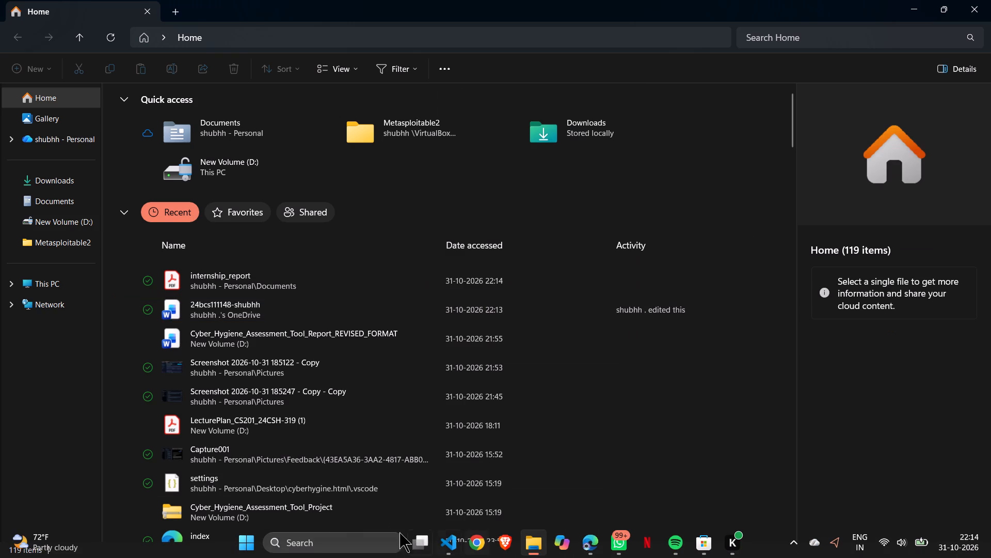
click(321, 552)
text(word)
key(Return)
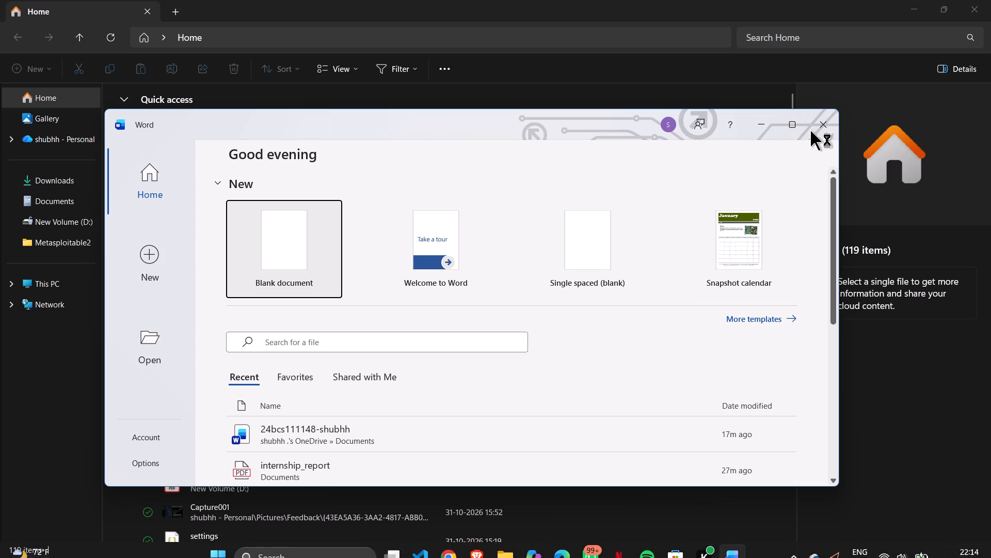
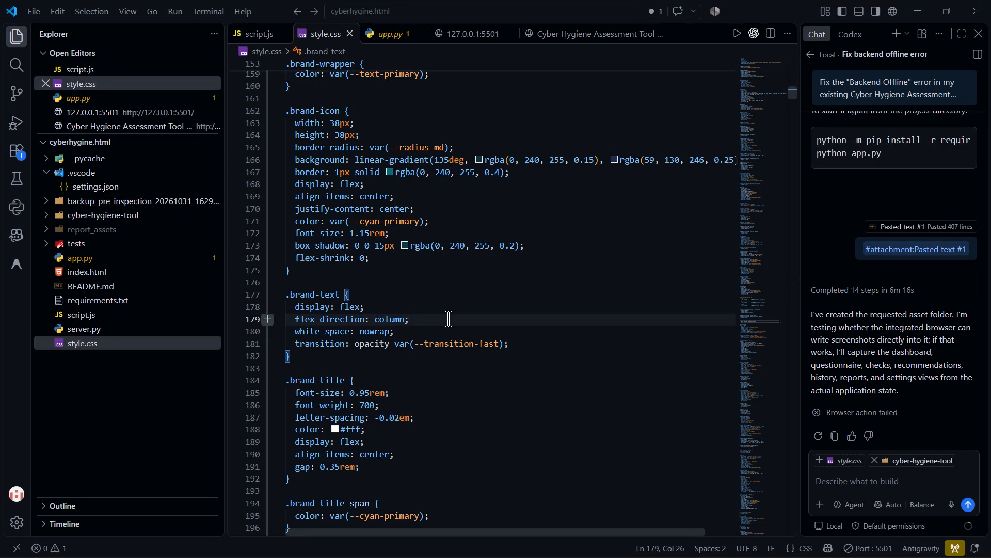
Close the AI chat view in Visual Studio Code to give the code editor more room.
click(979, 31)
Look over the layout rules in style.css and bring up the app.py source file.
scroll(616, 291, up, 14)
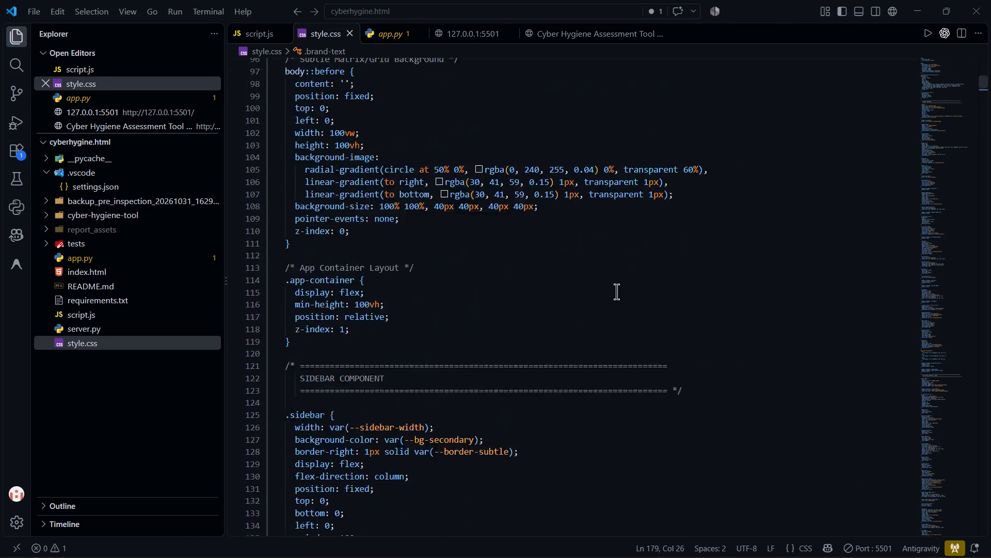
click(386, 35)
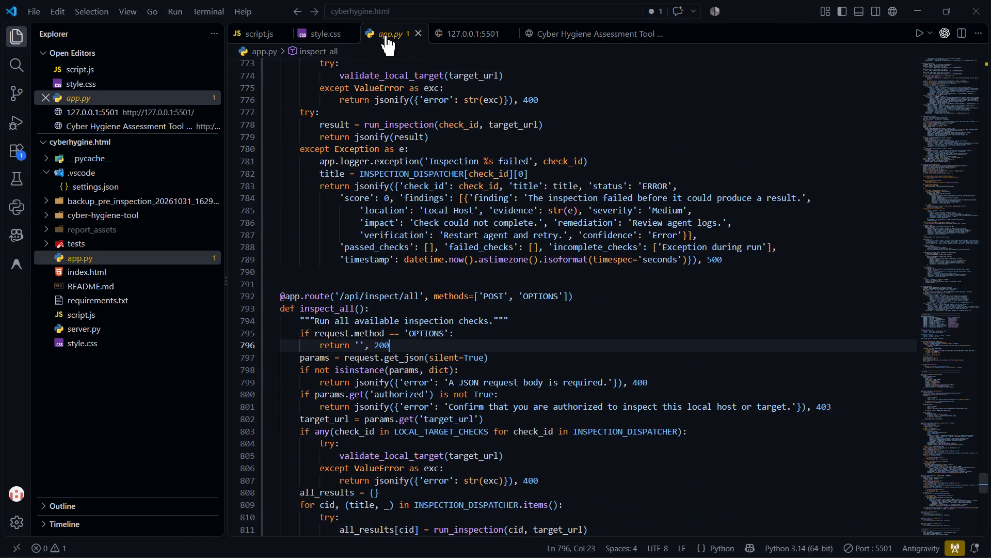
Restart the project's live server from Visual Studio Code so the Cyber Hygiene dashboard opens in Microsoft Edge.
scroll(417, 193, up, 19)
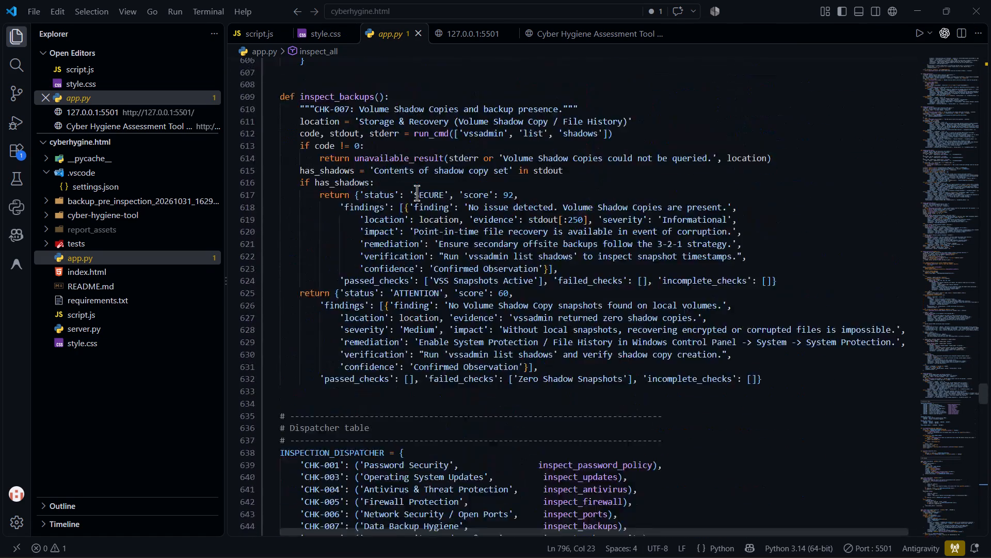
scroll(417, 193, up, 7)
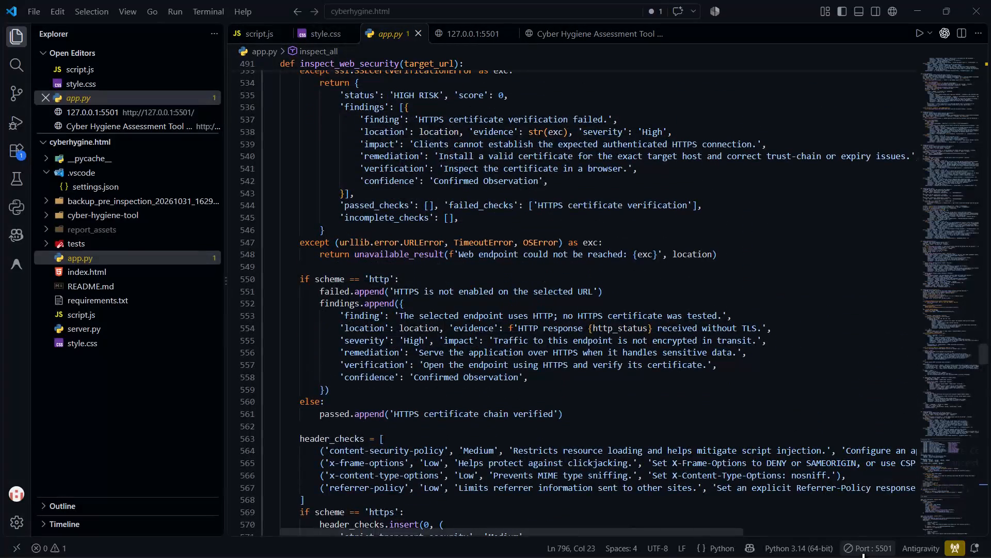
click(864, 553)
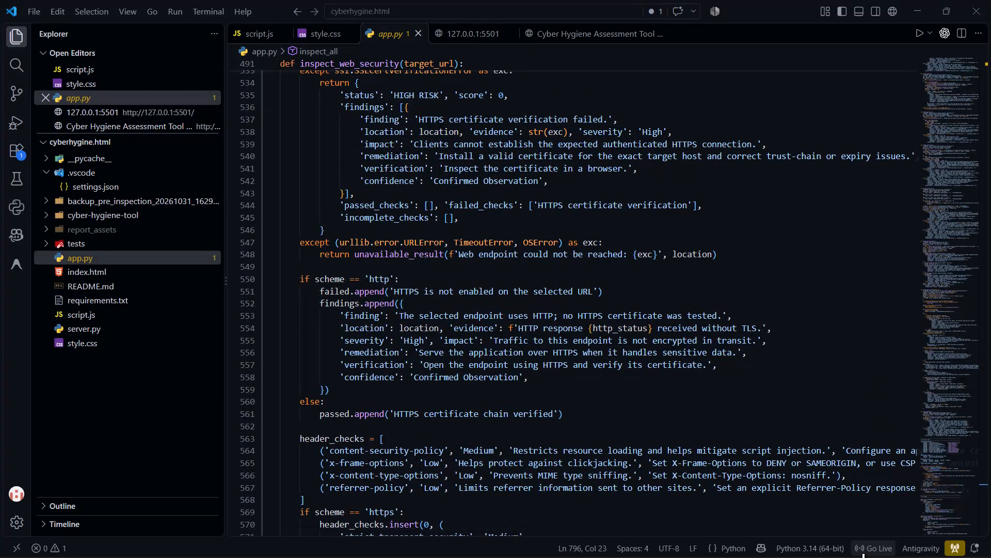
click(864, 553)
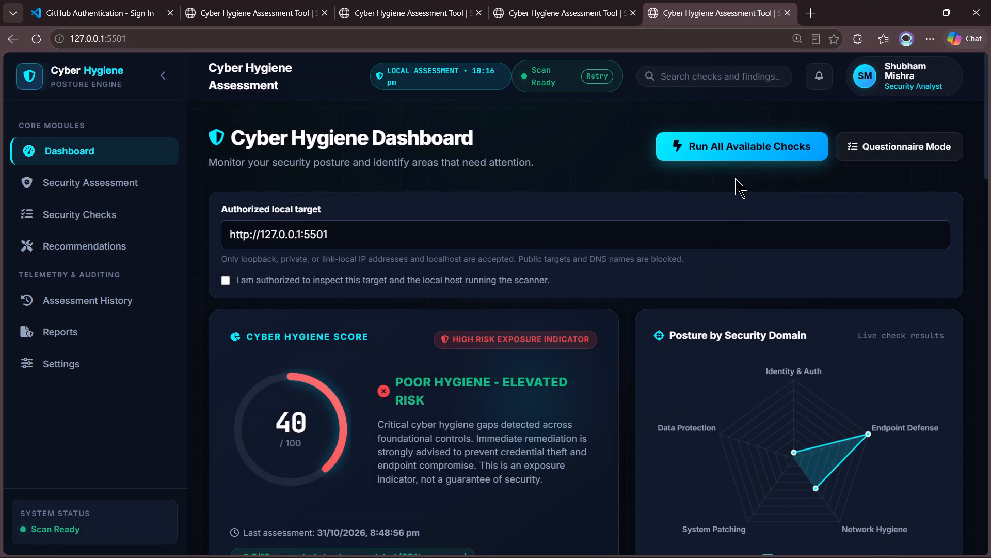
click(238, 284)
click(690, 162)
click(705, 139)
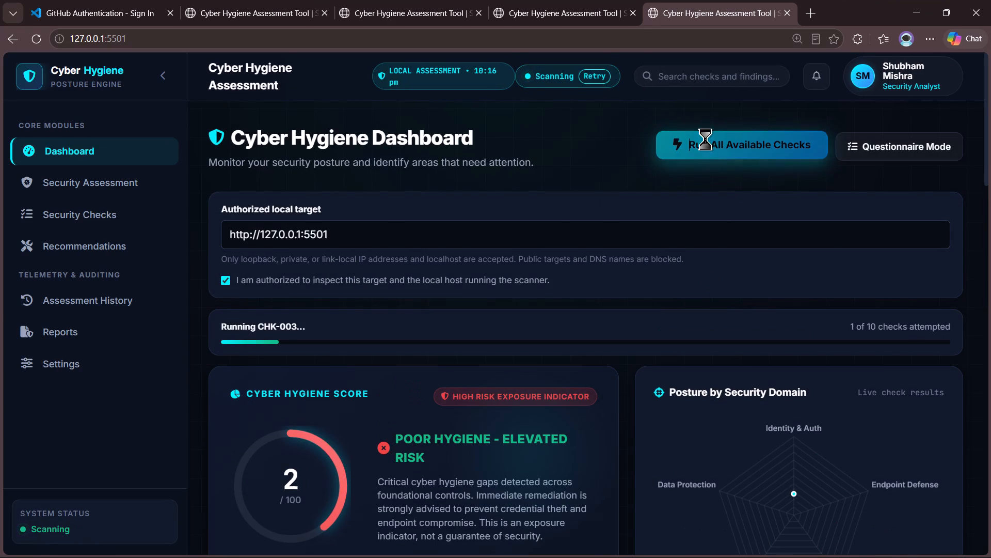
Close the older duplicate Cyber Hygiene Assessment Tool tabs and the GitHub Authentication tab, keeping only the tab with the running scan.
click(631, 13)
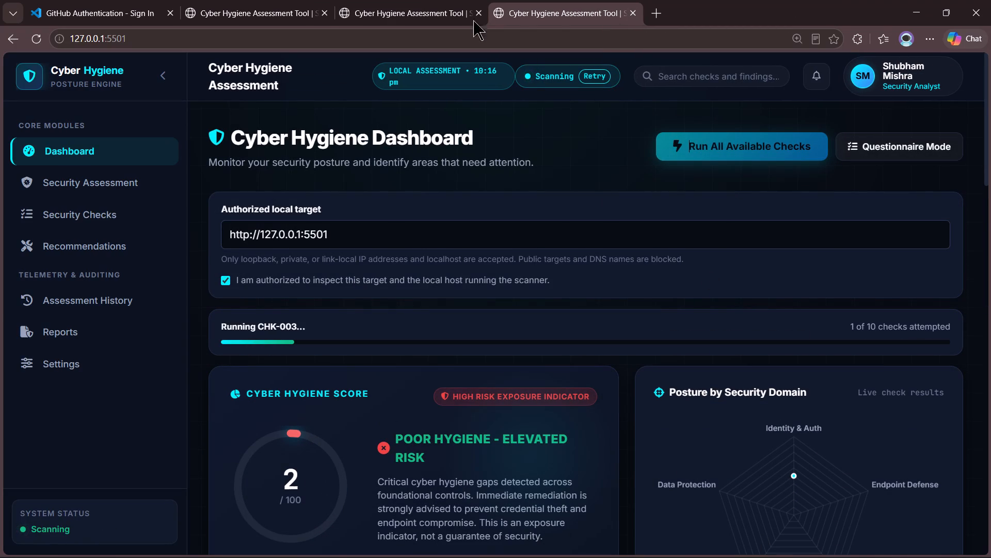
click(479, 13)
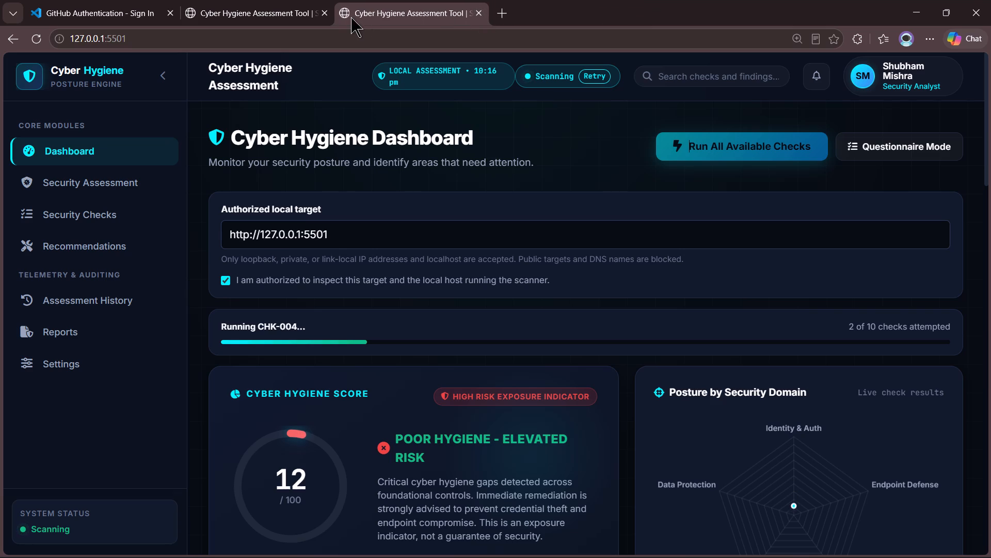
click(317, 13)
click(322, 14)
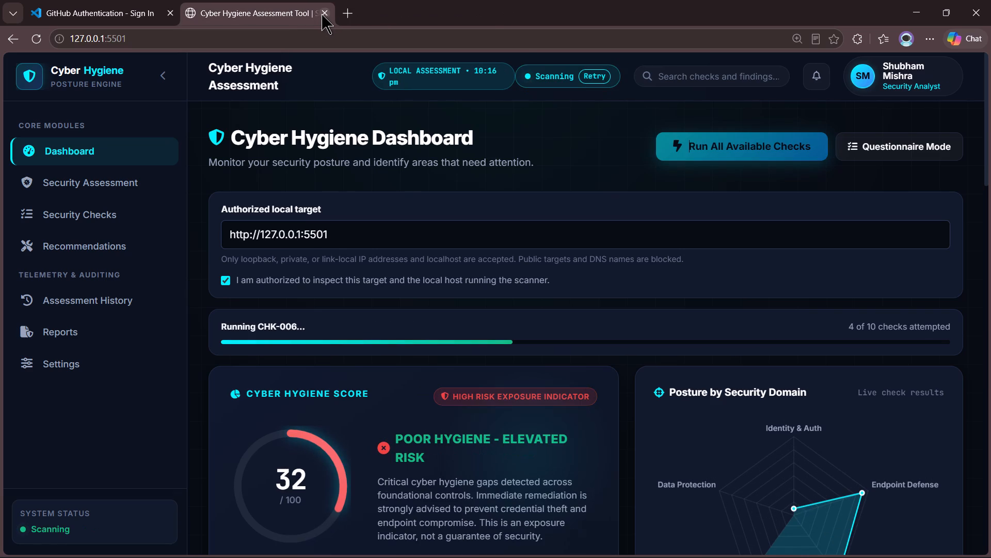
click(172, 12)
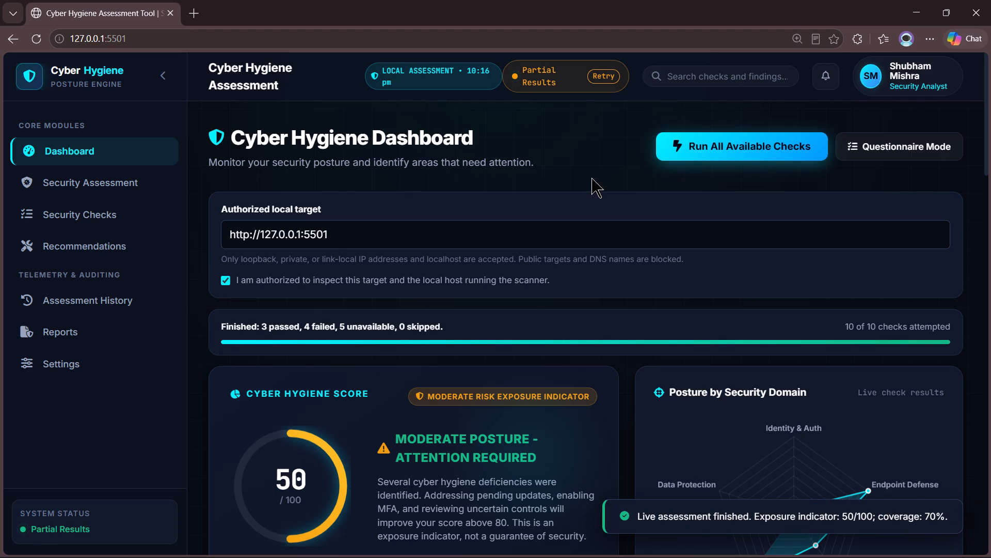
Minimise the browser and return to app.py in Visual Studio Code, placing the cursor on line 550 in inspect_web_security.
click(921, 9)
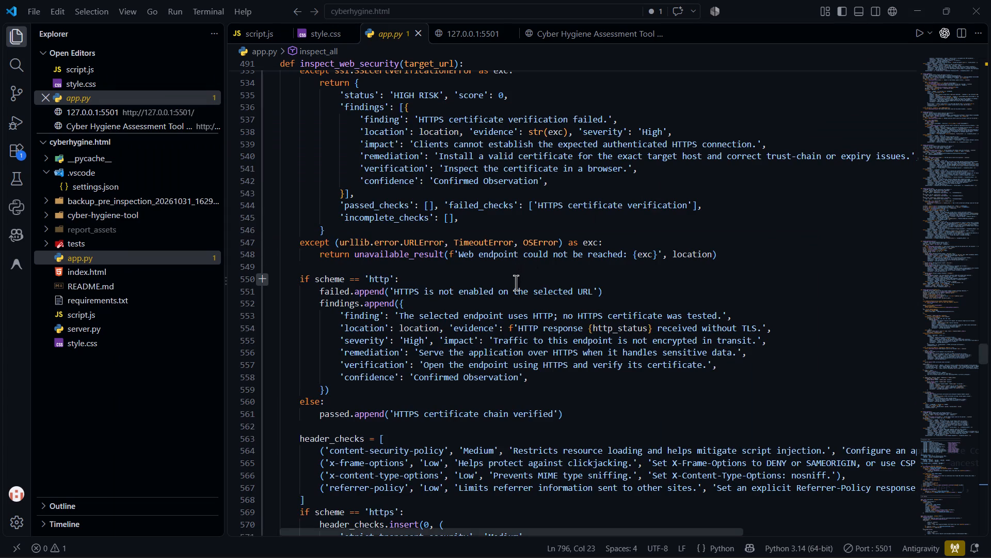
click(516, 283)
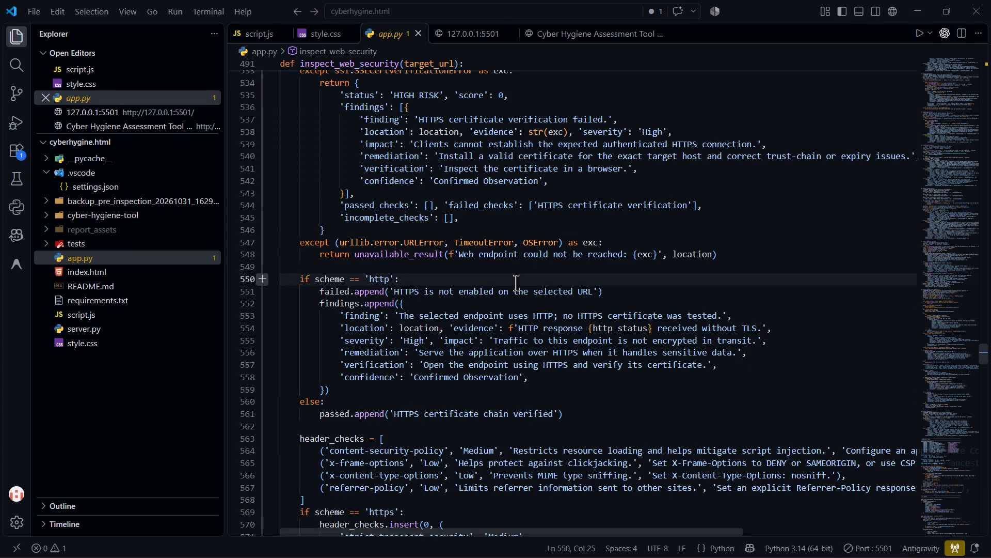
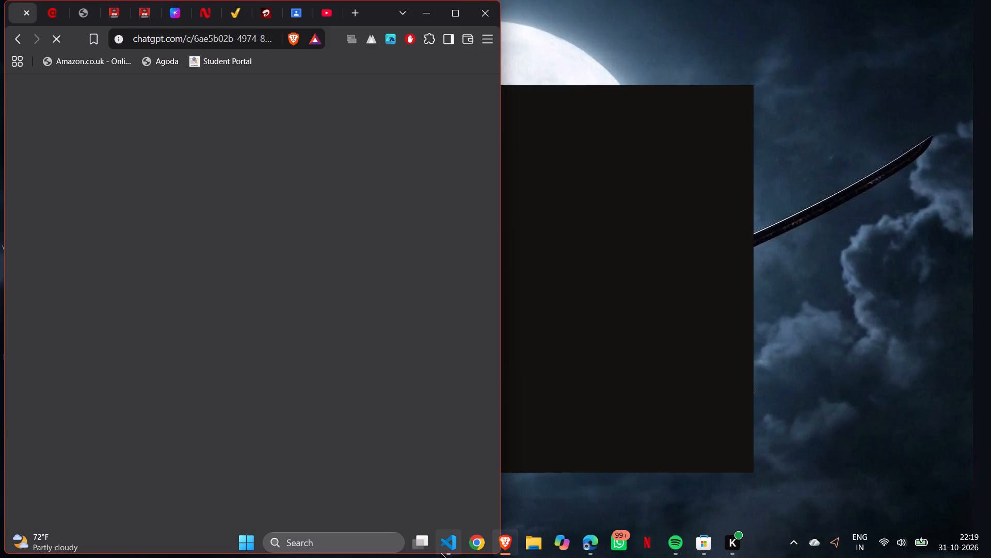
Return to app.py in Visual Studio Code and place the cursor on line 553, in the HTTP endpoint finding of inspect_web_security.
click(444, 550)
click(519, 316)
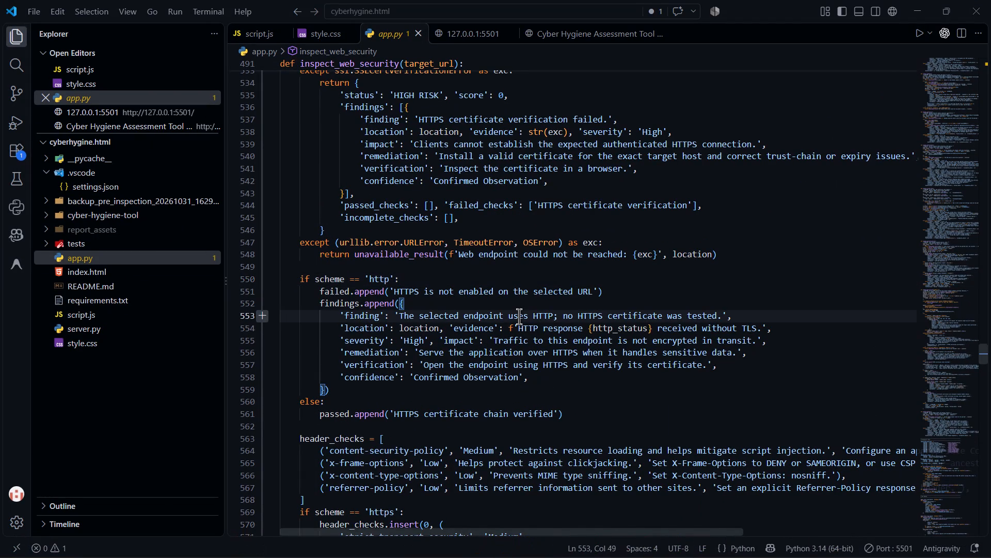
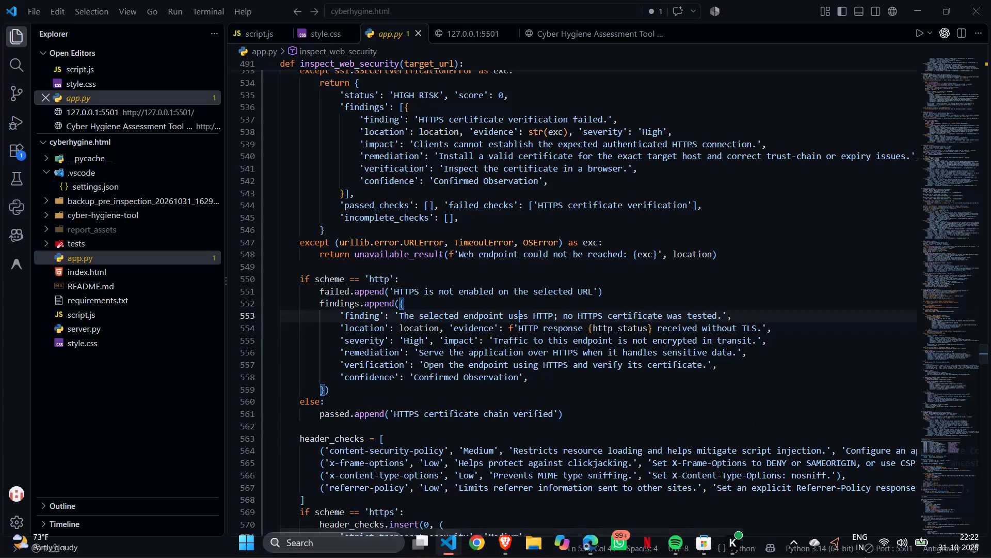
Toggle Bluetooth in the Windows quick settings and return to line 553 of app.py in Visual Studio Code.
click(893, 540)
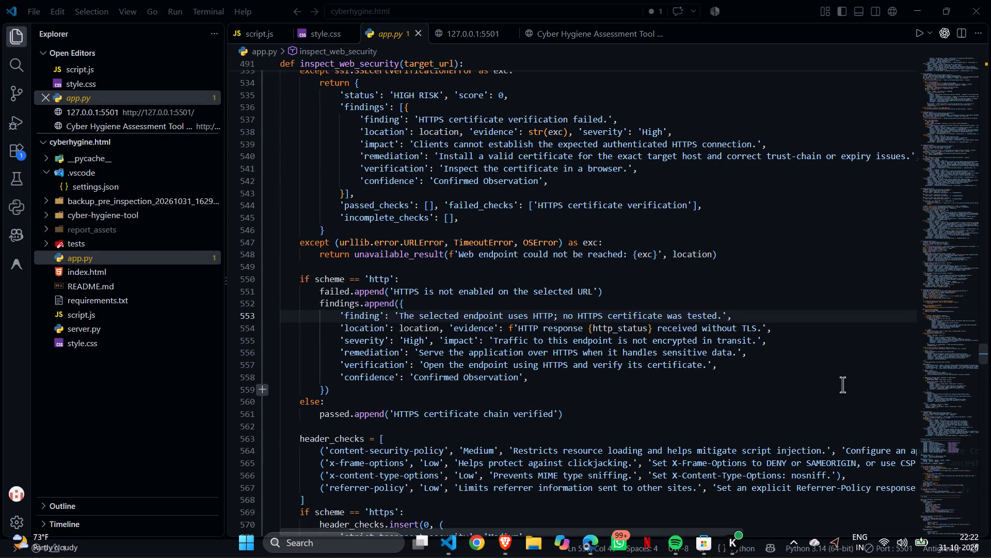
click(908, 547)
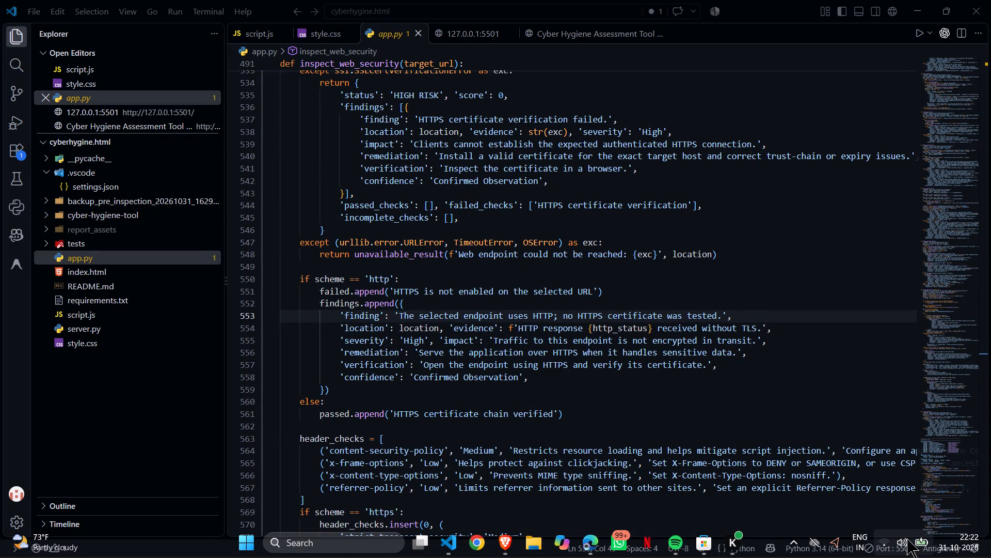
click(857, 292)
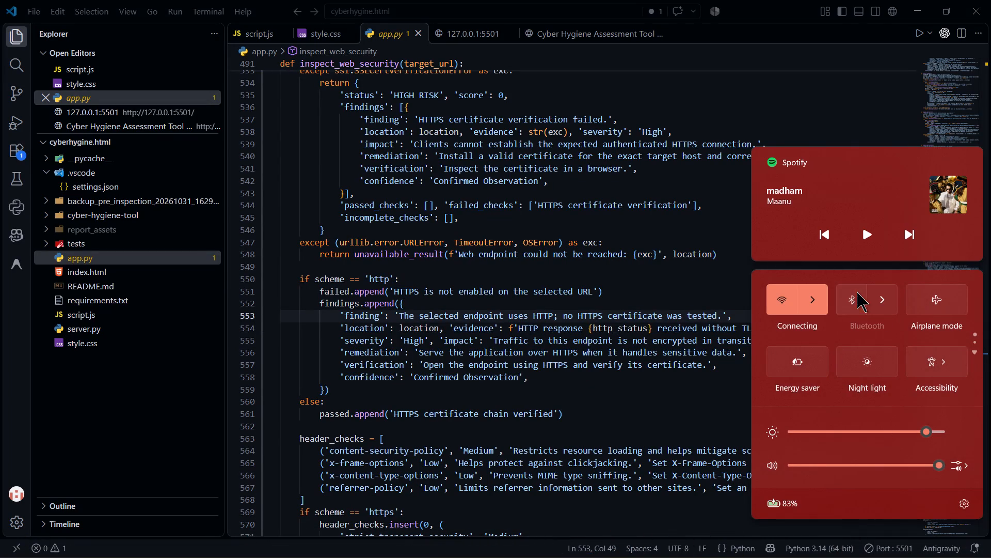
click(602, 315)
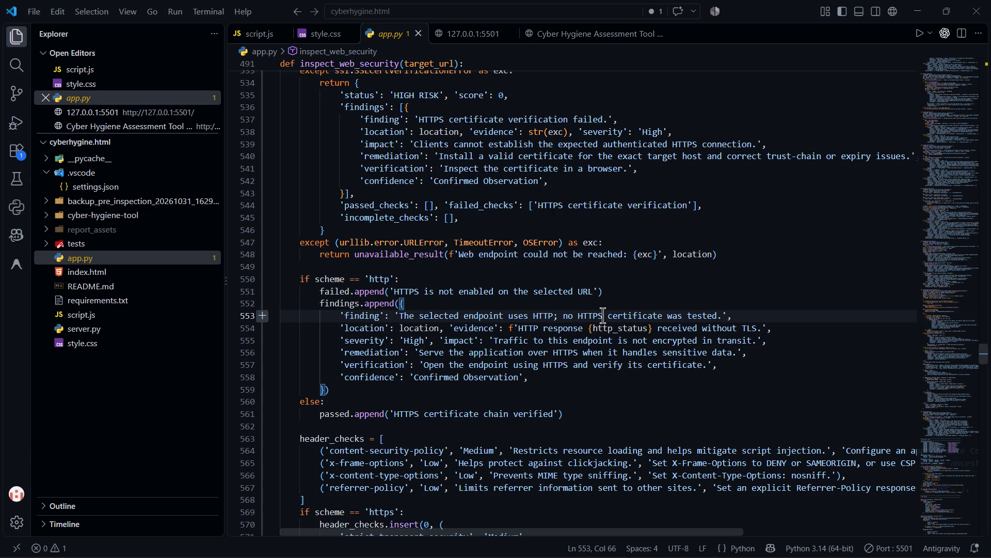
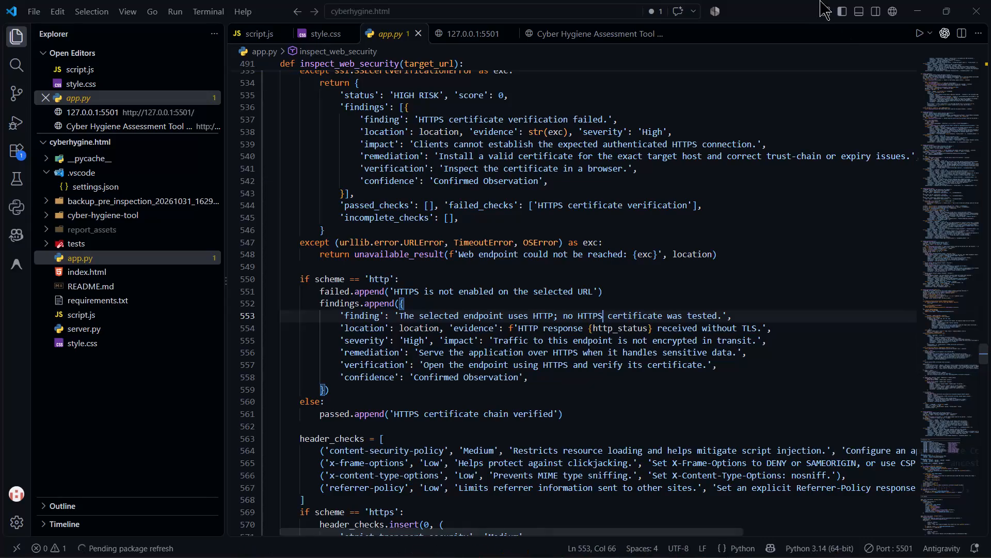
Minimise the Visual Studio Code window to uncover the browser with the ChatGPT Cyber Hygiene Project Guide conversation.
click(905, 0)
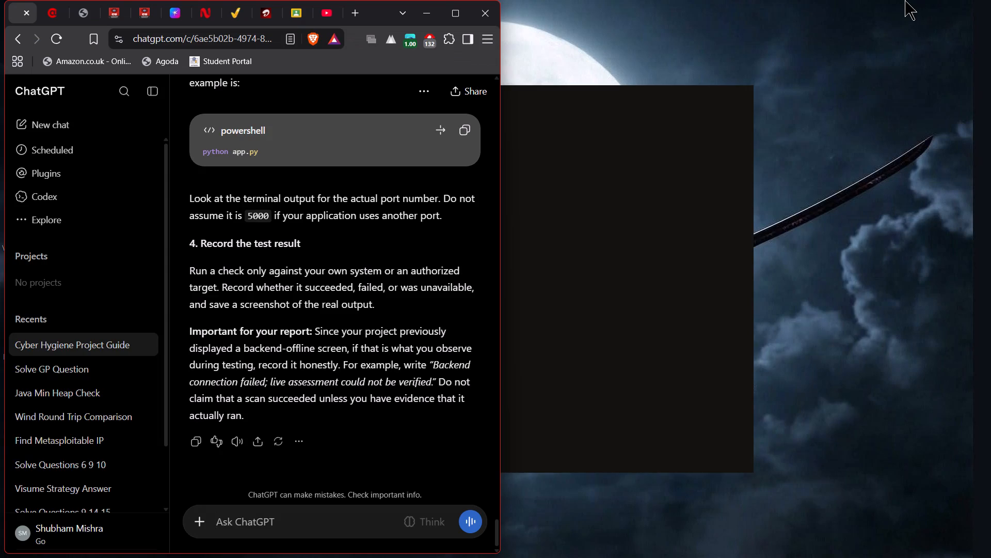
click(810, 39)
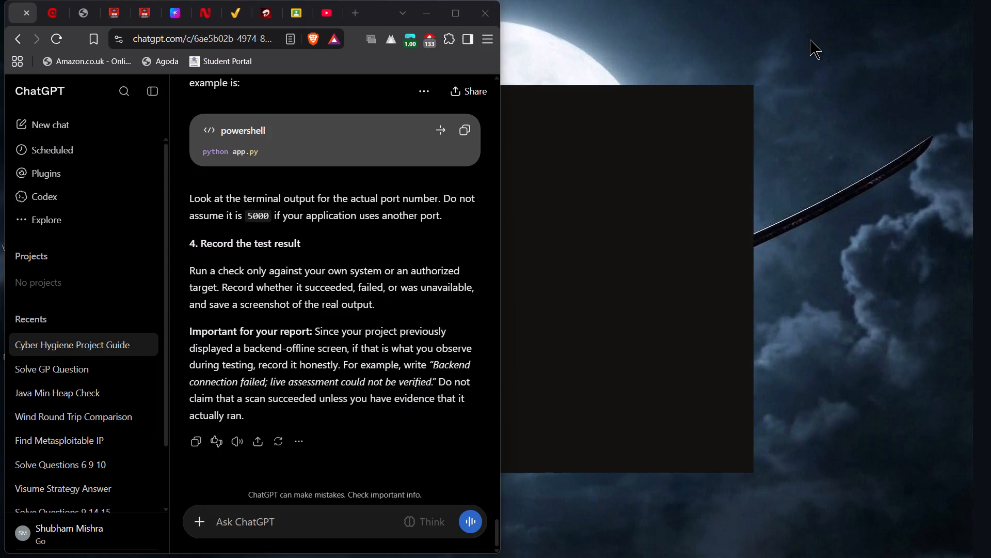
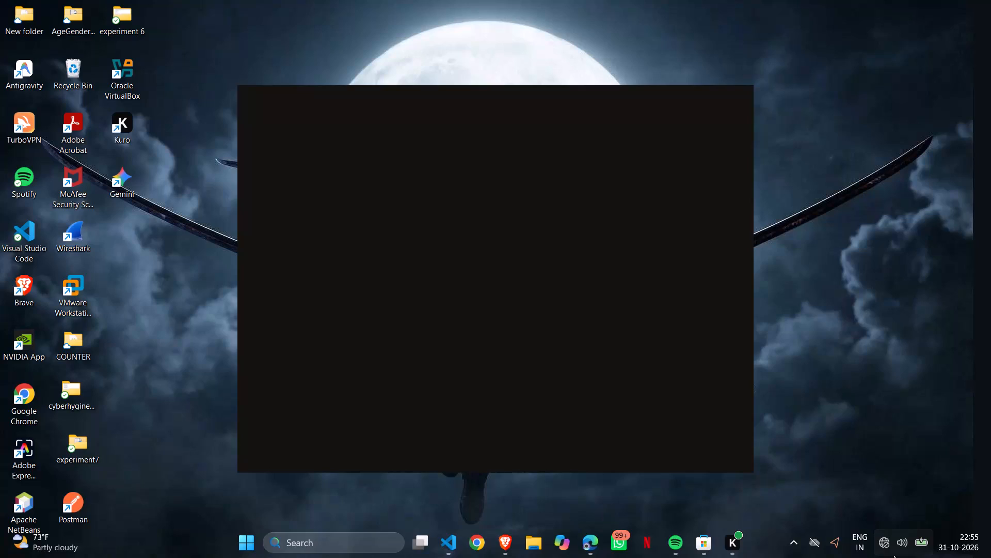
Bring up the list of available Wi-Fi networks in the Windows quick settings.
click(888, 545)
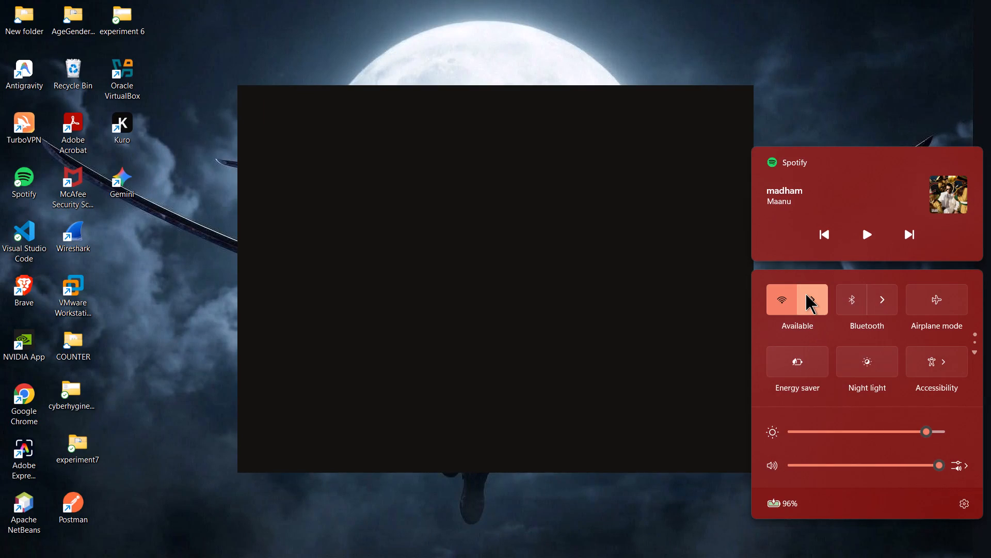
click(806, 294)
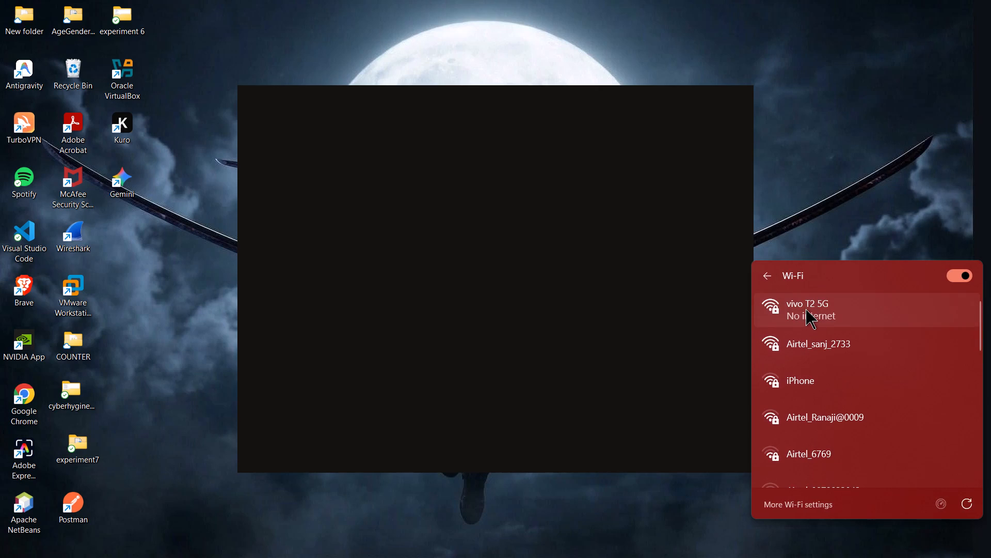
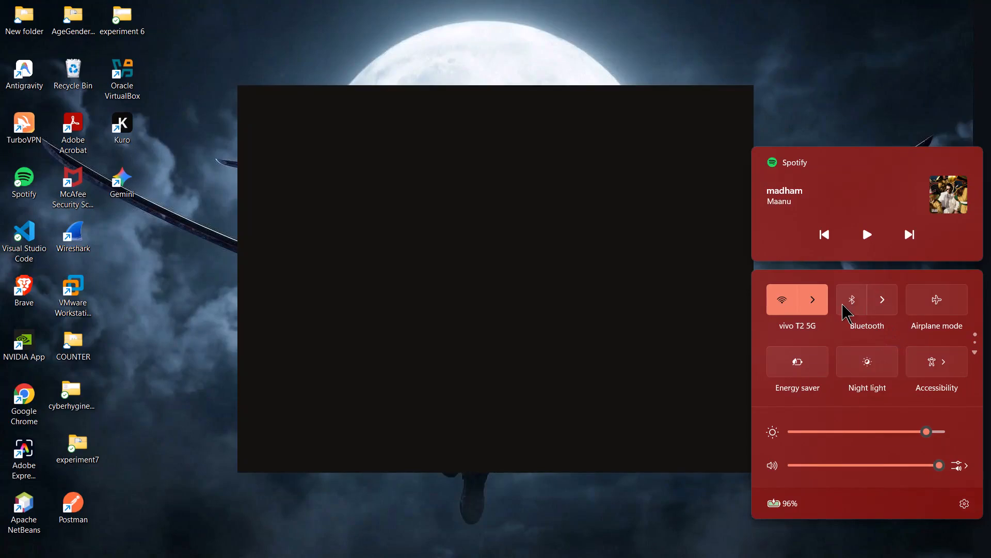
Turn on the computer's Bluetooth and open the full Bluetooth & devices settings page, dismissing the quick device list.
click(842, 304)
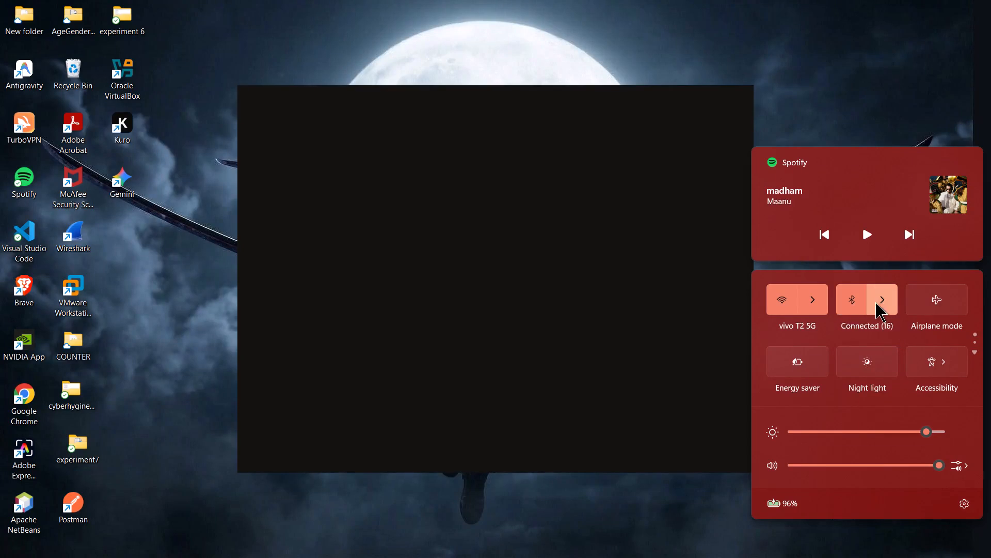
click(878, 302)
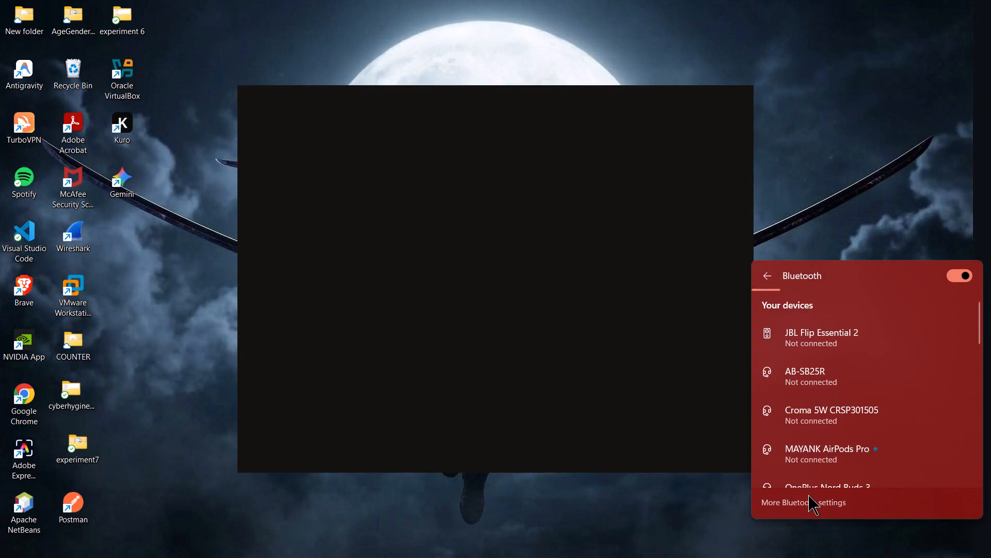
click(807, 494)
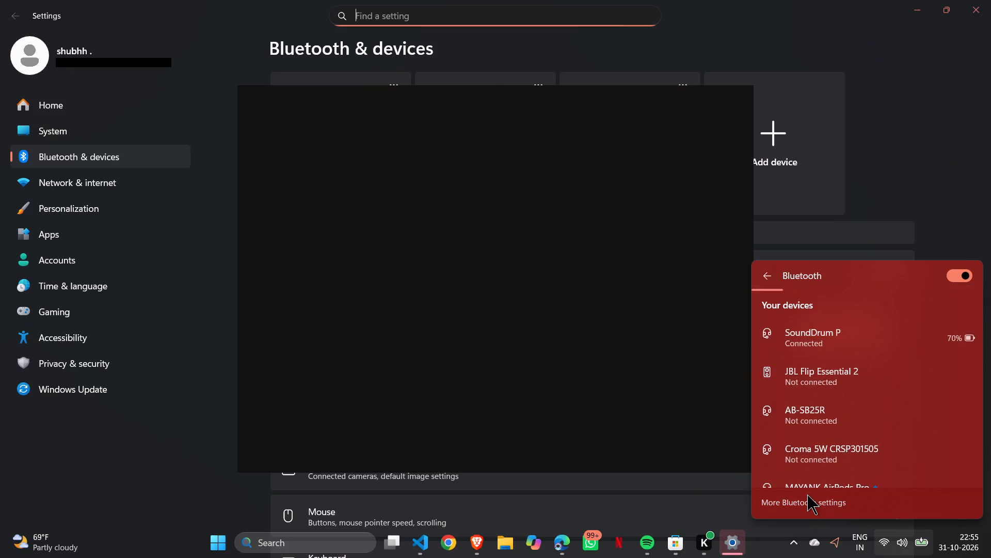
click(960, 142)
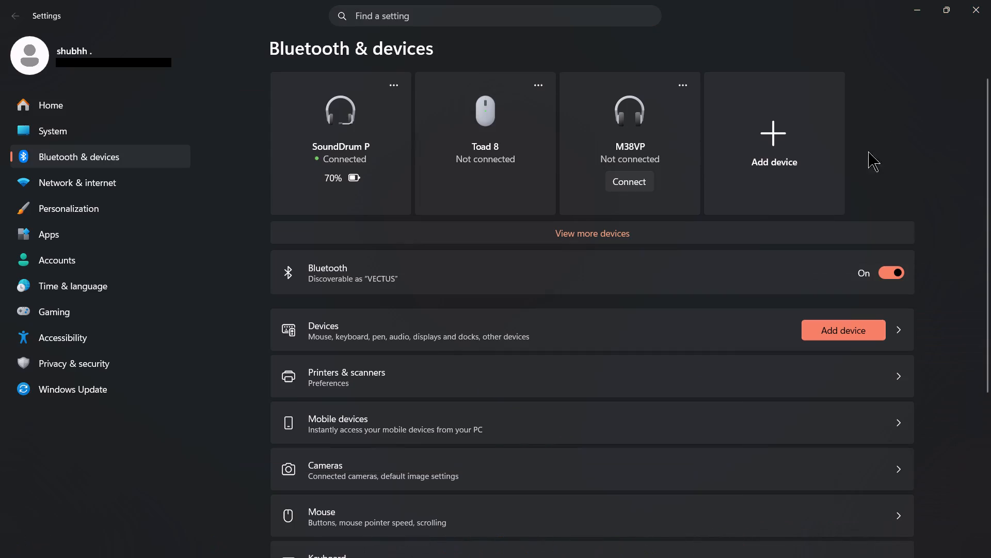